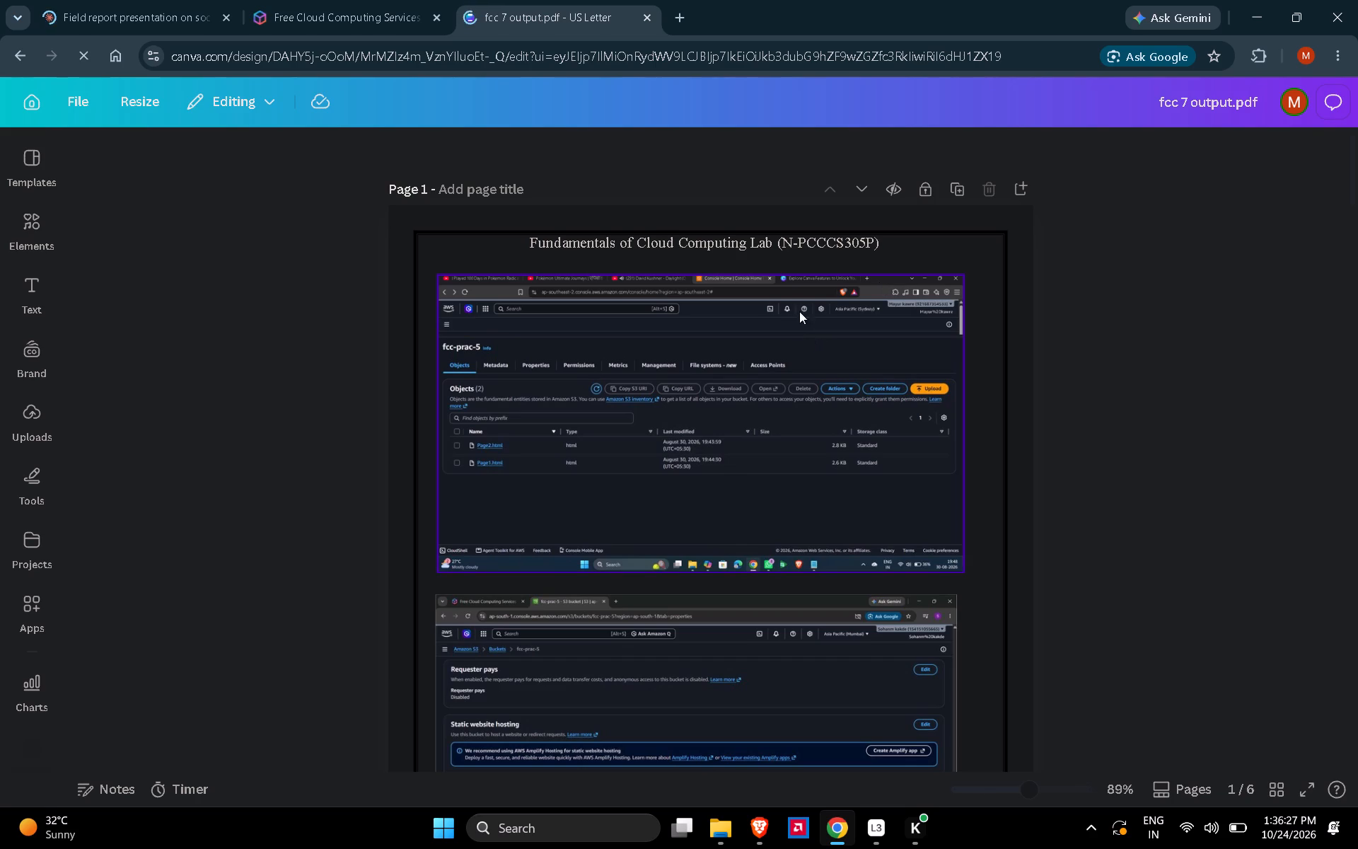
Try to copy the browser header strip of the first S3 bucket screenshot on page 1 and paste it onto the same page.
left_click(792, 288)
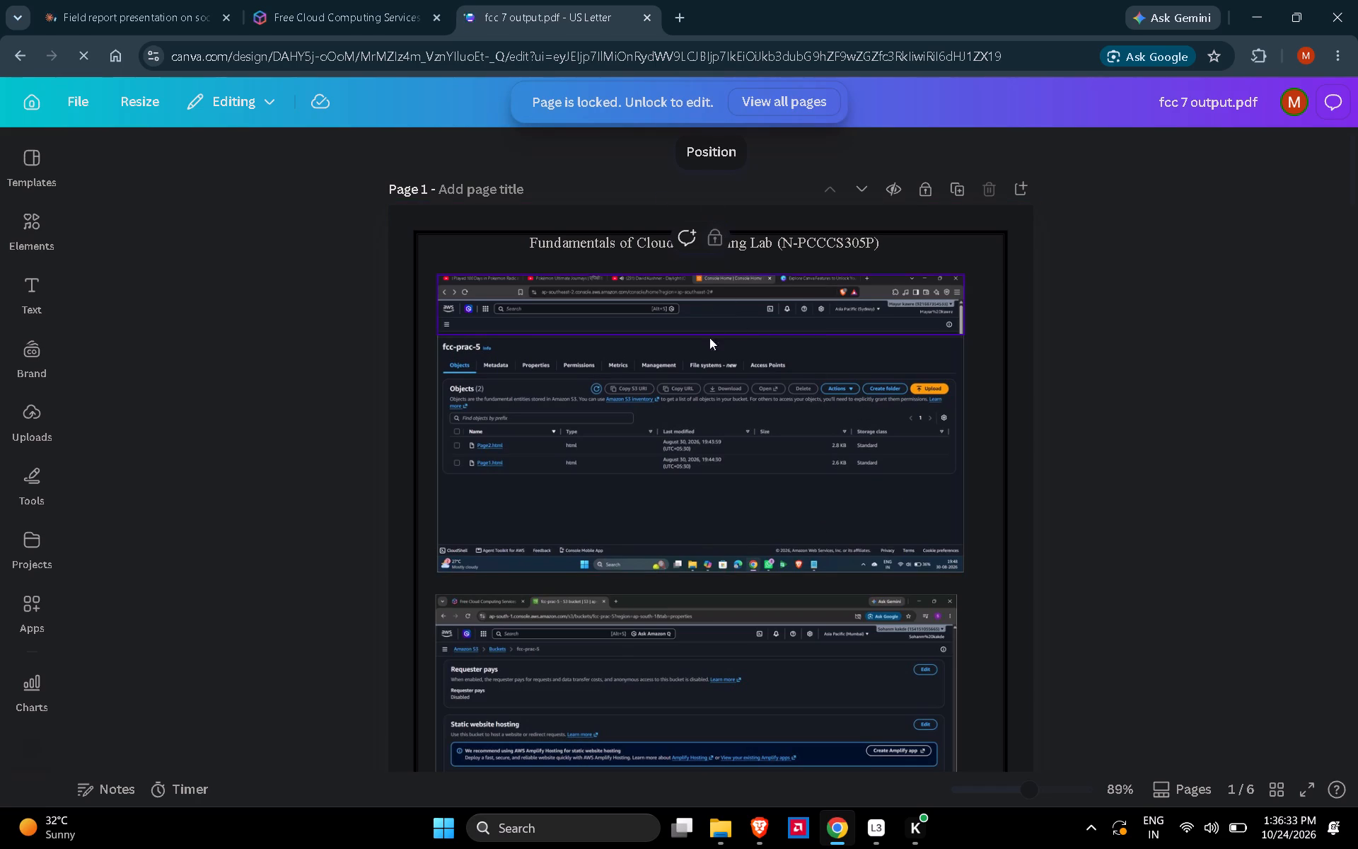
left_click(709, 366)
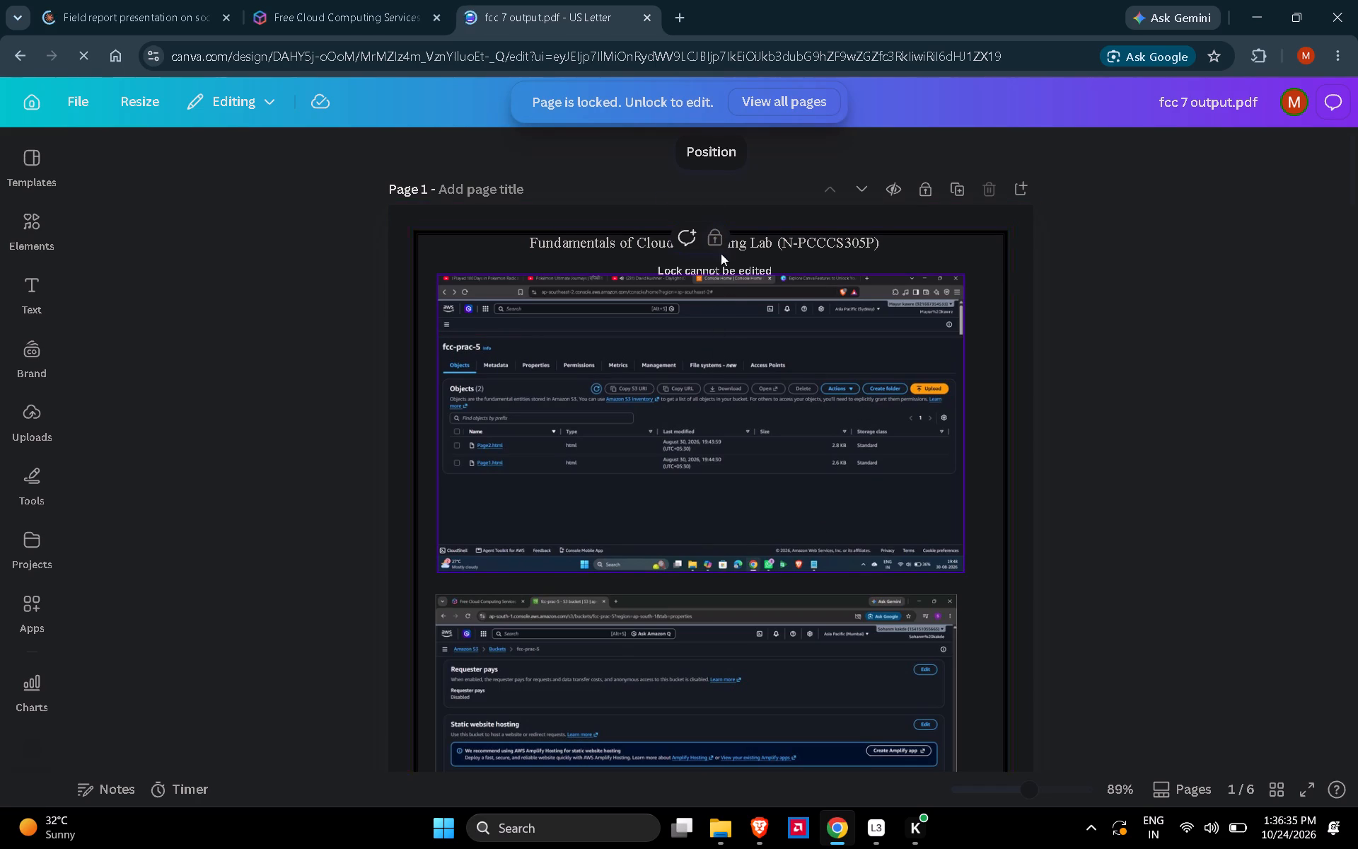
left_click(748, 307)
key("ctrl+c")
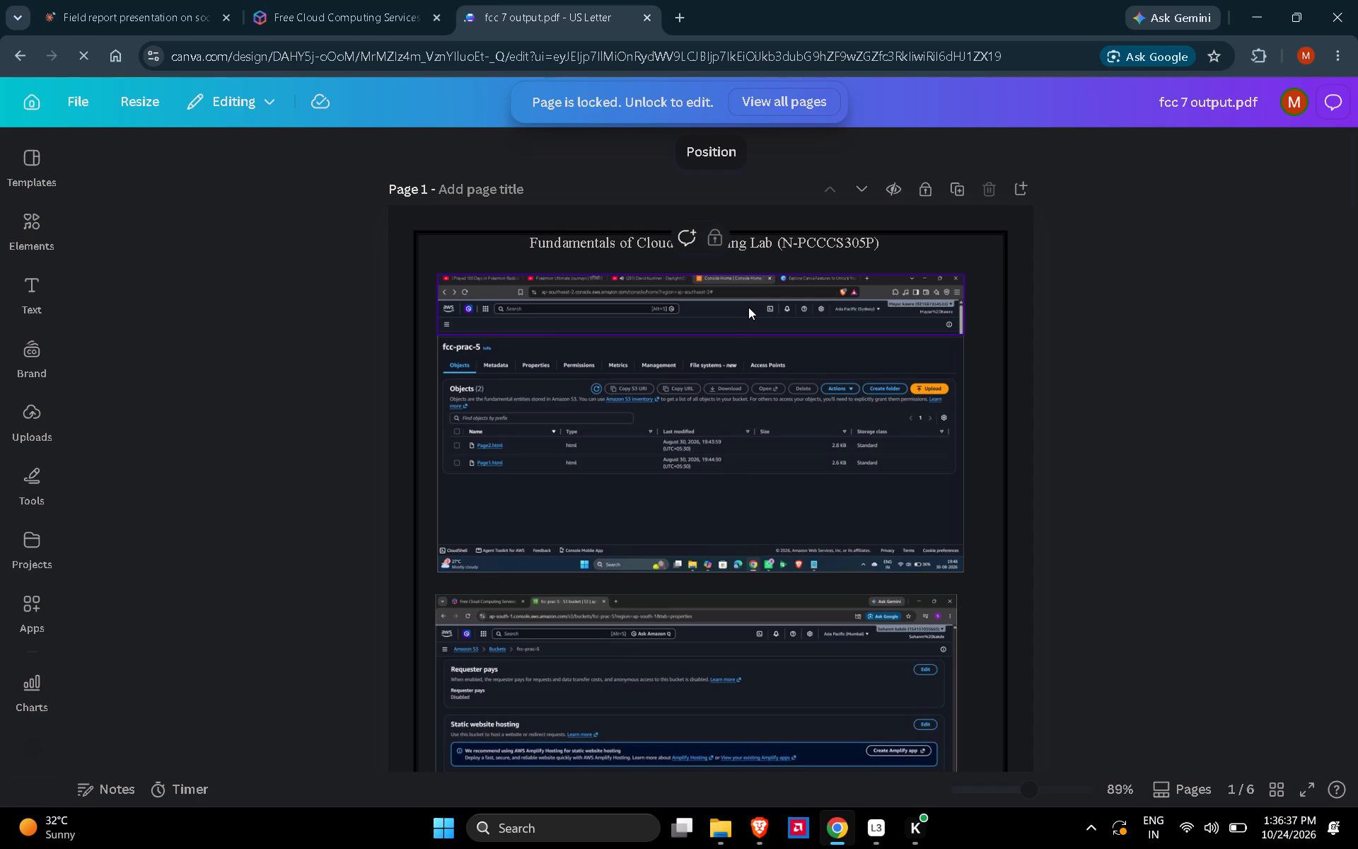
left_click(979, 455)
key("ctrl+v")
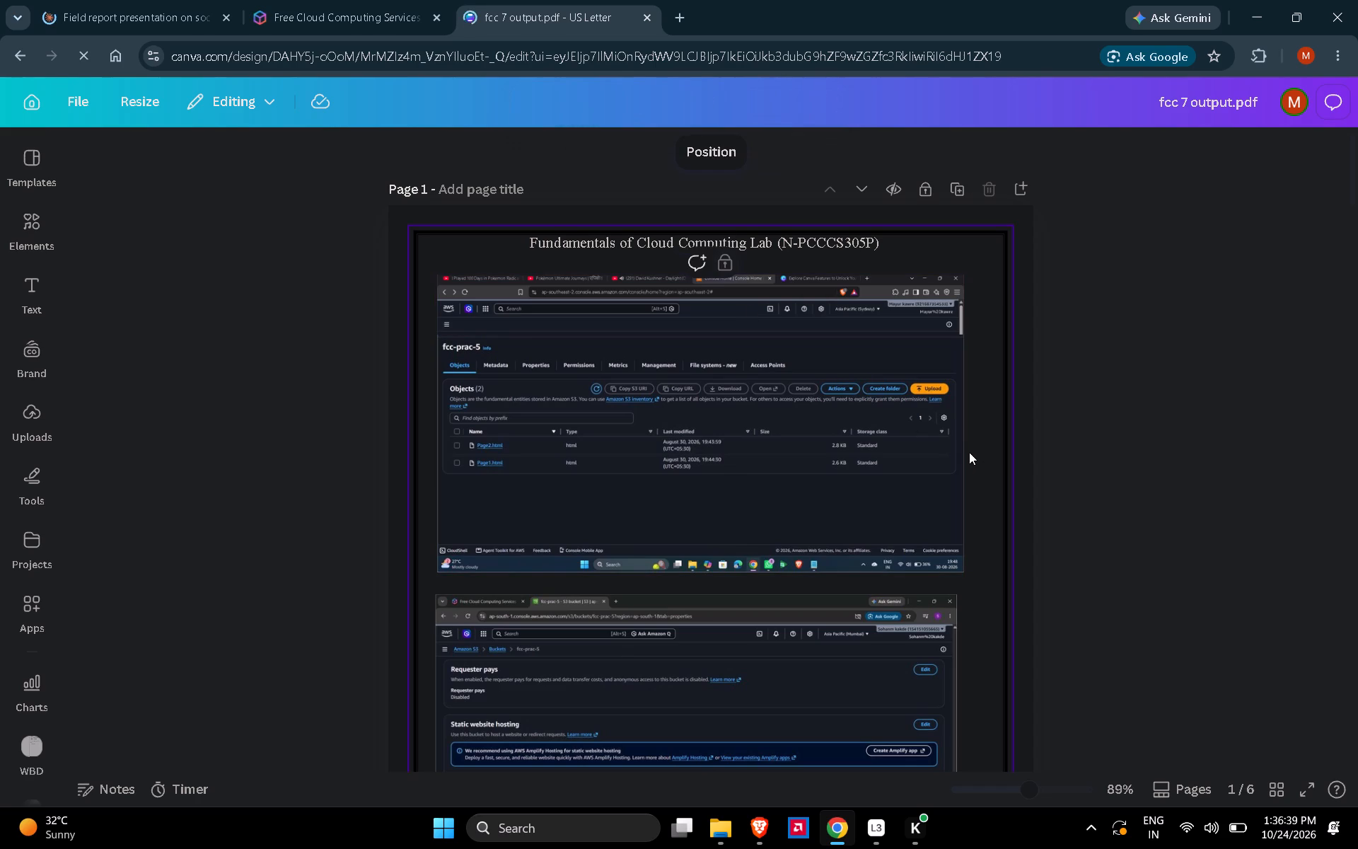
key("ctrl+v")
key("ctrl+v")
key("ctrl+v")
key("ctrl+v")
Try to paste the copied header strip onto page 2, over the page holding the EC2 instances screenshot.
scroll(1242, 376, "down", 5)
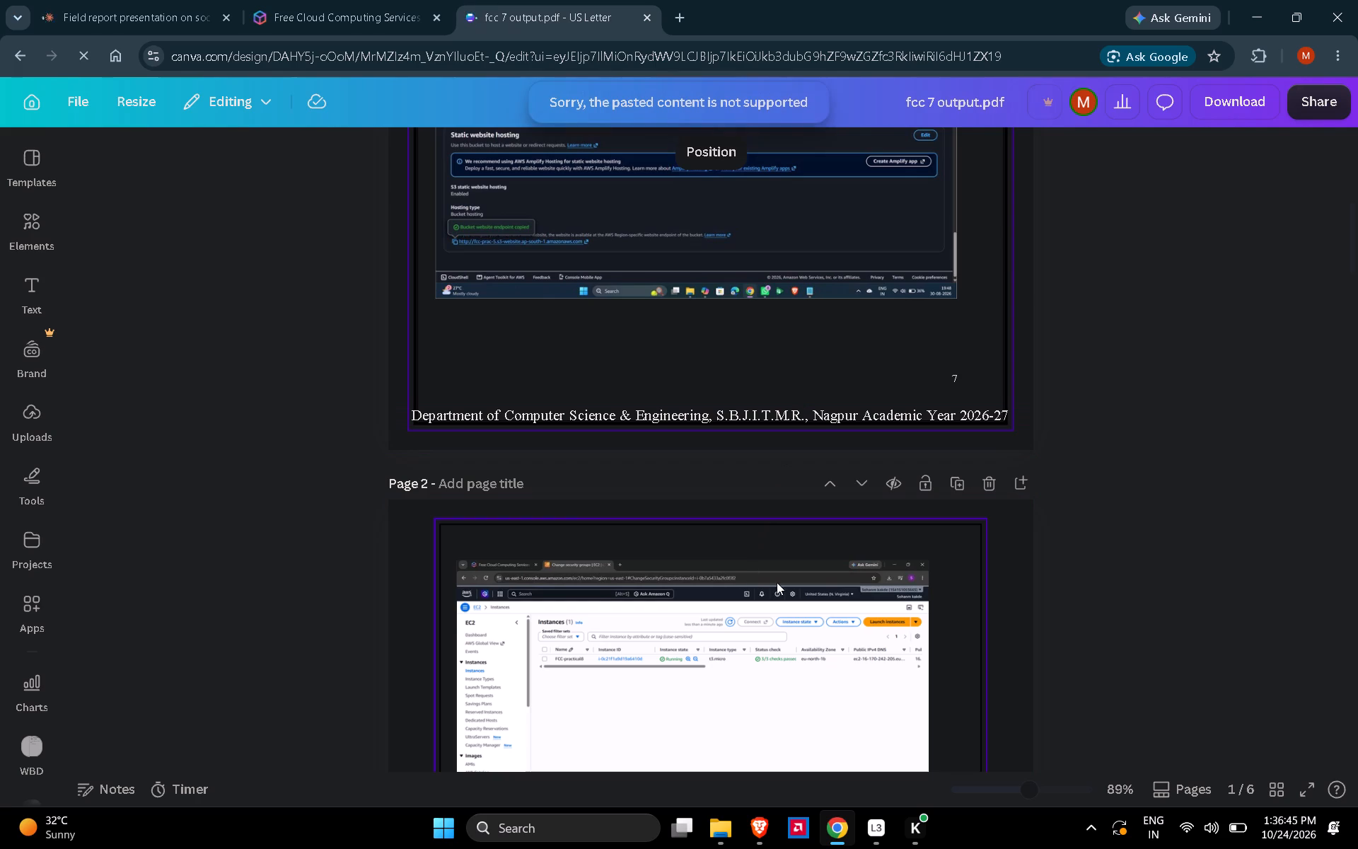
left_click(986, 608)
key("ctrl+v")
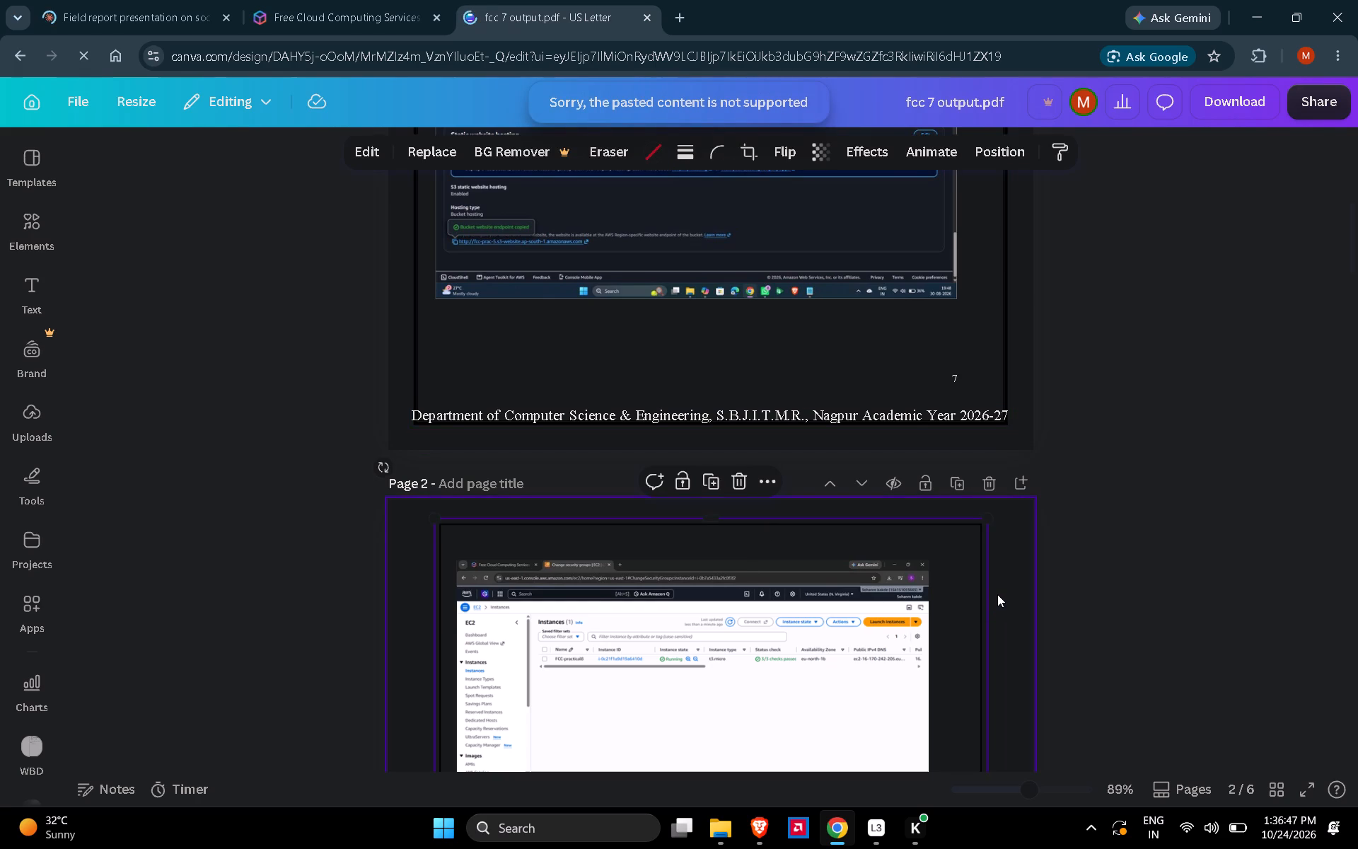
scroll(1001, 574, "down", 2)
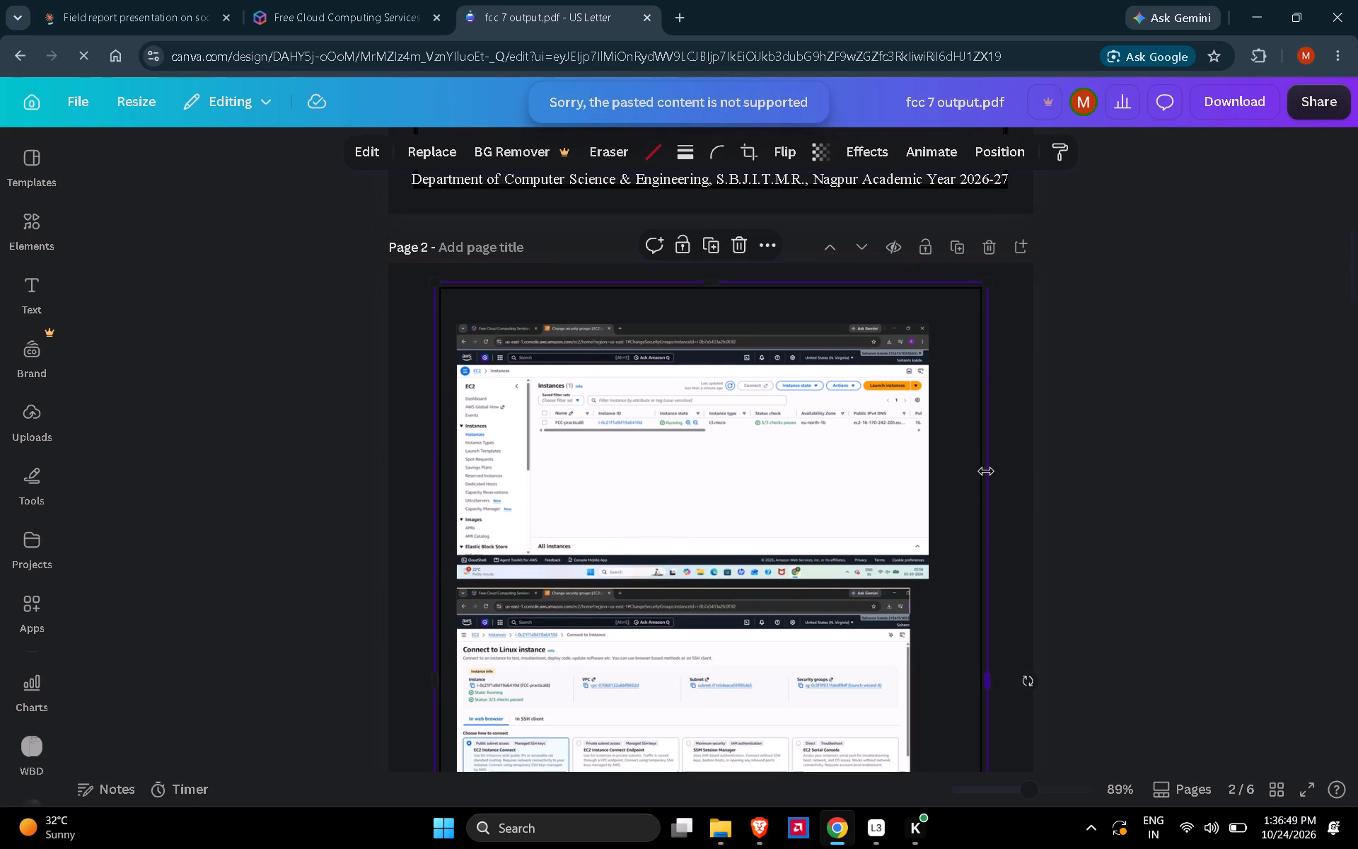
scroll(1002, 434, "up", 1, "ctrl")
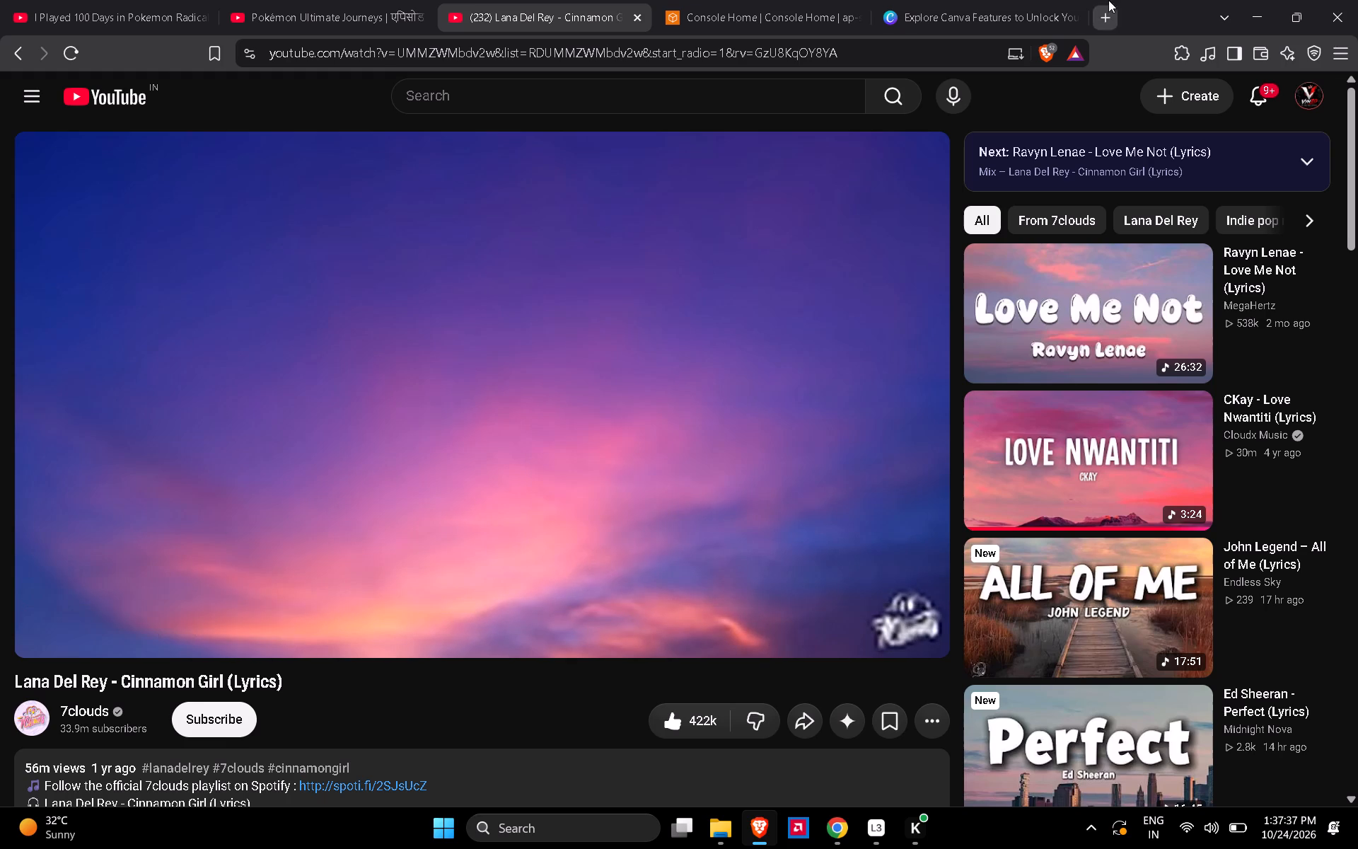
Switch back to Chrome and return to page 1 of the fcc 7 output.pdf design.
left_click(848, 817)
scroll(761, 552, "up", 5)
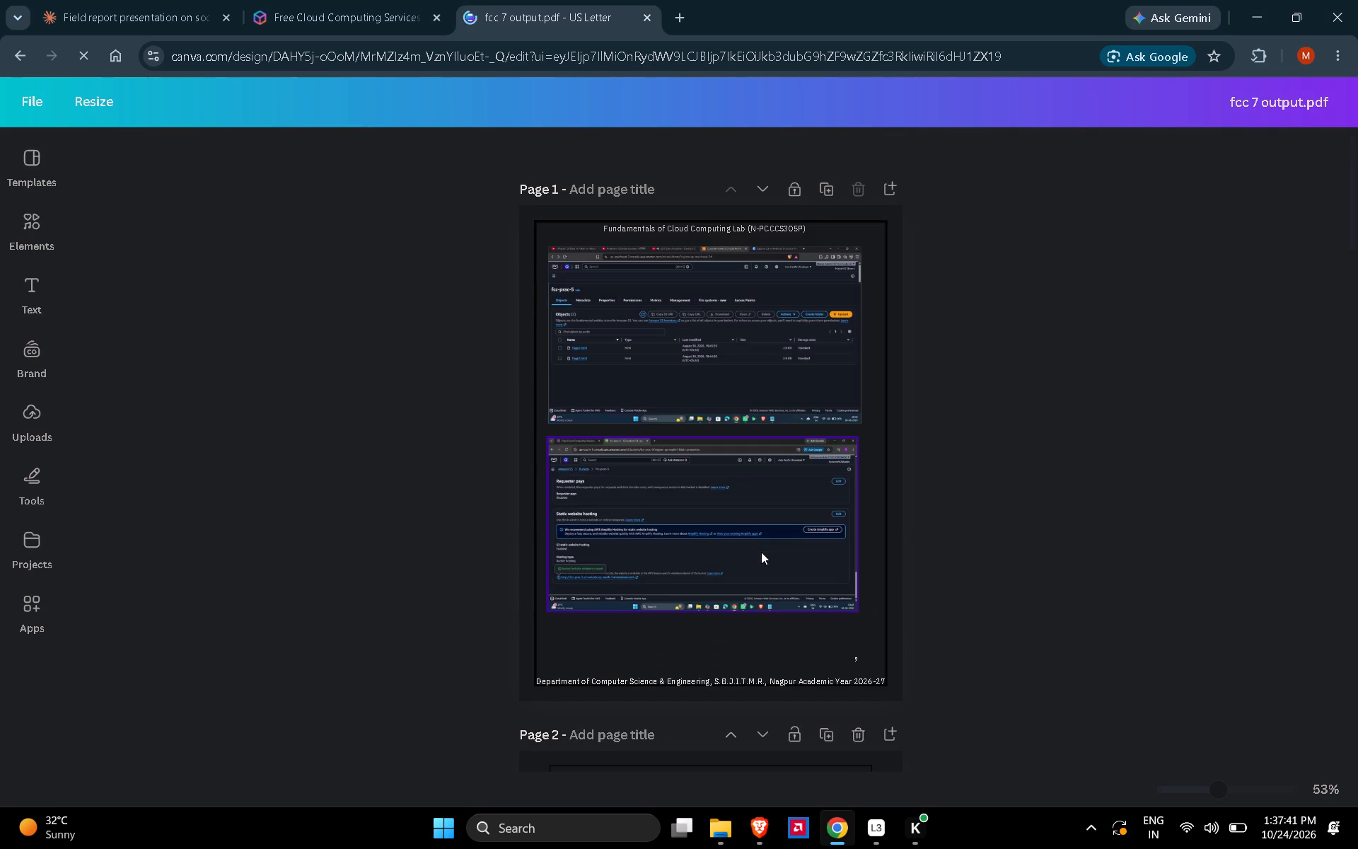
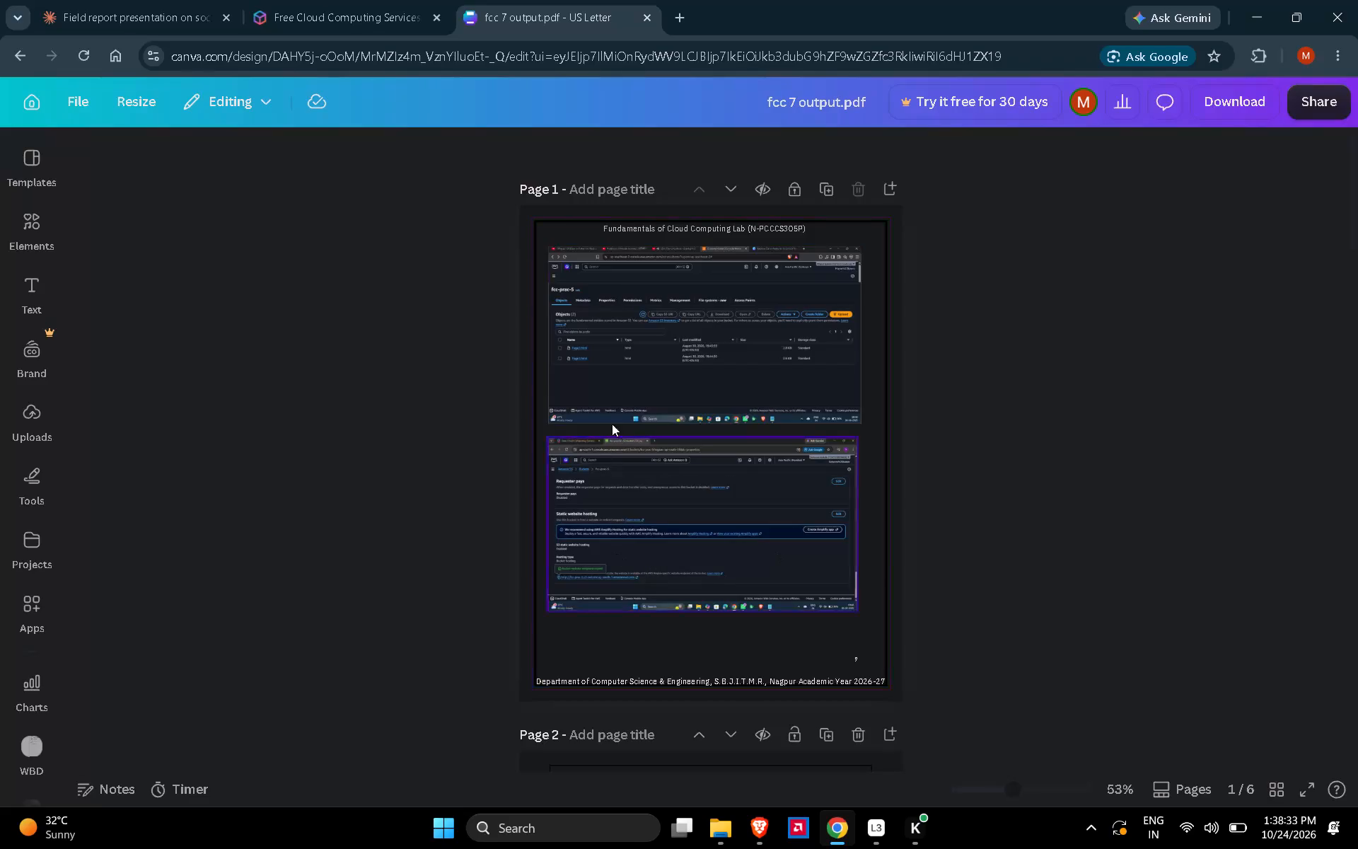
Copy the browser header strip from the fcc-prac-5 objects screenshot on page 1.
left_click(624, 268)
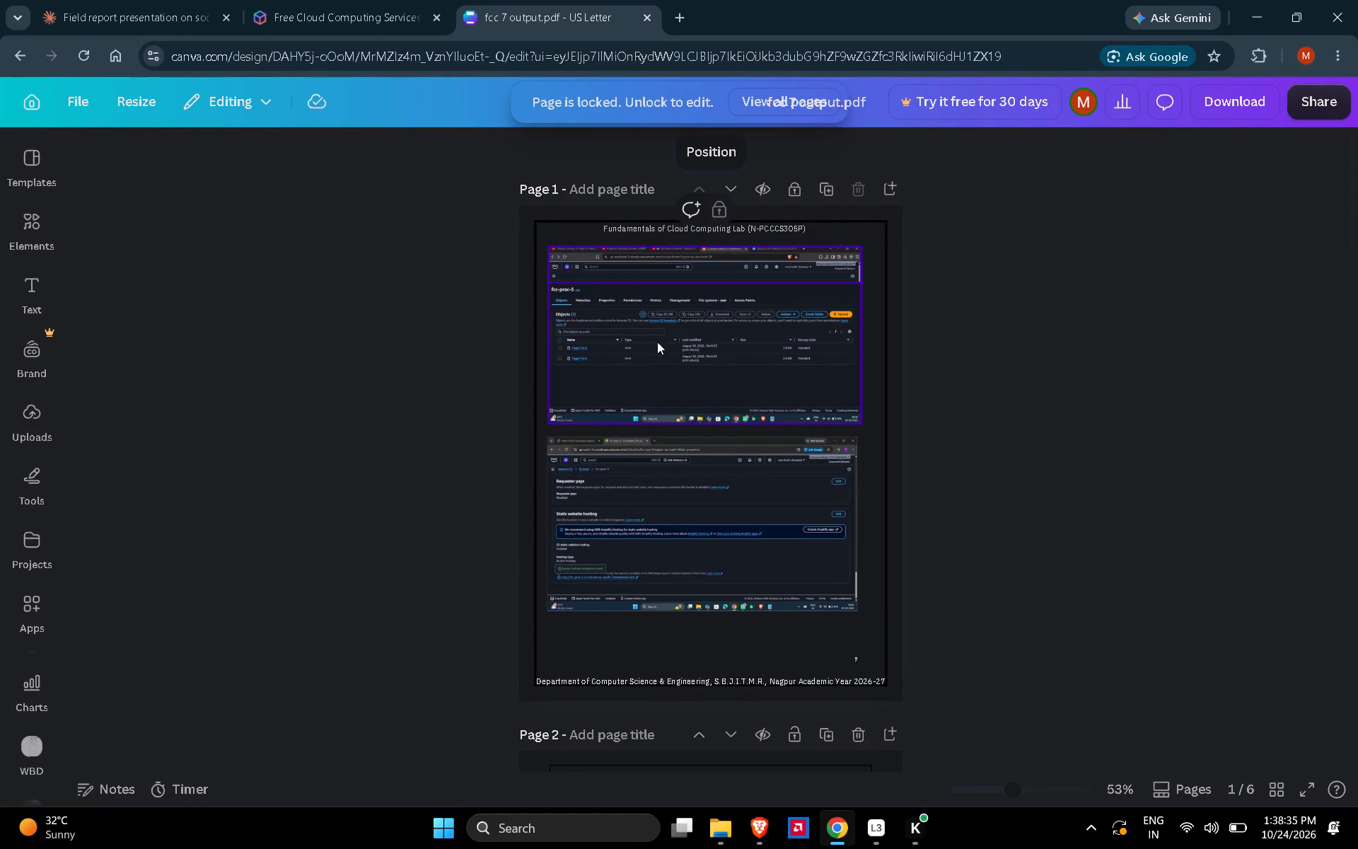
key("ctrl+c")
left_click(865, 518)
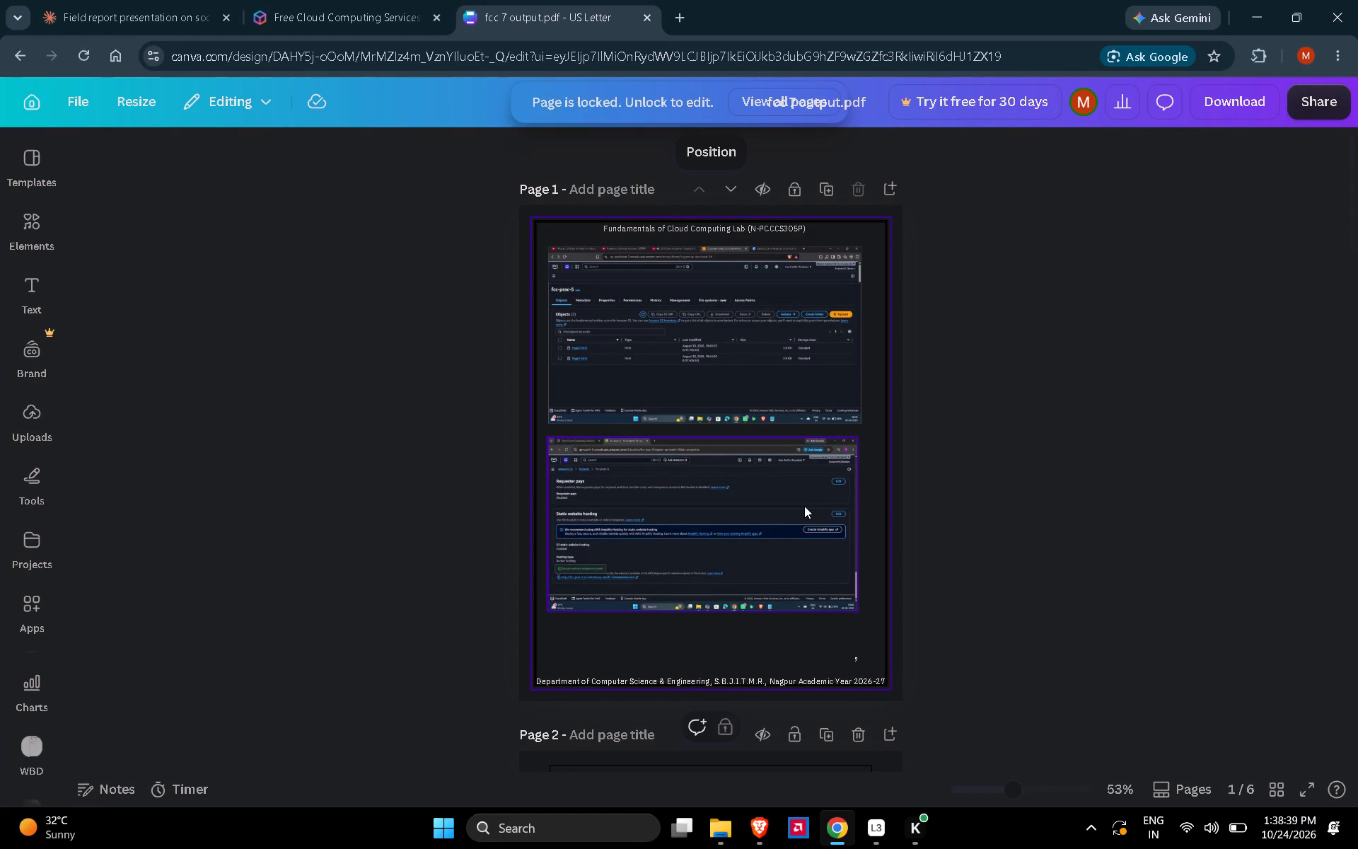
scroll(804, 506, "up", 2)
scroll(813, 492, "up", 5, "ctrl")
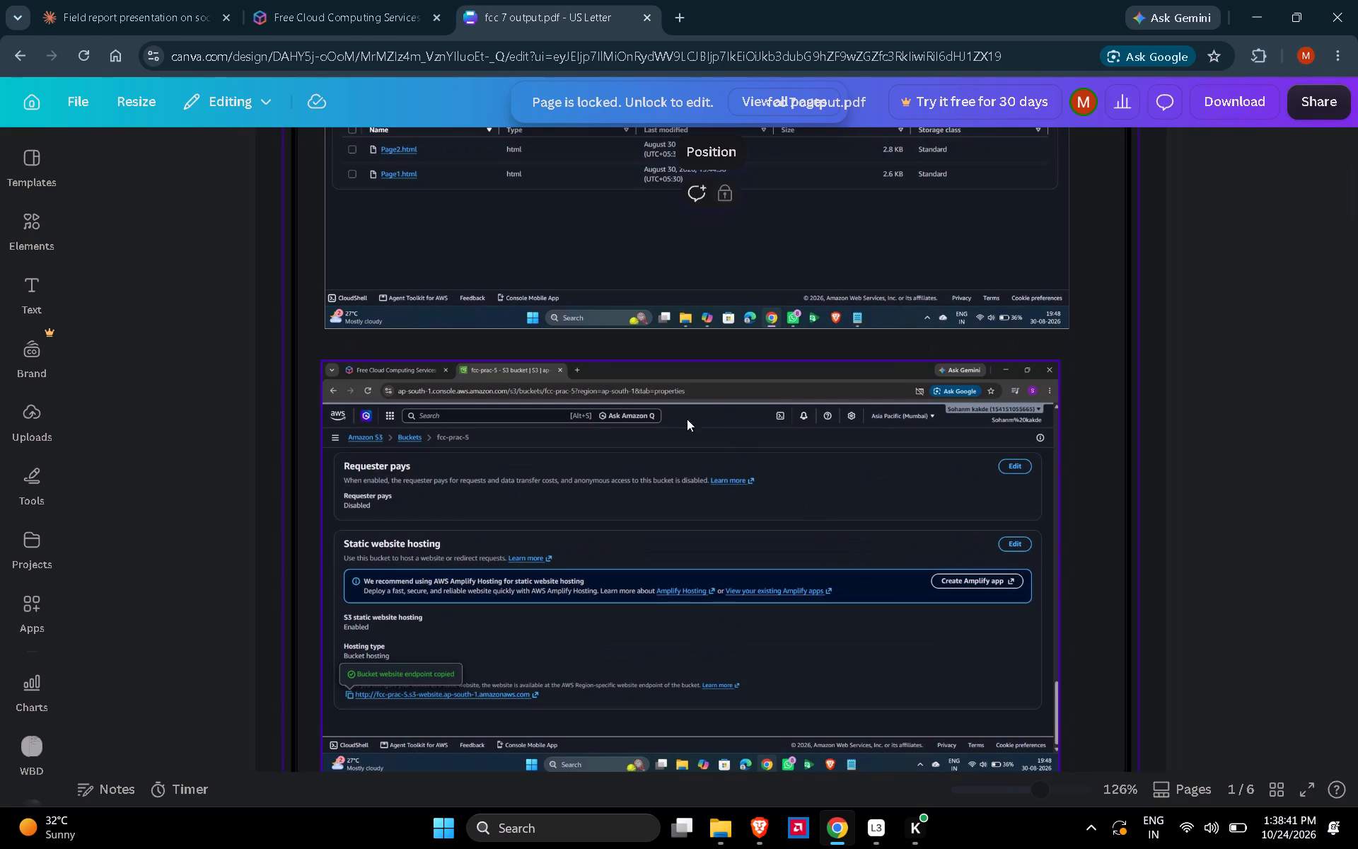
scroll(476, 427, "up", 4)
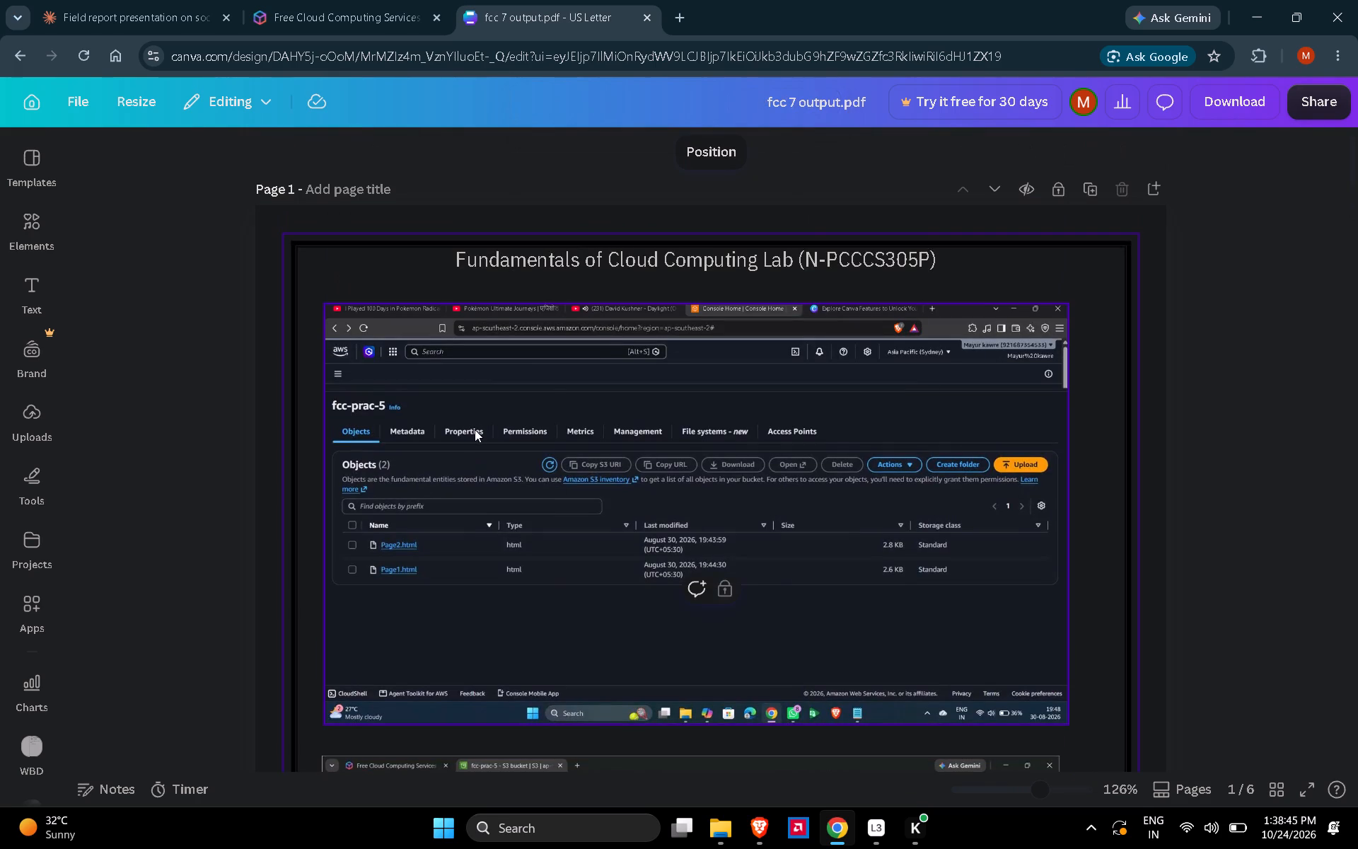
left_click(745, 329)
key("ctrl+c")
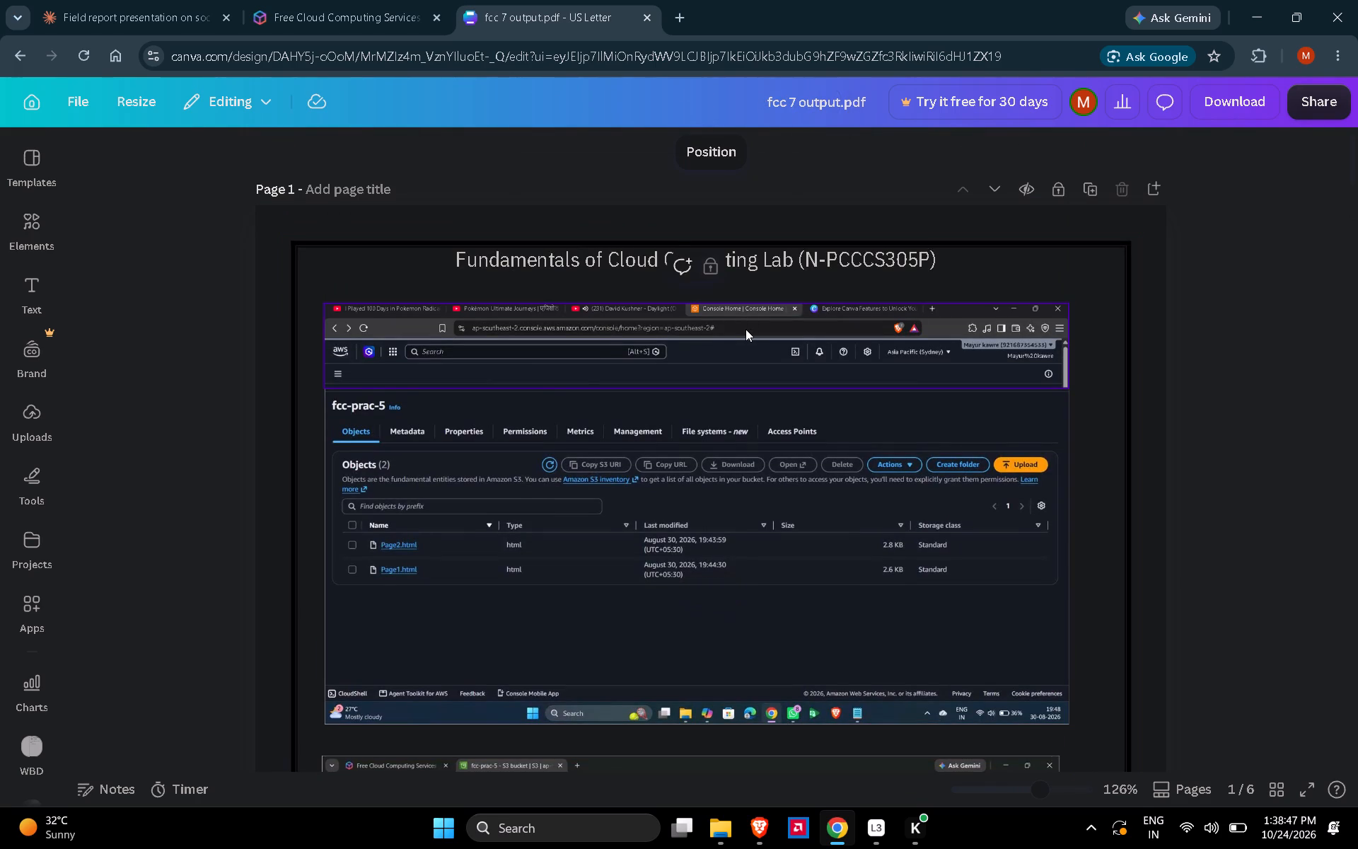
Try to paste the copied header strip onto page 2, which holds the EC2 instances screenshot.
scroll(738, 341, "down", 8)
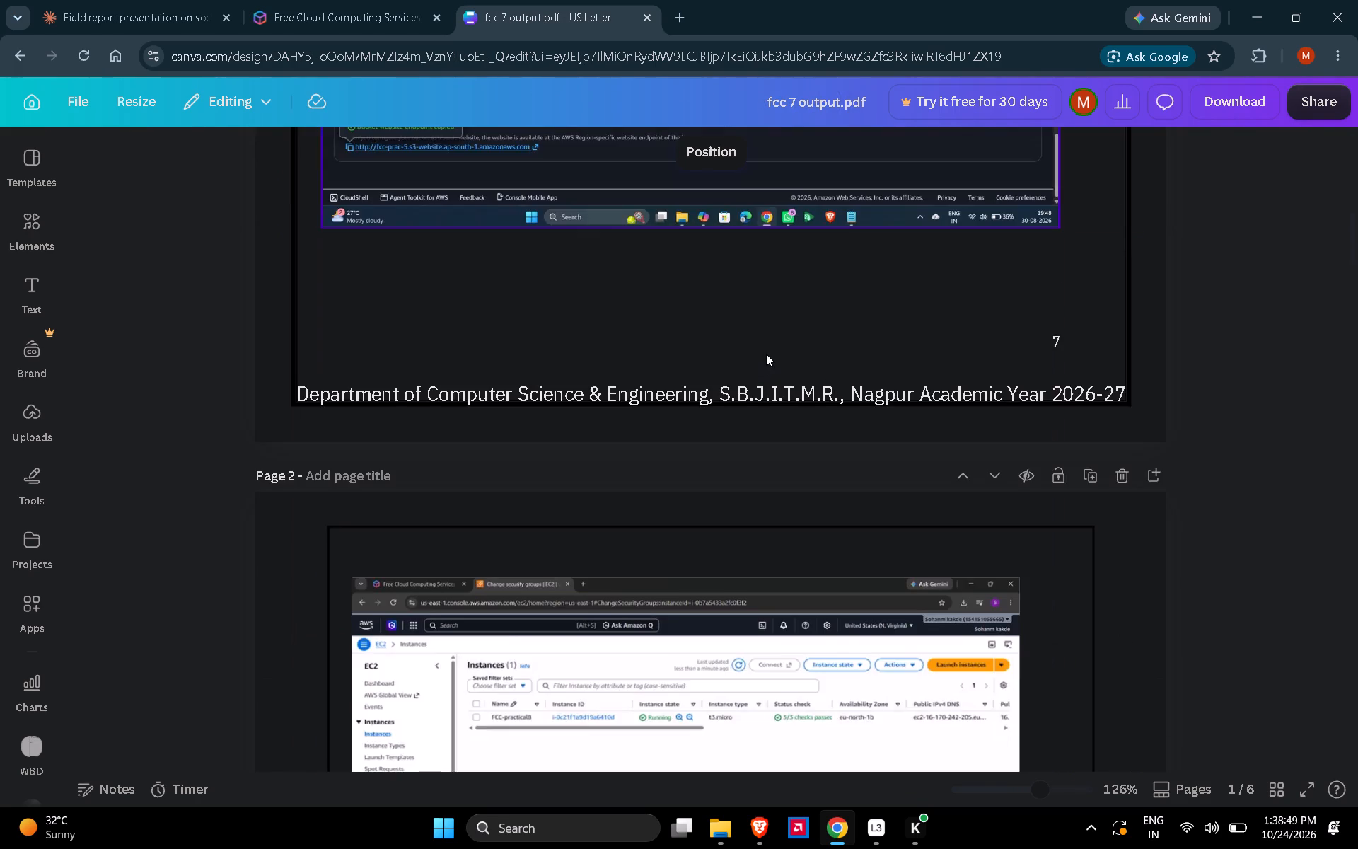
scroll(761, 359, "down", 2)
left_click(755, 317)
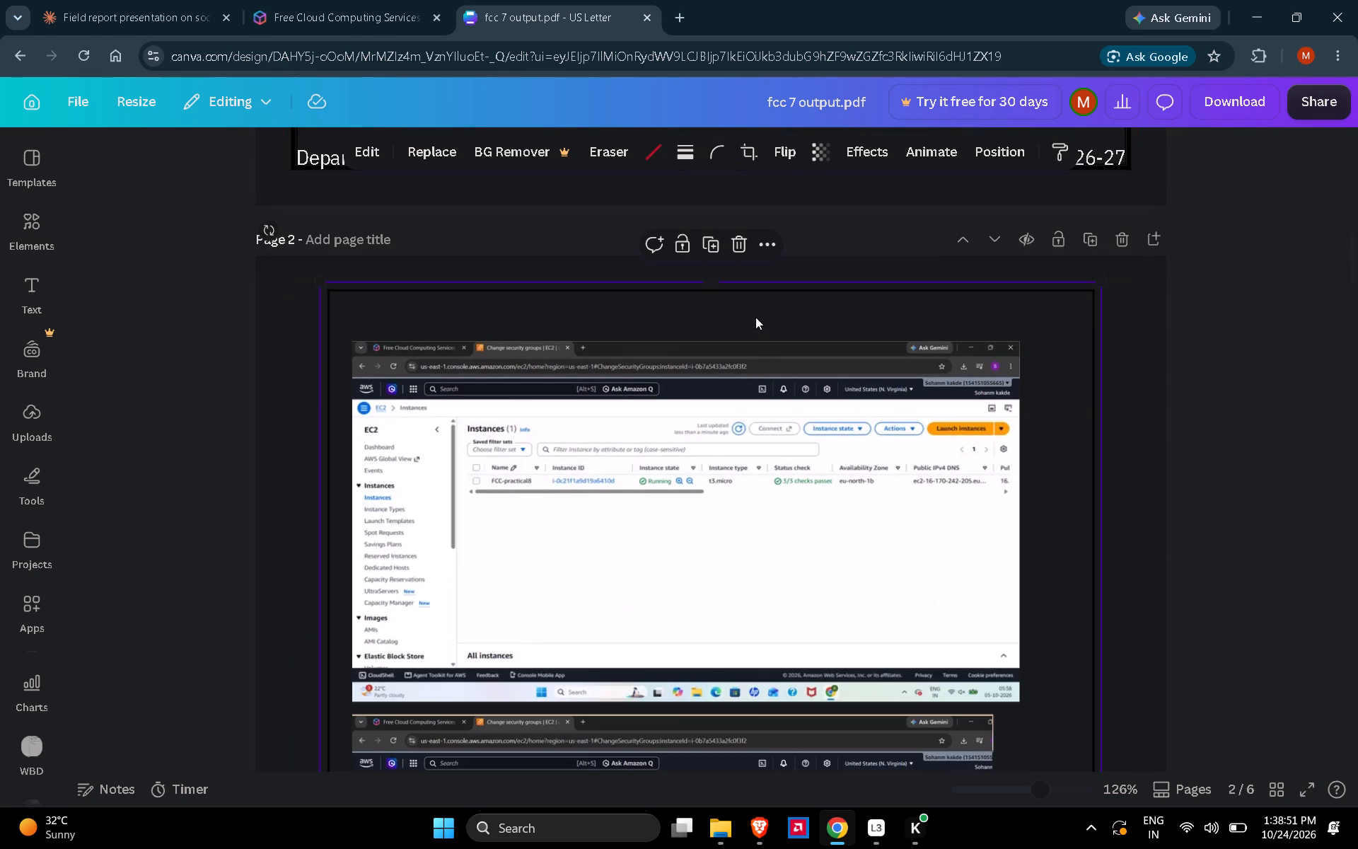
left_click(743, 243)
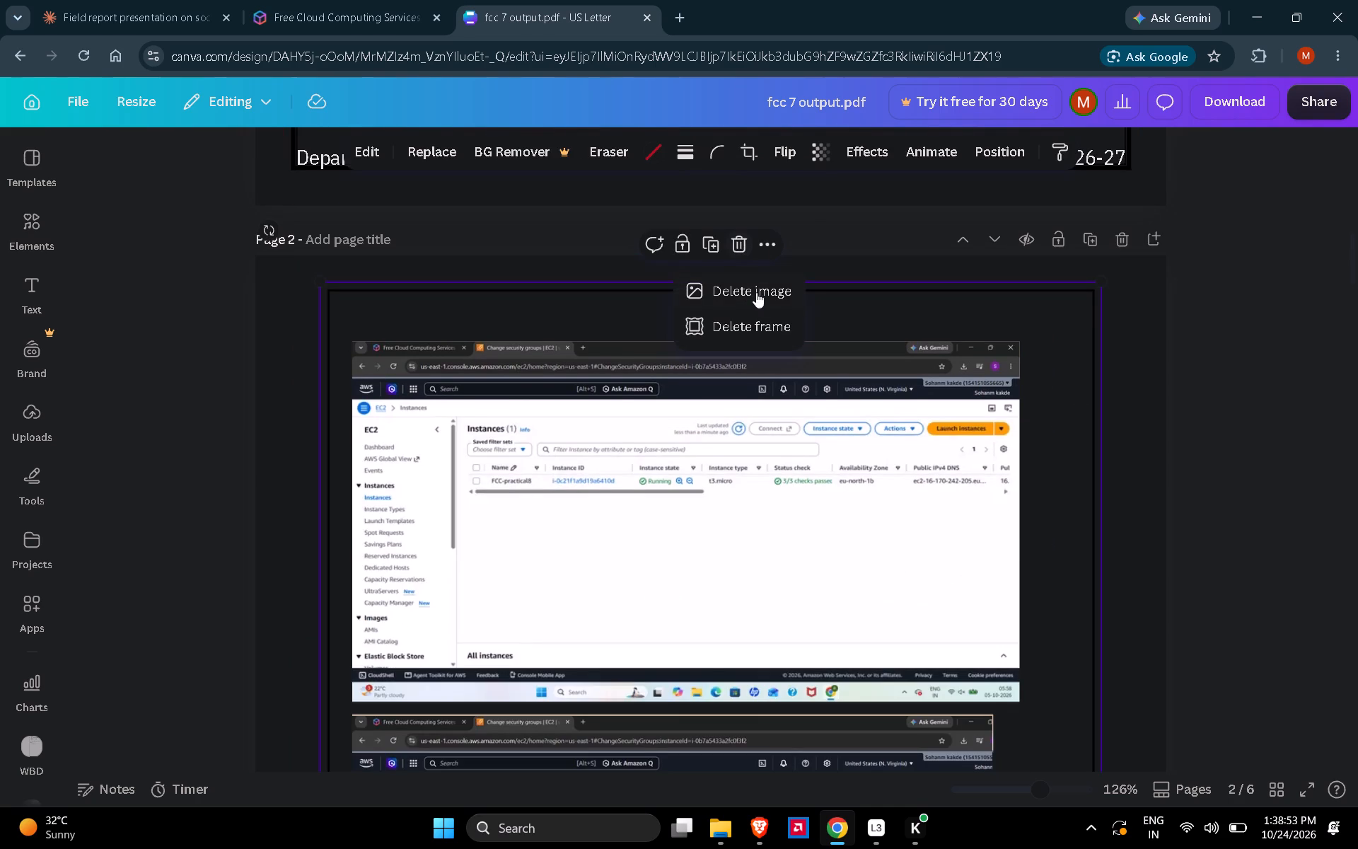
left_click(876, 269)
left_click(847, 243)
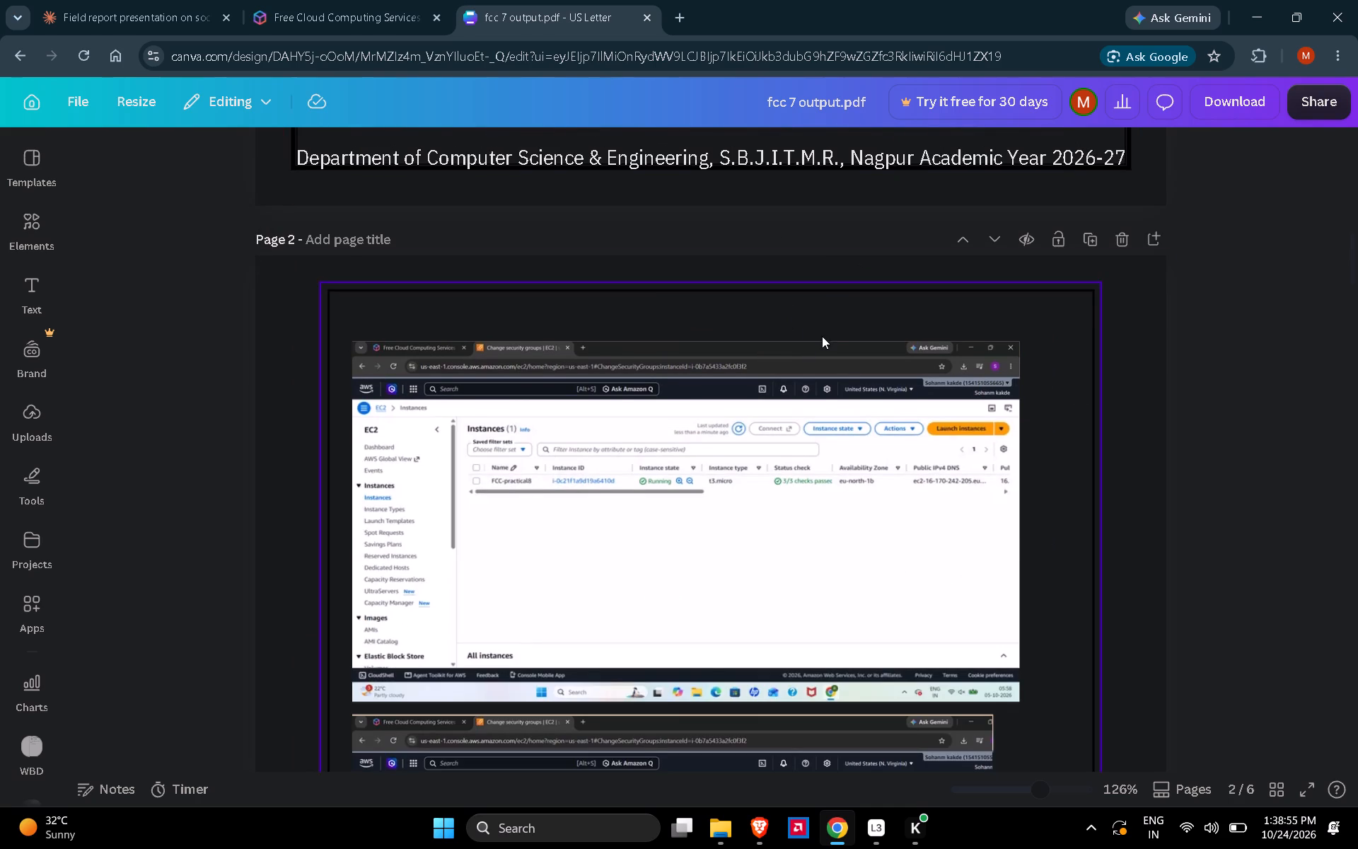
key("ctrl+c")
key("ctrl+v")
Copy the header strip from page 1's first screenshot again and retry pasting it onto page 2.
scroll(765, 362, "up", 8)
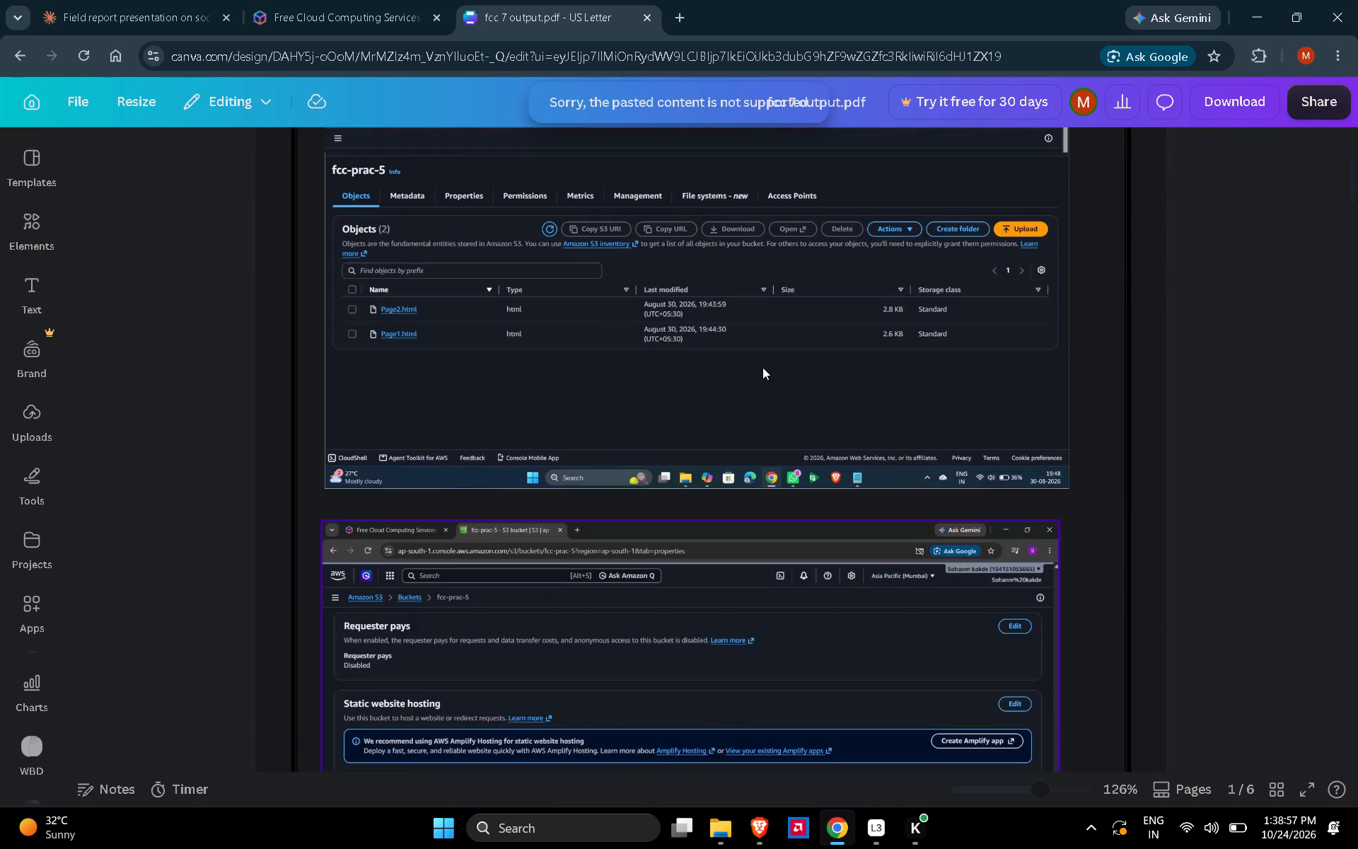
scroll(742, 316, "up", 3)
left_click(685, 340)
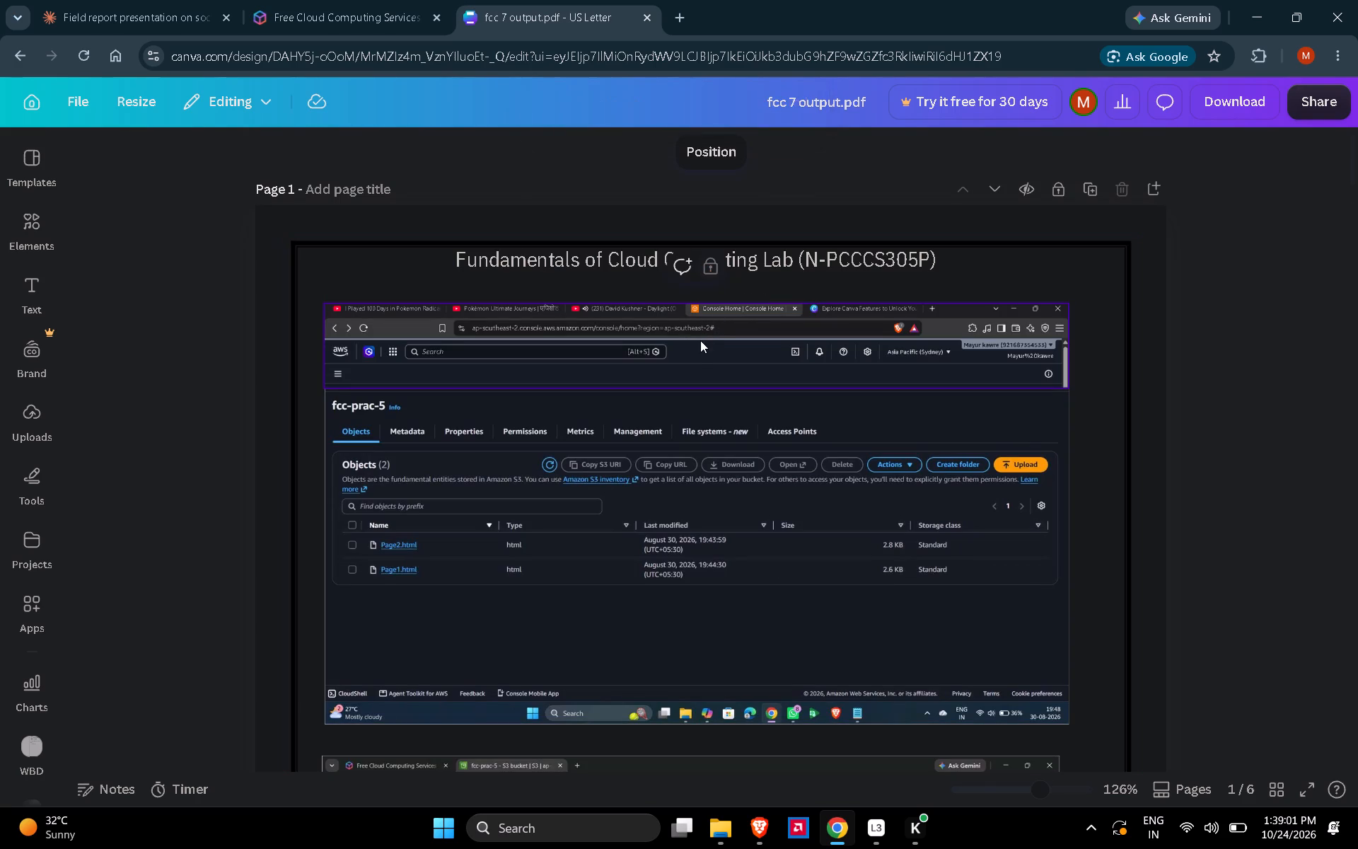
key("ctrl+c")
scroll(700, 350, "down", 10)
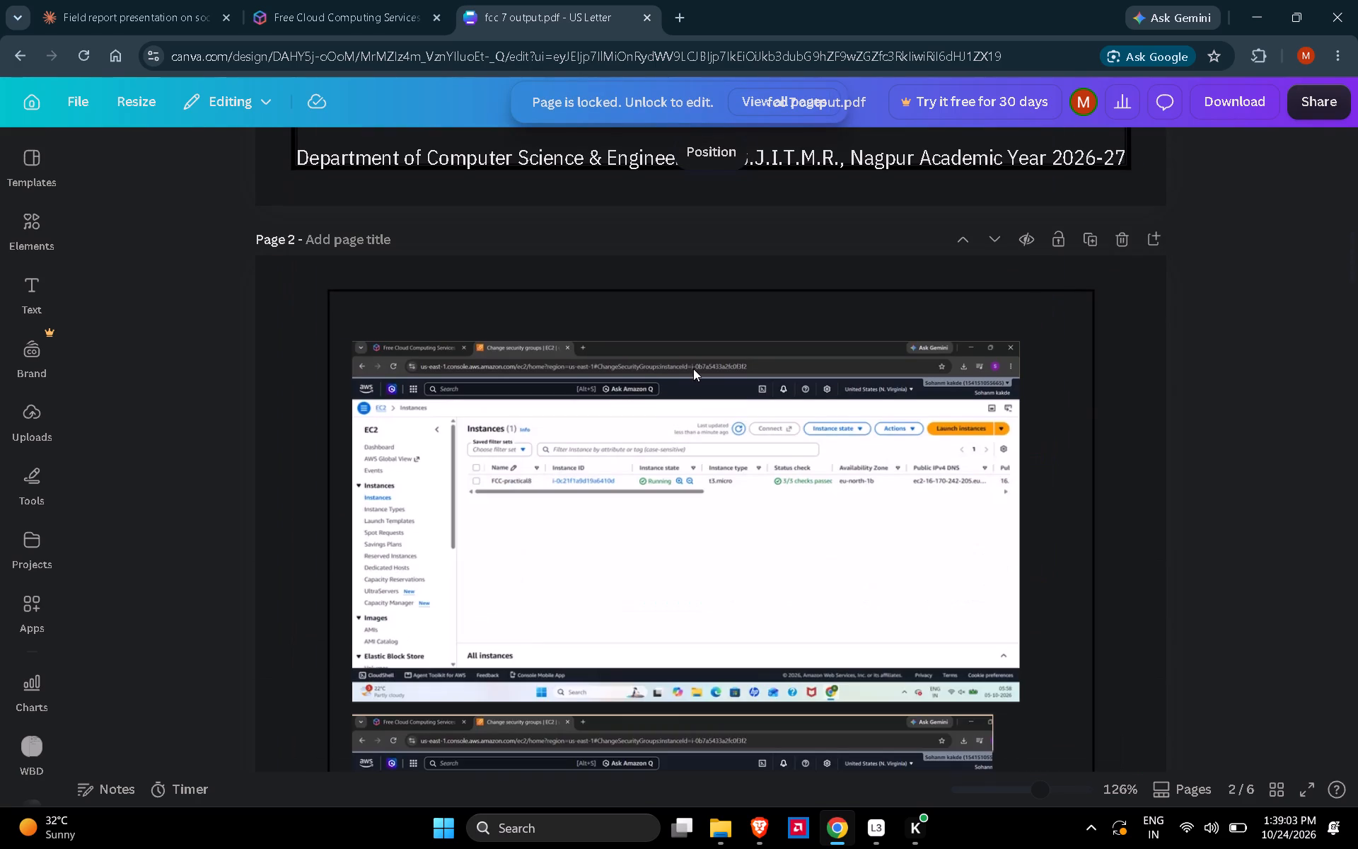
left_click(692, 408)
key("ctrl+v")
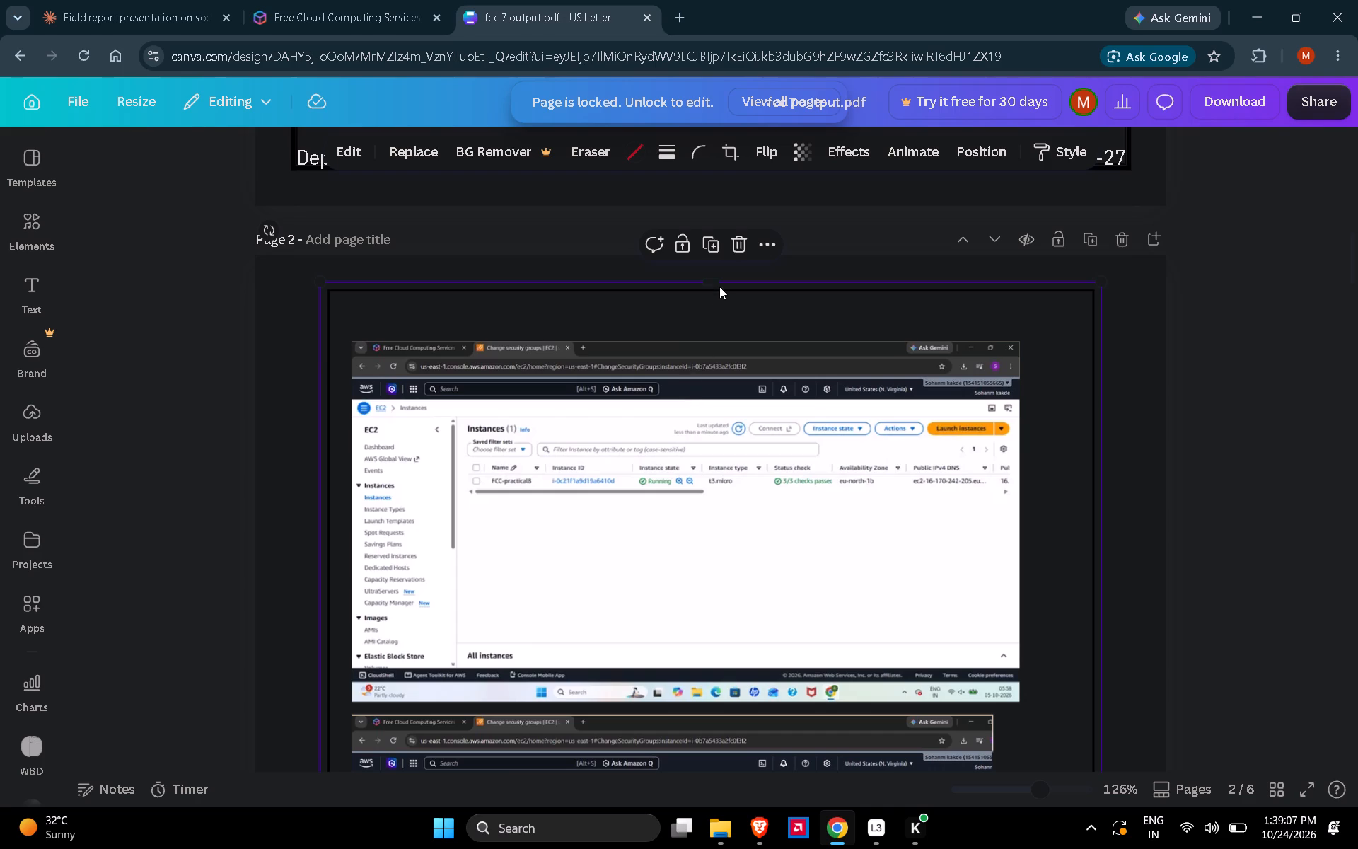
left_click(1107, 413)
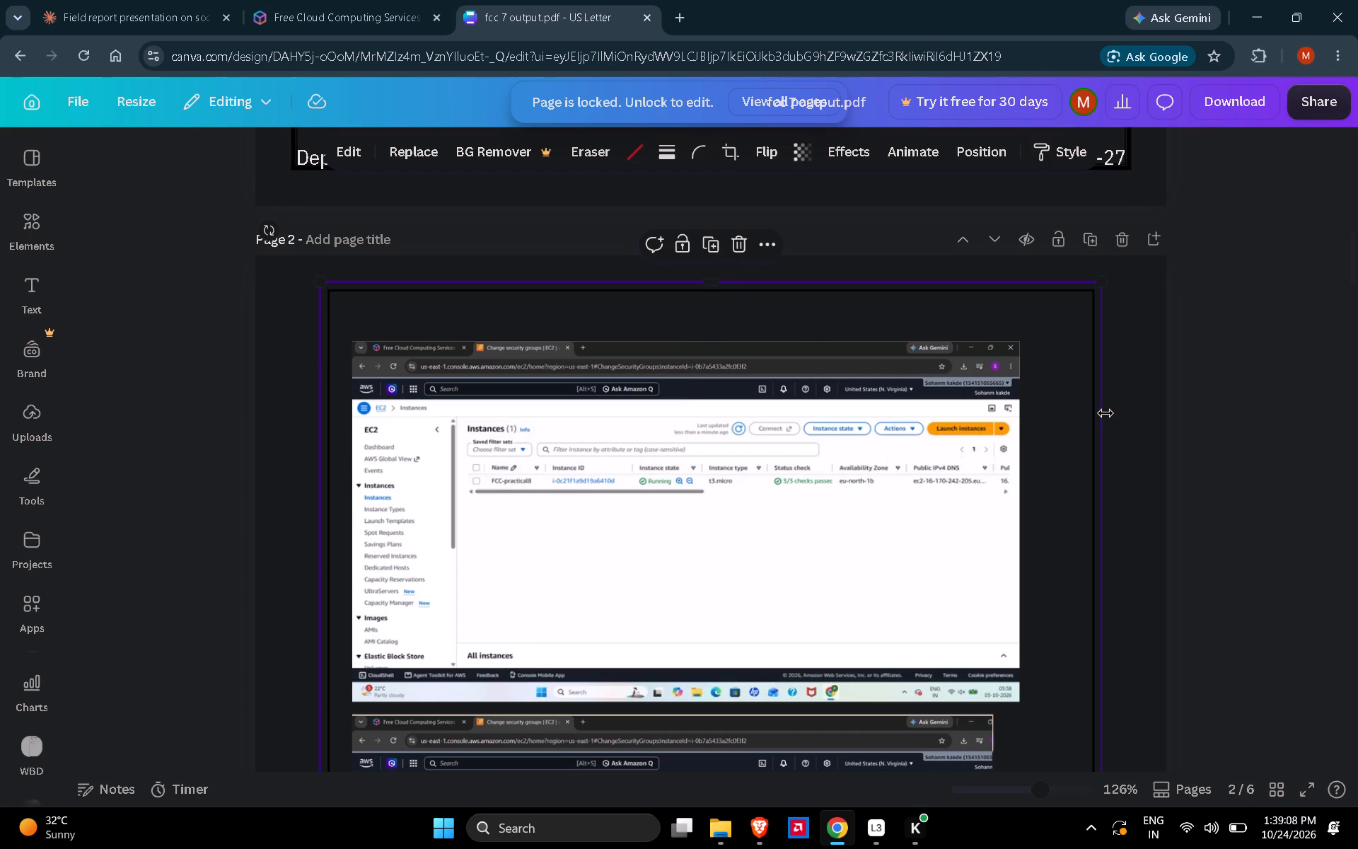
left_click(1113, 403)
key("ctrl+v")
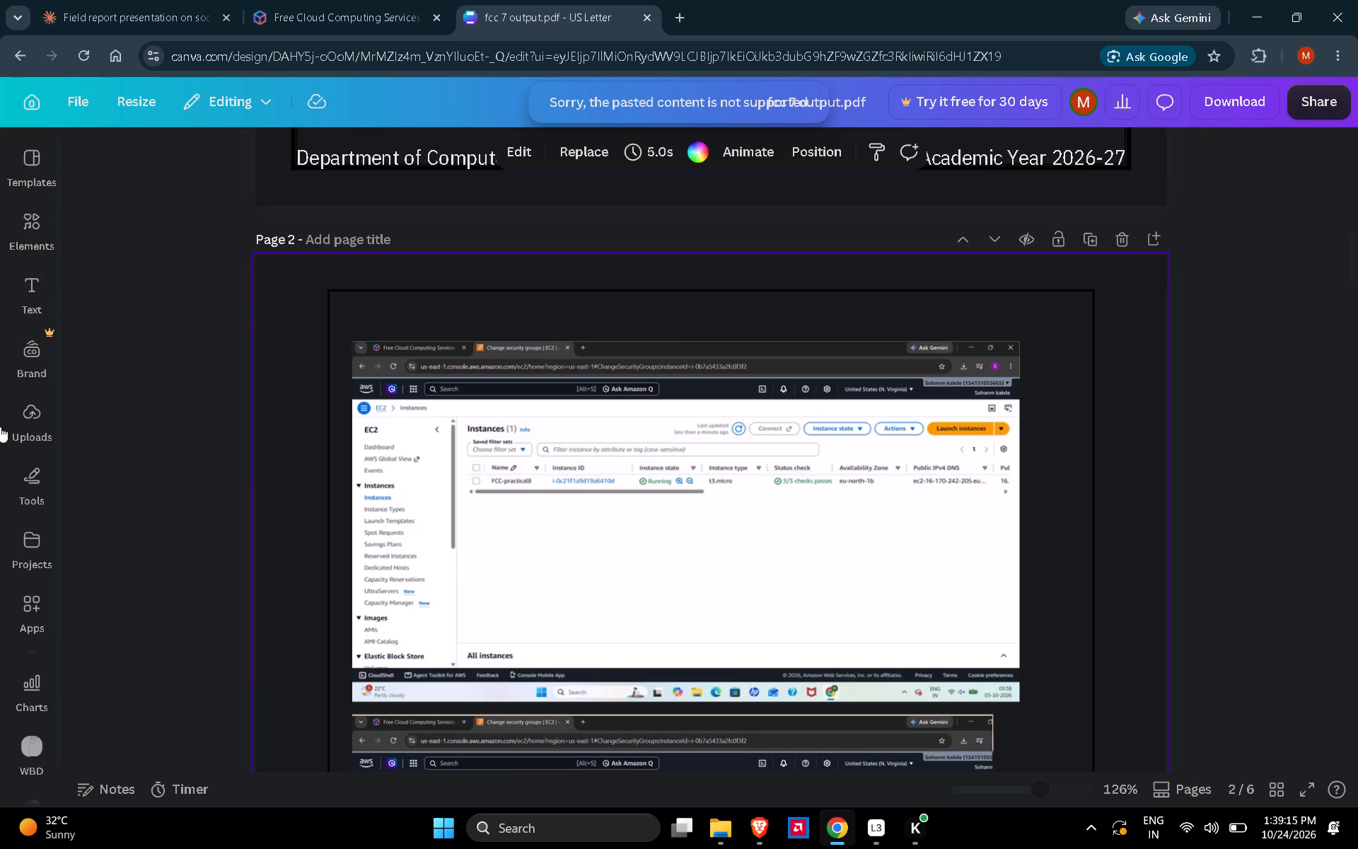
Open the uploaded images for the fcc 7 output.pdf design.
left_click(19, 427)
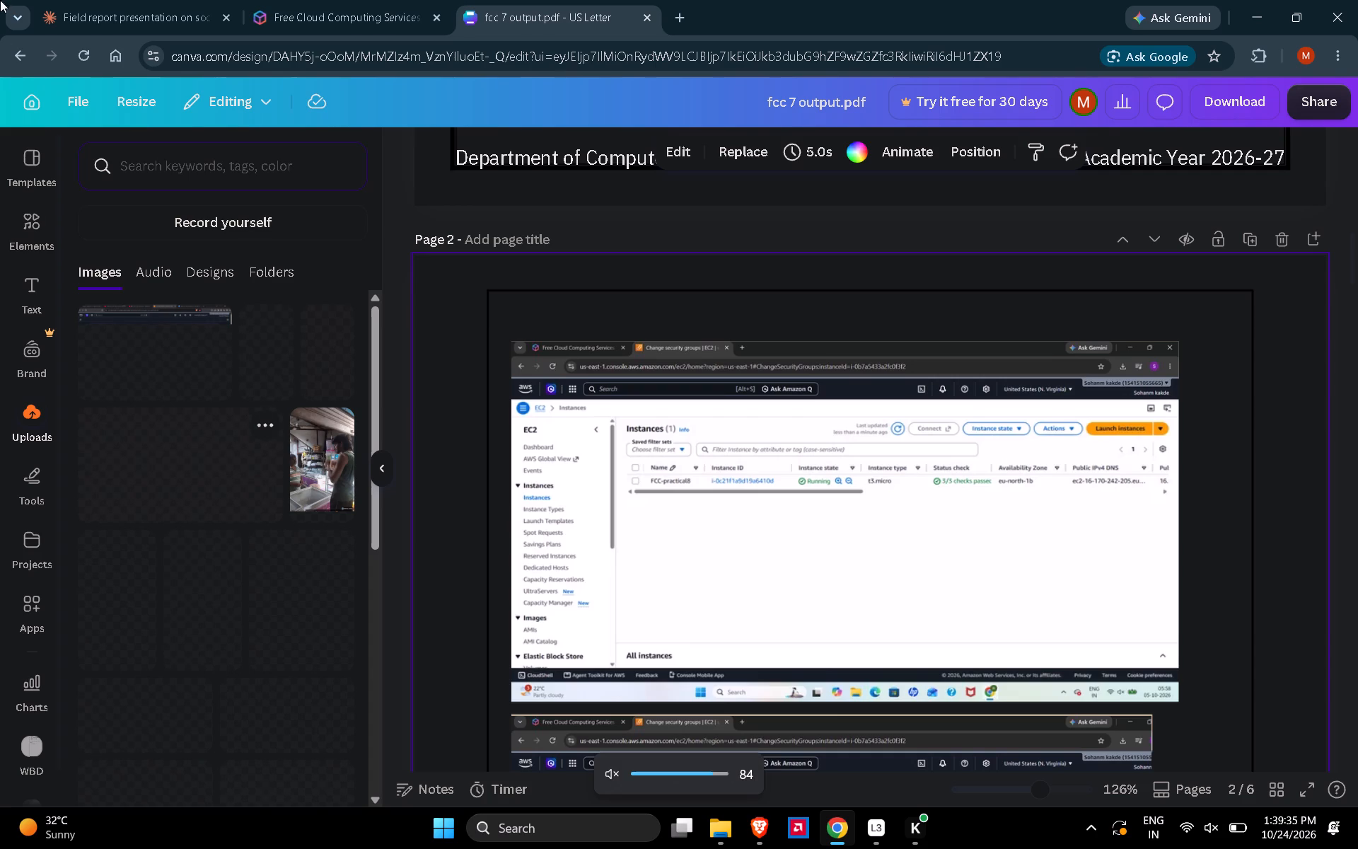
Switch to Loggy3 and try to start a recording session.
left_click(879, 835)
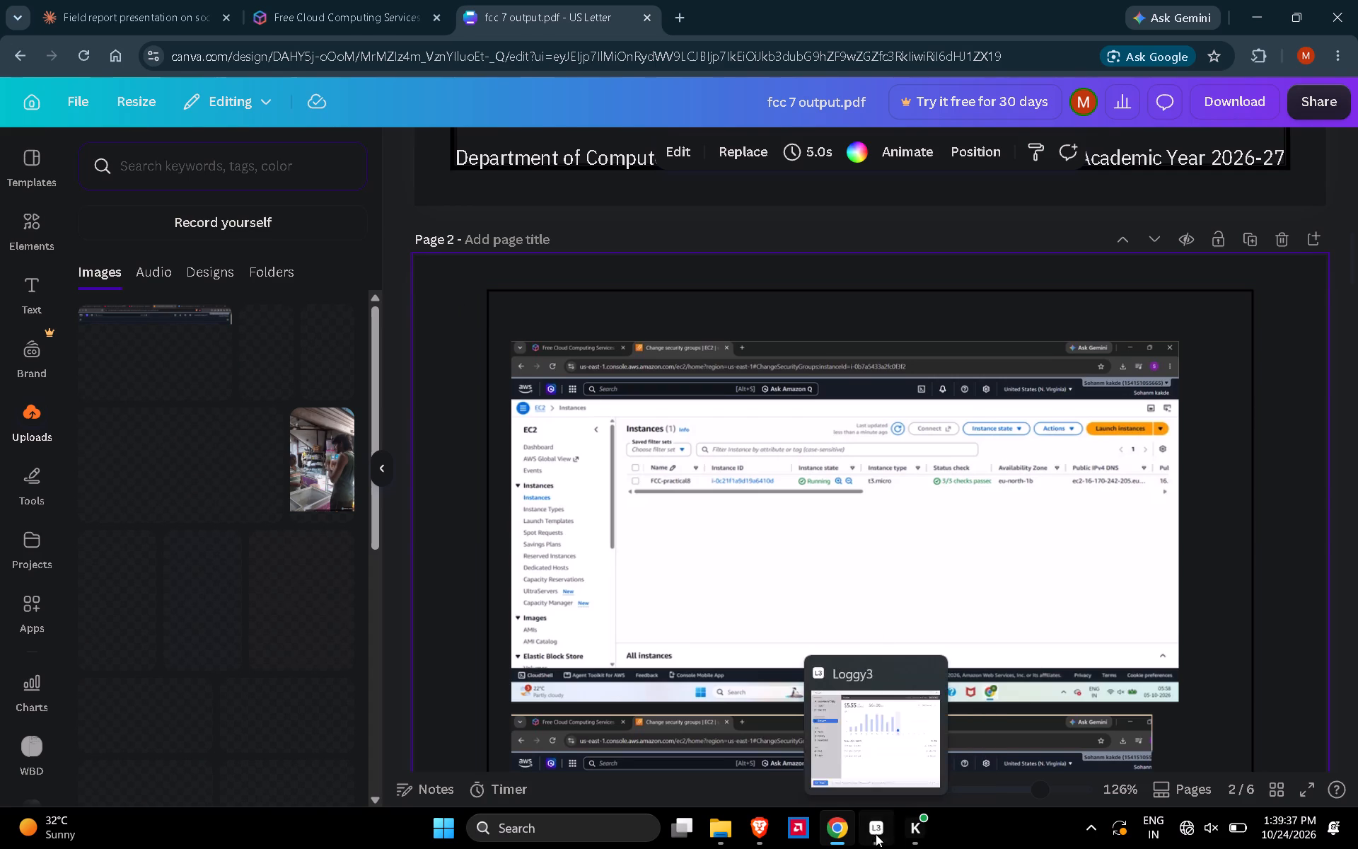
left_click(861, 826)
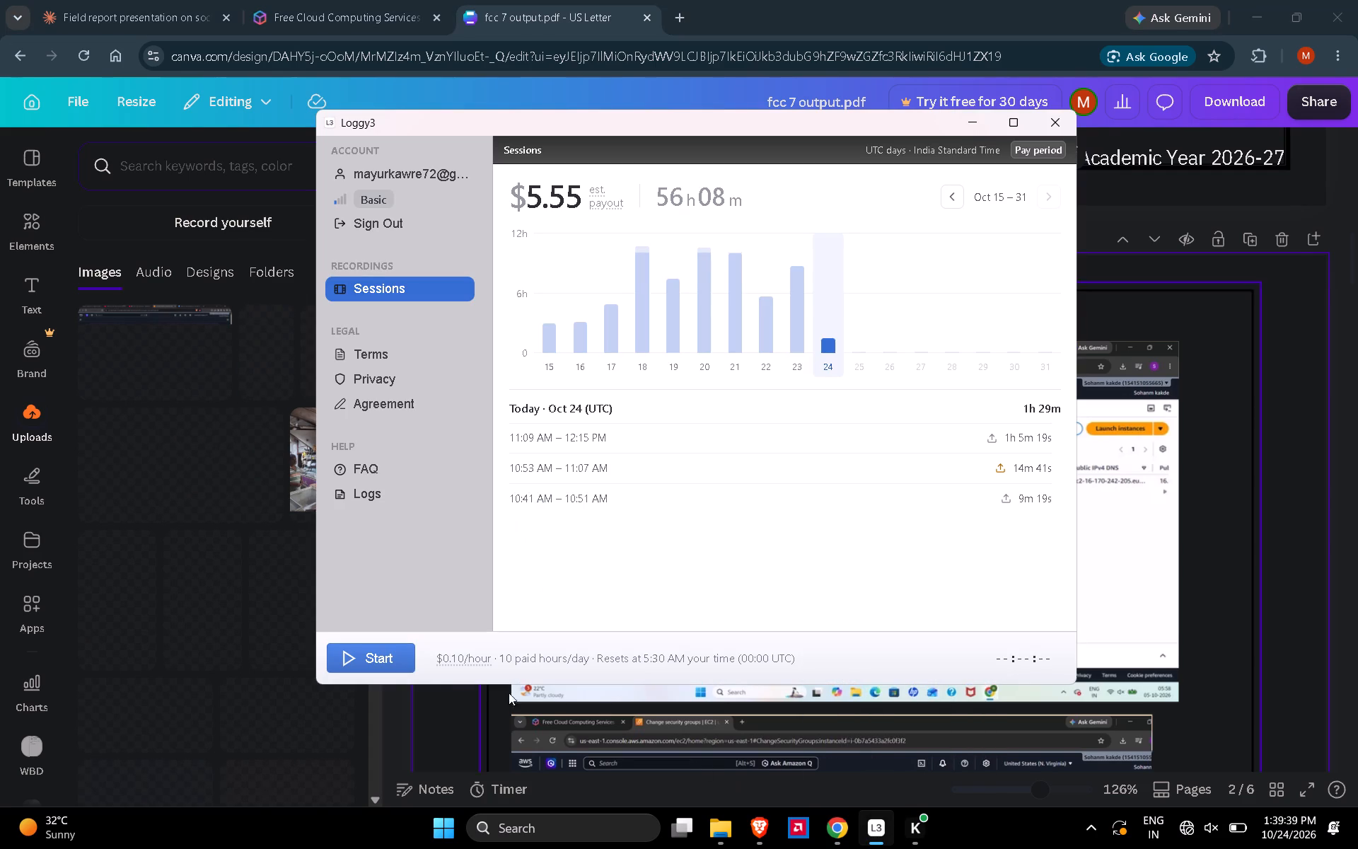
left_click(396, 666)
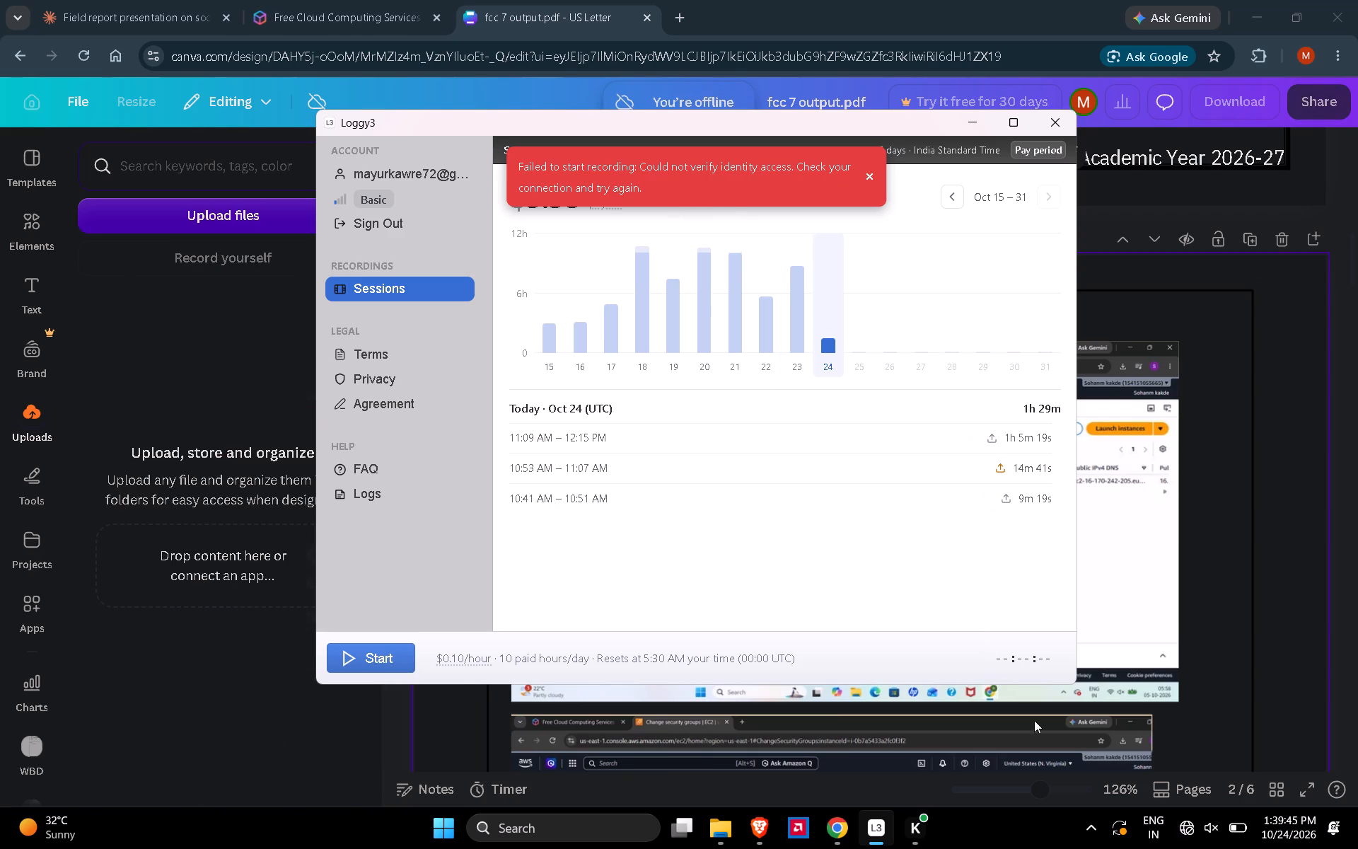
Bring up the list of available Wi-Fi networks and refresh it, then close it.
left_click(1185, 825)
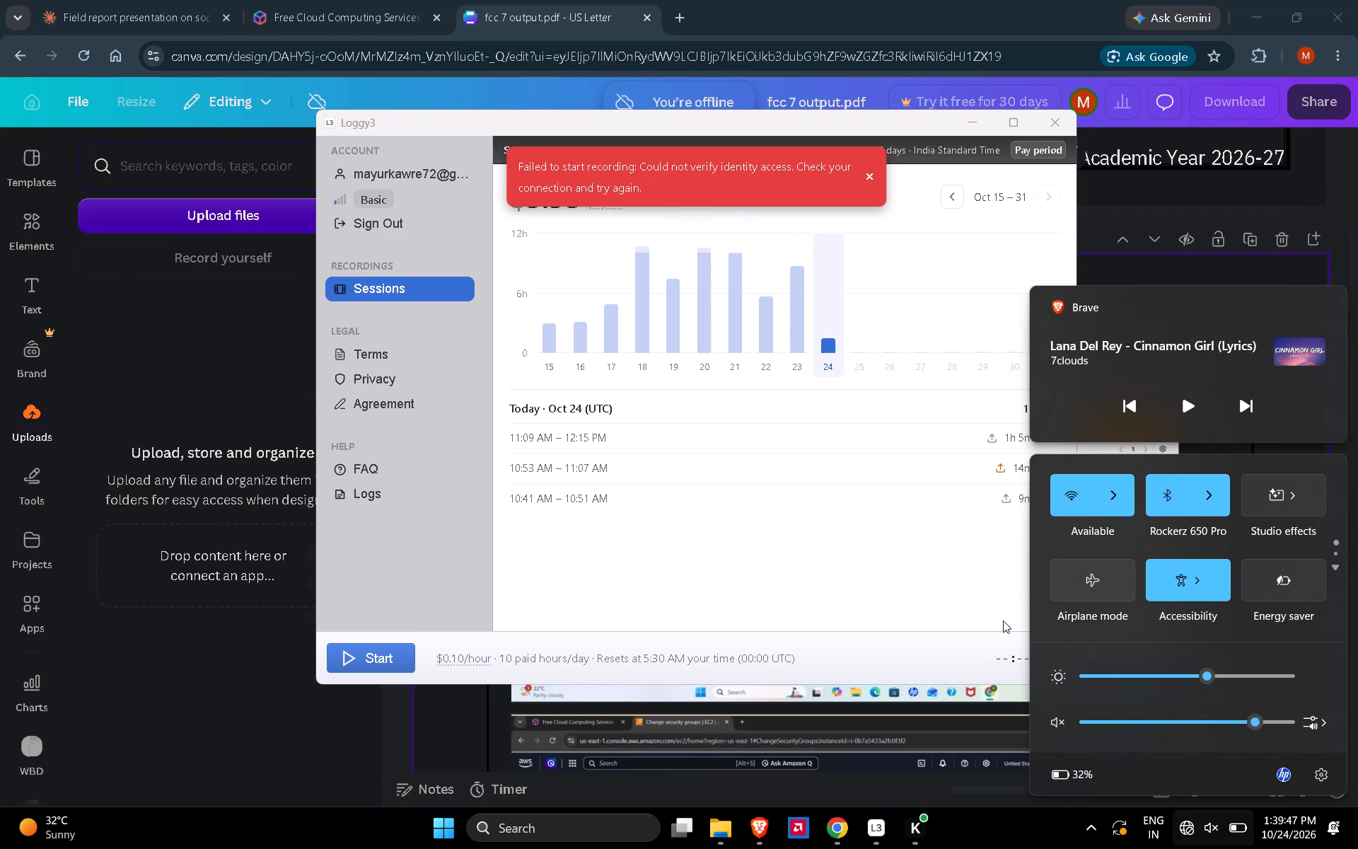
left_click(1115, 509)
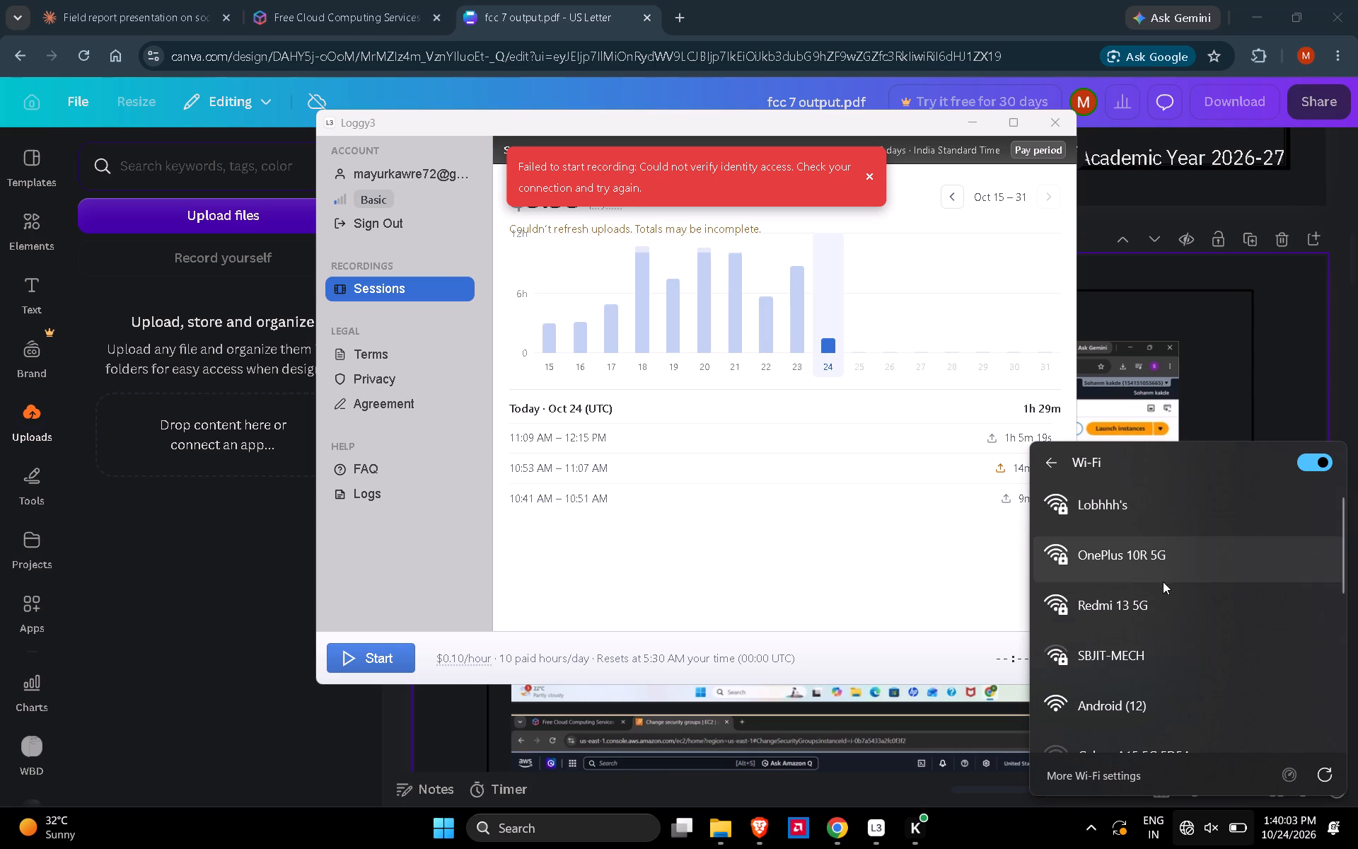
left_click(1332, 773)
left_click(1329, 779)
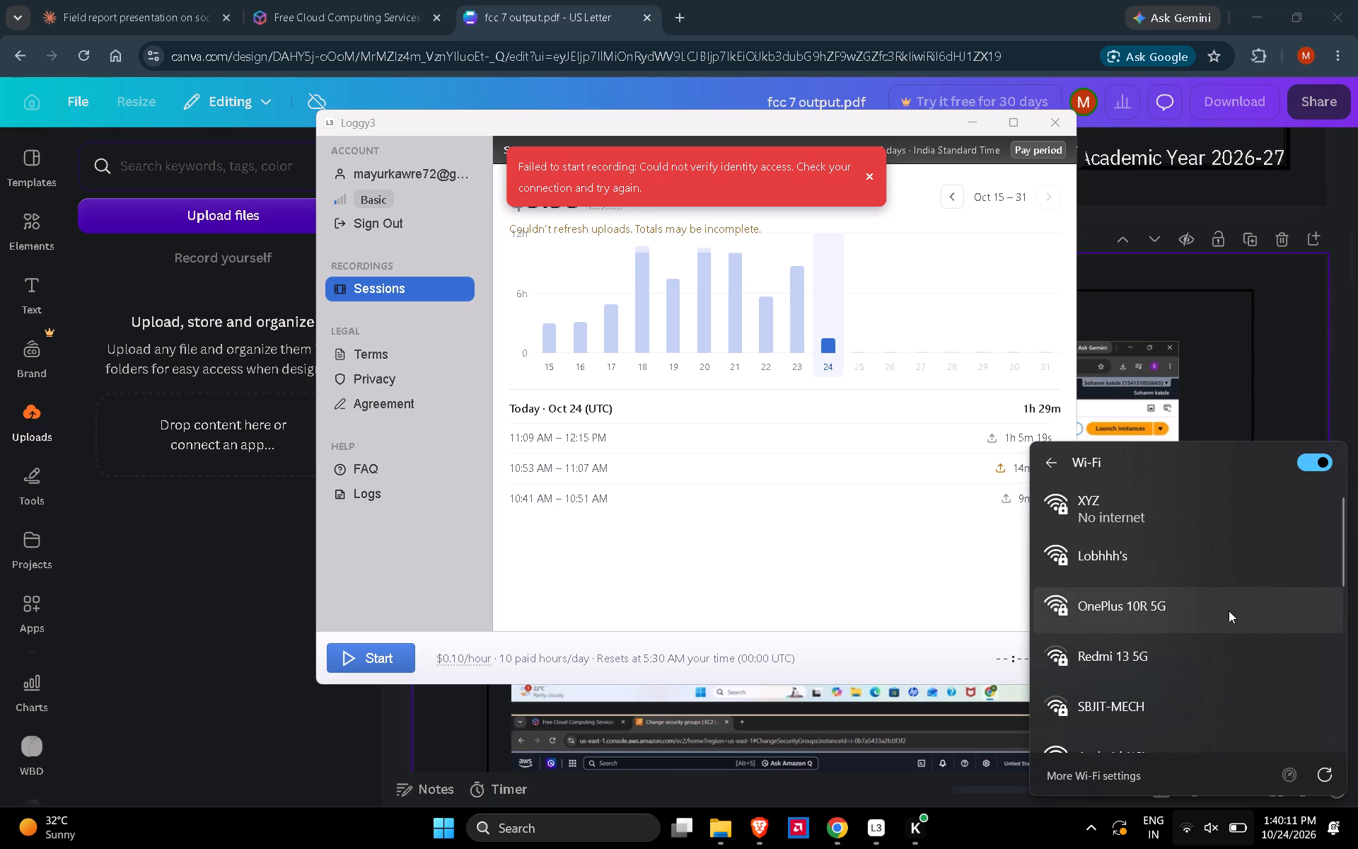
left_click(976, 561)
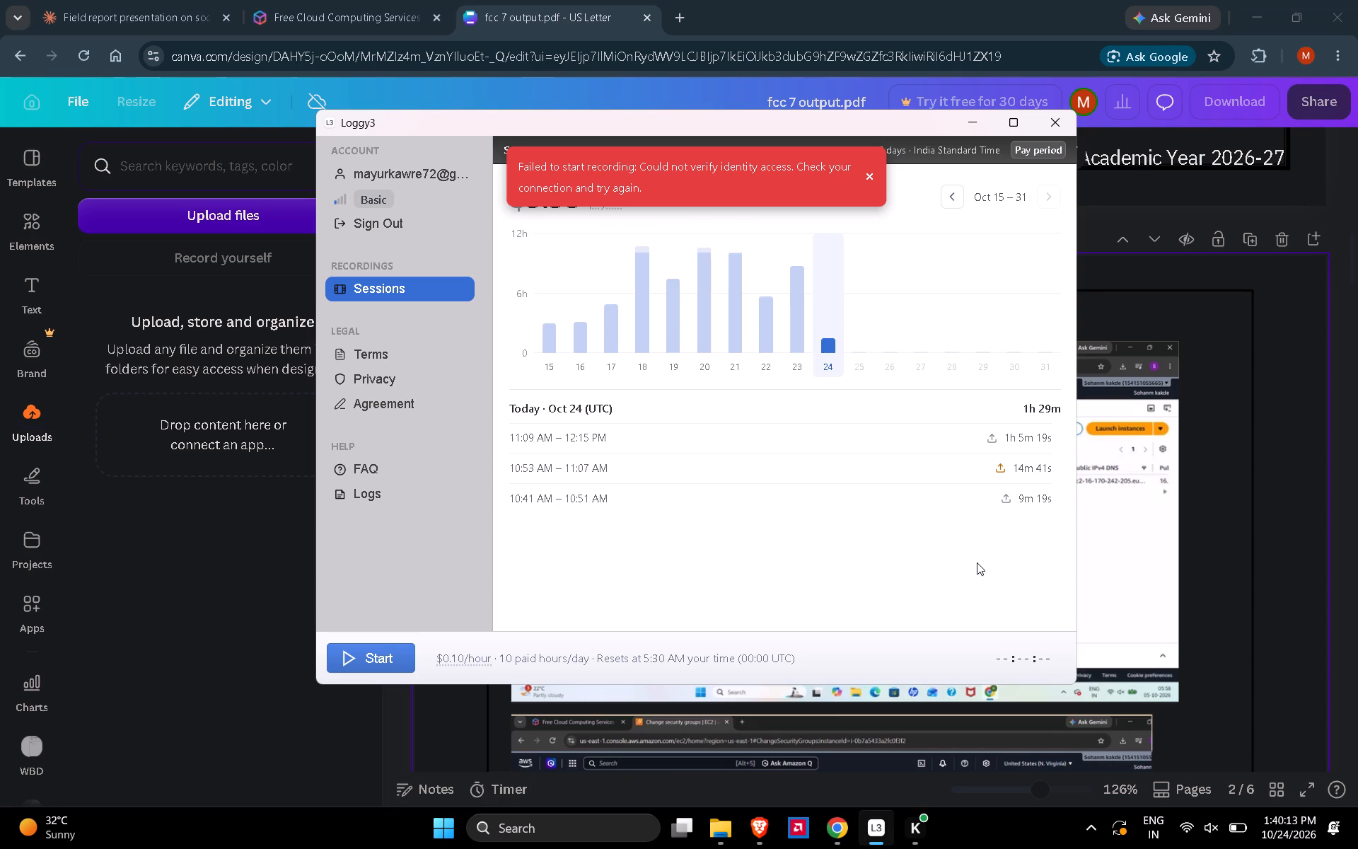
Start a recording session in Loggy3 and minimize its window to return to the Canva design in Chrome.
left_click(352, 659)
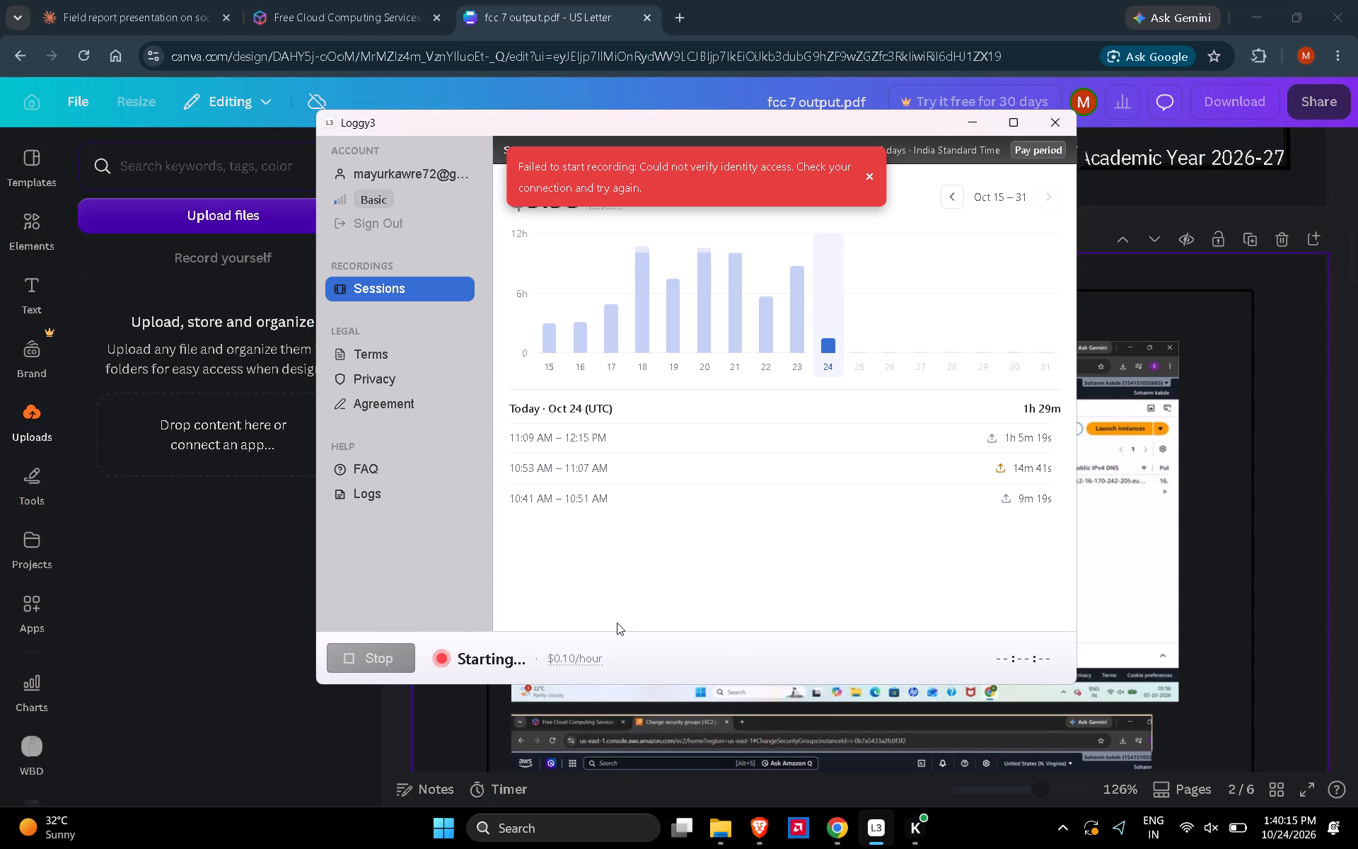
right_click(874, 270)
left_click(903, 323)
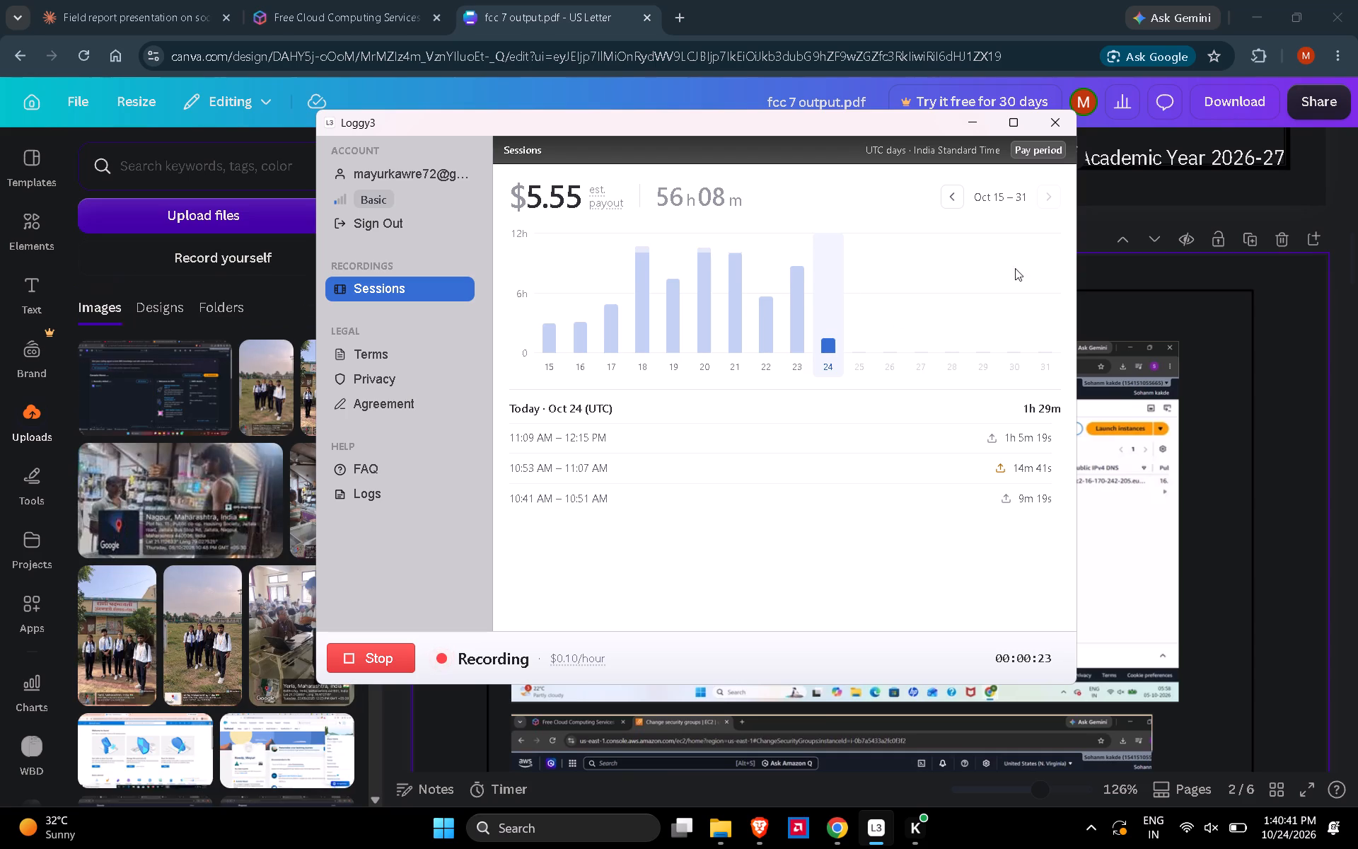
left_click(959, 123)
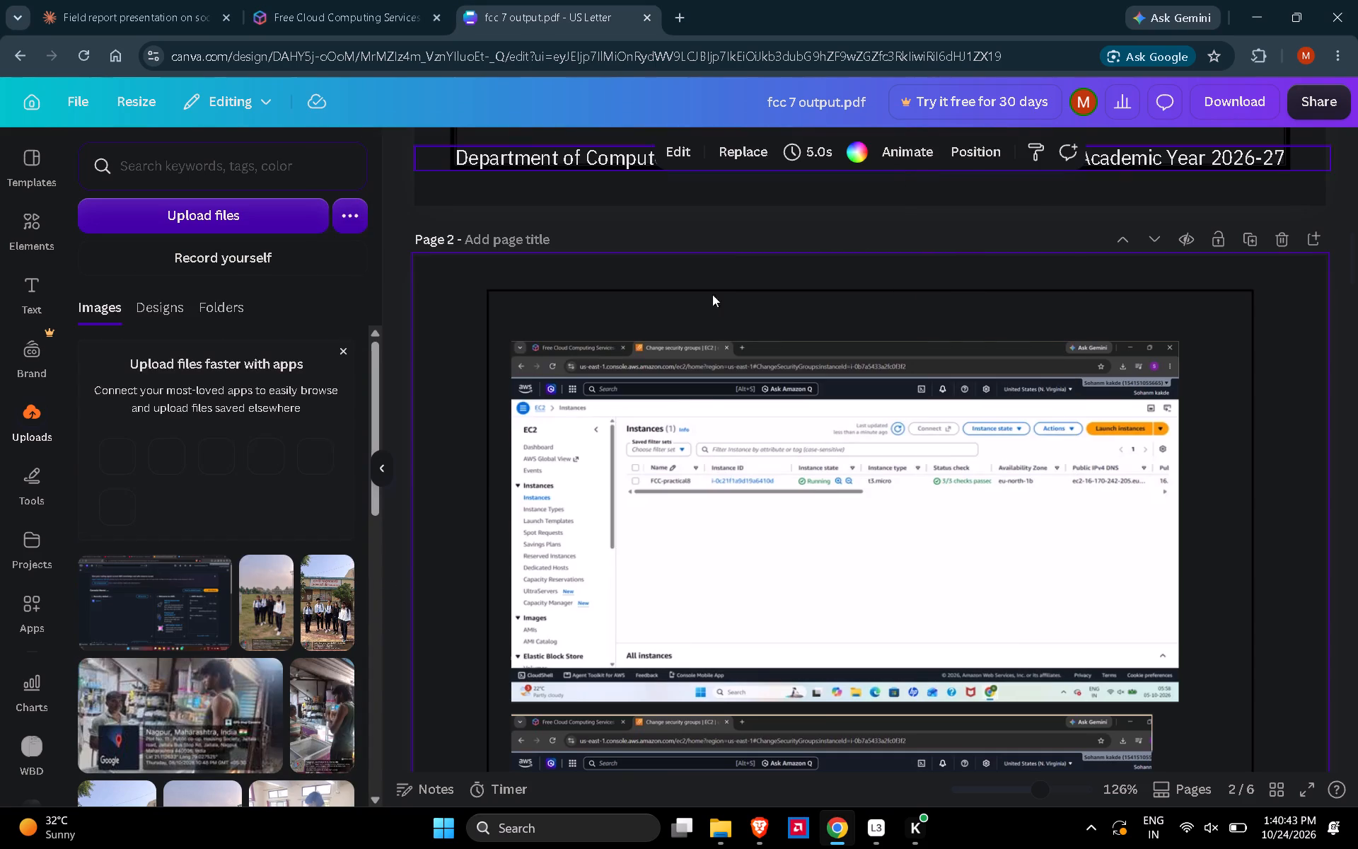
Insert the dark browser screenshot from the uploaded images into the design while page 2 is active.
left_click(175, 620)
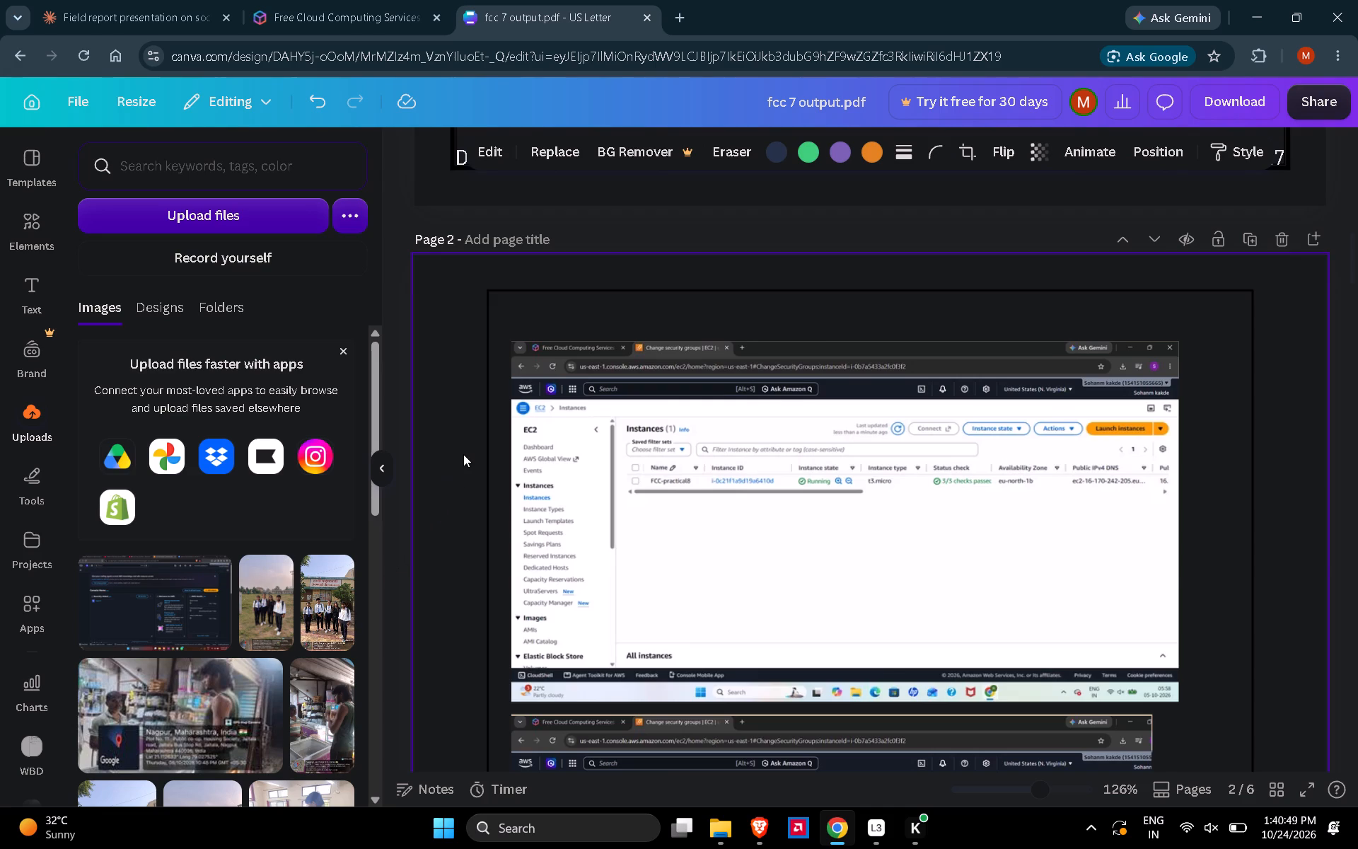
Unlock page 1 of the design.
scroll(463, 454, "up", 6)
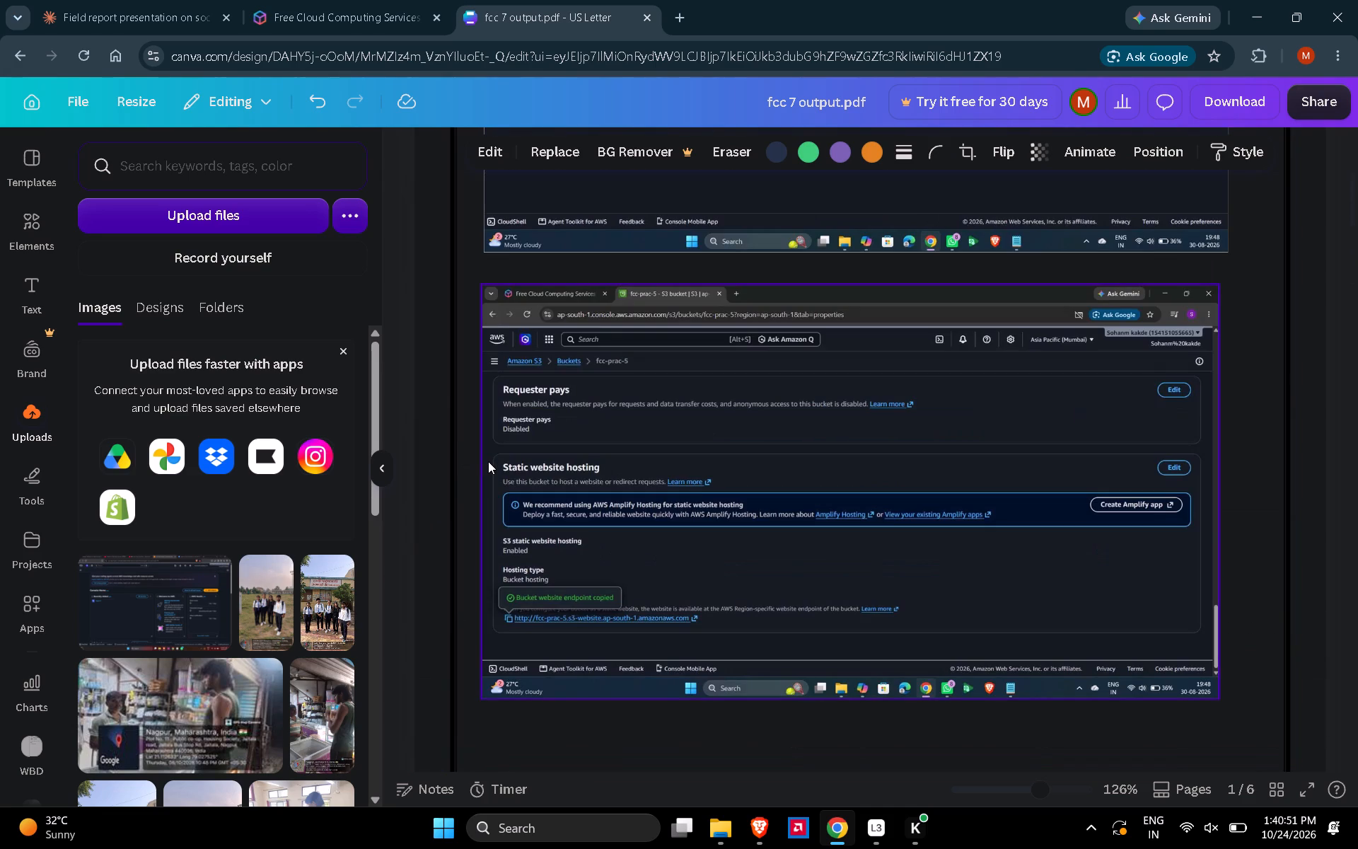
scroll(698, 432, "up", 6)
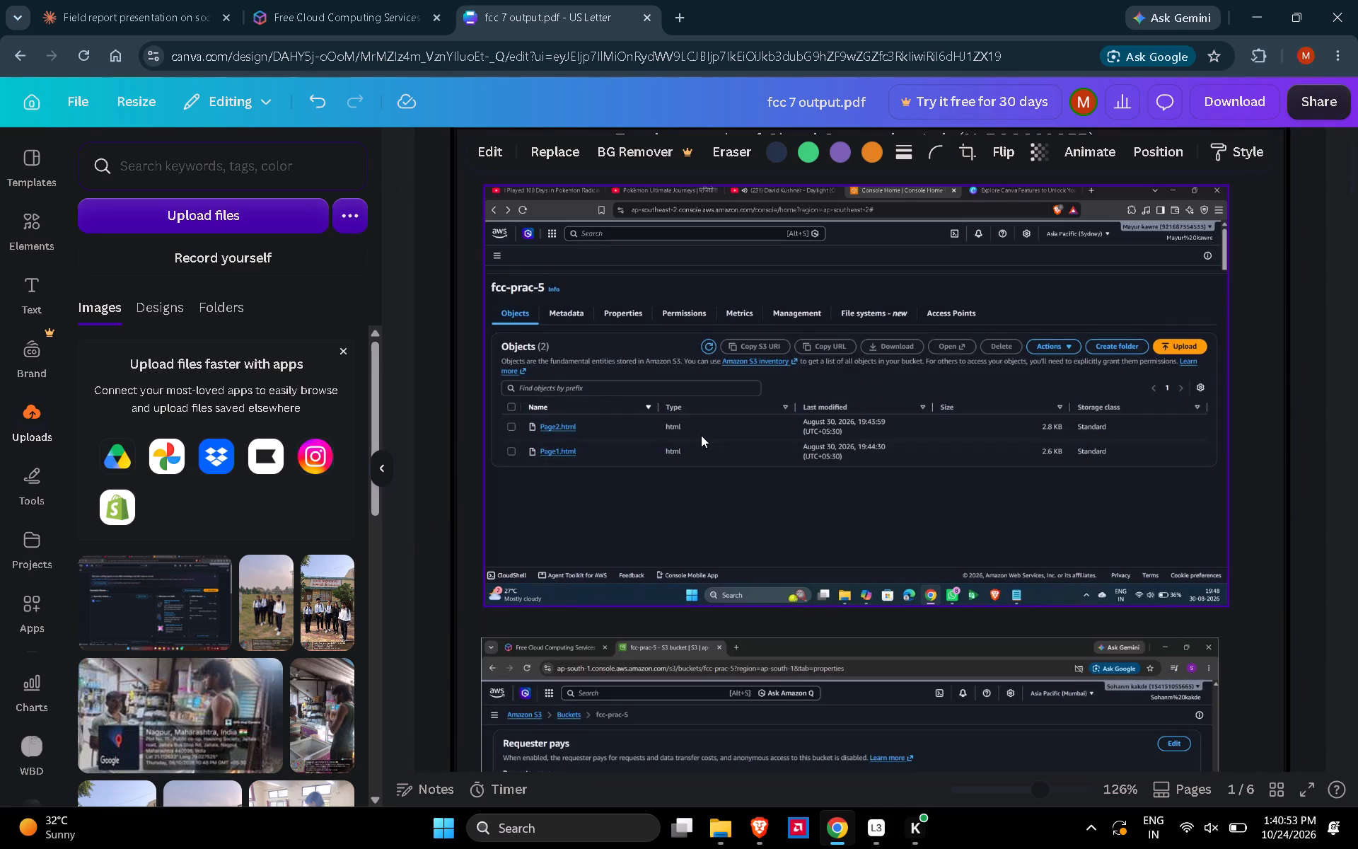
scroll(771, 411, "up", 4)
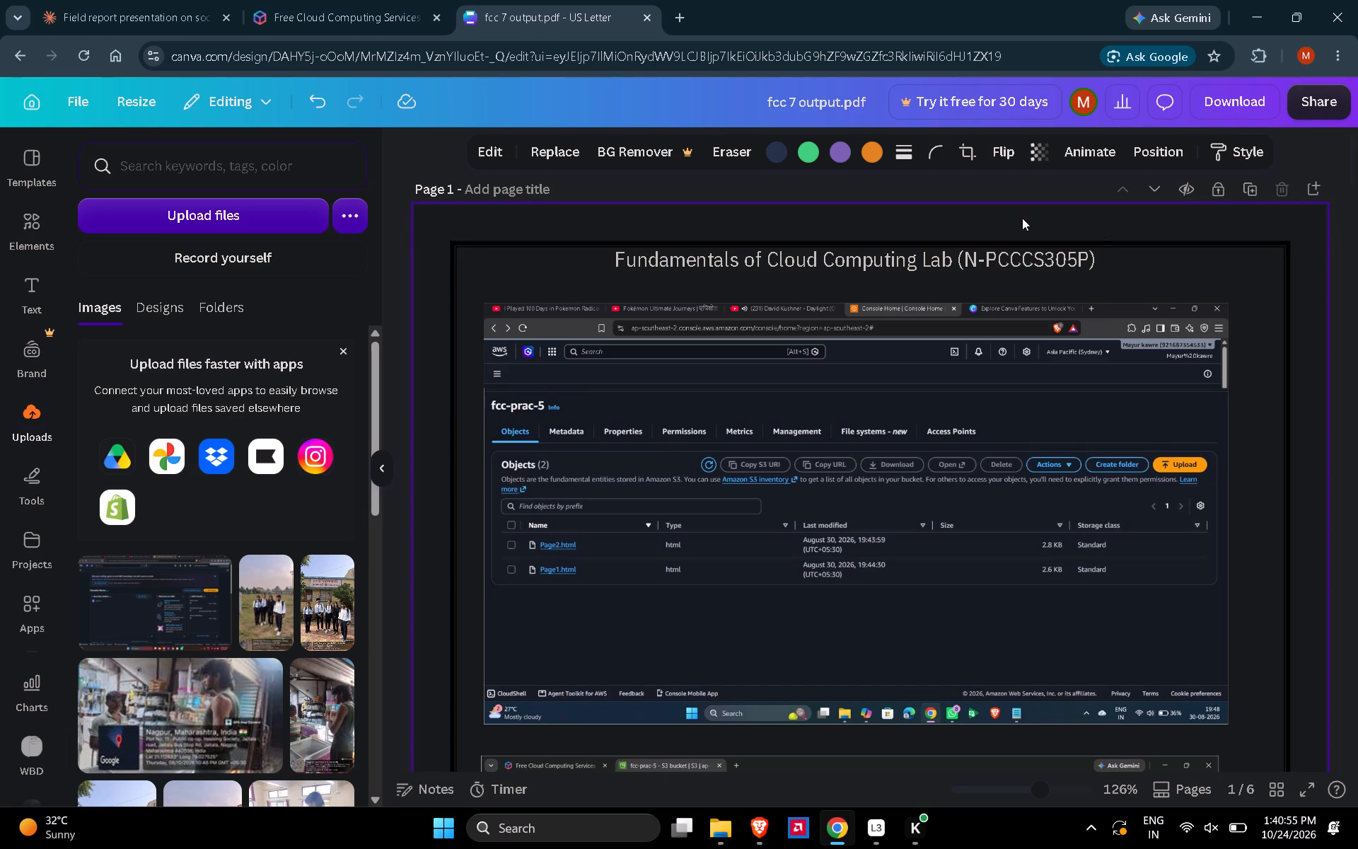
left_click(1022, 217)
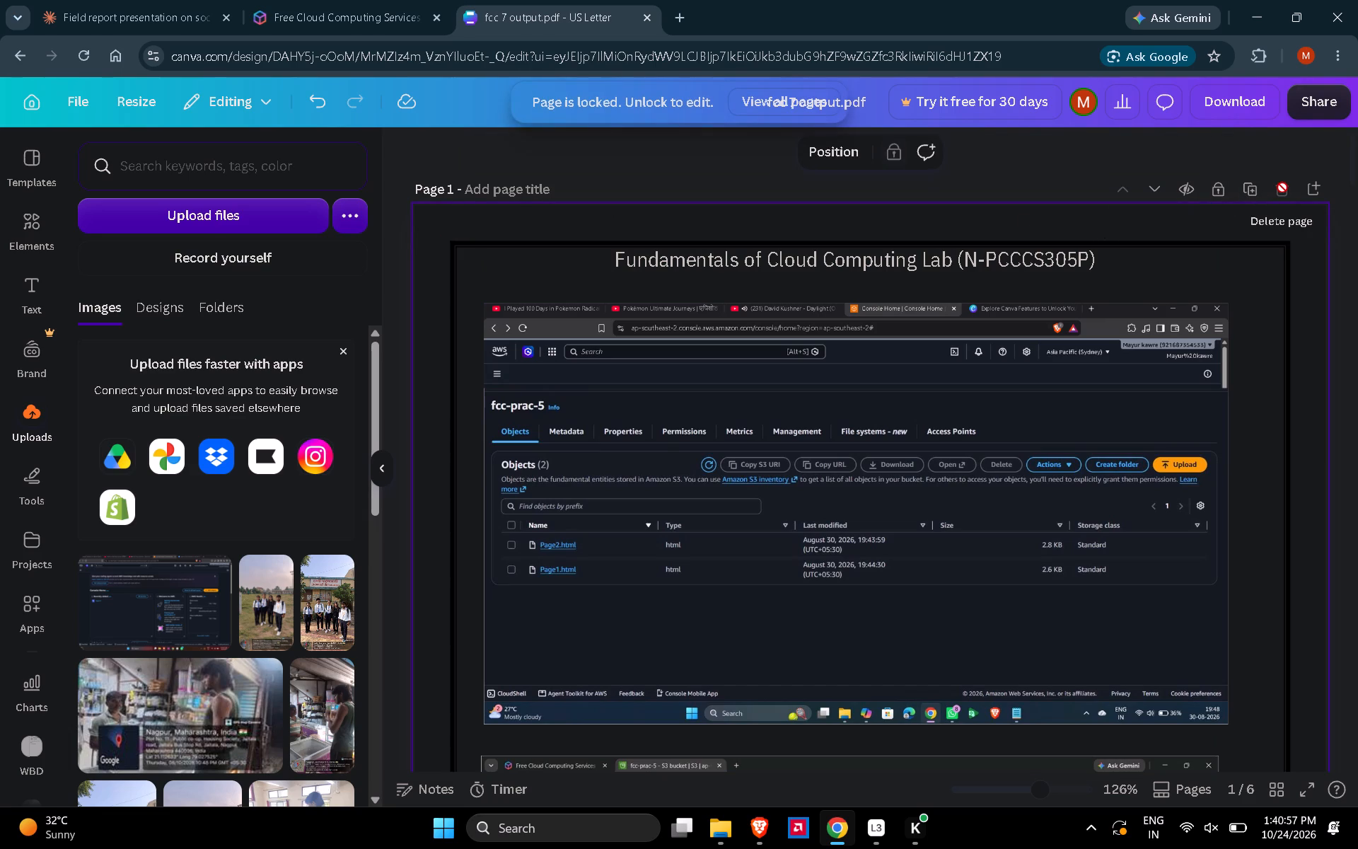
left_click(1217, 193)
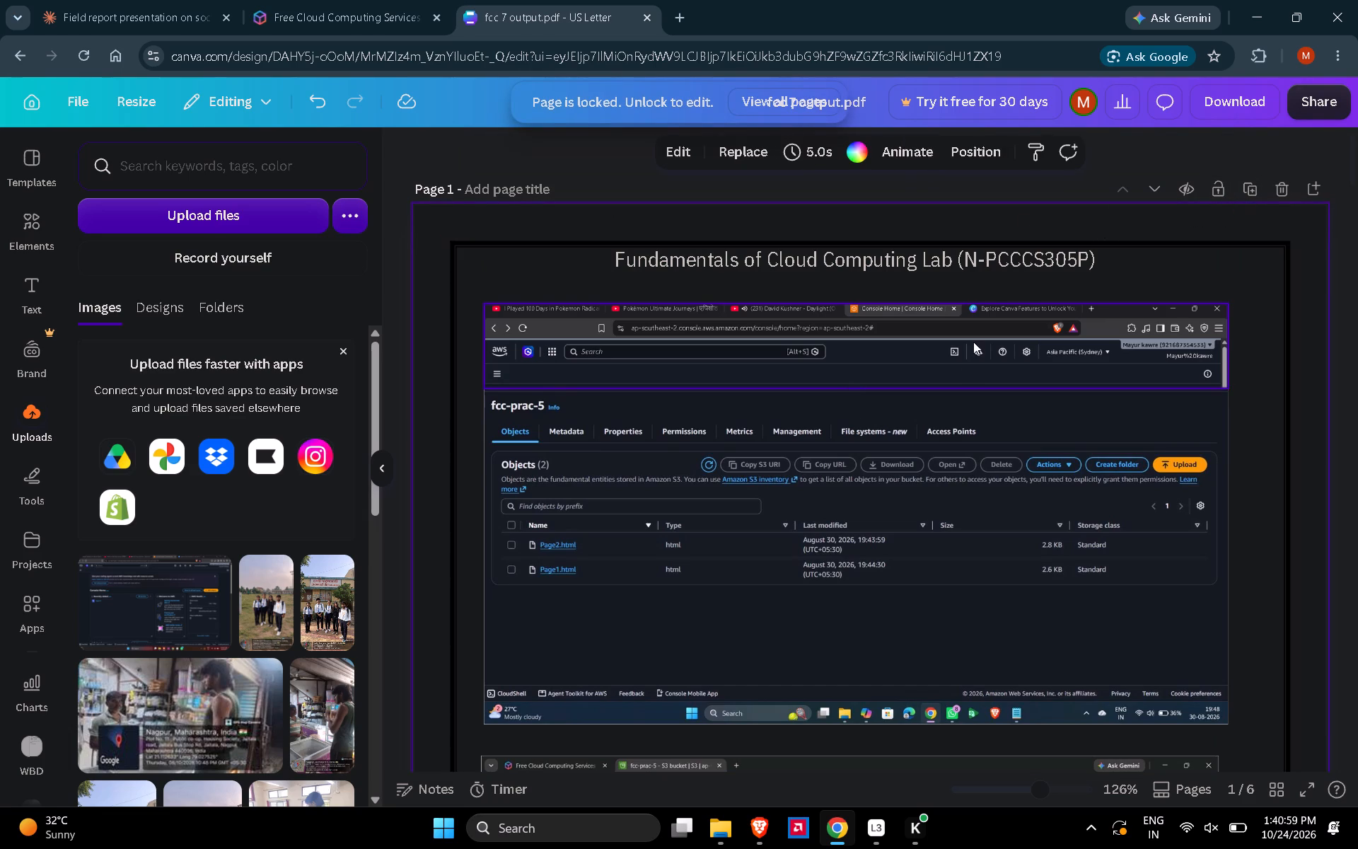
Copy the header strip from page 1's first screenshot and paste it onto page 2.
left_click(973, 342)
key("ctrl+c")
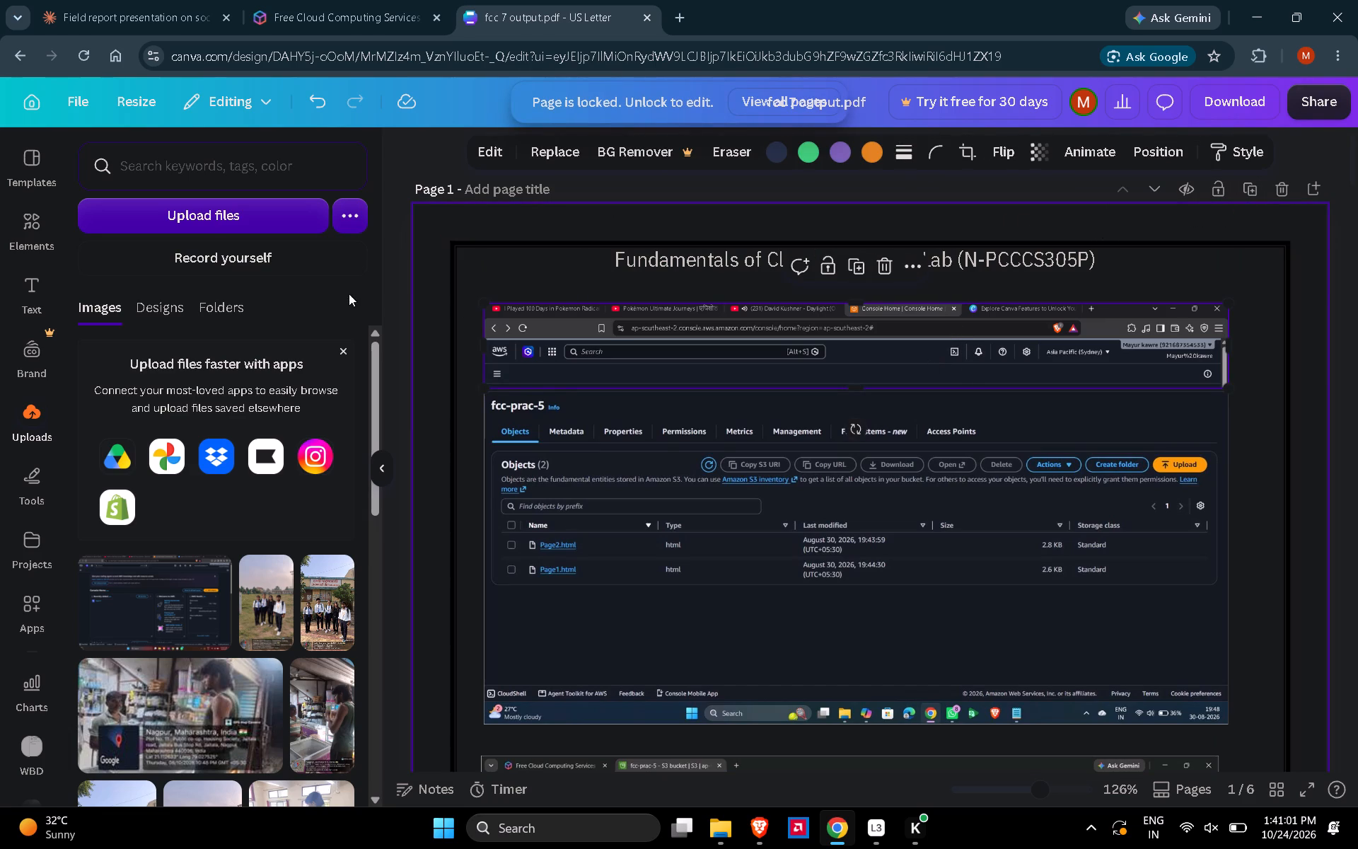
scroll(400, 290, "down", 9)
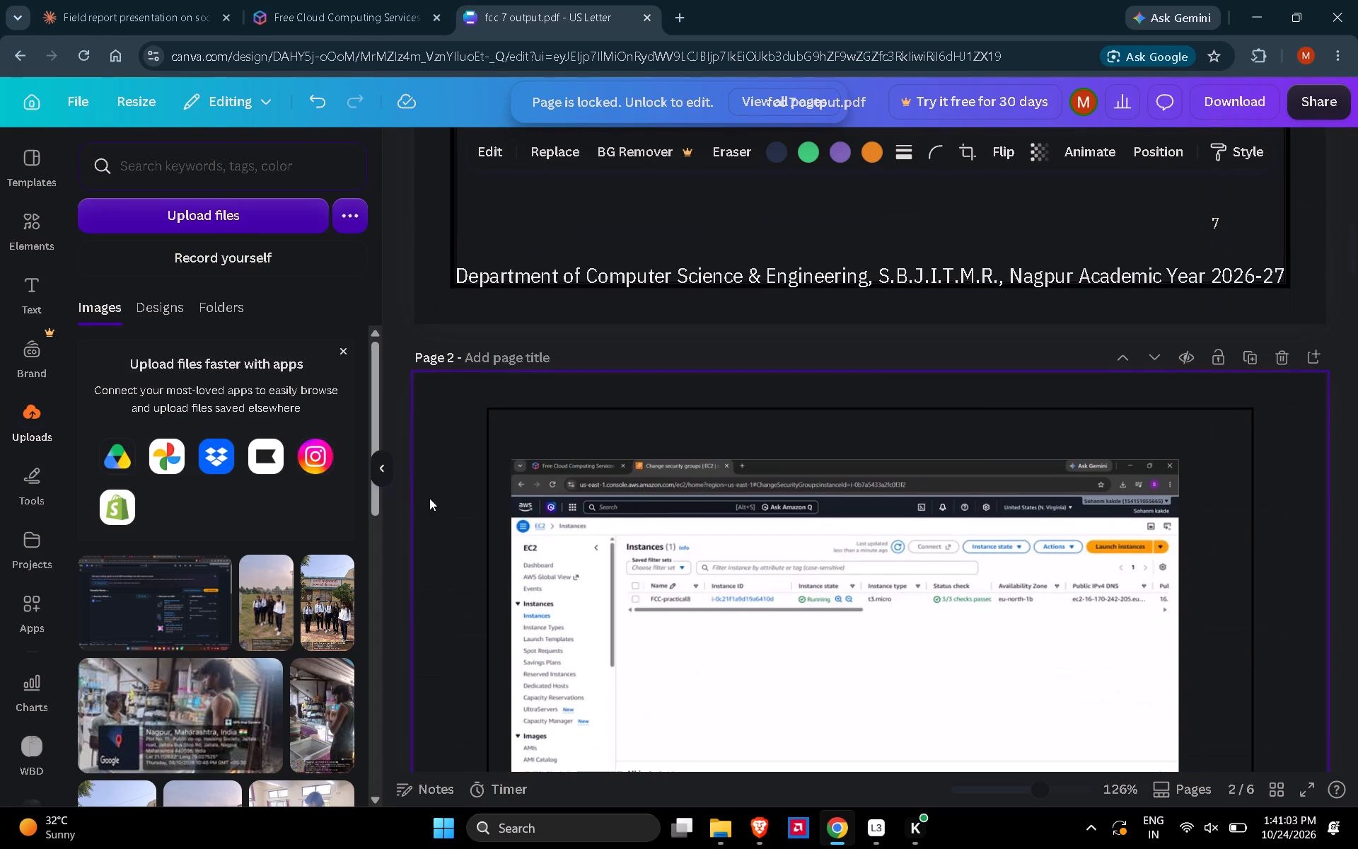
left_click(435, 492)
key("ctrl+v")
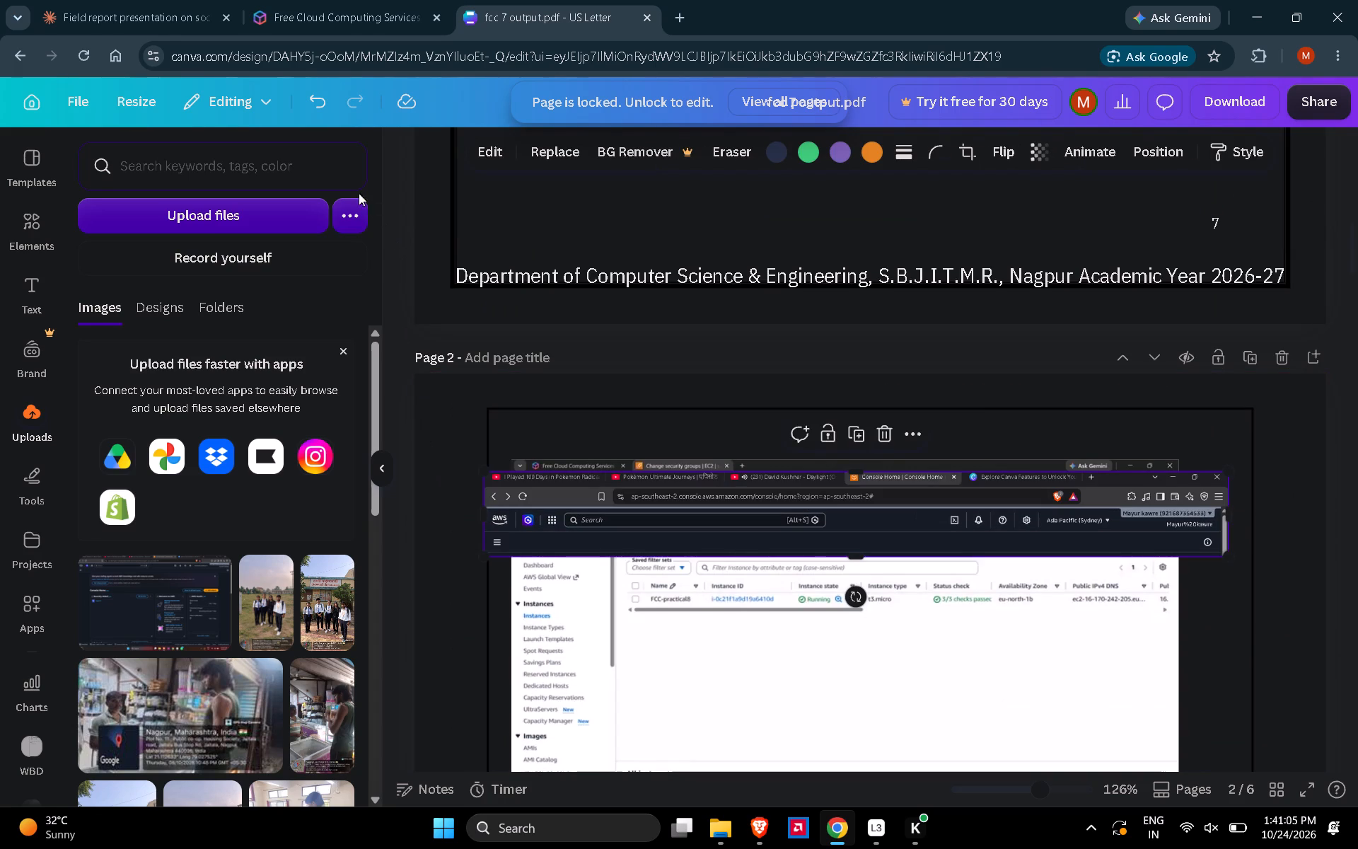
left_click(422, 227)
left_click(378, 480)
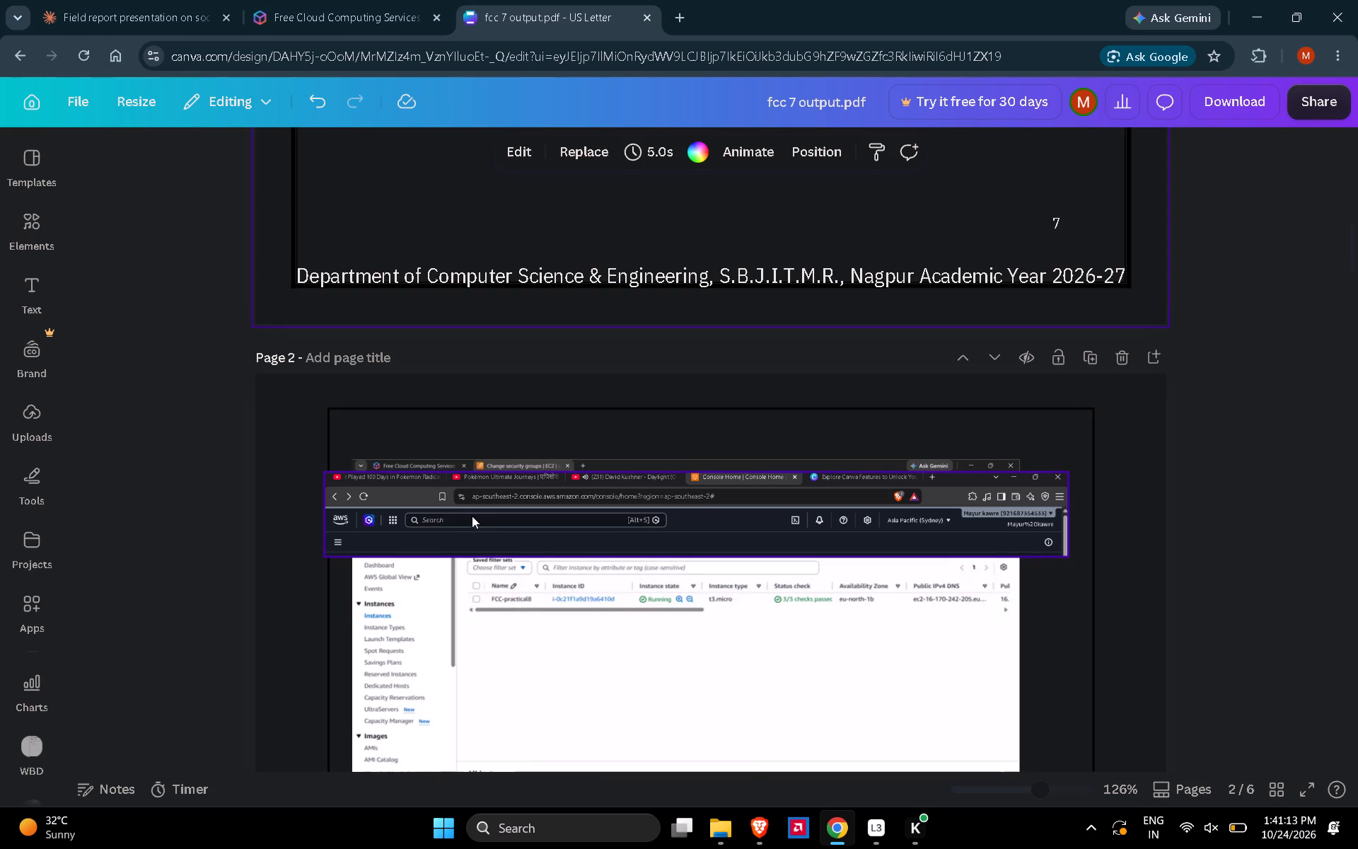
Move the pasted header strip to the upper-left corner of page 2, clear of the EC2 instances screenshot.
left_click_drag(484, 513, 412, 397)
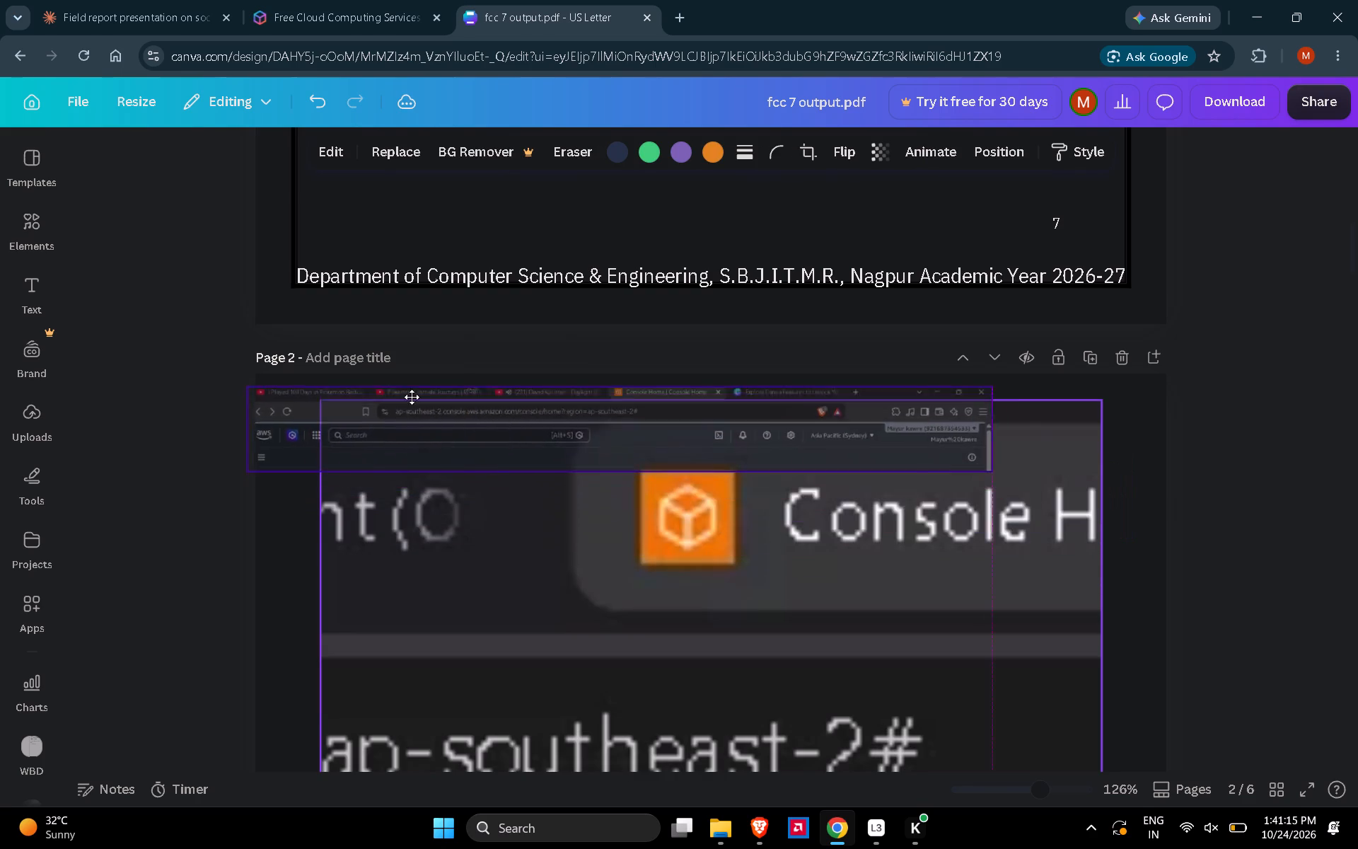
left_click_drag(412, 397, 411, 374)
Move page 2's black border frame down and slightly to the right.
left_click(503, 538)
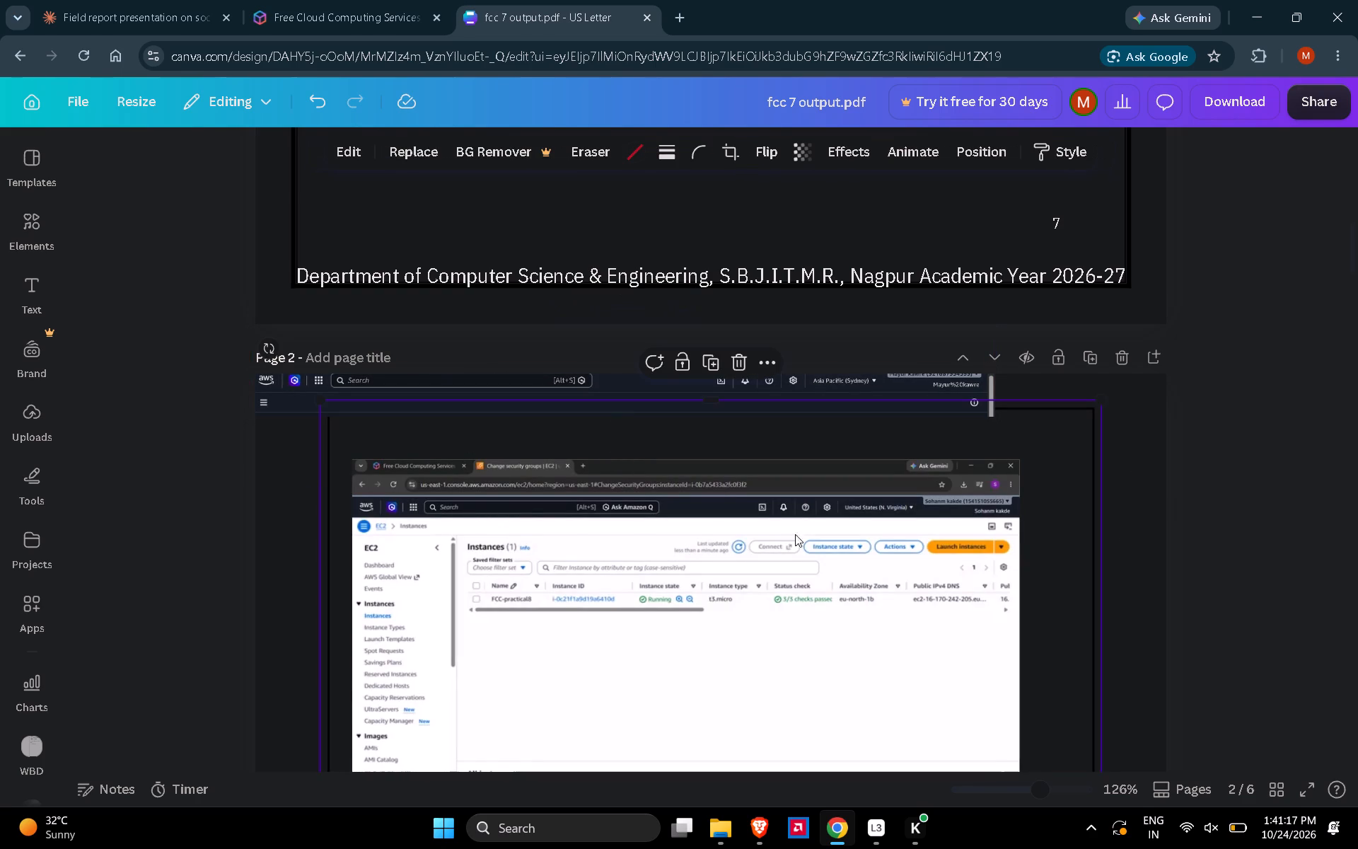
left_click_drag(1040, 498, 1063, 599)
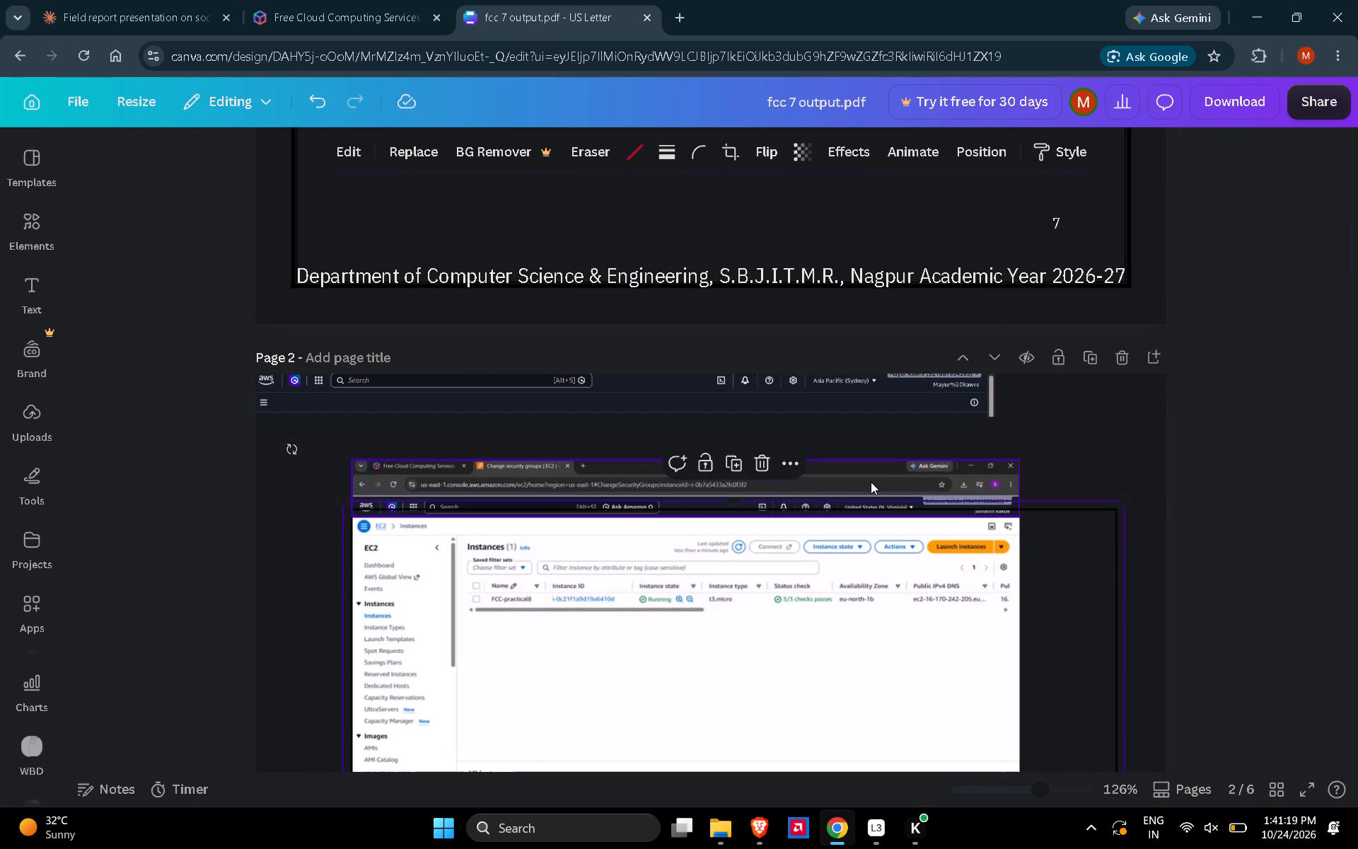
Lock the original browser header strip of the EC2 instances screenshot on page 2.
left_click(871, 482)
left_click(655, 426)
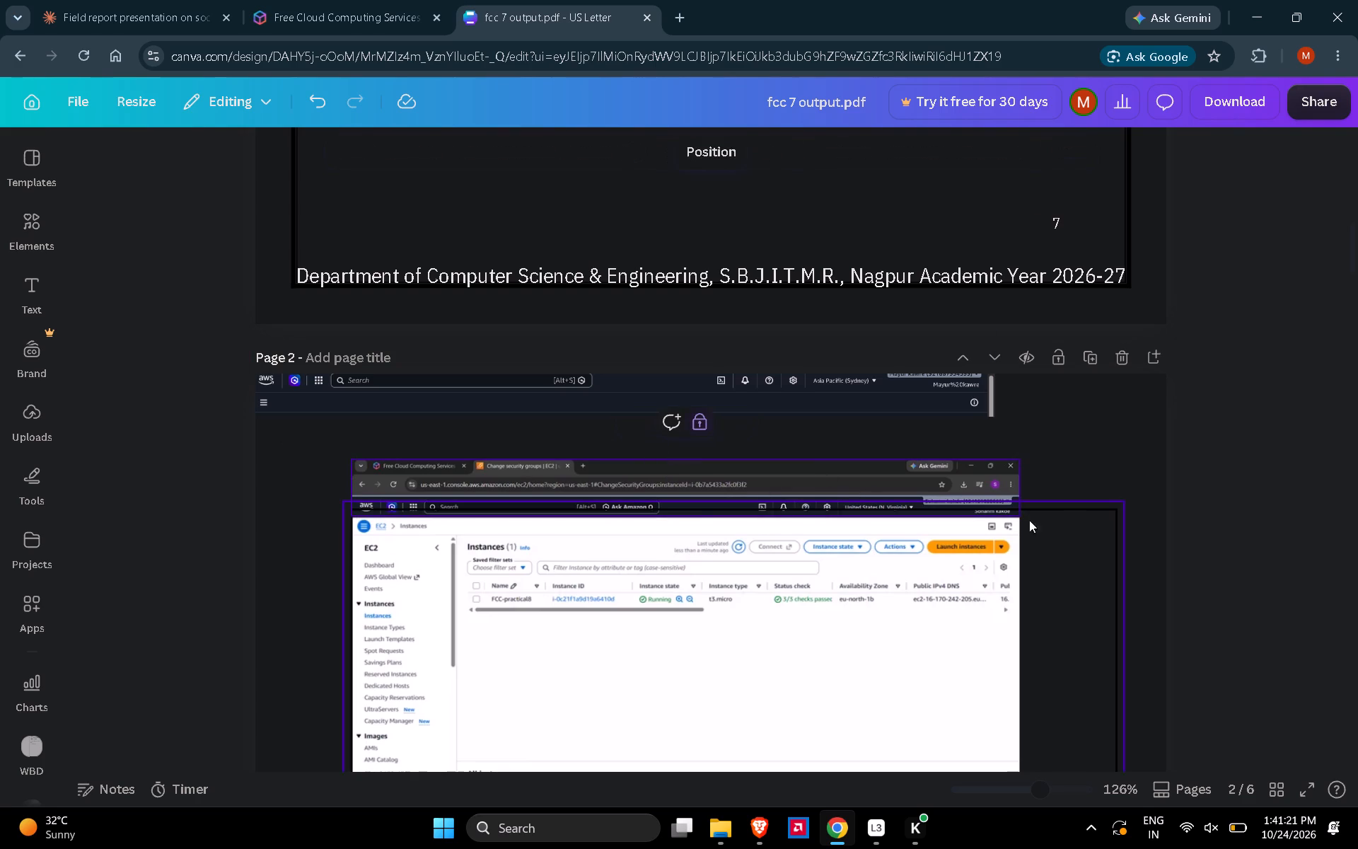
Delete the black border frame from page 2.
left_click(1046, 522)
left_click(760, 461)
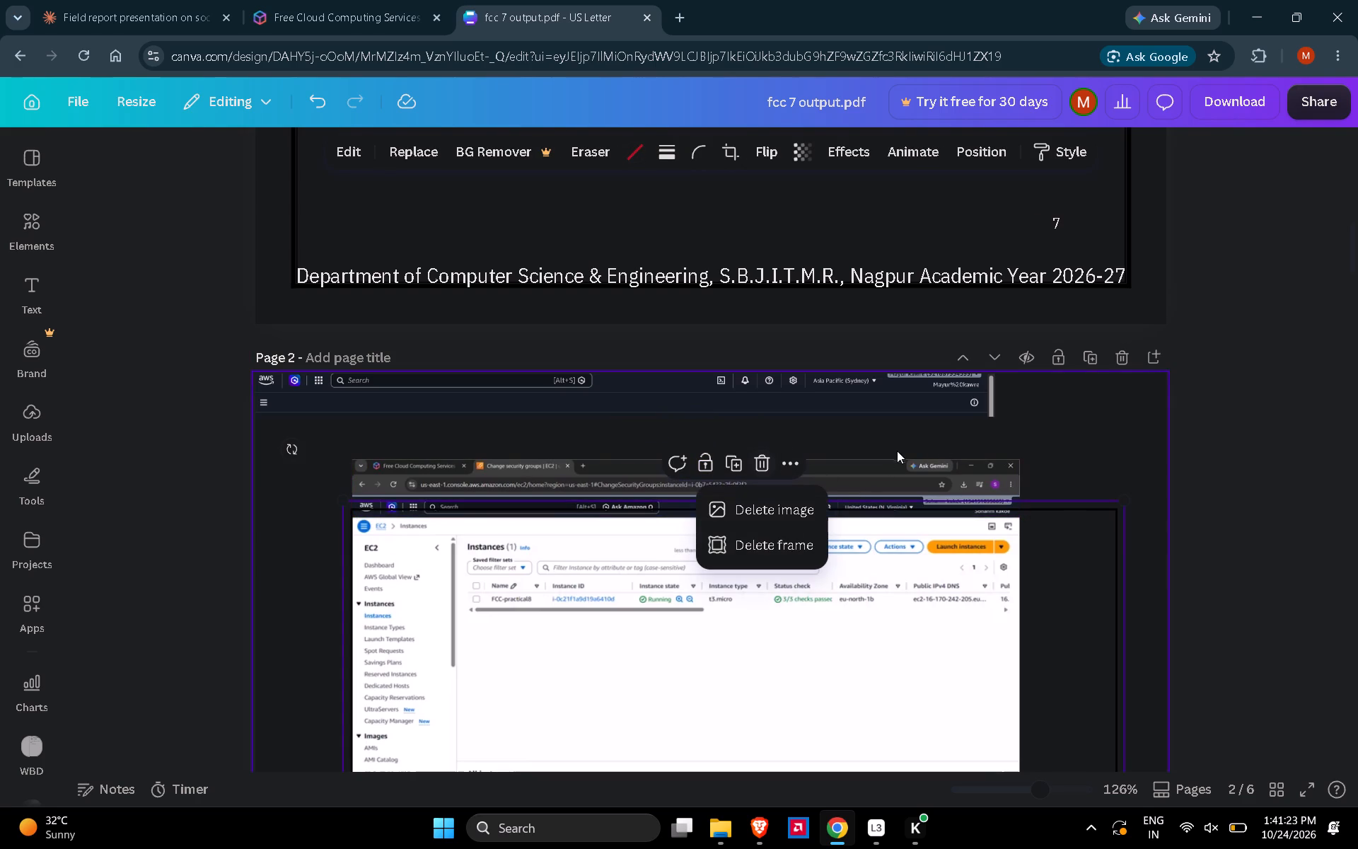
left_click(772, 545)
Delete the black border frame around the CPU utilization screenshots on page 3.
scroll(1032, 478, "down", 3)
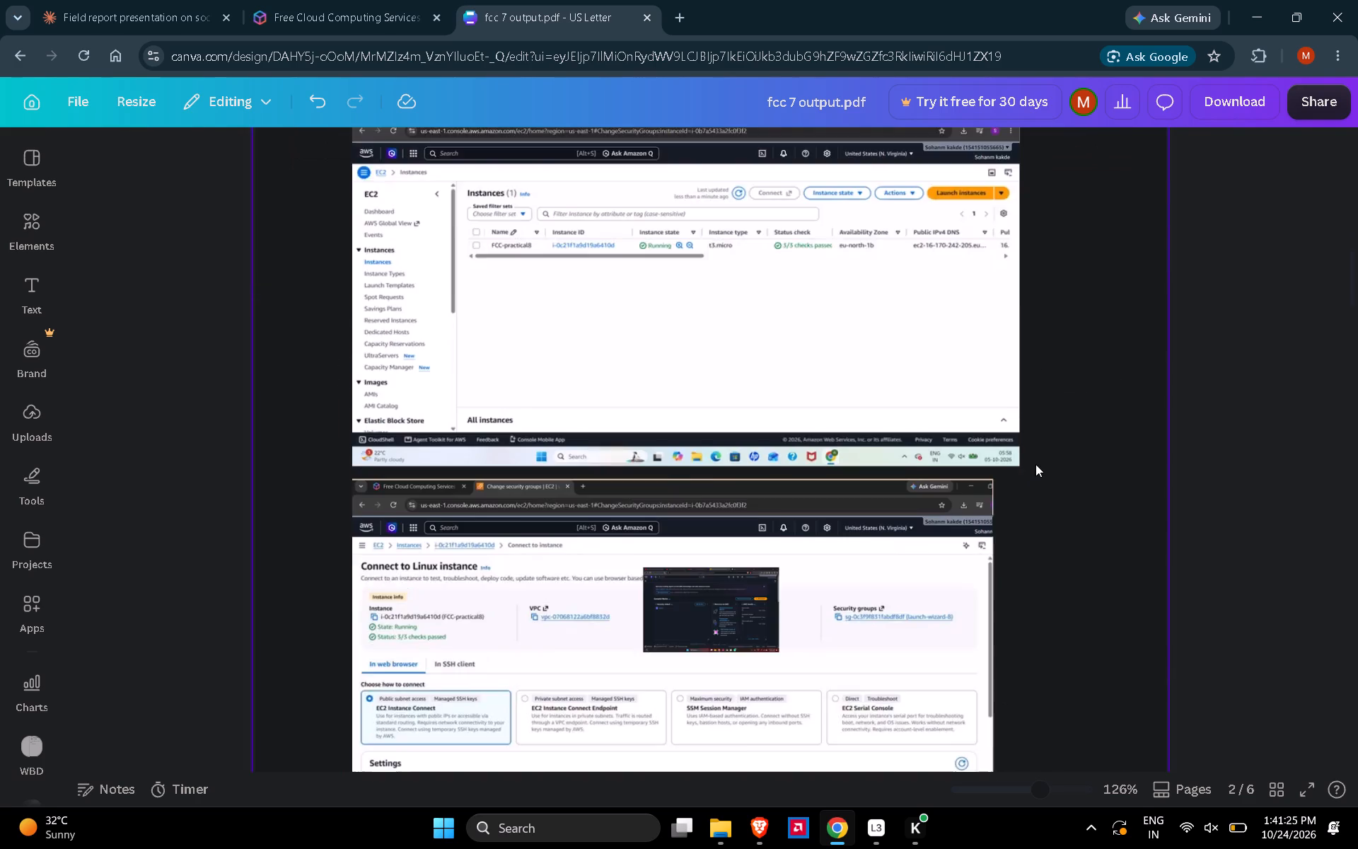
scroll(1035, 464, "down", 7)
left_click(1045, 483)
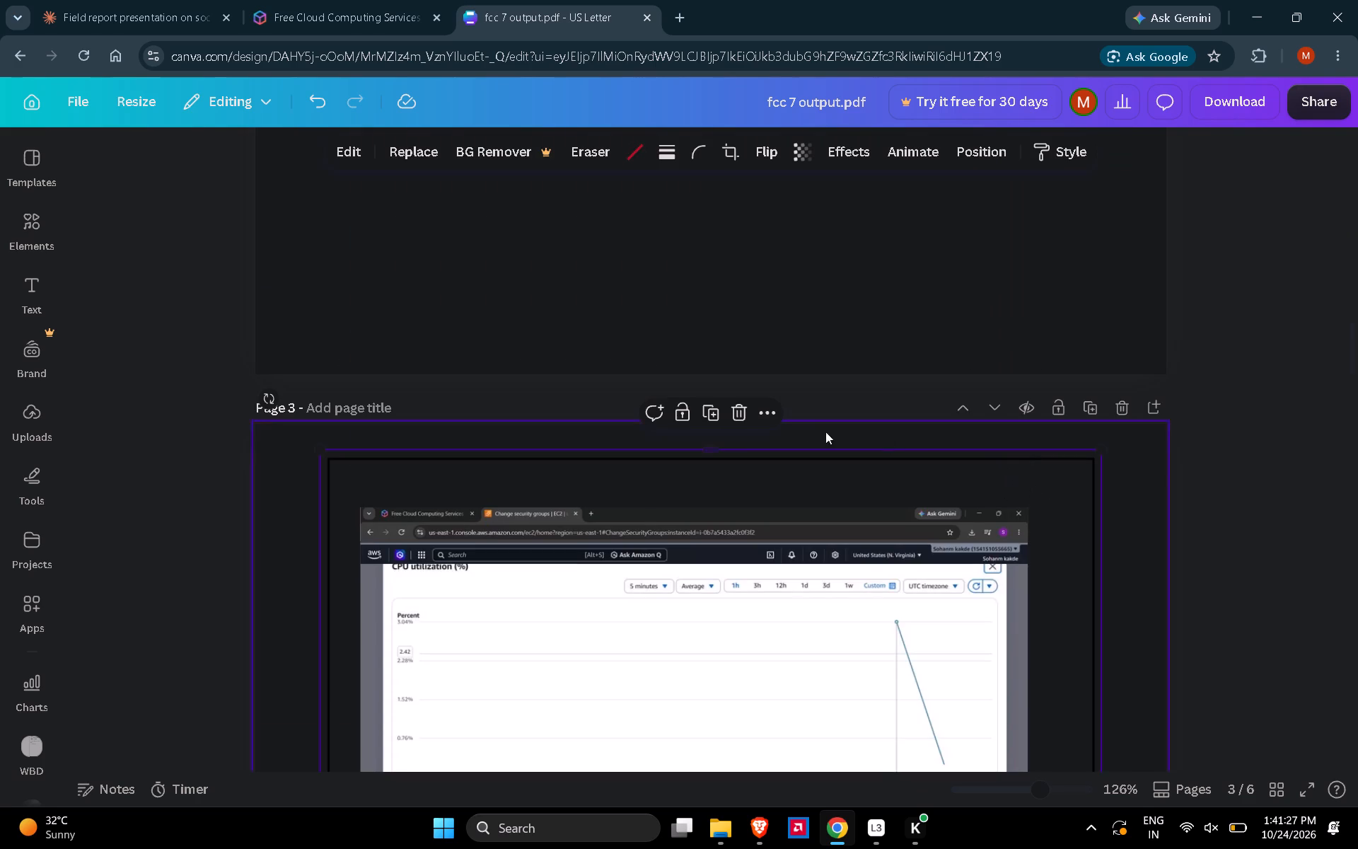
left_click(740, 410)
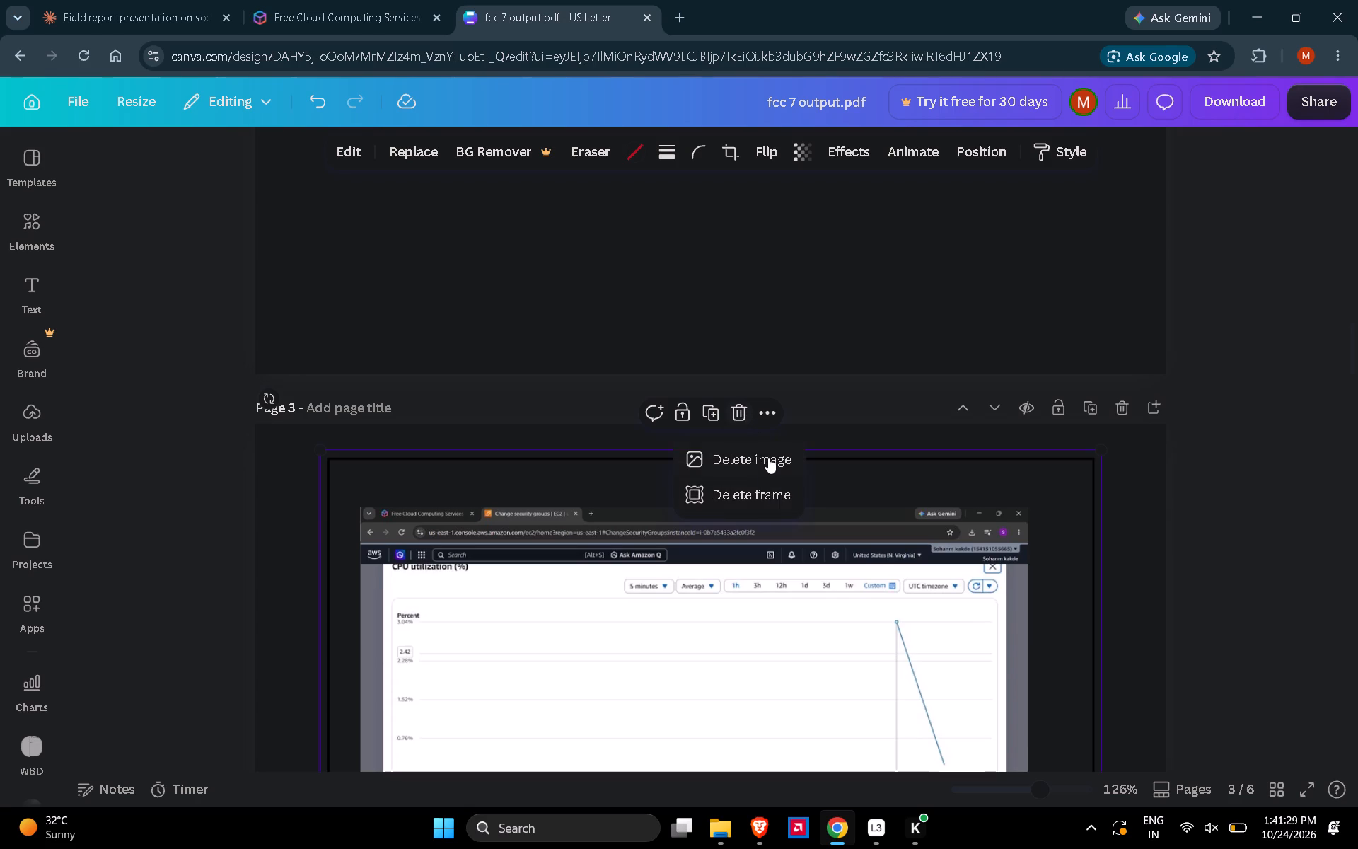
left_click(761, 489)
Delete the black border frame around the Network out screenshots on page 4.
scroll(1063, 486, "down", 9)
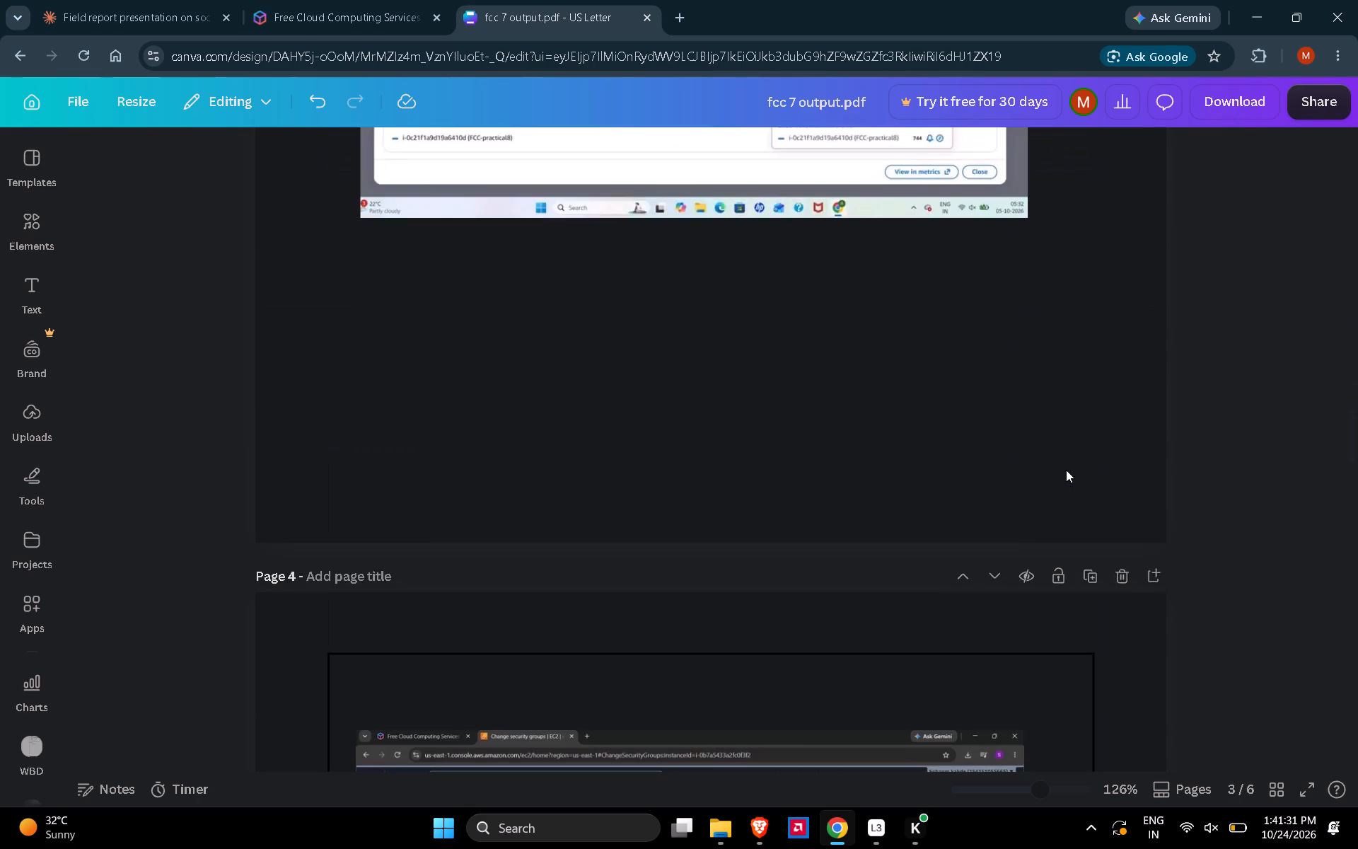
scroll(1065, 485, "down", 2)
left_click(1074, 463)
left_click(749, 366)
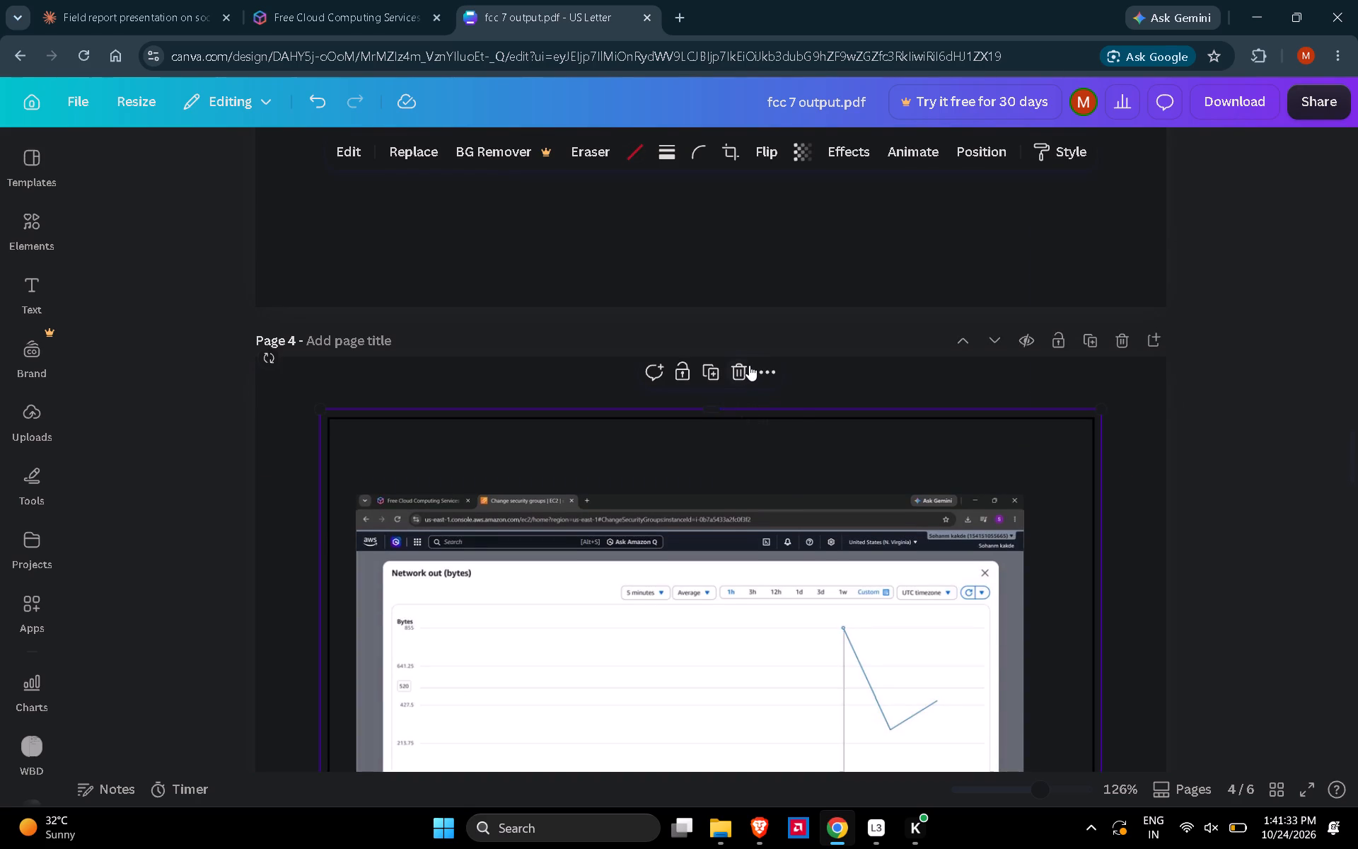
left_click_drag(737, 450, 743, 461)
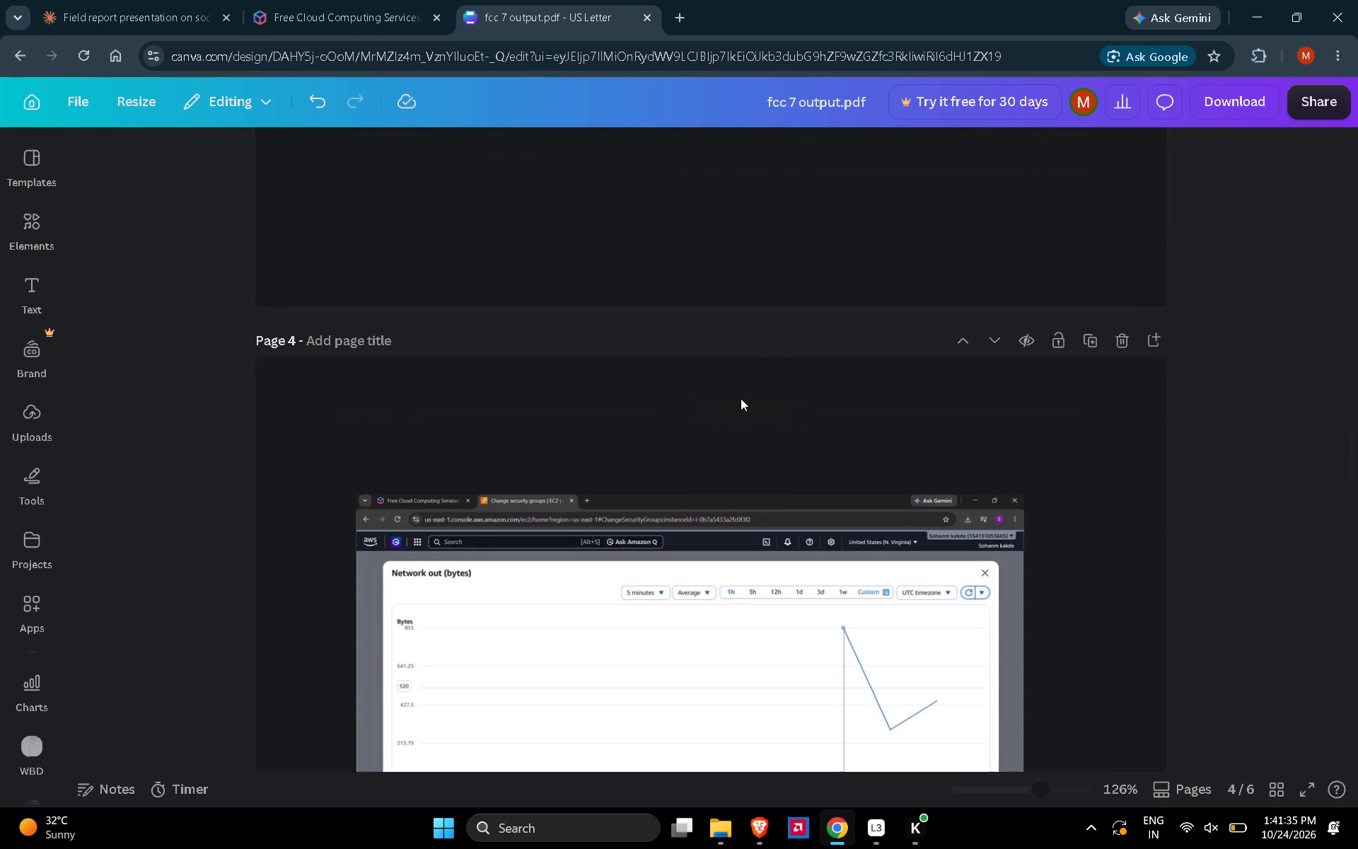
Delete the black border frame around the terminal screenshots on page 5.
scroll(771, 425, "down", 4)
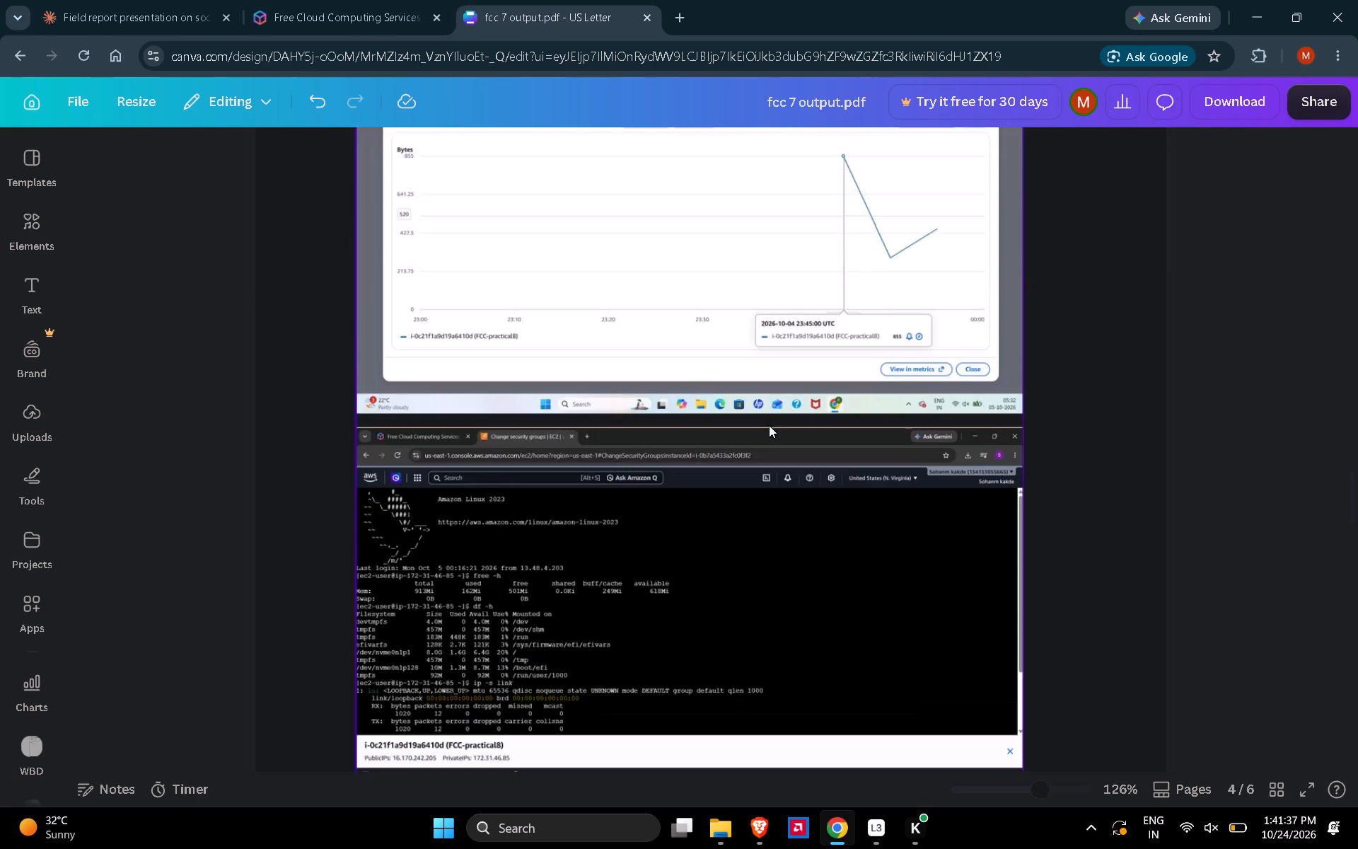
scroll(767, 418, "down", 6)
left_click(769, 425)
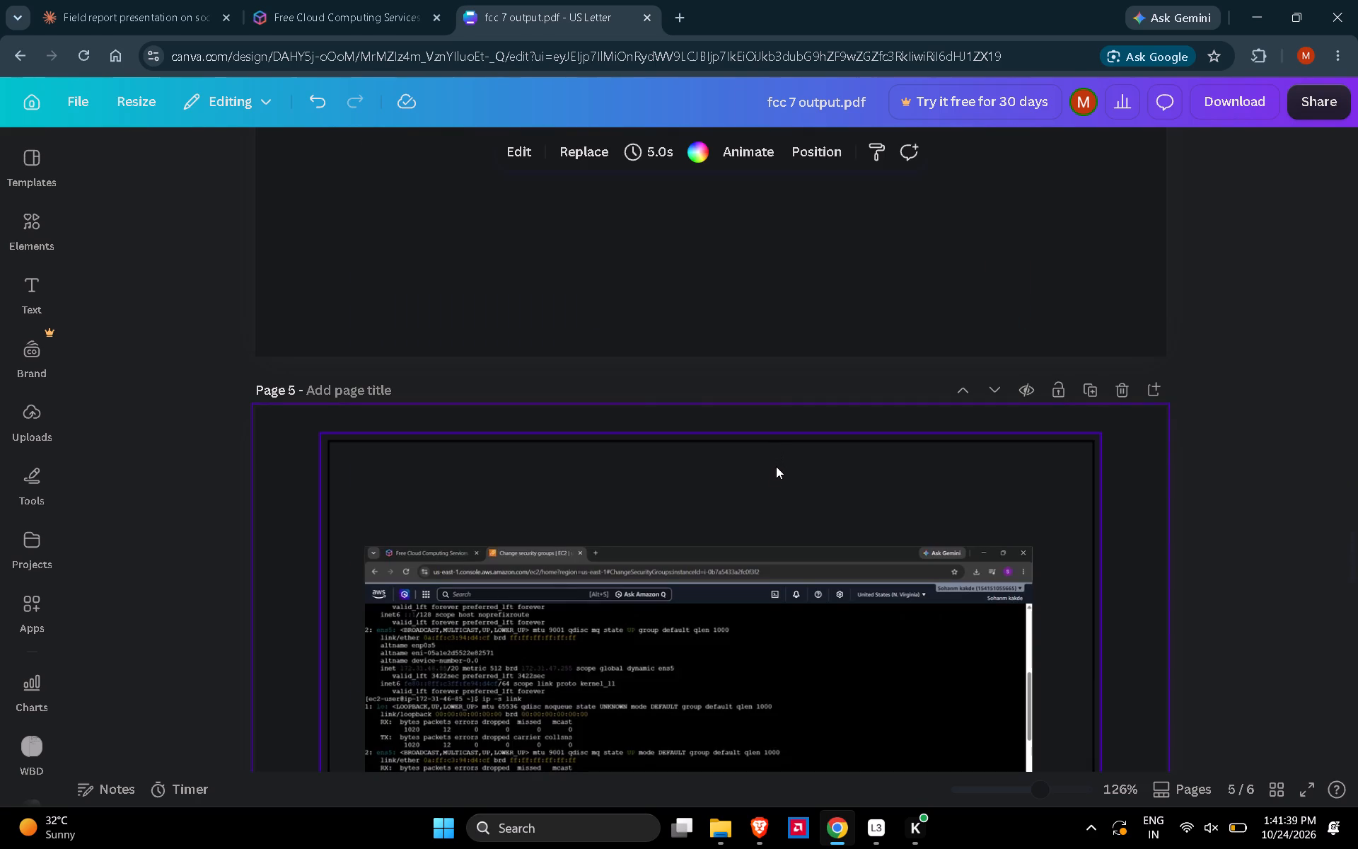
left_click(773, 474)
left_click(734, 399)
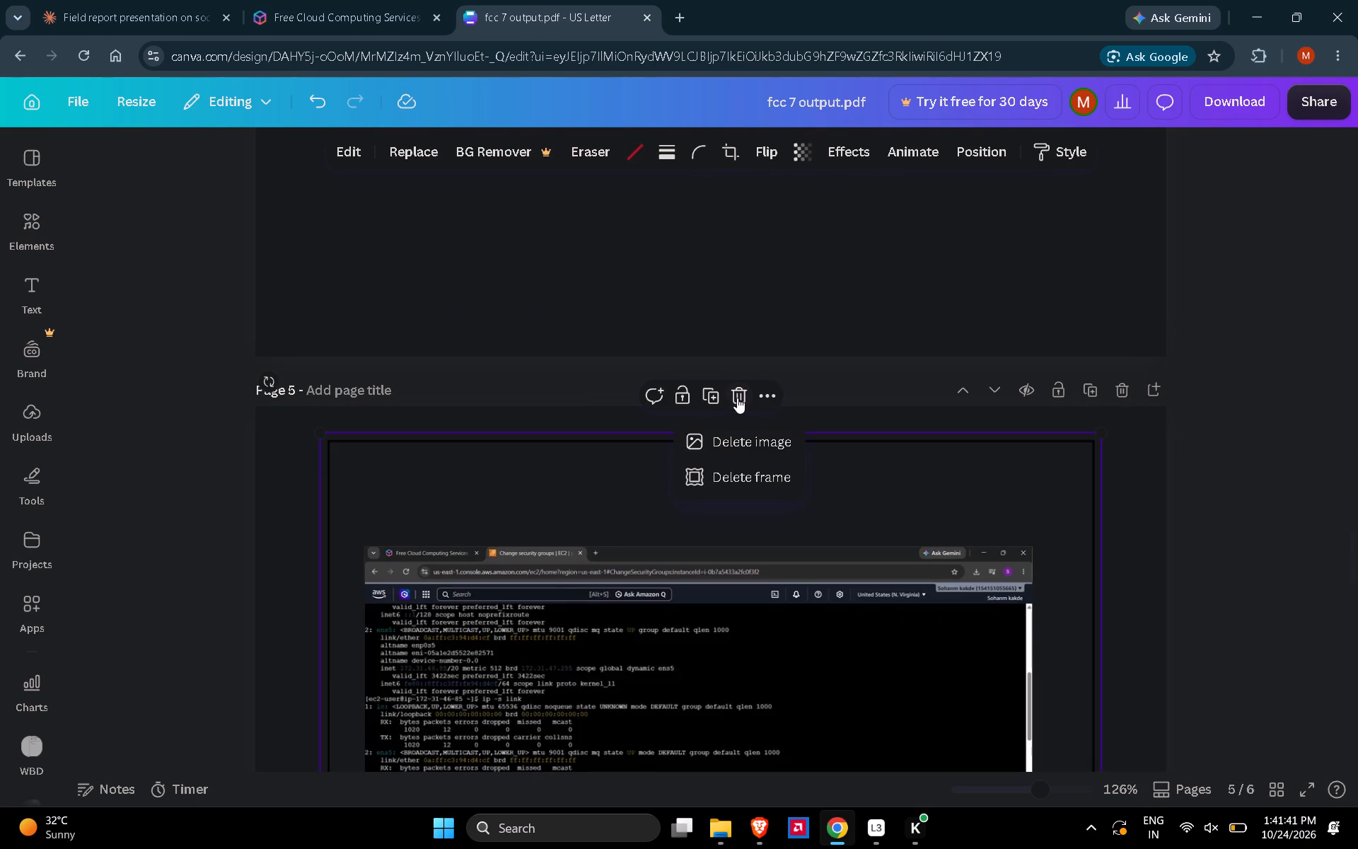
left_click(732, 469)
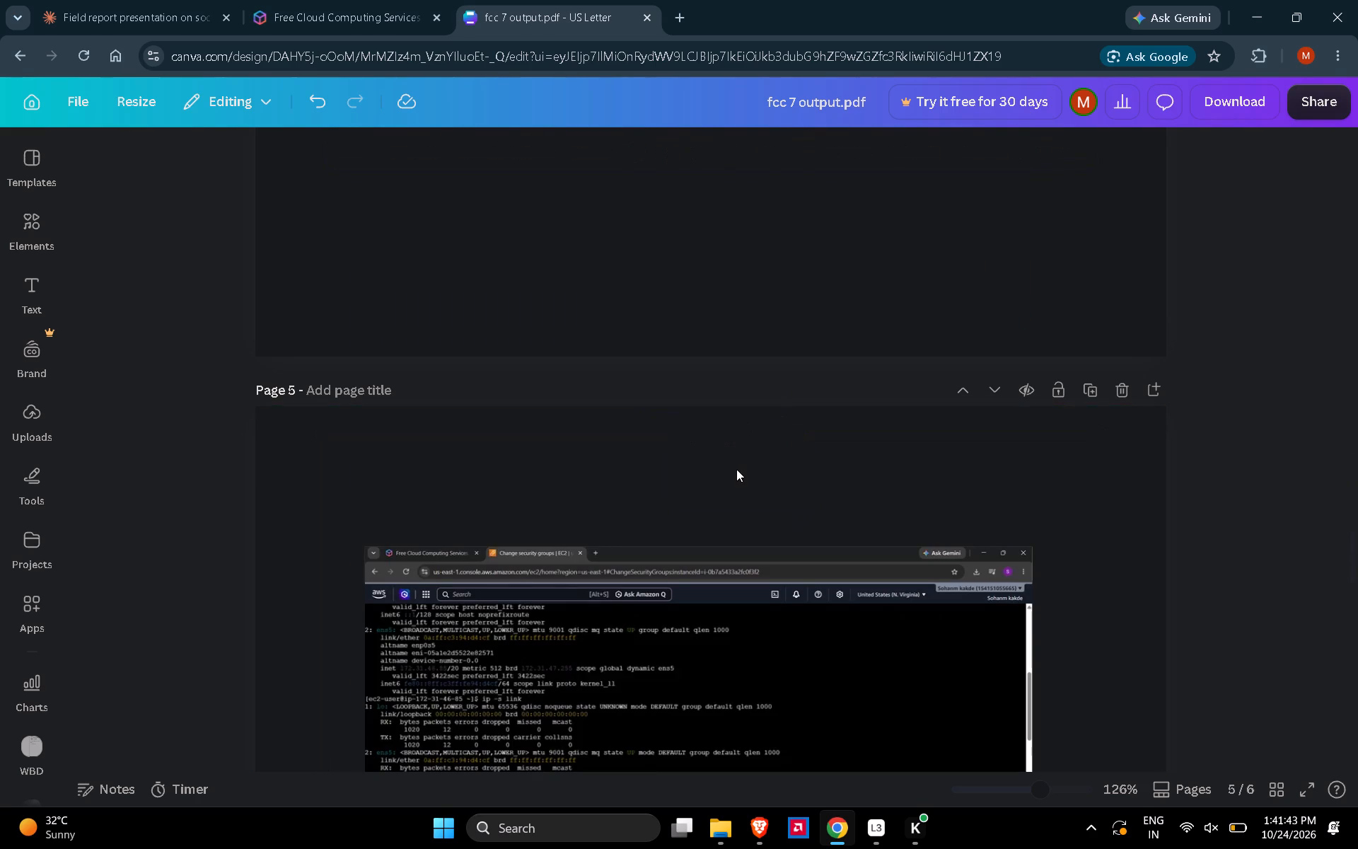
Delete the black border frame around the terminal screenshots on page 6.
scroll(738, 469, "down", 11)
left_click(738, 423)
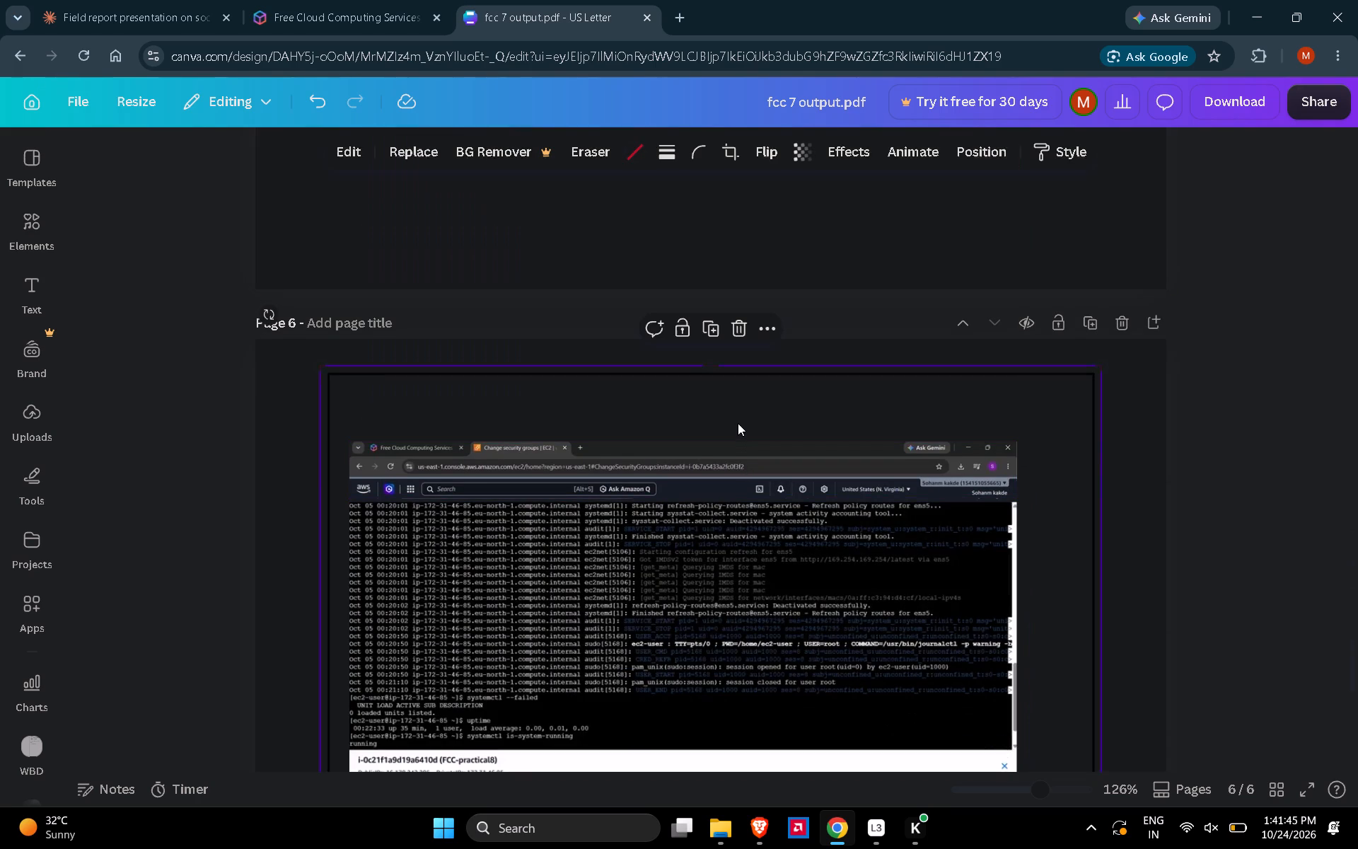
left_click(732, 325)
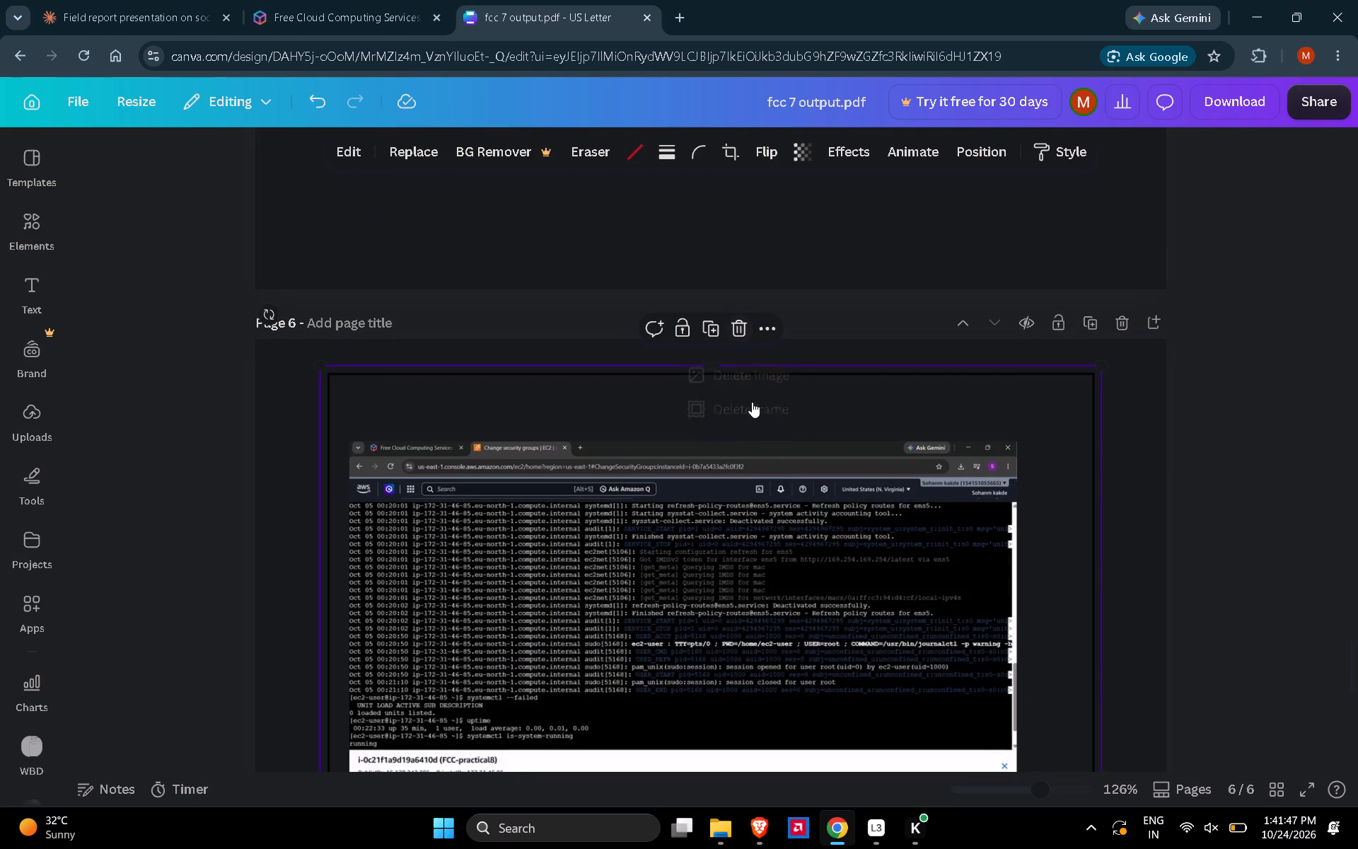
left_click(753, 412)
Review the pages from the end of page 6 back up to the screenshots on page 2.
scroll(753, 415, "down", 10)
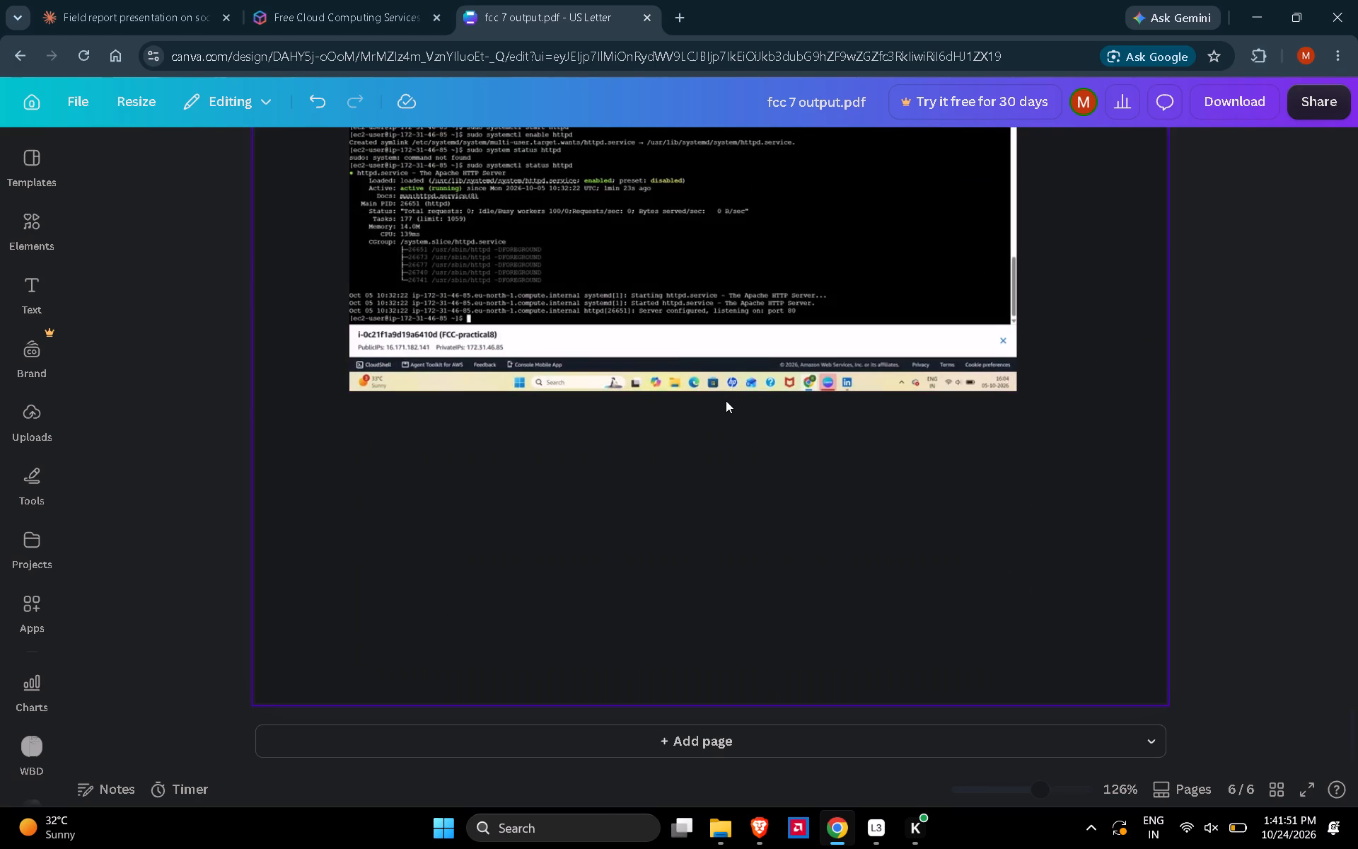
scroll(716, 411, "up", 3)
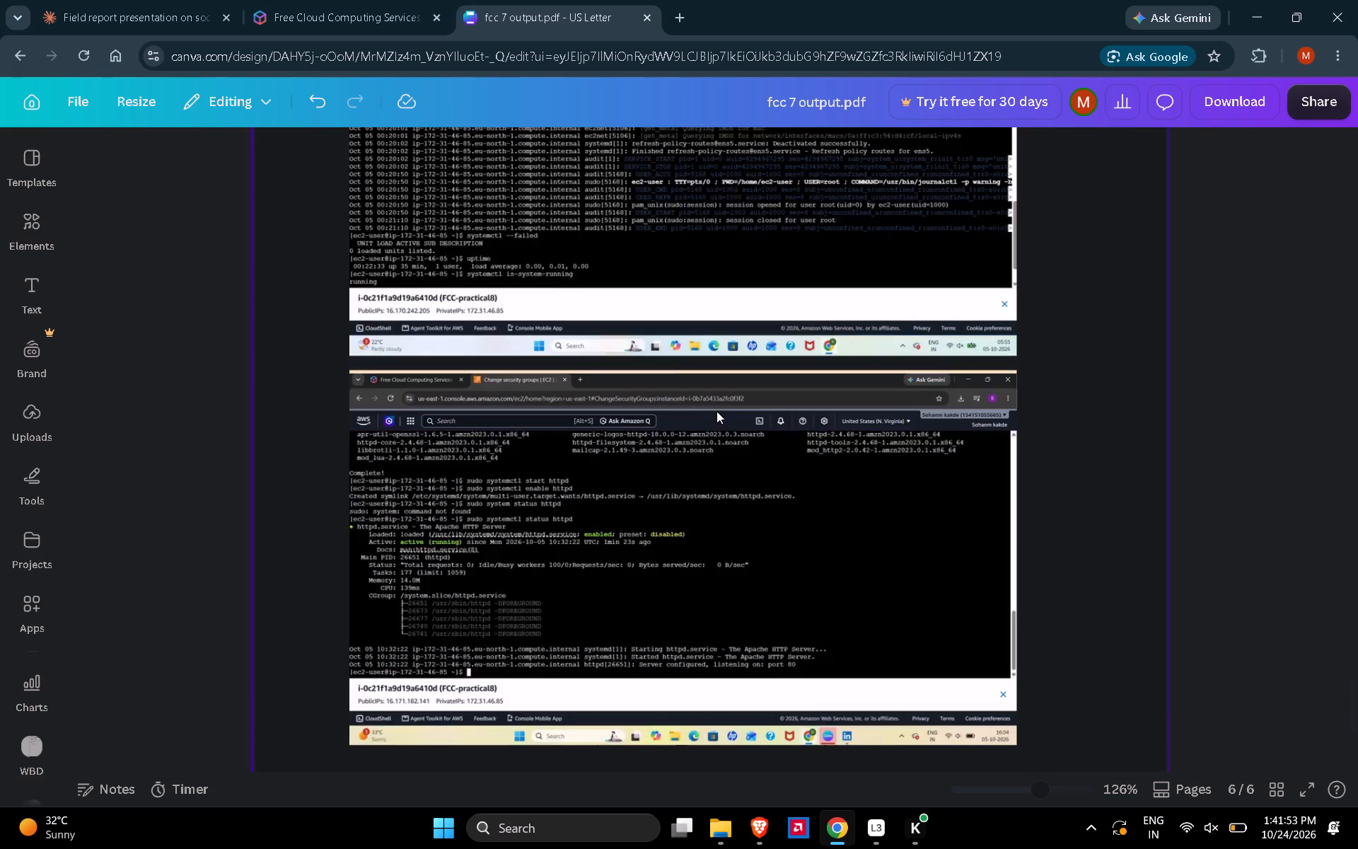
scroll(711, 412, "up", 20)
scroll(711, 412, "up", 3)
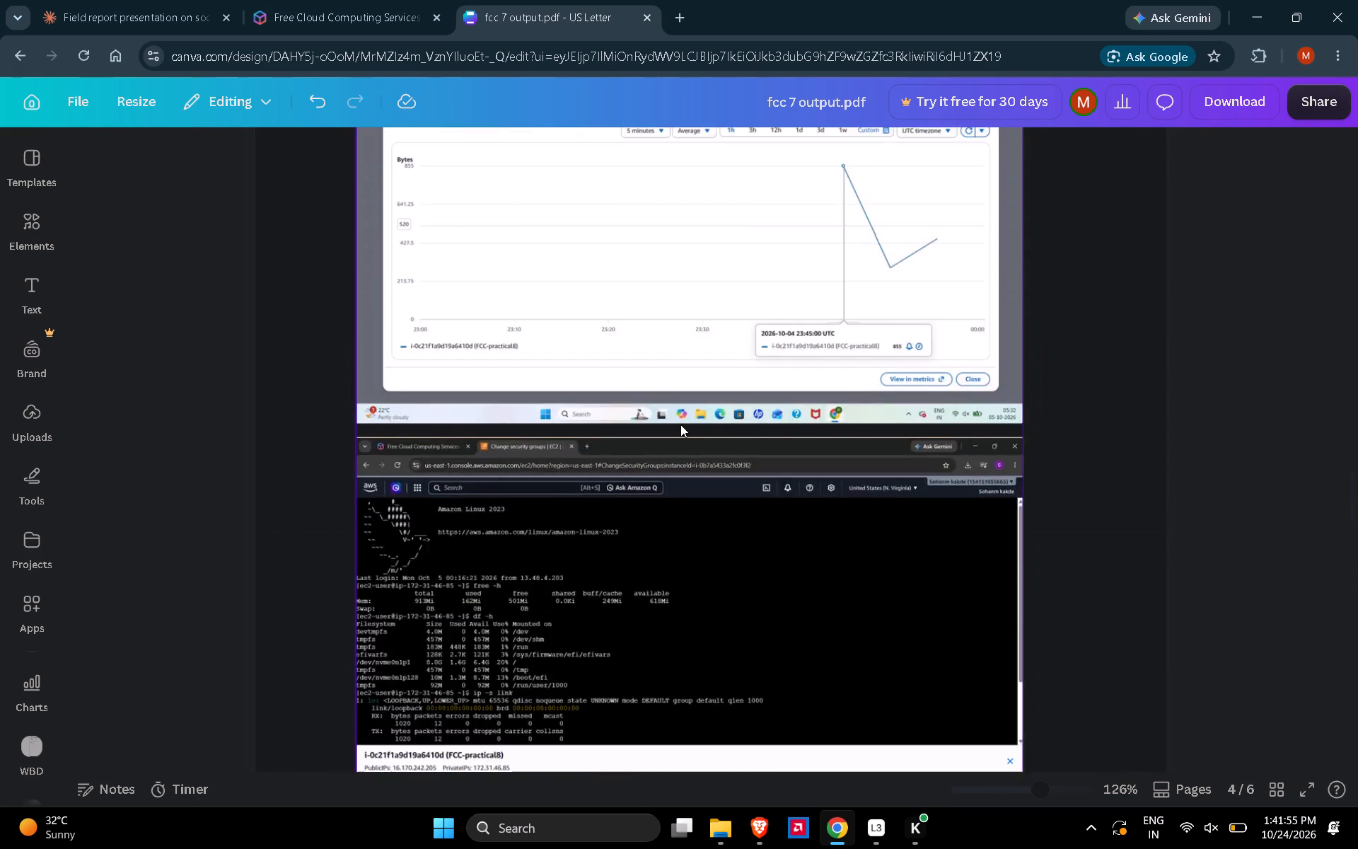
scroll(680, 424, "up", 5)
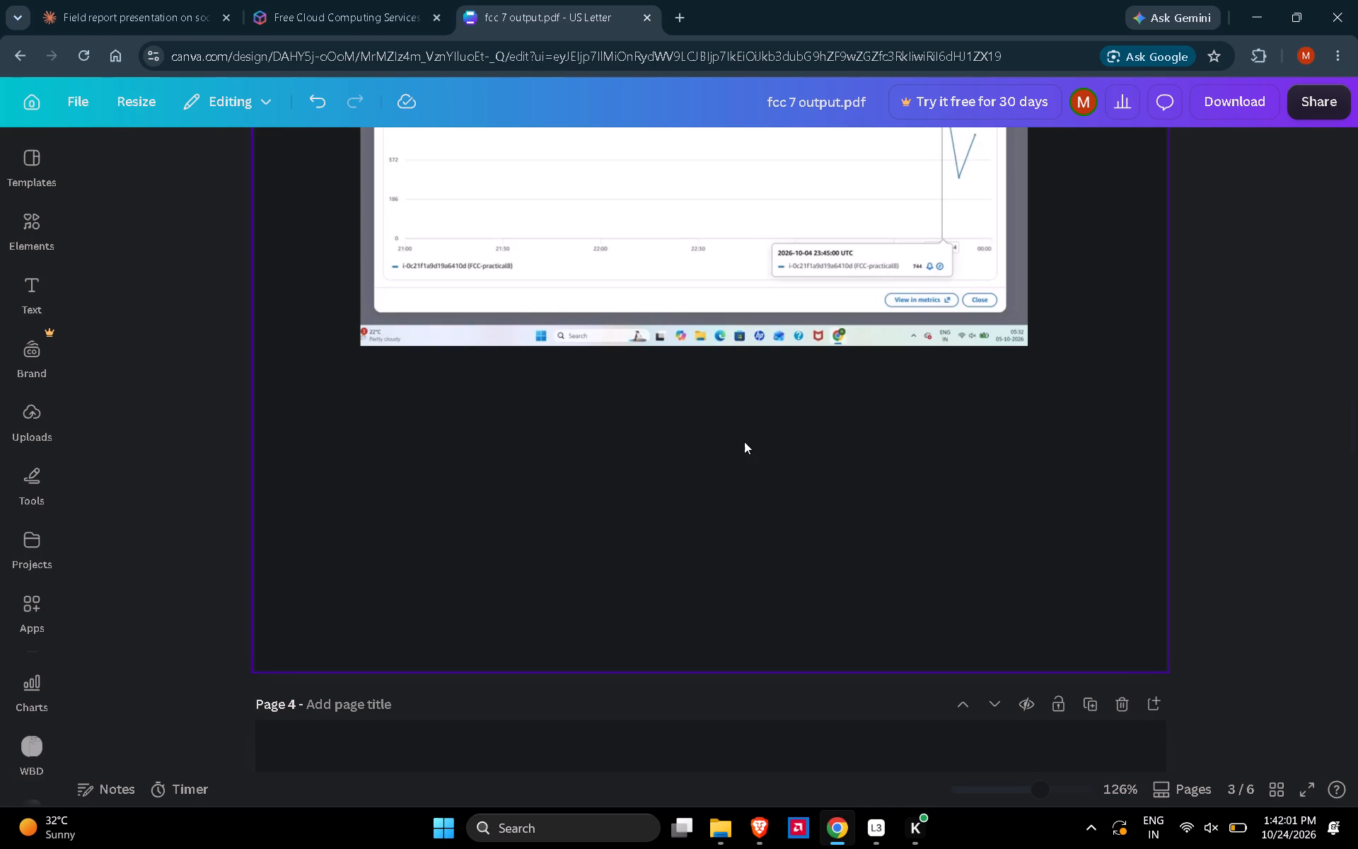
scroll(767, 434, "up", 16)
scroll(765, 415, "up", 6)
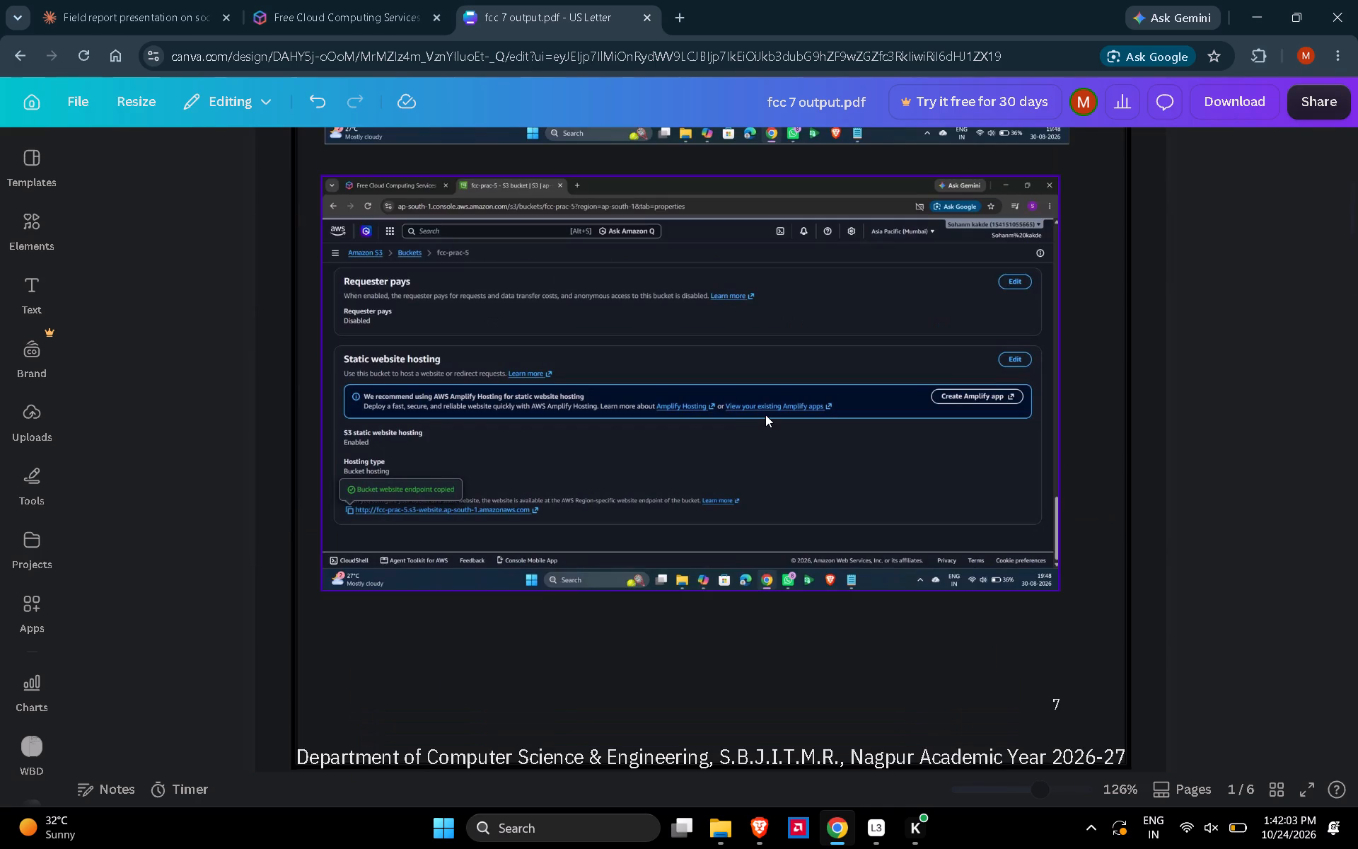
scroll(770, 418, "down", 3)
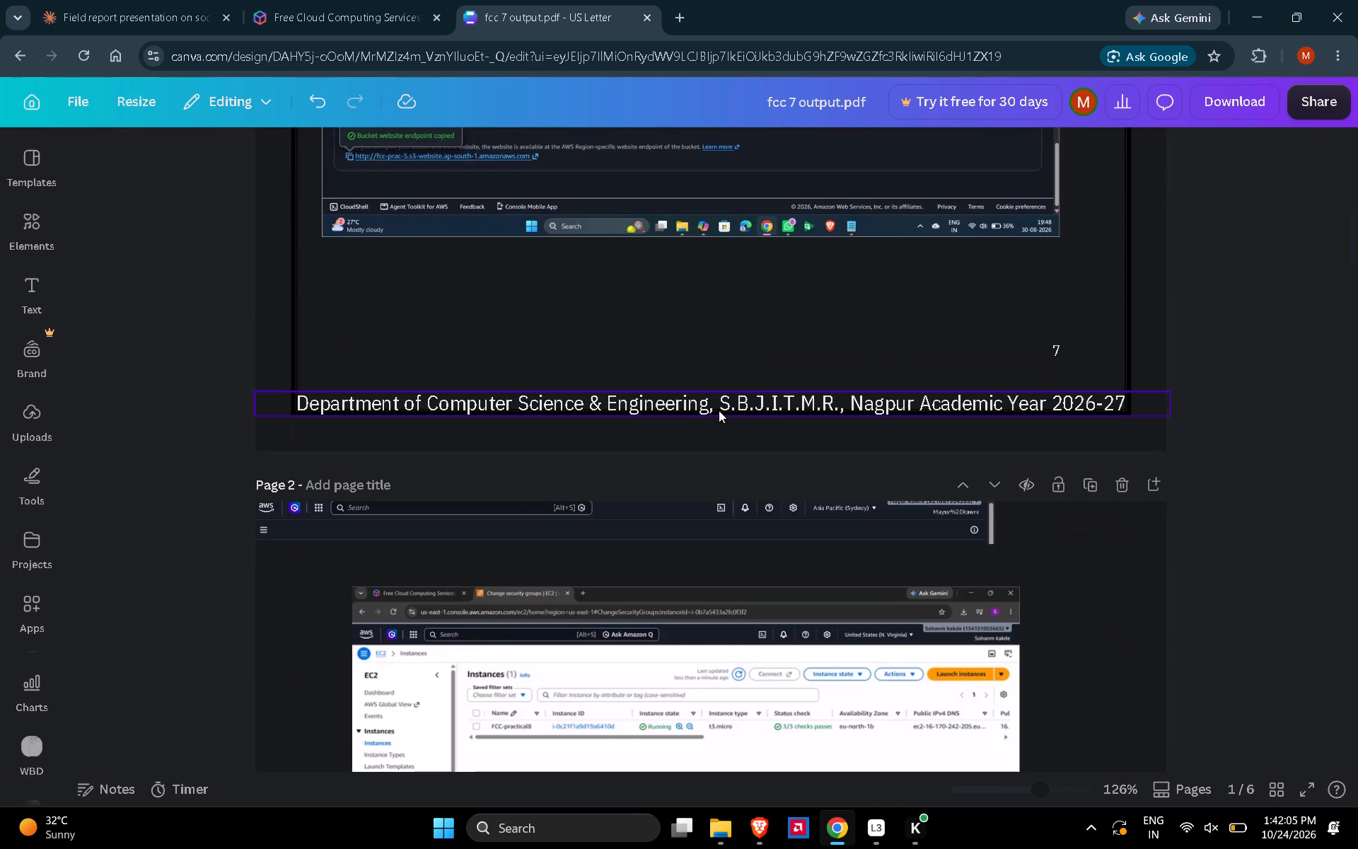
scroll(656, 512, "down", 4)
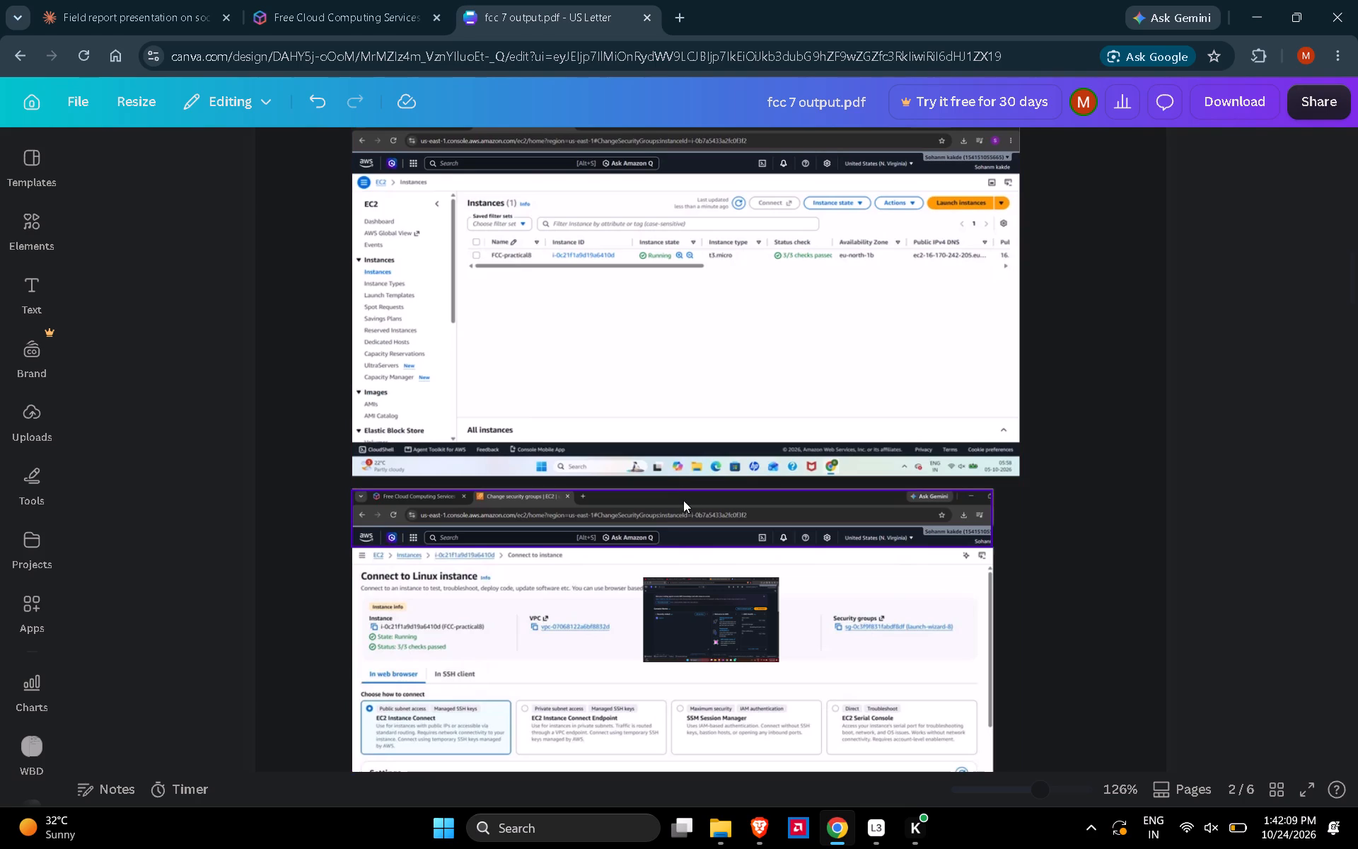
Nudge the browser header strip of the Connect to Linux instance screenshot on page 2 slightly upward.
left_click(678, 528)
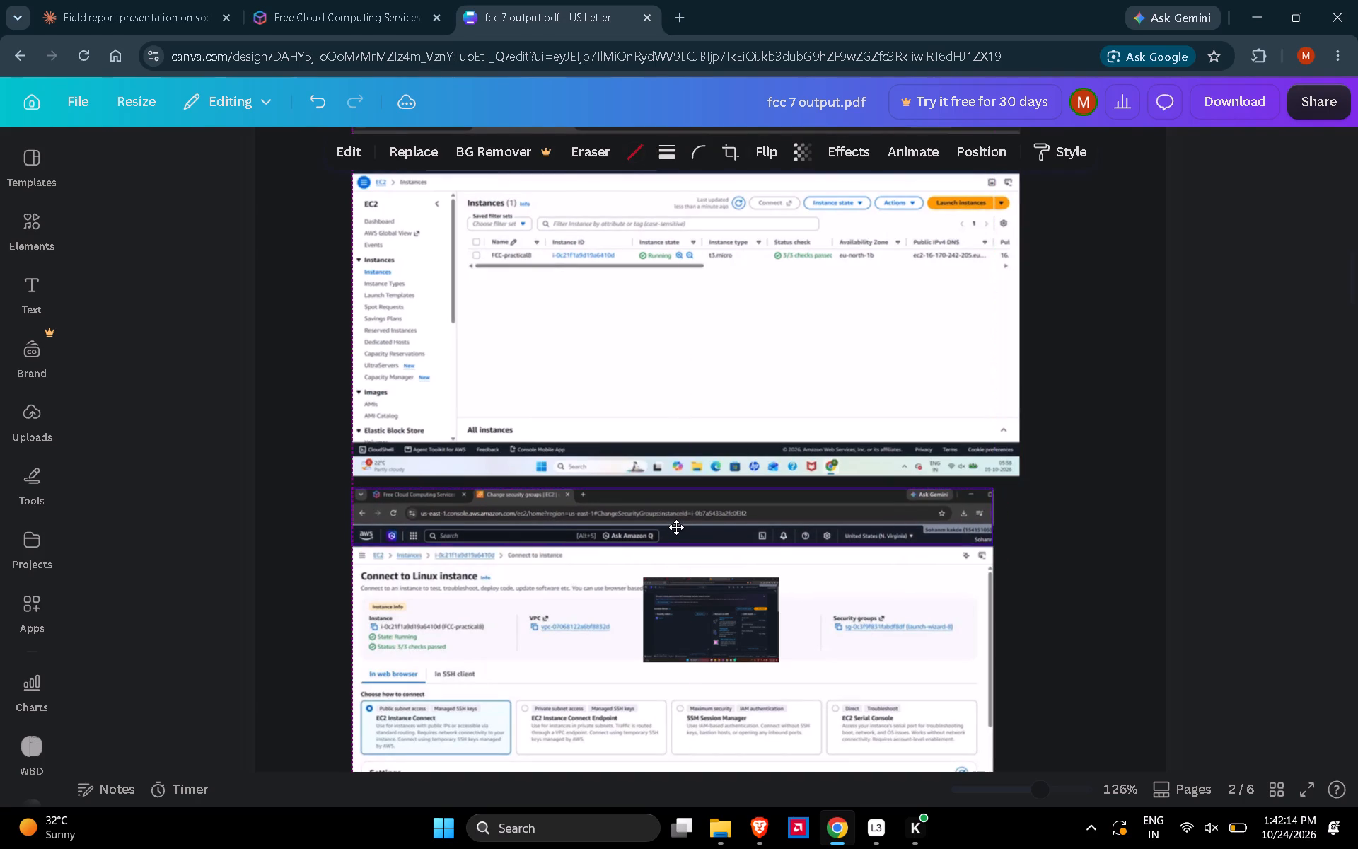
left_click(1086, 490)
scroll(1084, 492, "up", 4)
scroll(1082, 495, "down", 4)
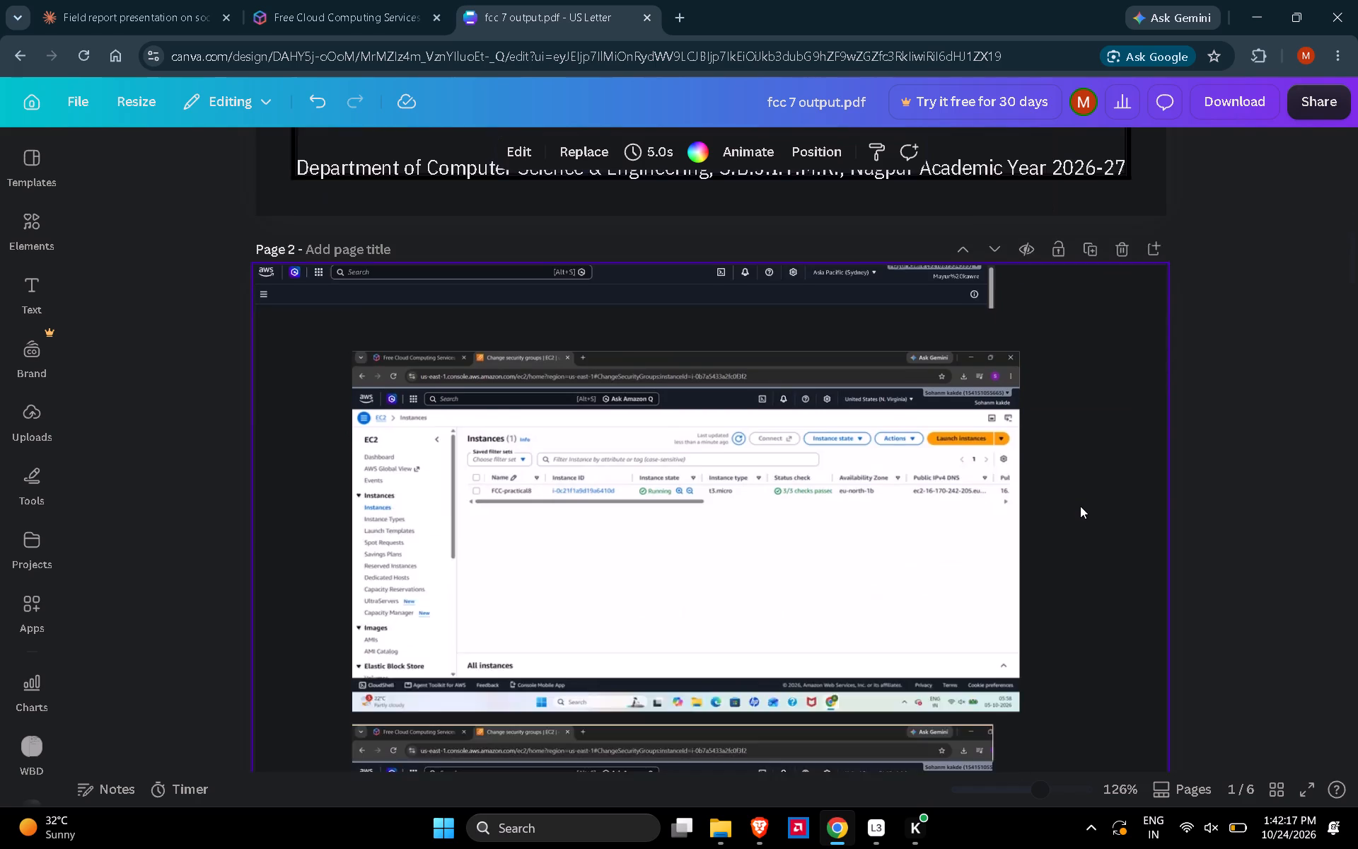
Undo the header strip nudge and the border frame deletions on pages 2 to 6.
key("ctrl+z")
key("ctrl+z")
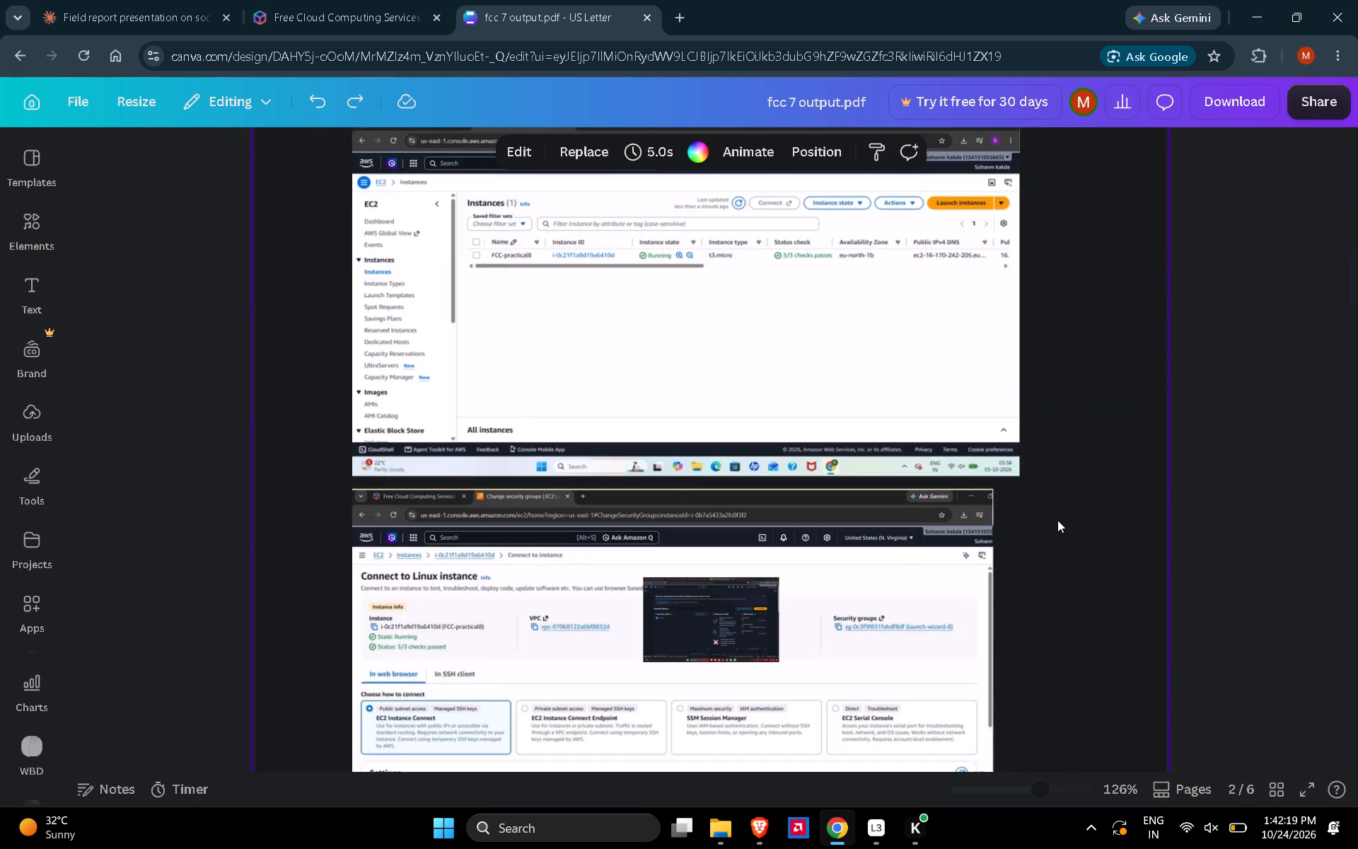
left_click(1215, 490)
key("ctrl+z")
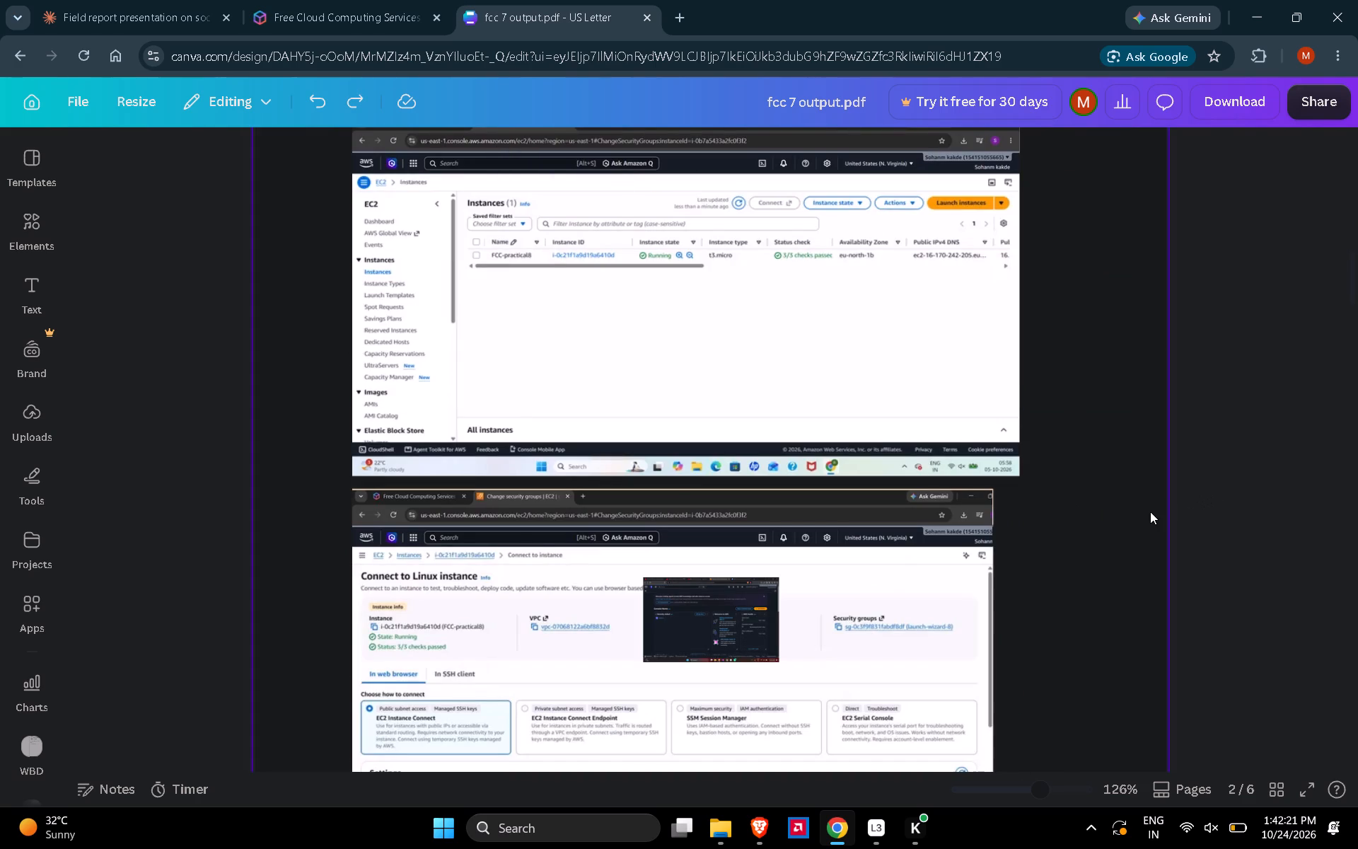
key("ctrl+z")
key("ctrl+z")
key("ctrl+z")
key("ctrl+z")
Delete the restored black border frame around the EC2 screenshots on page 2.
left_click(962, 502)
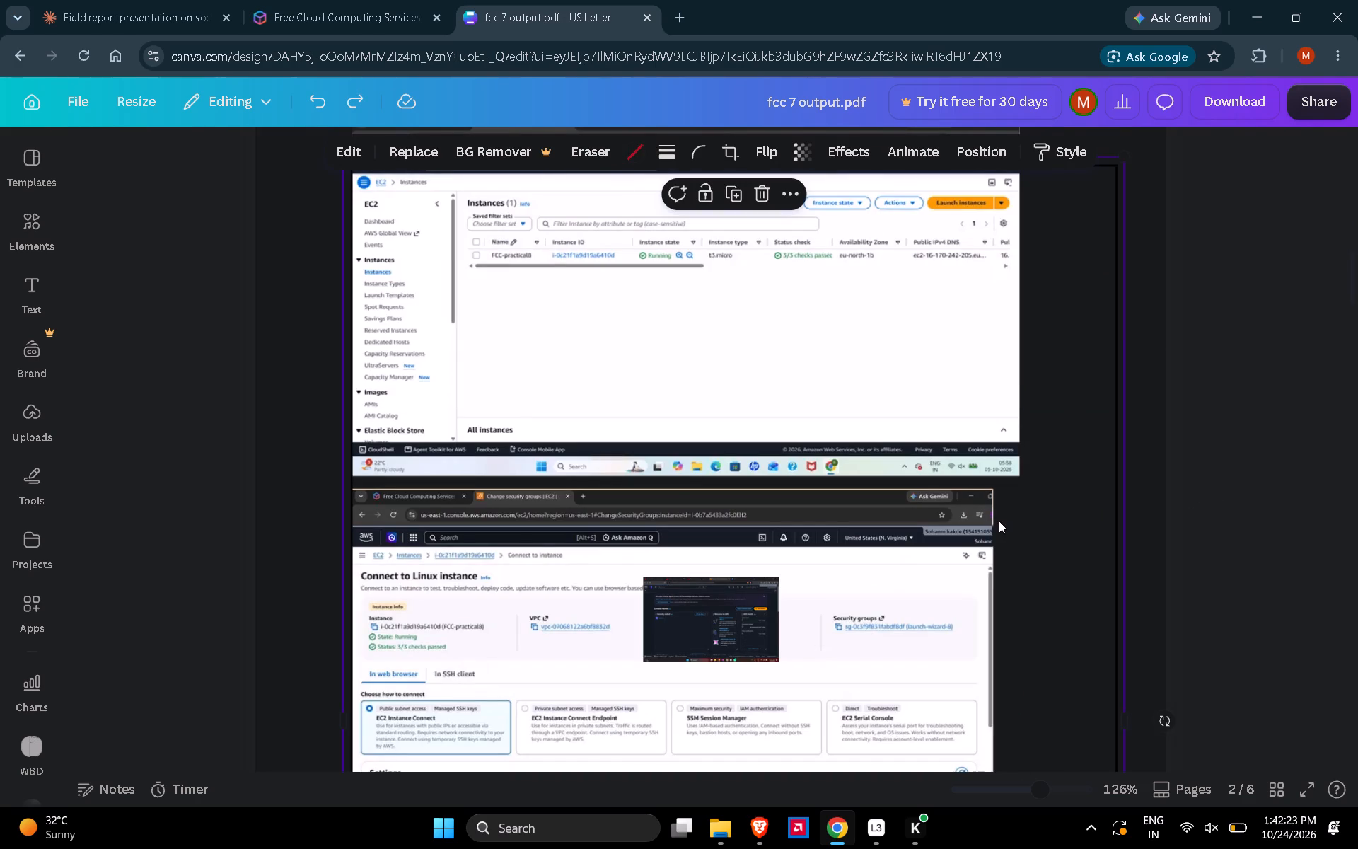
left_click(768, 197)
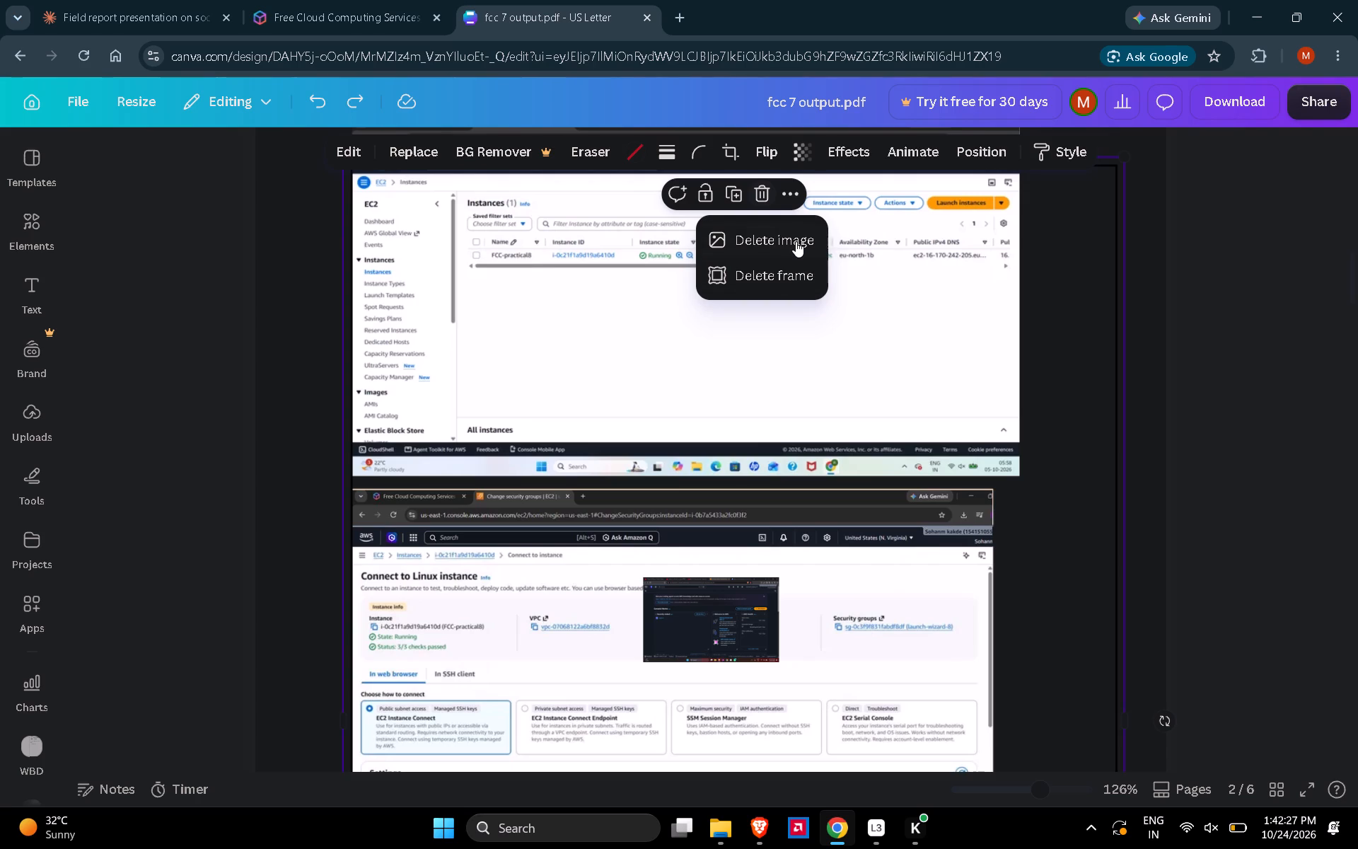
left_click(801, 277)
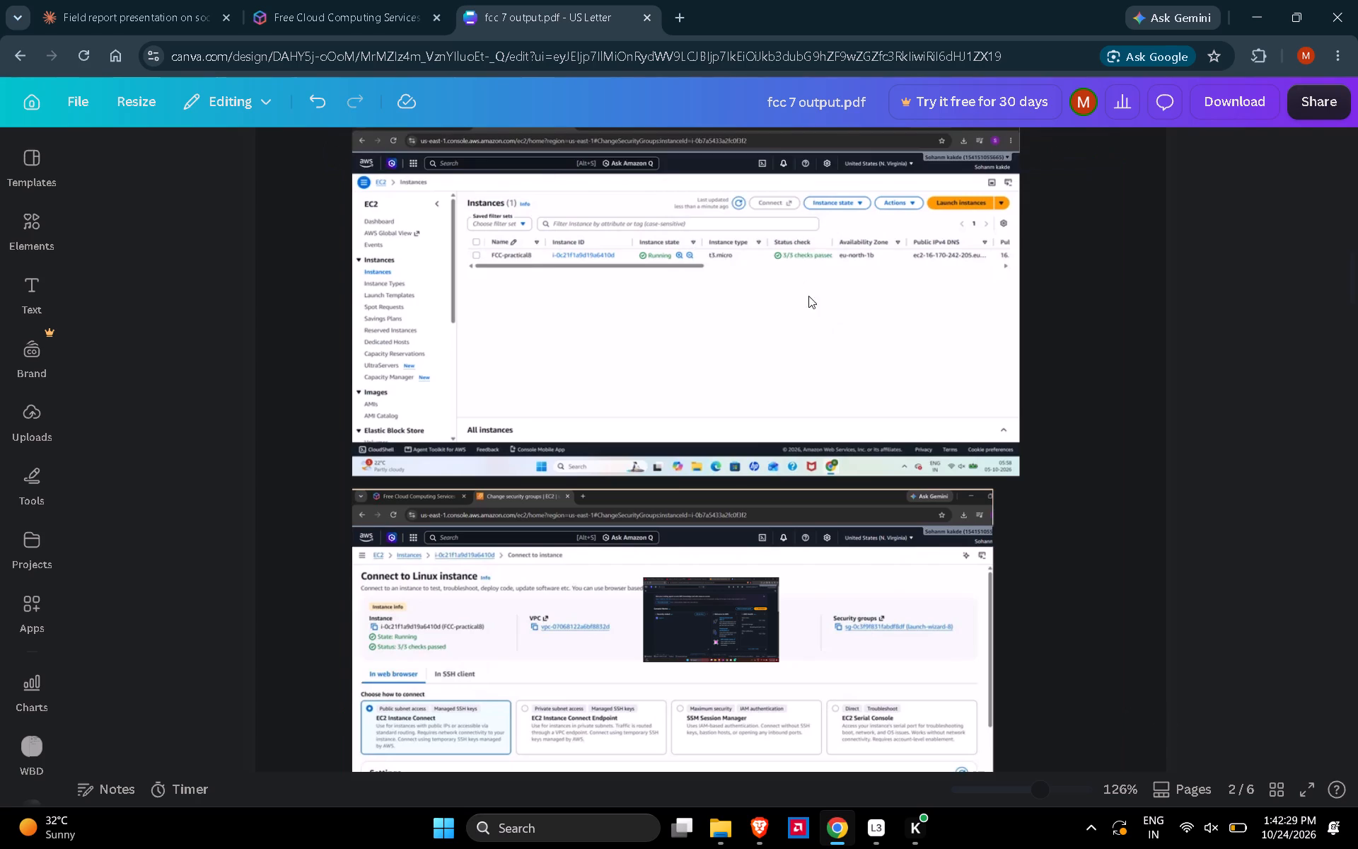
Delete the restored black border frame around the CPU utilization screenshots on page 3.
scroll(907, 401, "down", 7)
left_click(919, 474)
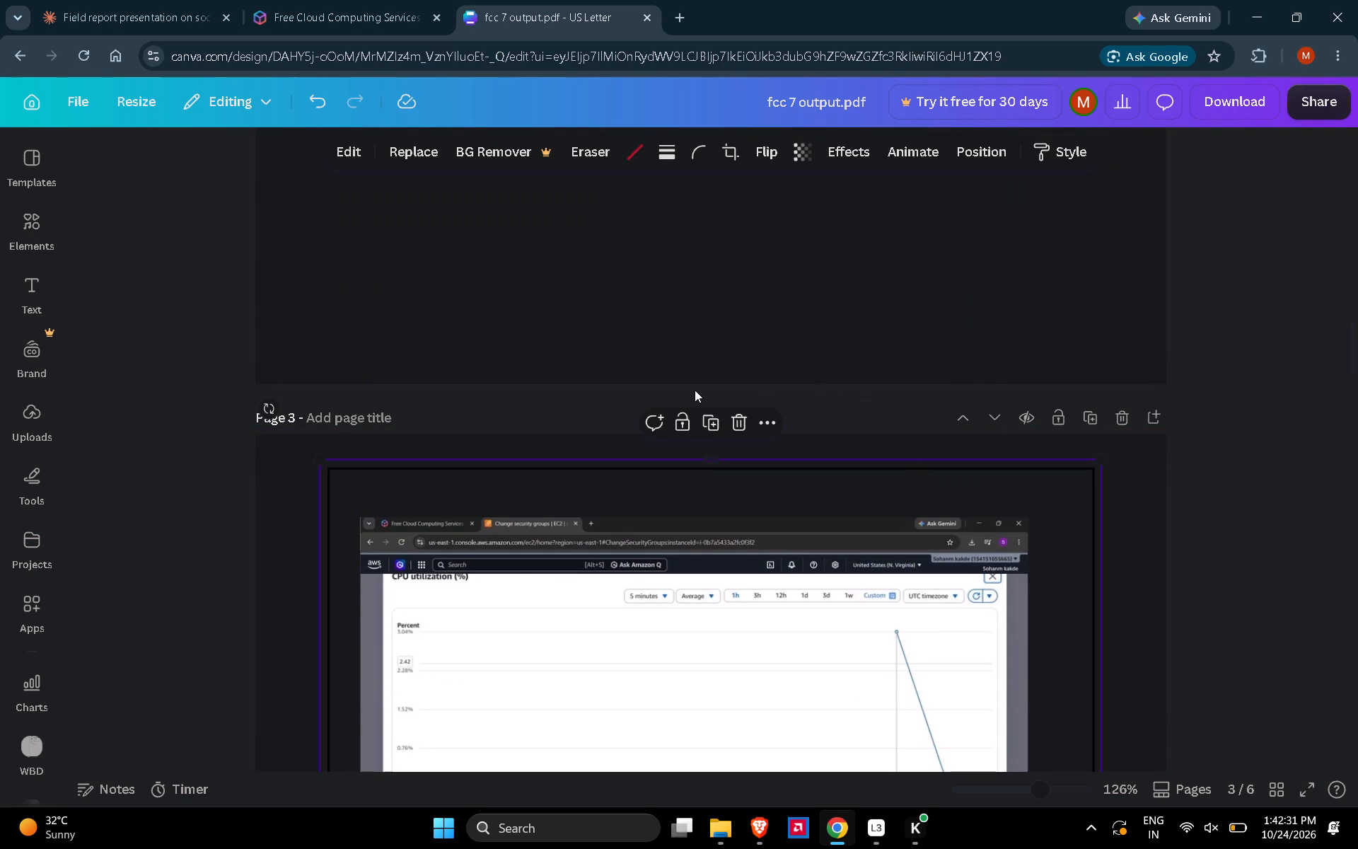
left_click(741, 417)
left_click(768, 502)
Delete the restored black border frame around the Network out screenshots on page 4.
scroll(767, 495, "down", 5)
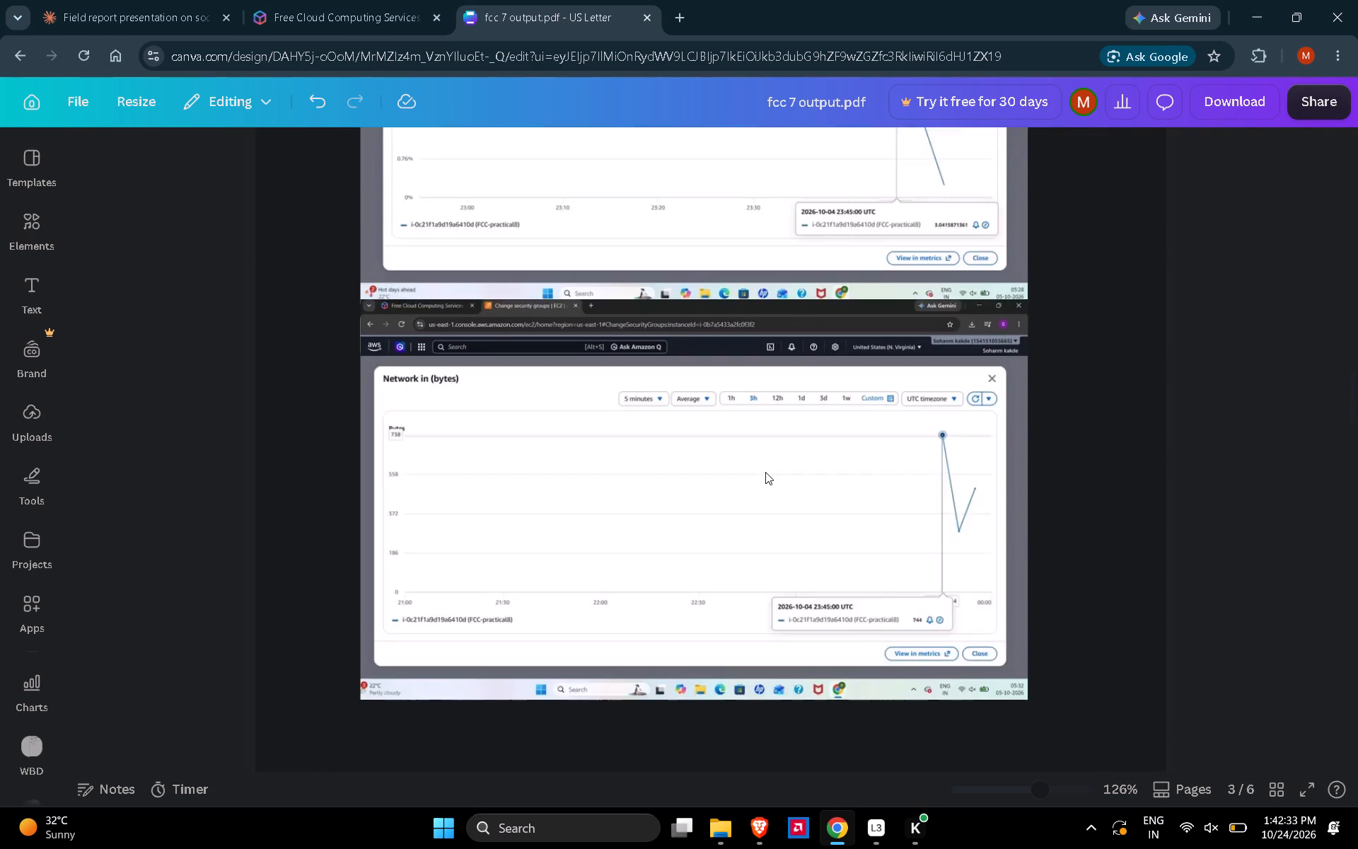
scroll(765, 472, "down", 6)
left_click(758, 470)
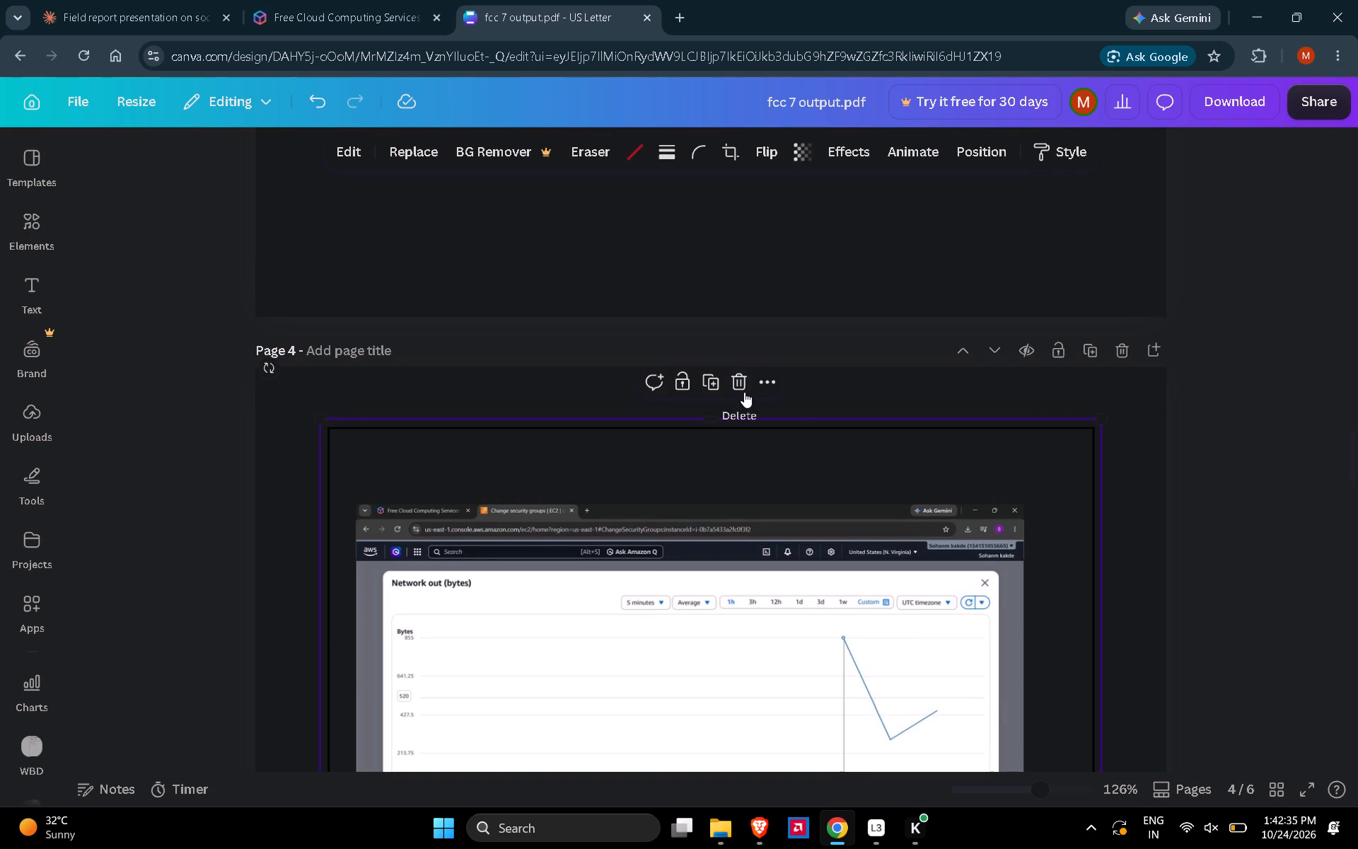
left_click(744, 392)
left_click(750, 458)
Delete the restored black border frame around the terminal screenshots on page 5.
scroll(751, 453, "down", 9)
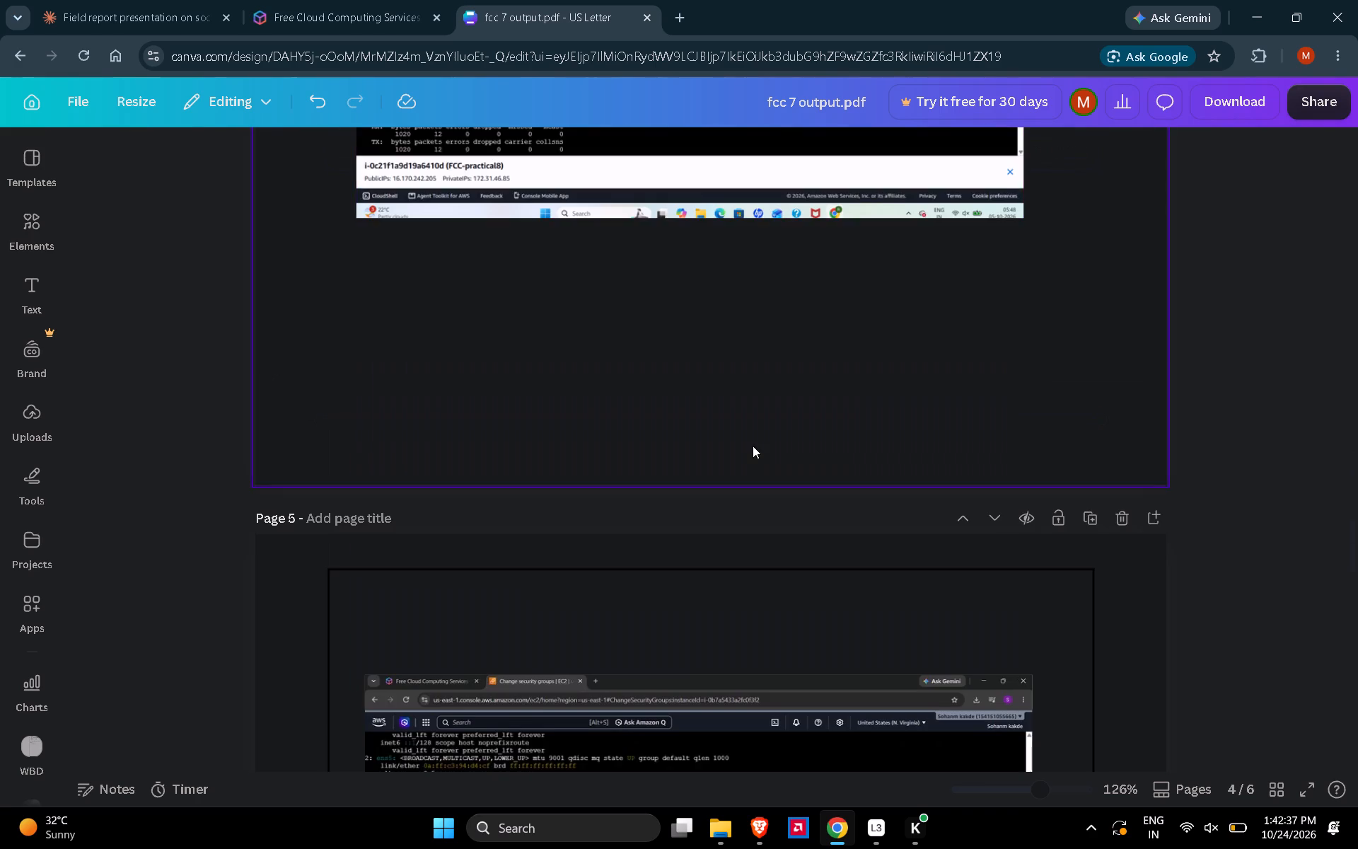
scroll(753, 475, "down", 1)
left_click(729, 504)
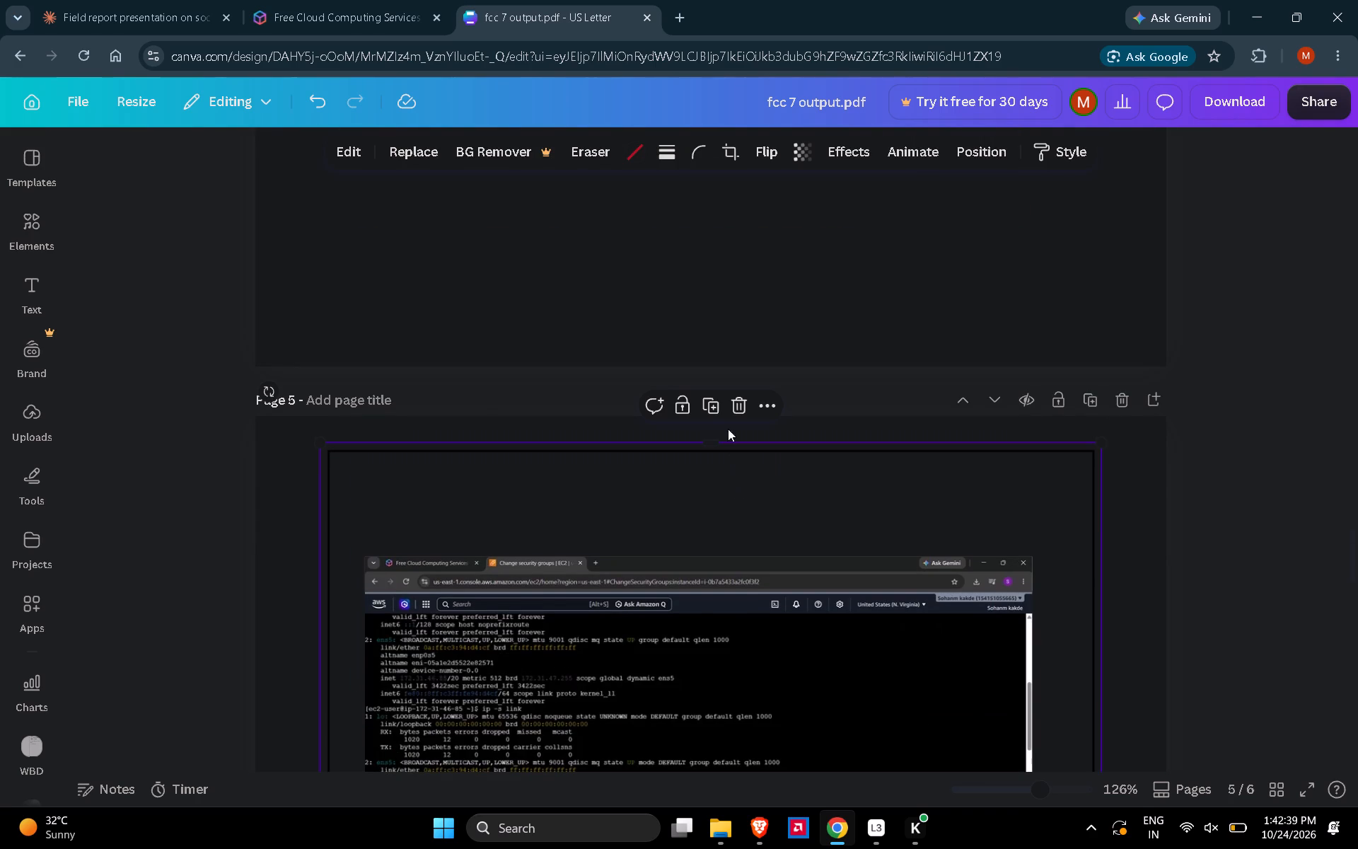
left_click(734, 409)
left_click(733, 480)
Delete the restored black border frame around the terminal screenshots on page 6.
scroll(735, 456, "down", 10)
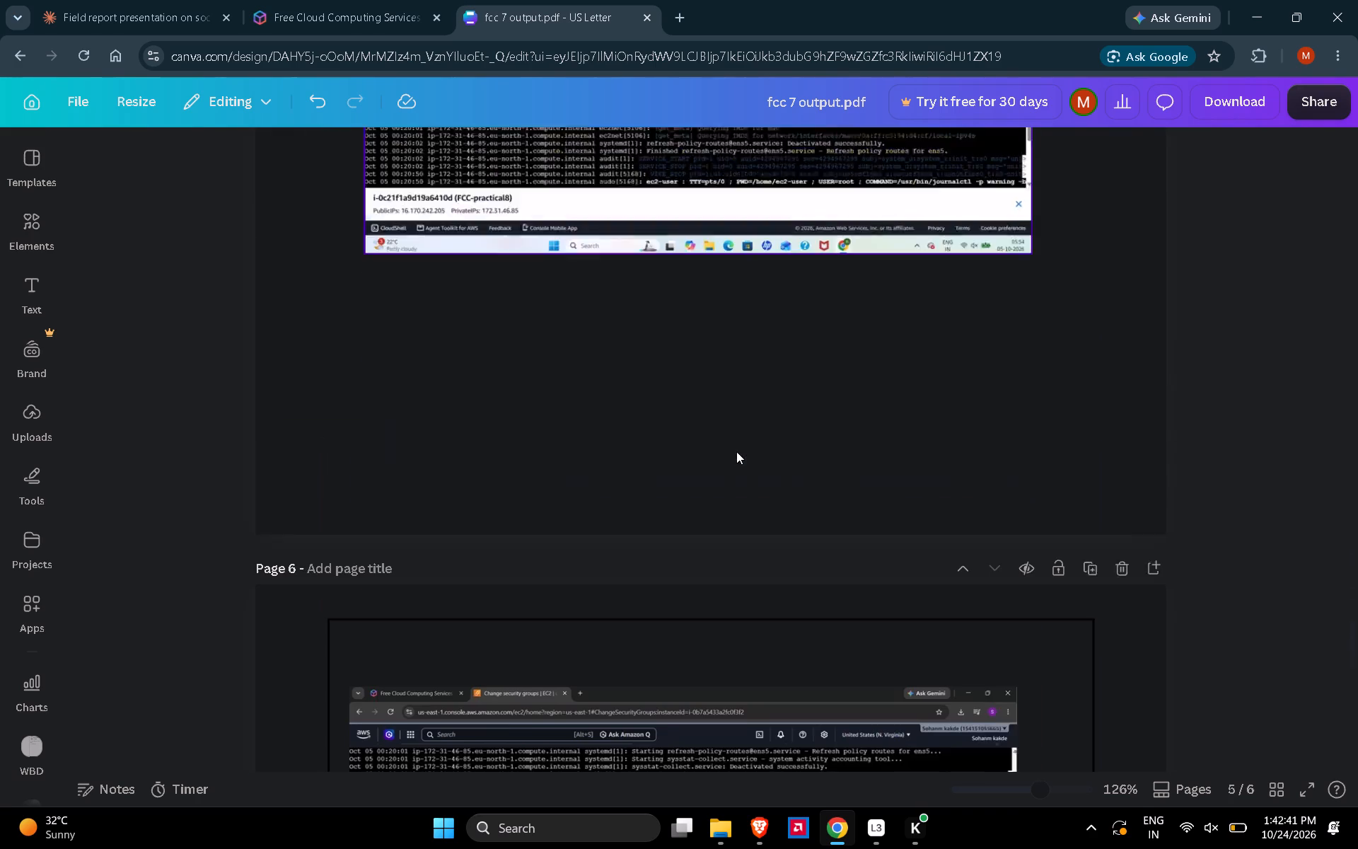
left_click(730, 495)
left_click(741, 453)
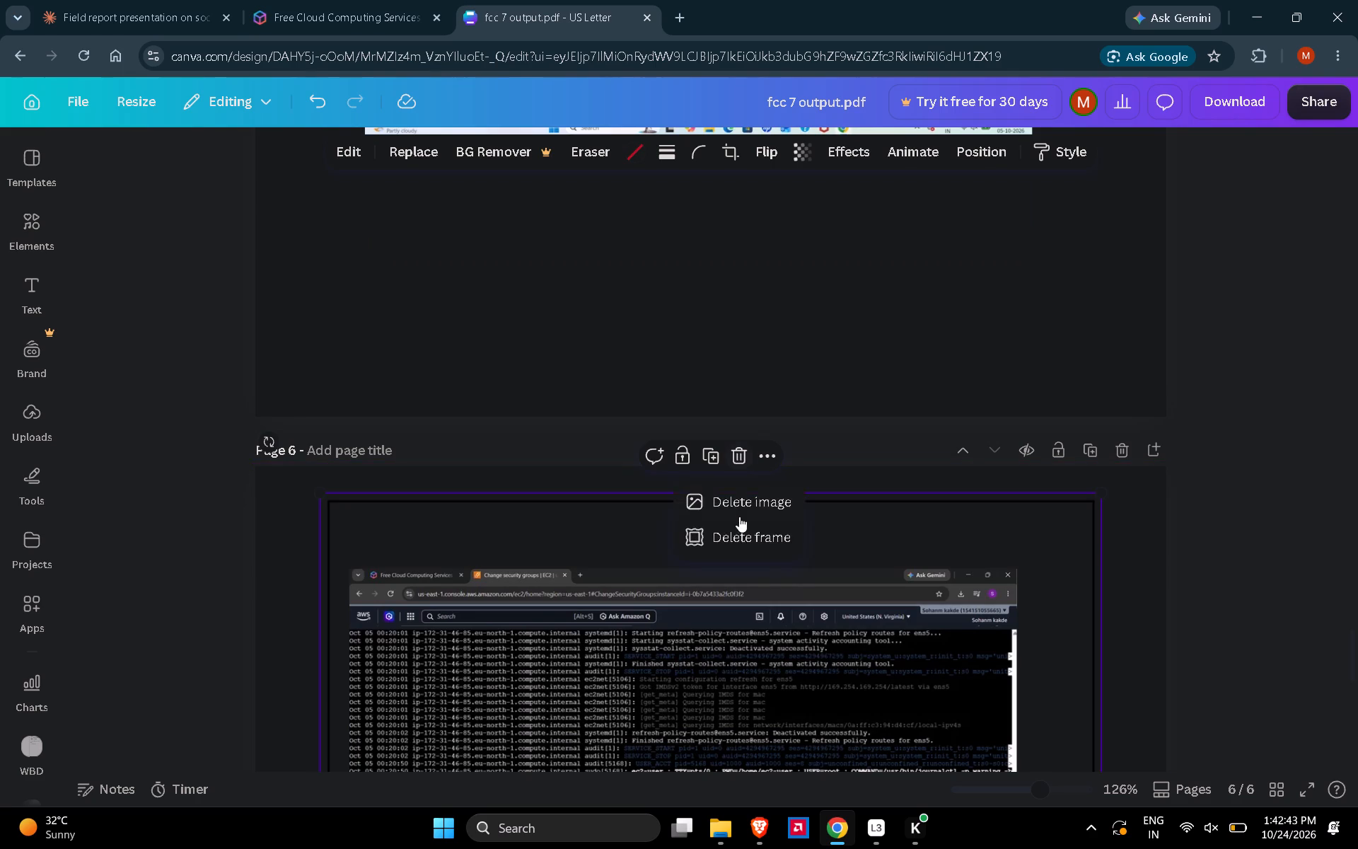
left_click(736, 530)
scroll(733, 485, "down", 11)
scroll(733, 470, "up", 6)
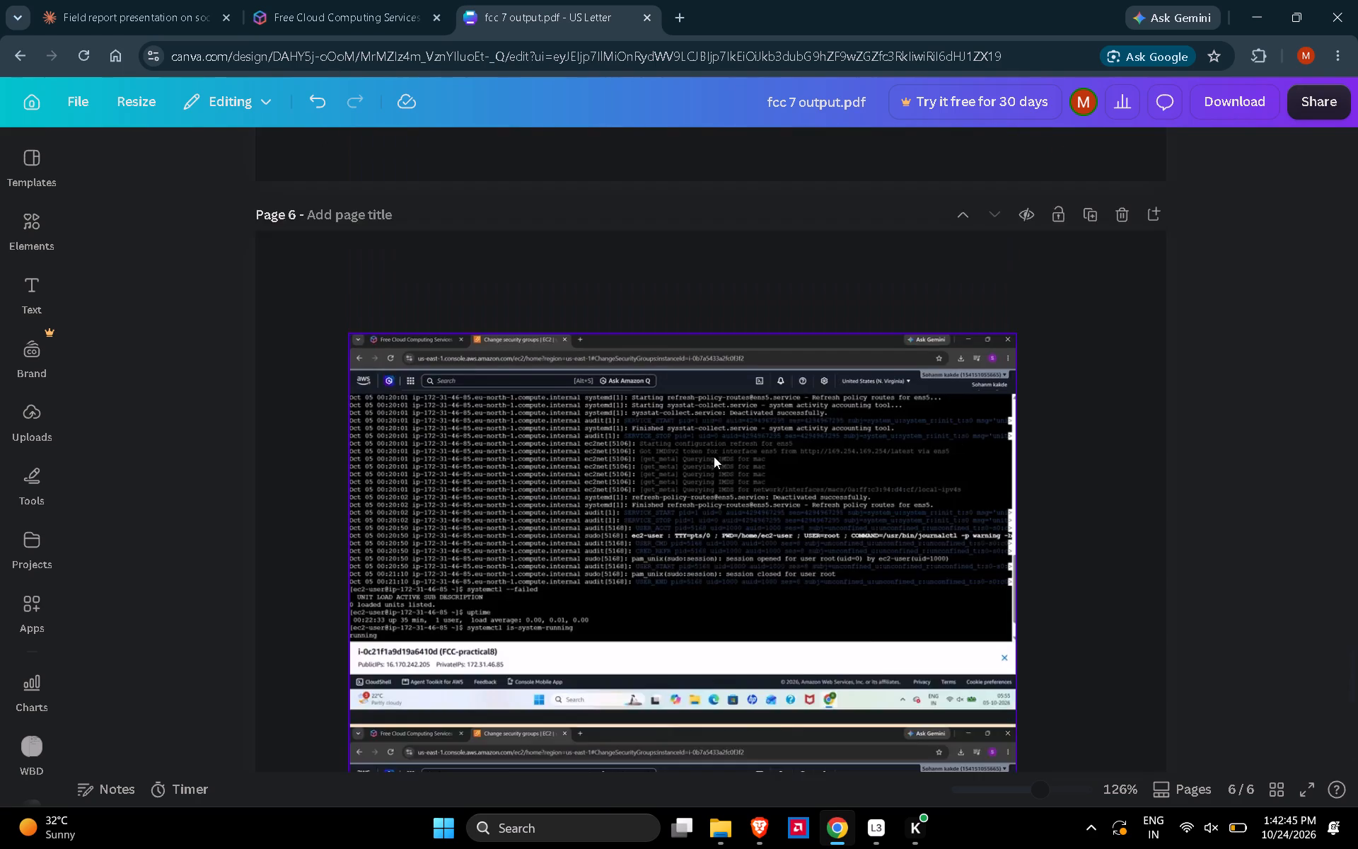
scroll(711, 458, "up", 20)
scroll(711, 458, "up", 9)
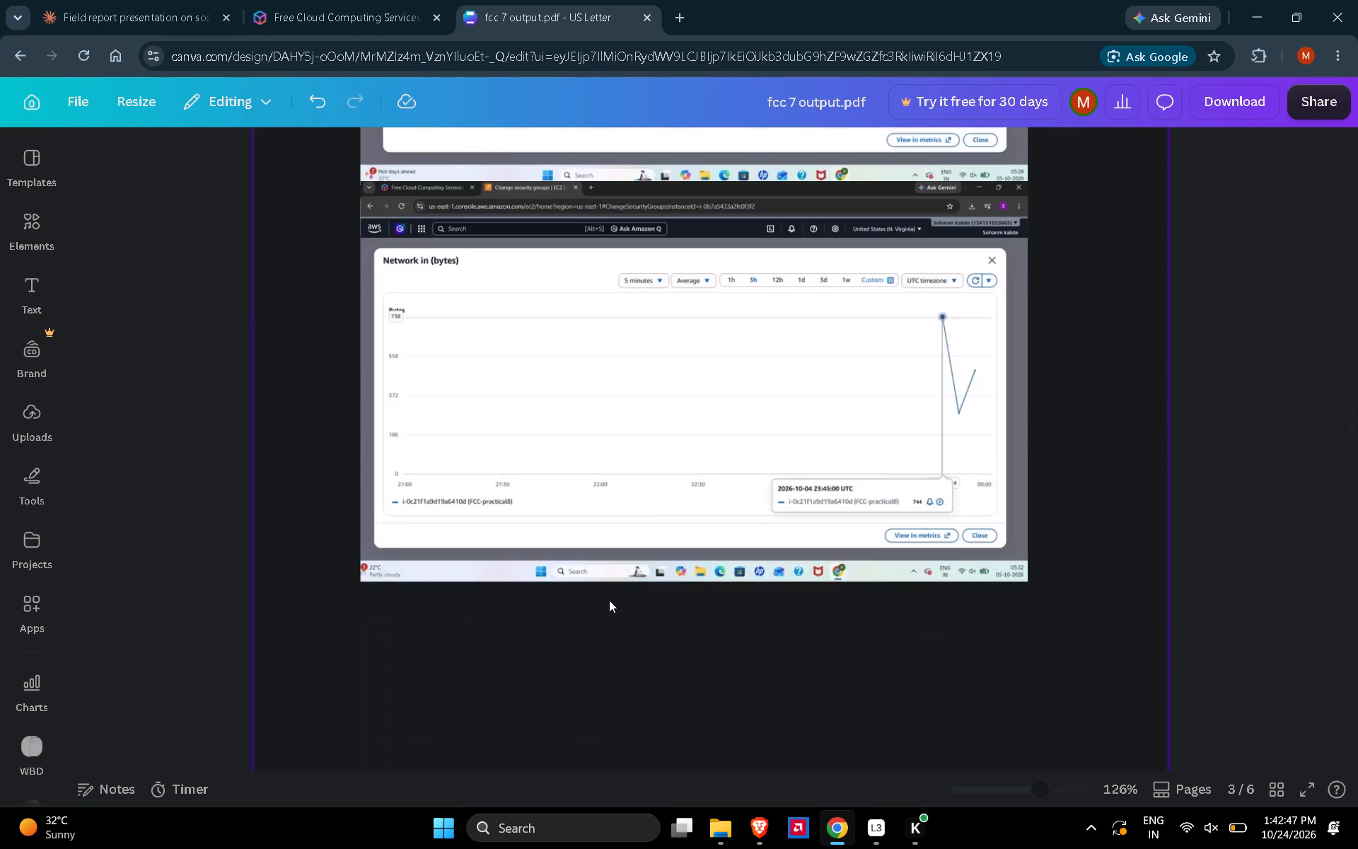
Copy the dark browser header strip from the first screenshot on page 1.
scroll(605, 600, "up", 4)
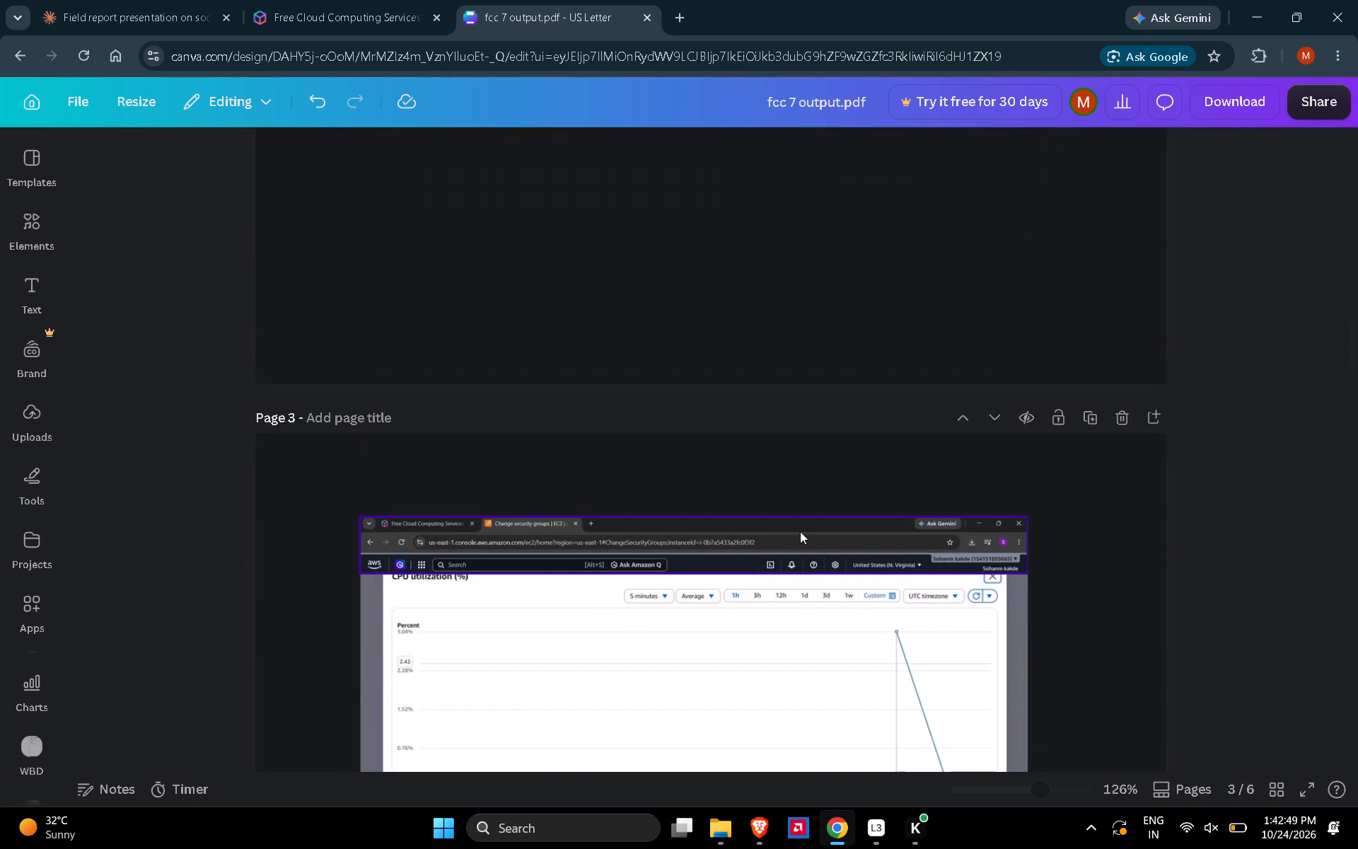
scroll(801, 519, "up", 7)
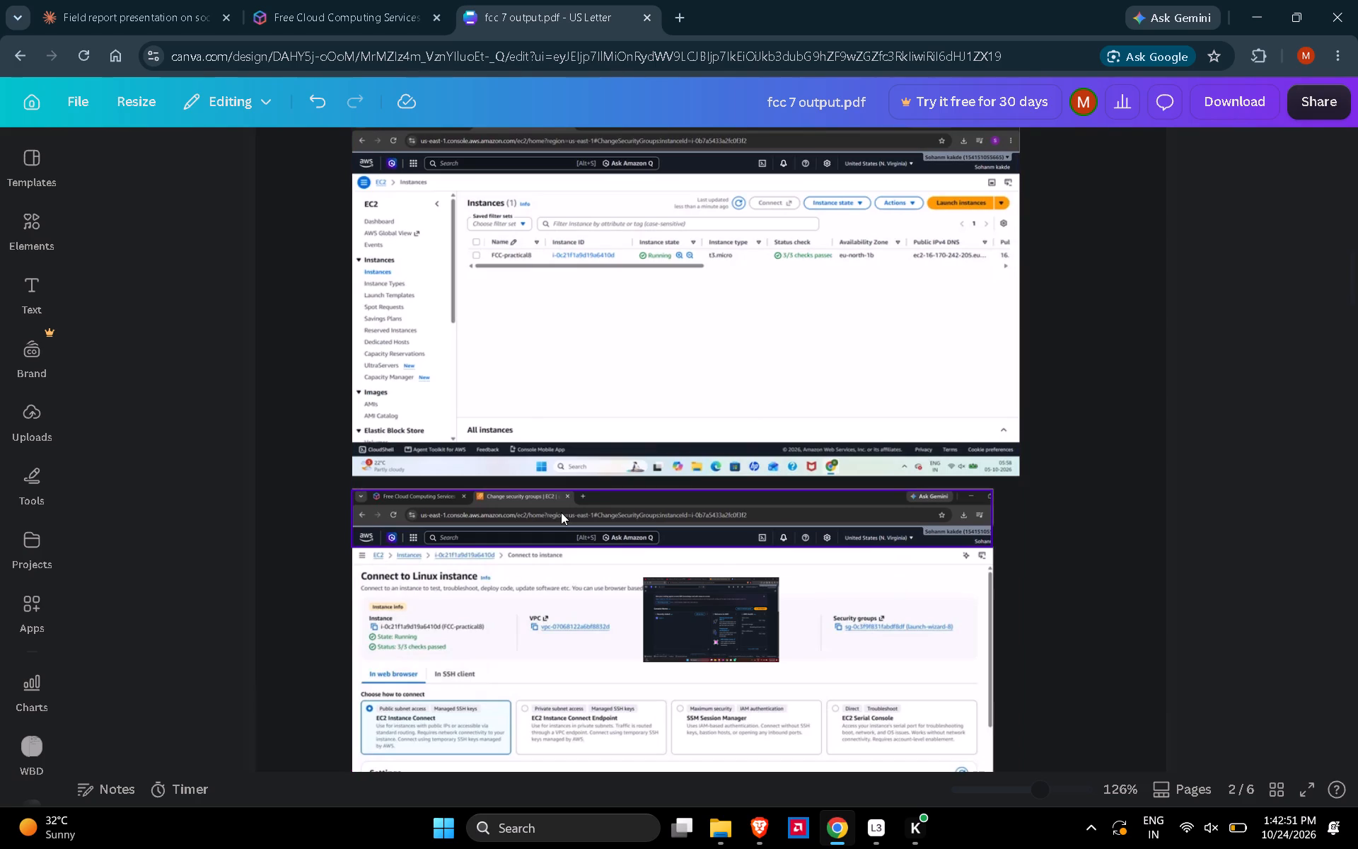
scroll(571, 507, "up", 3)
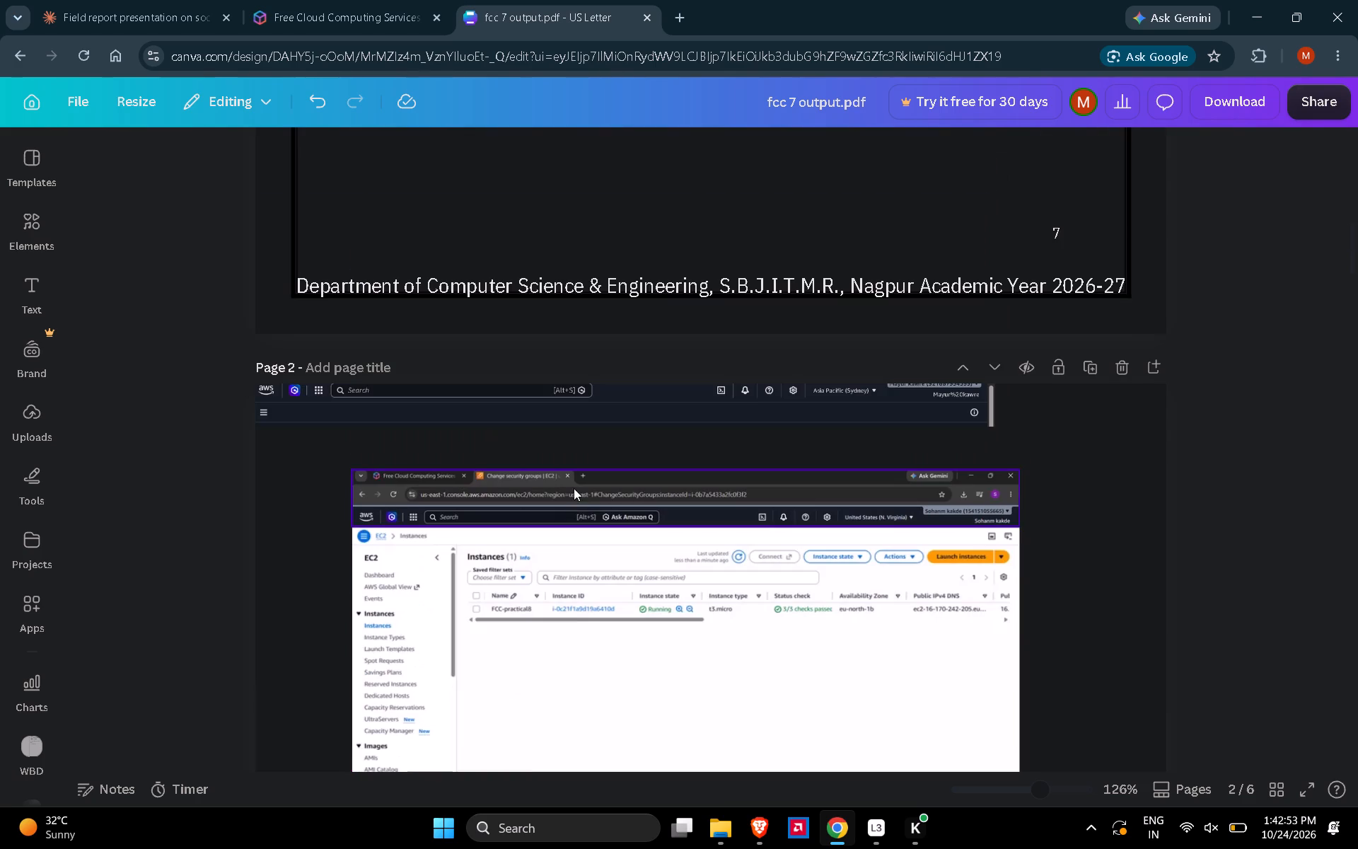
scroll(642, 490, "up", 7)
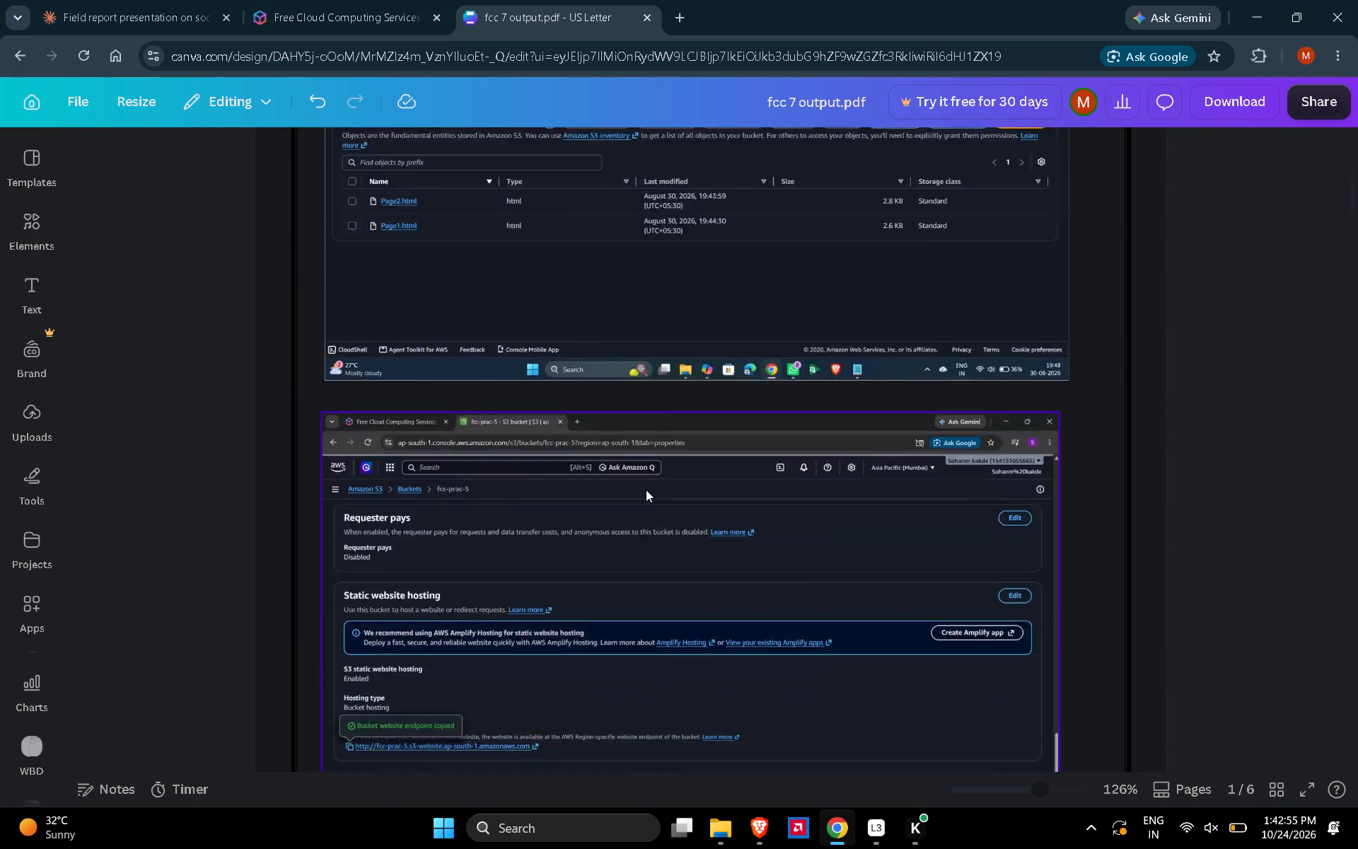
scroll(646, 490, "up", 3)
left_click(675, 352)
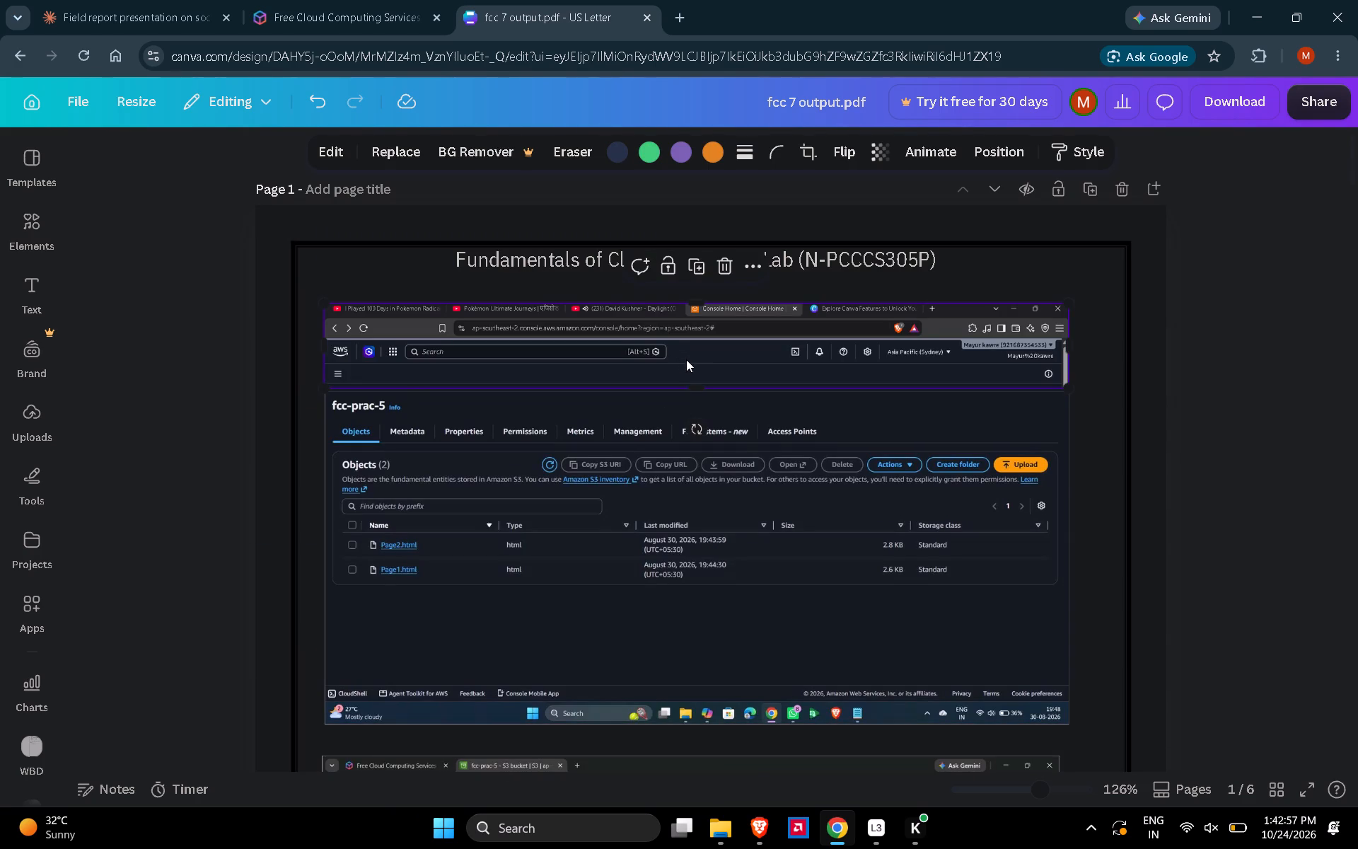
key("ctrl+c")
Move the header strip overhanging page 2's top edge fully onto the page, just above the EC2 Instances screenshot.
scroll(701, 458, "down", 3)
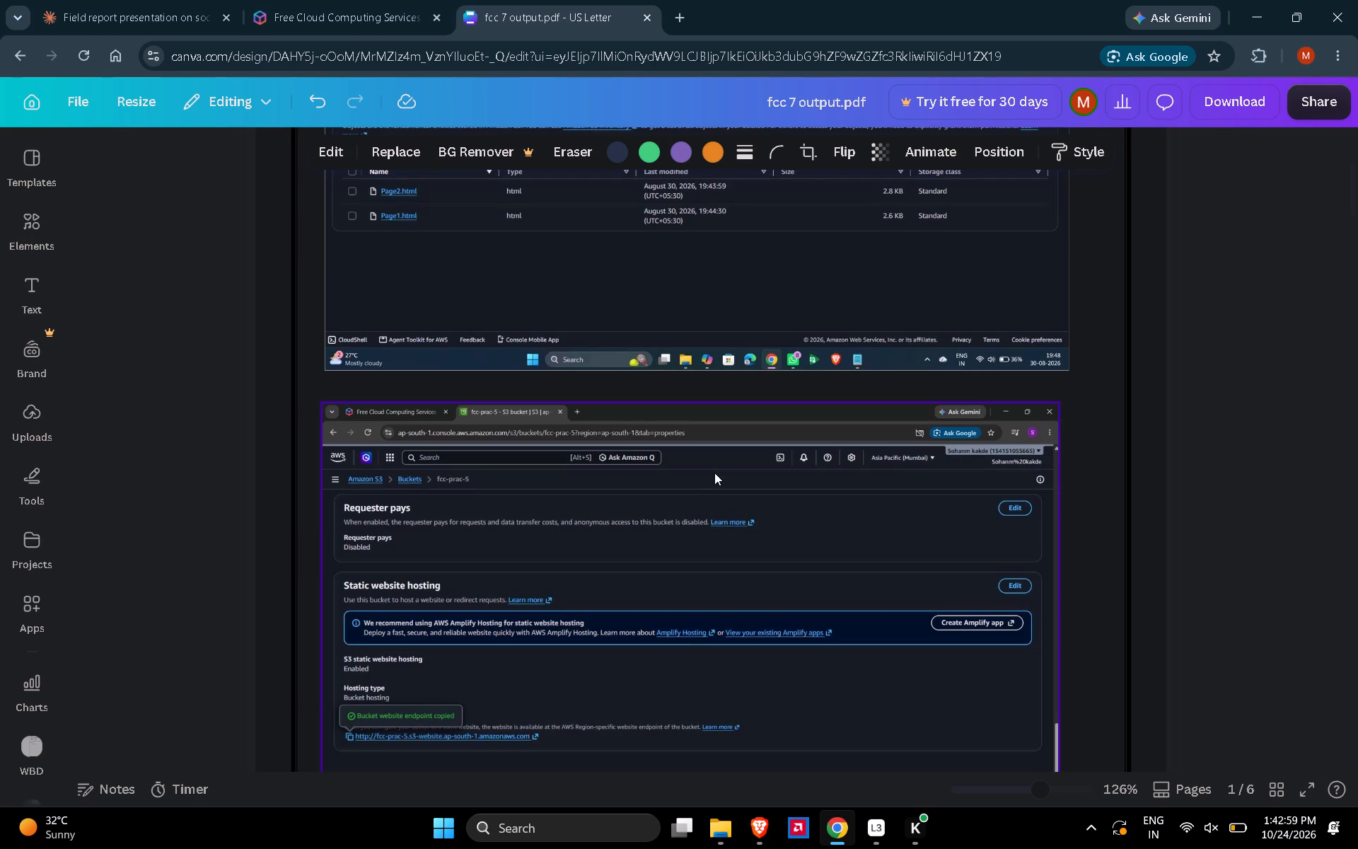
scroll(717, 494, "down", 6)
scroll(718, 499, "up", 7)
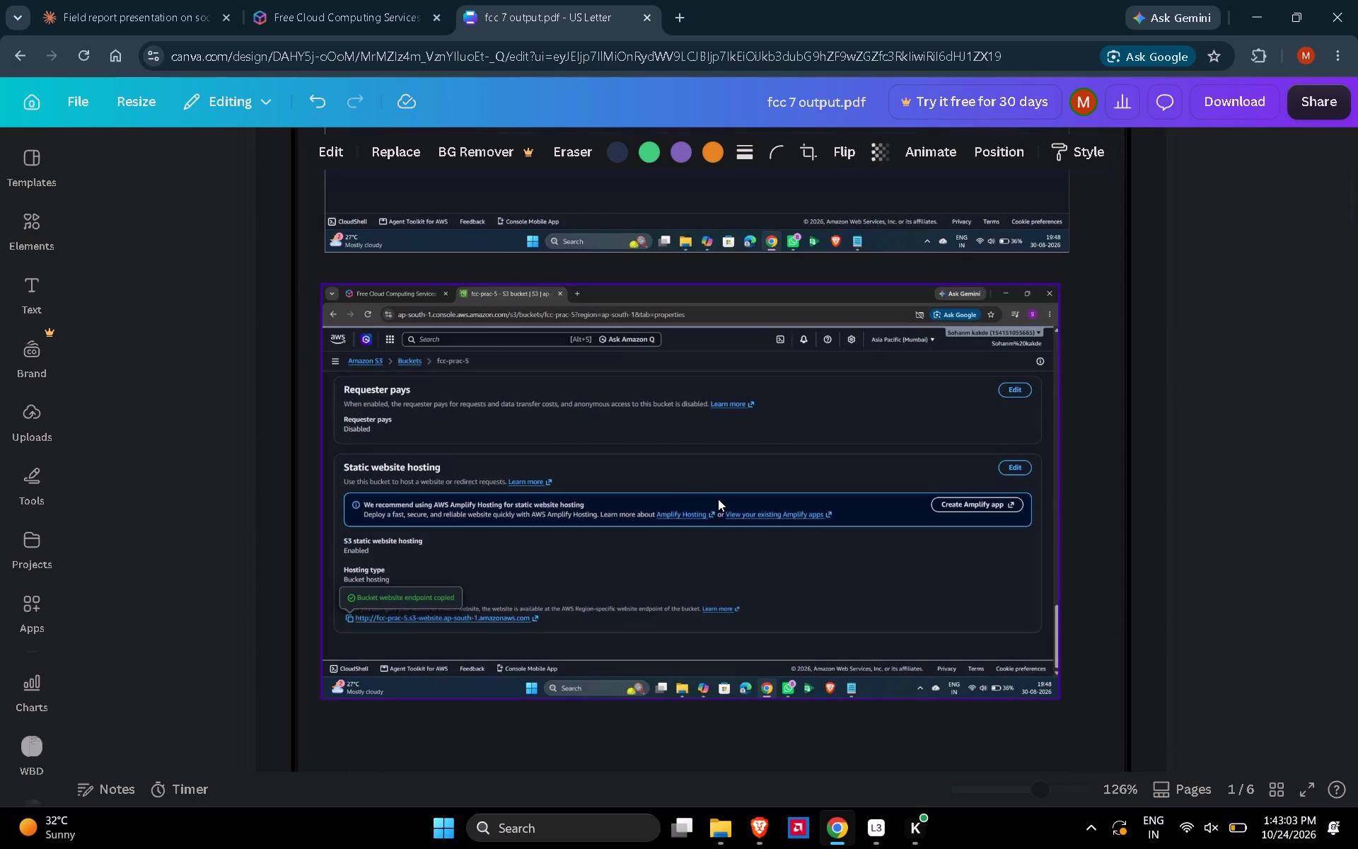
scroll(716, 509, "down", 6)
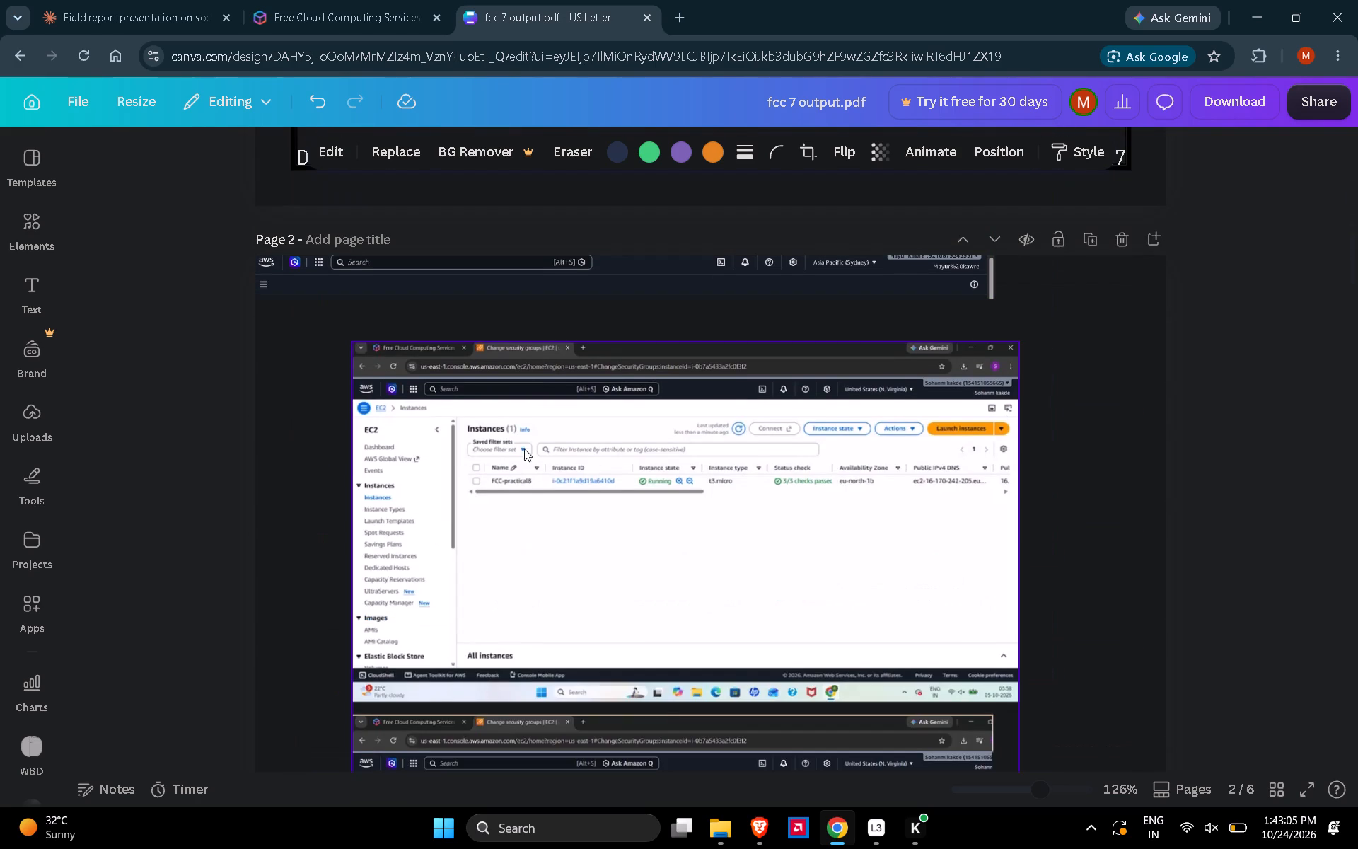
left_click(1101, 442)
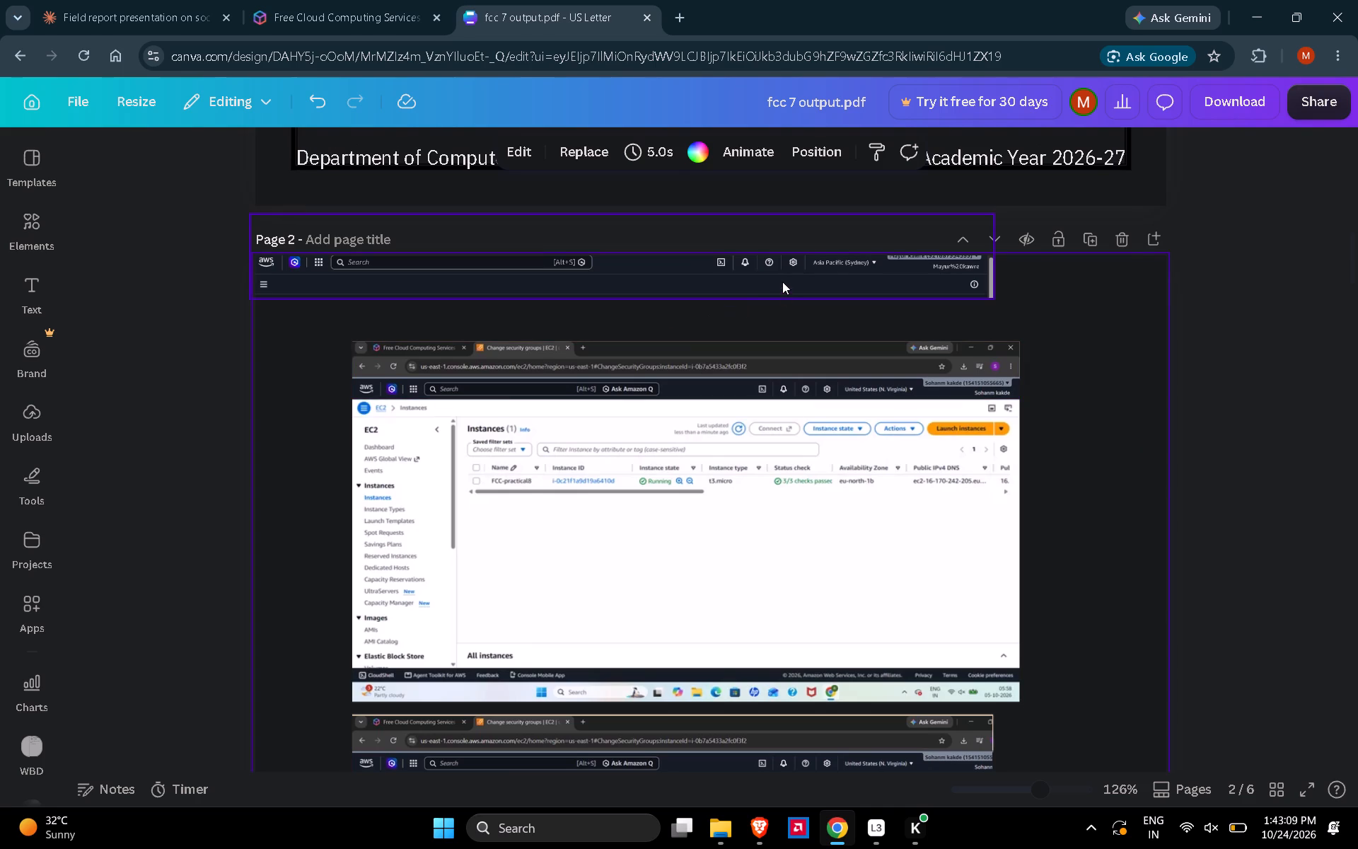
left_click_drag(782, 281, 893, 337)
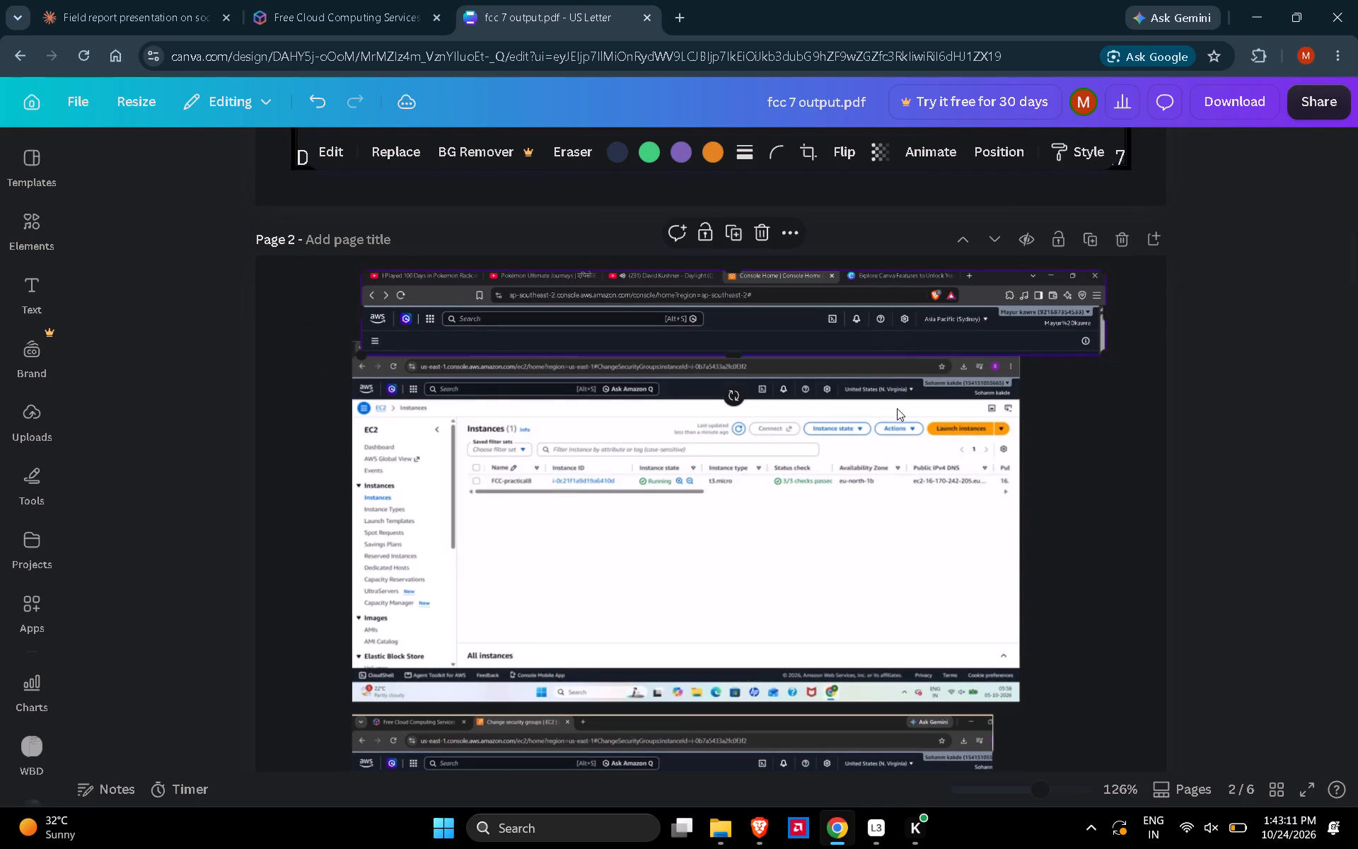
left_click(833, 480)
left_click(656, 297)
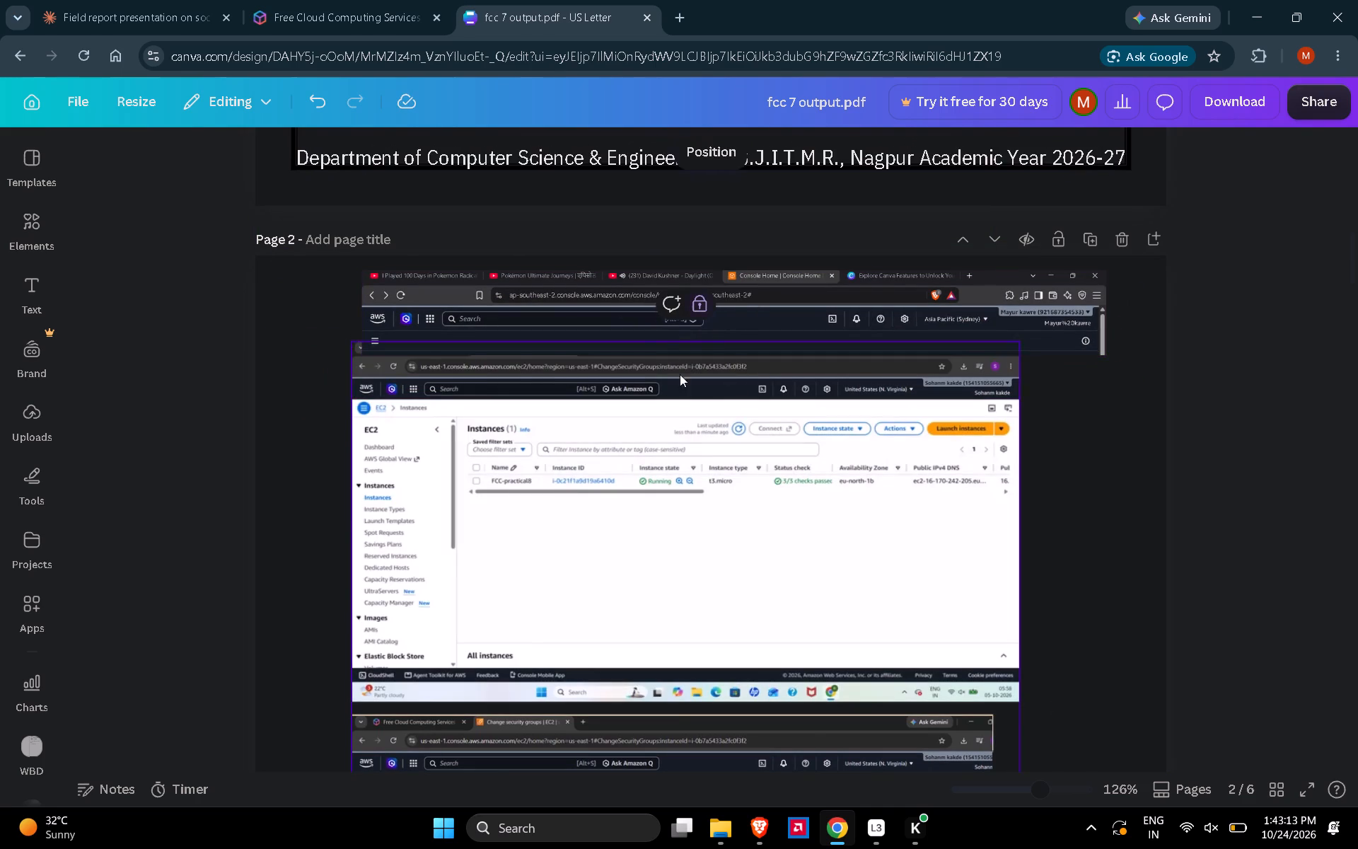
Delete the small dark thumbnail image covering the Subnet details in page 2's Connect to Linux instance screenshot.
scroll(710, 511, "down", 2)
left_click(671, 590)
left_click(897, 607)
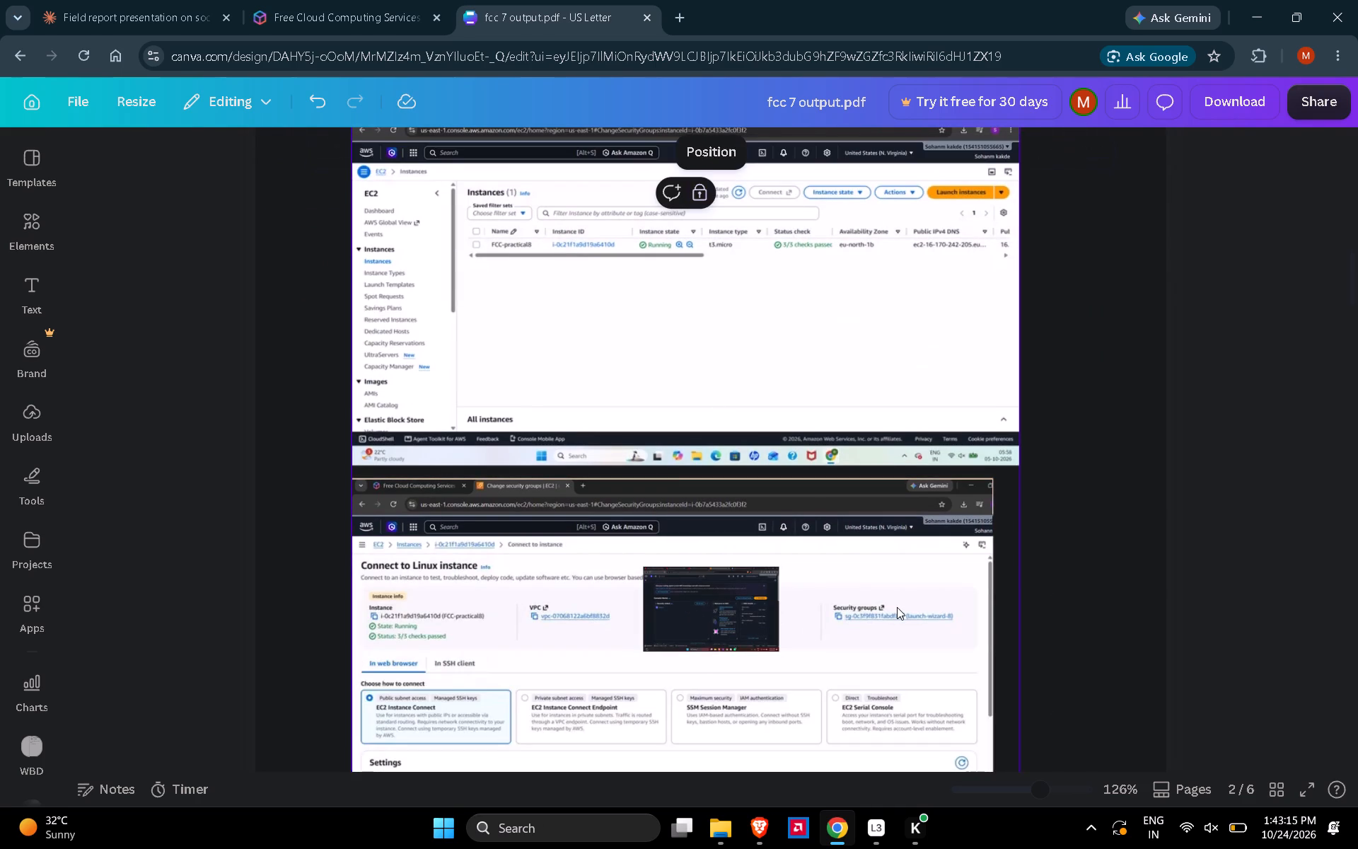
left_click(714, 611)
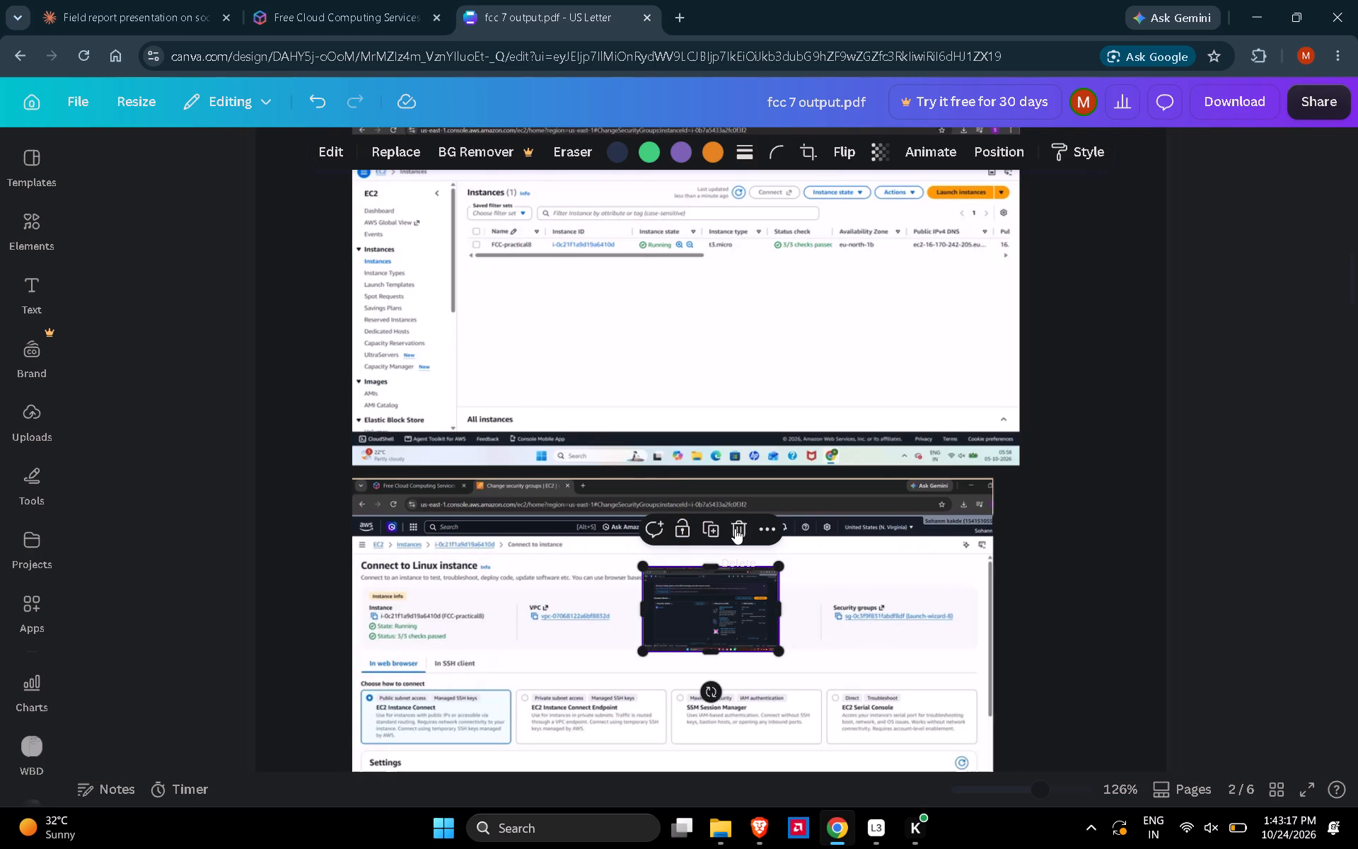
left_click(735, 529)
left_click_drag(755, 618, 761, 663)
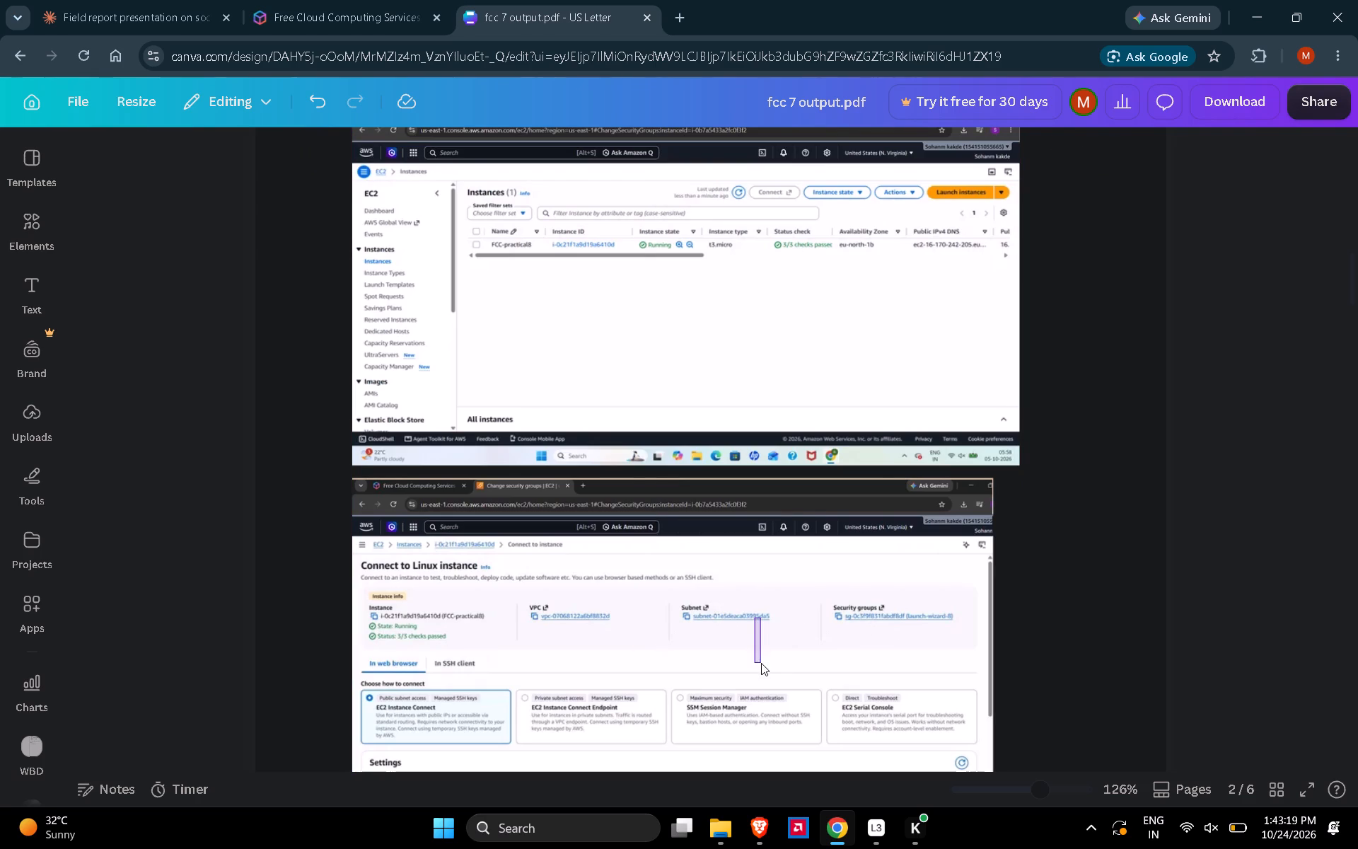
left_click_drag(761, 663, 763, 662)
left_click(1121, 603)
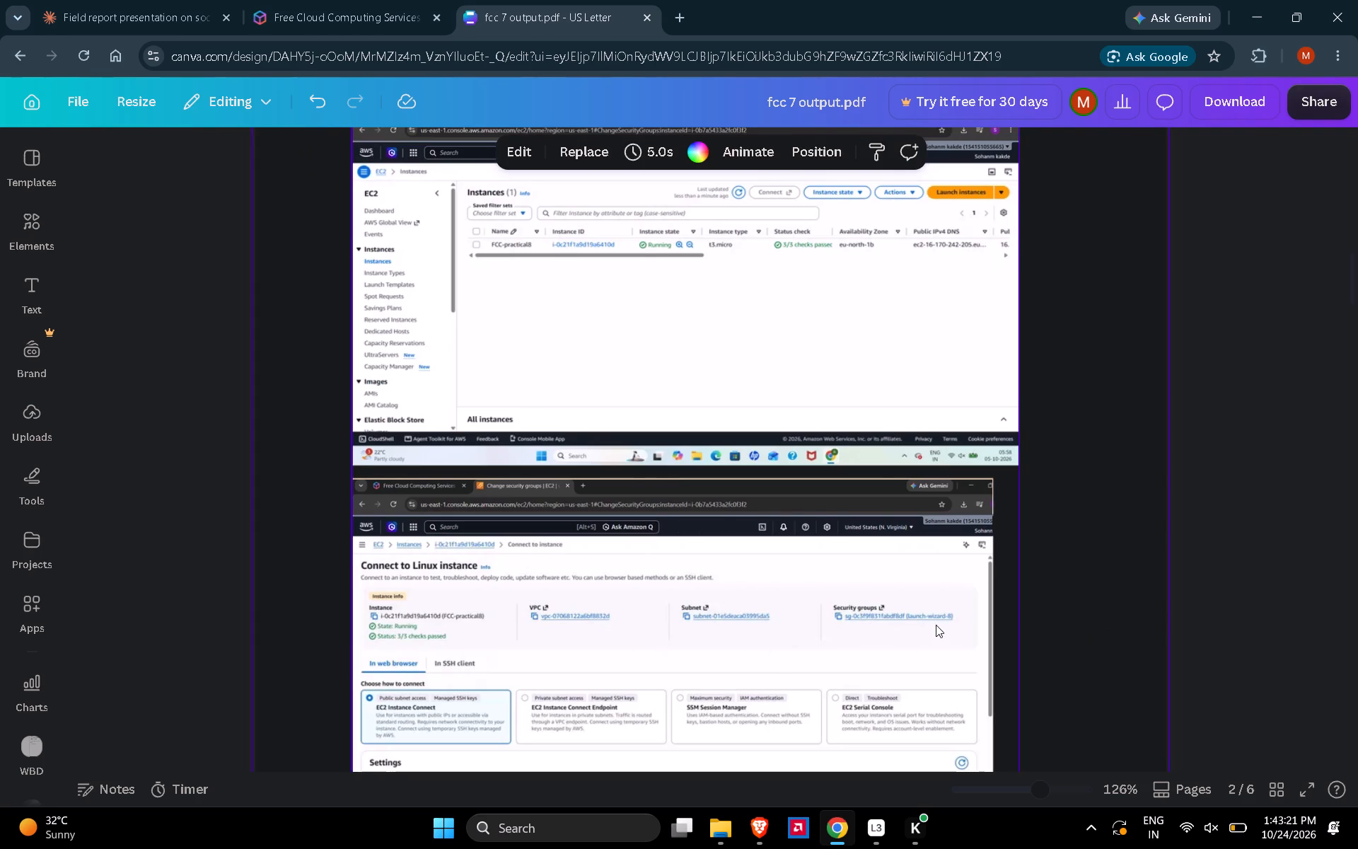
left_click_drag(932, 625, 953, 647)
Unlock the large image holding both of page 2's screenshots and shift it slightly upward.
scroll(1043, 607, "down", 2, "ctrl")
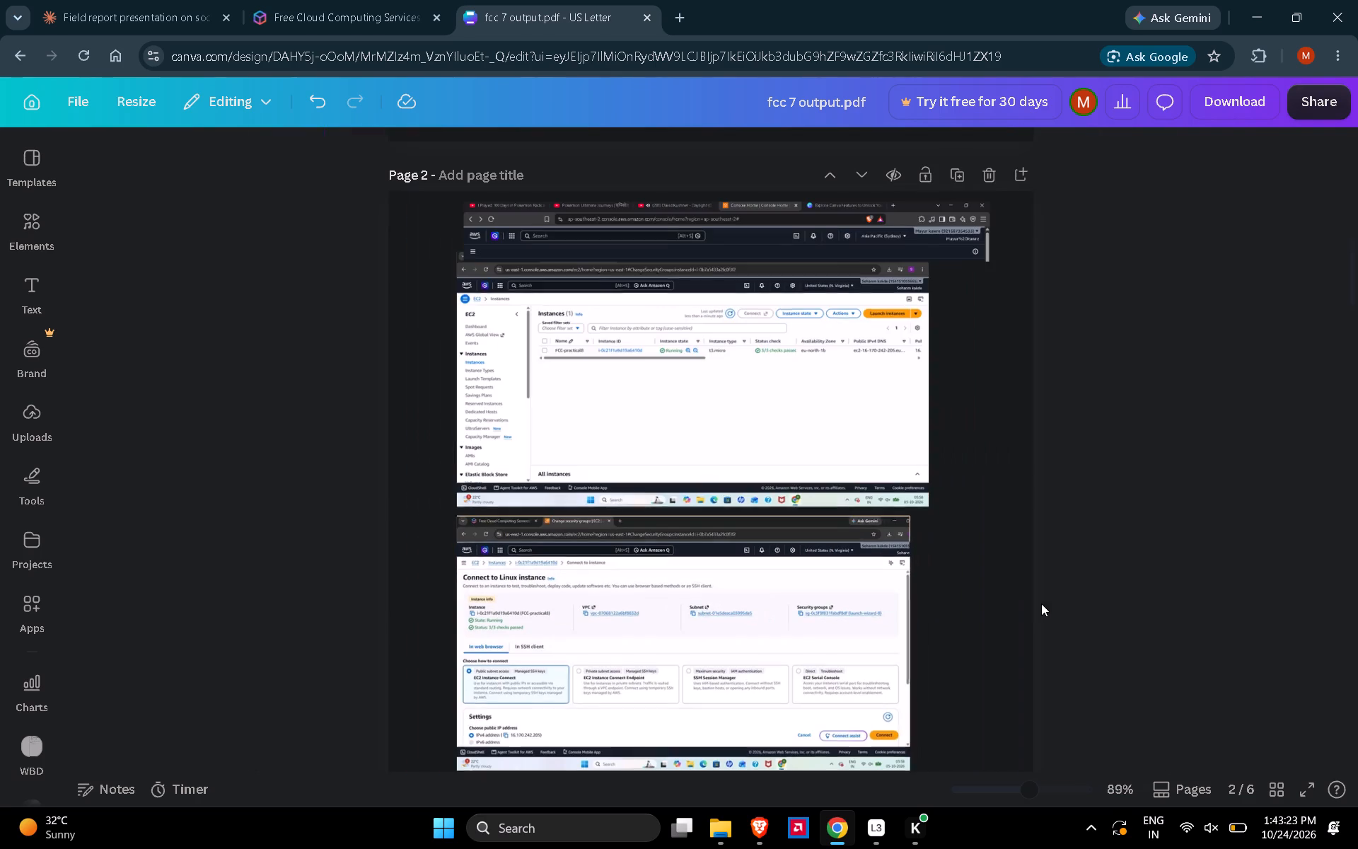
scroll(919, 637, "down", 1)
left_click(864, 606)
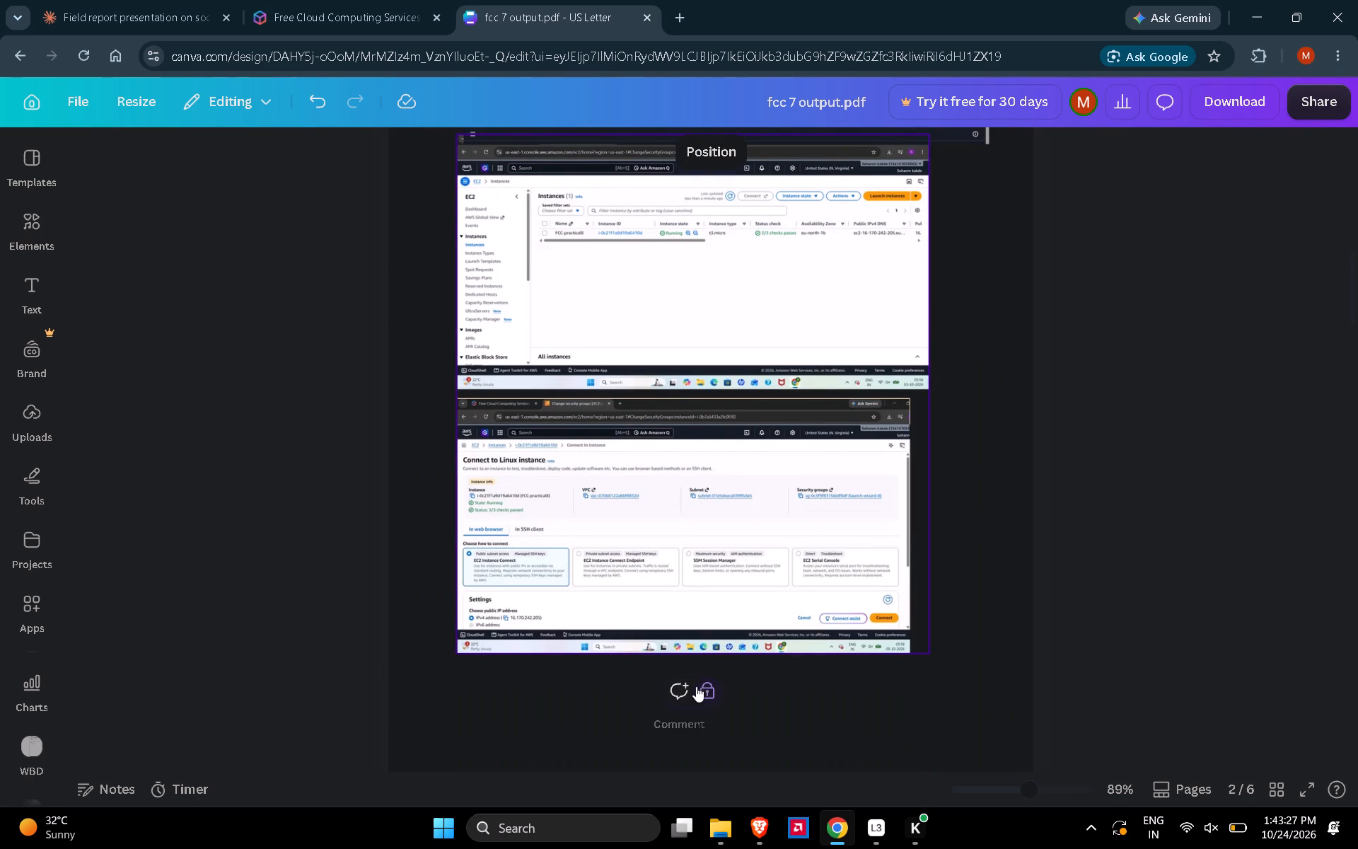
left_click(701, 686)
left_click_drag(694, 589, 692, 578)
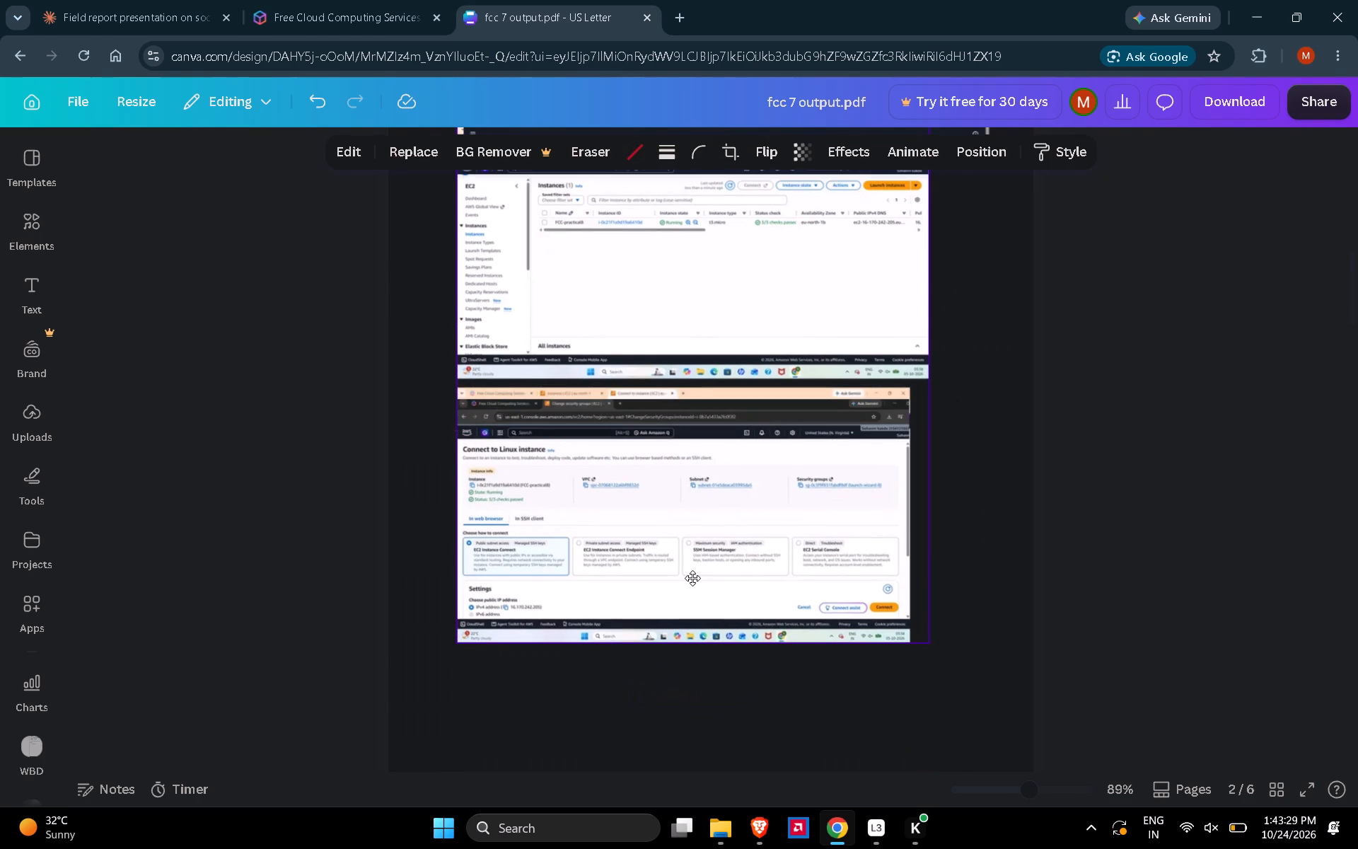
left_click_drag(692, 578, 696, 579)
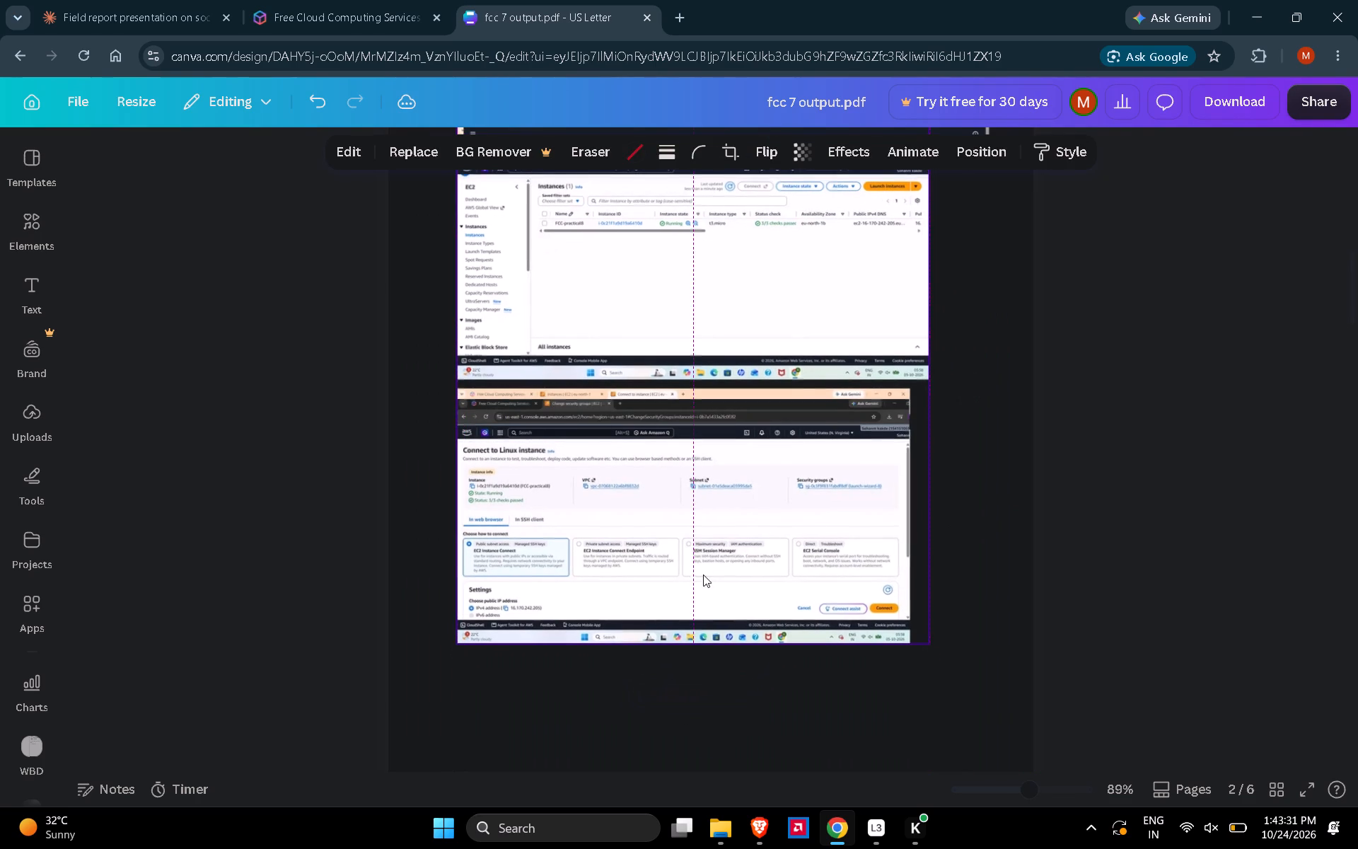
left_click(977, 520)
left_click(874, 494)
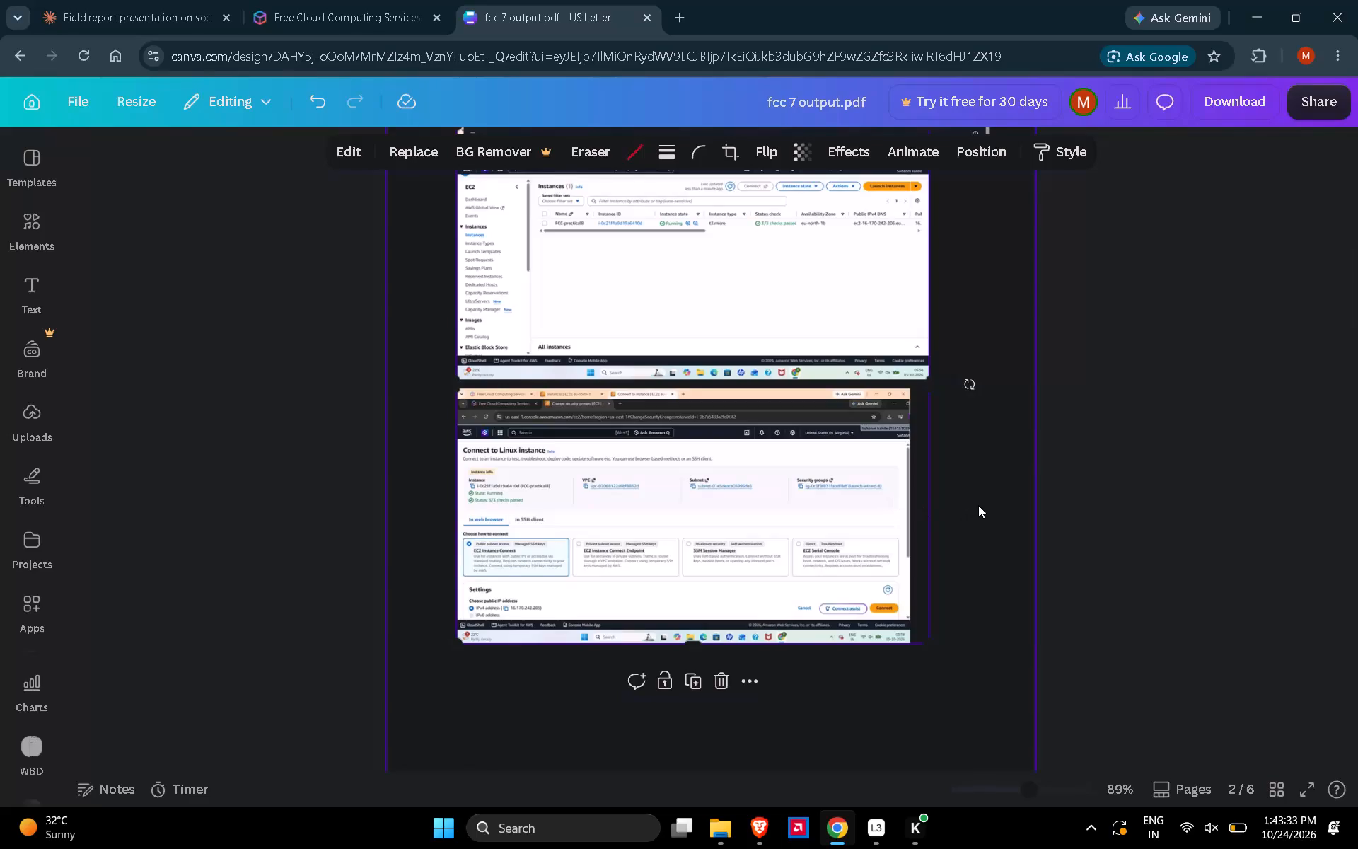
left_click(982, 504)
Drop page 2's loose header strip onto the Instances screenshot's existing dark header, replacing that header's image.
scroll(973, 505, "up", 4)
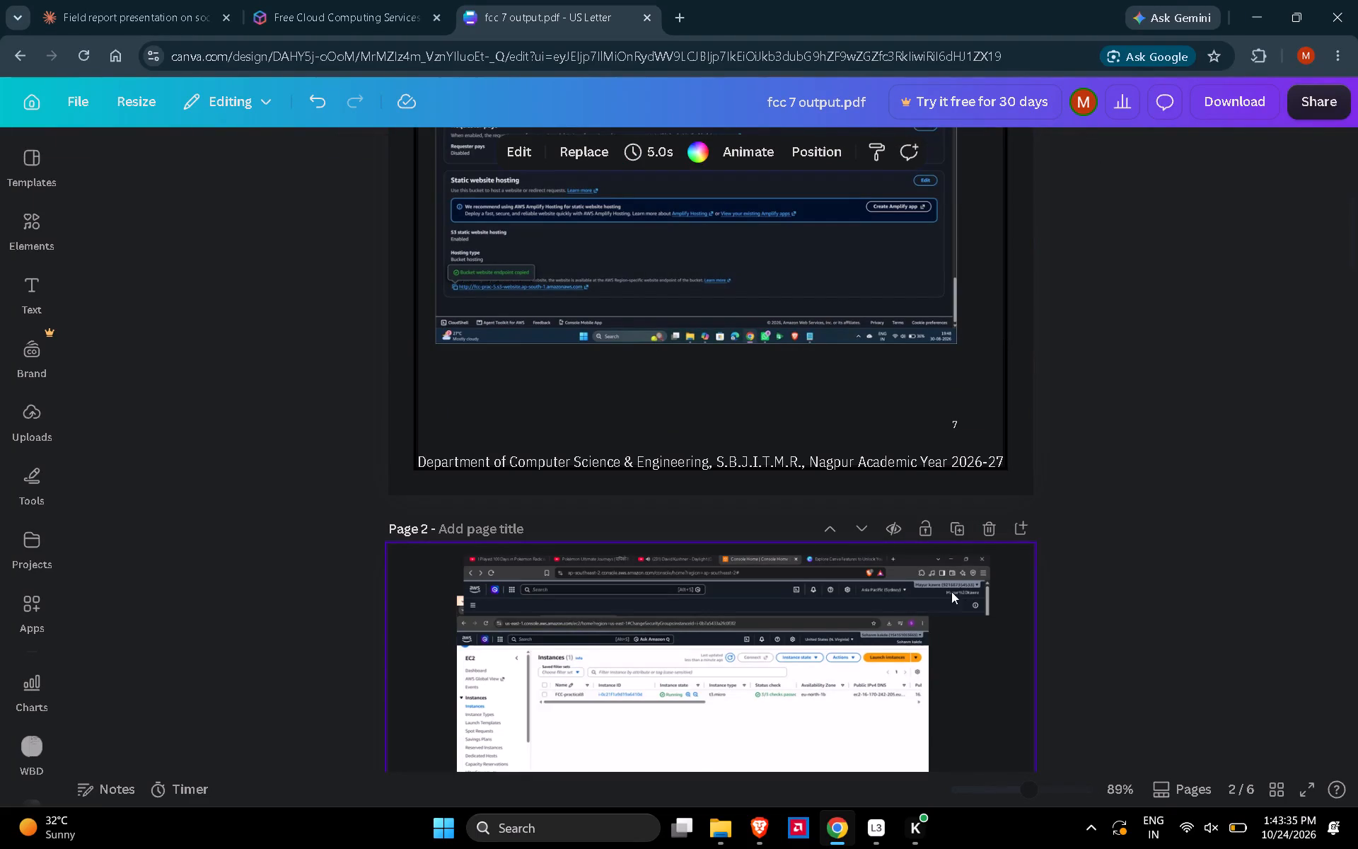
scroll(889, 603, "up", 3, "ctrl")
left_click_drag(876, 586, 876, 587)
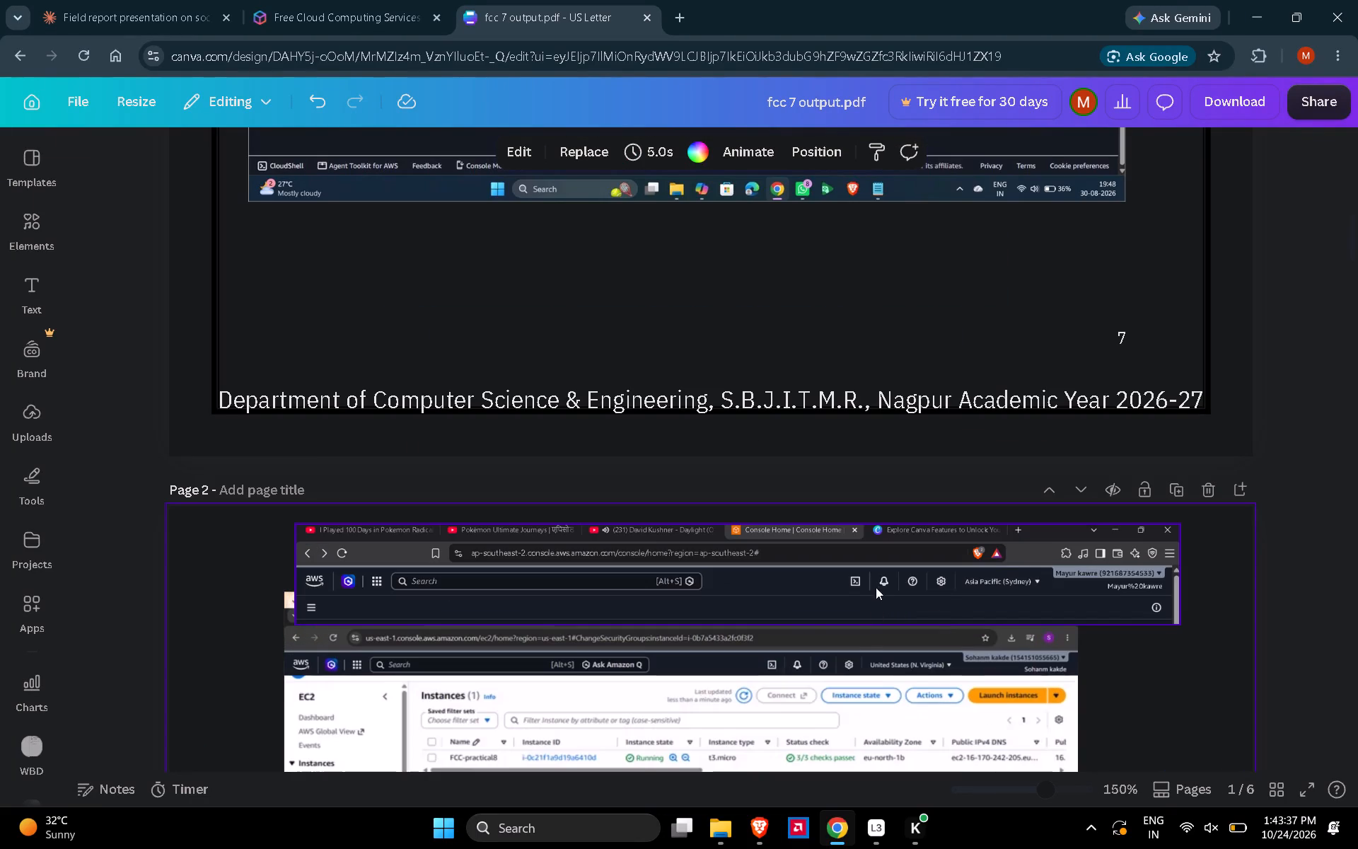
left_click_drag(876, 587, 869, 630)
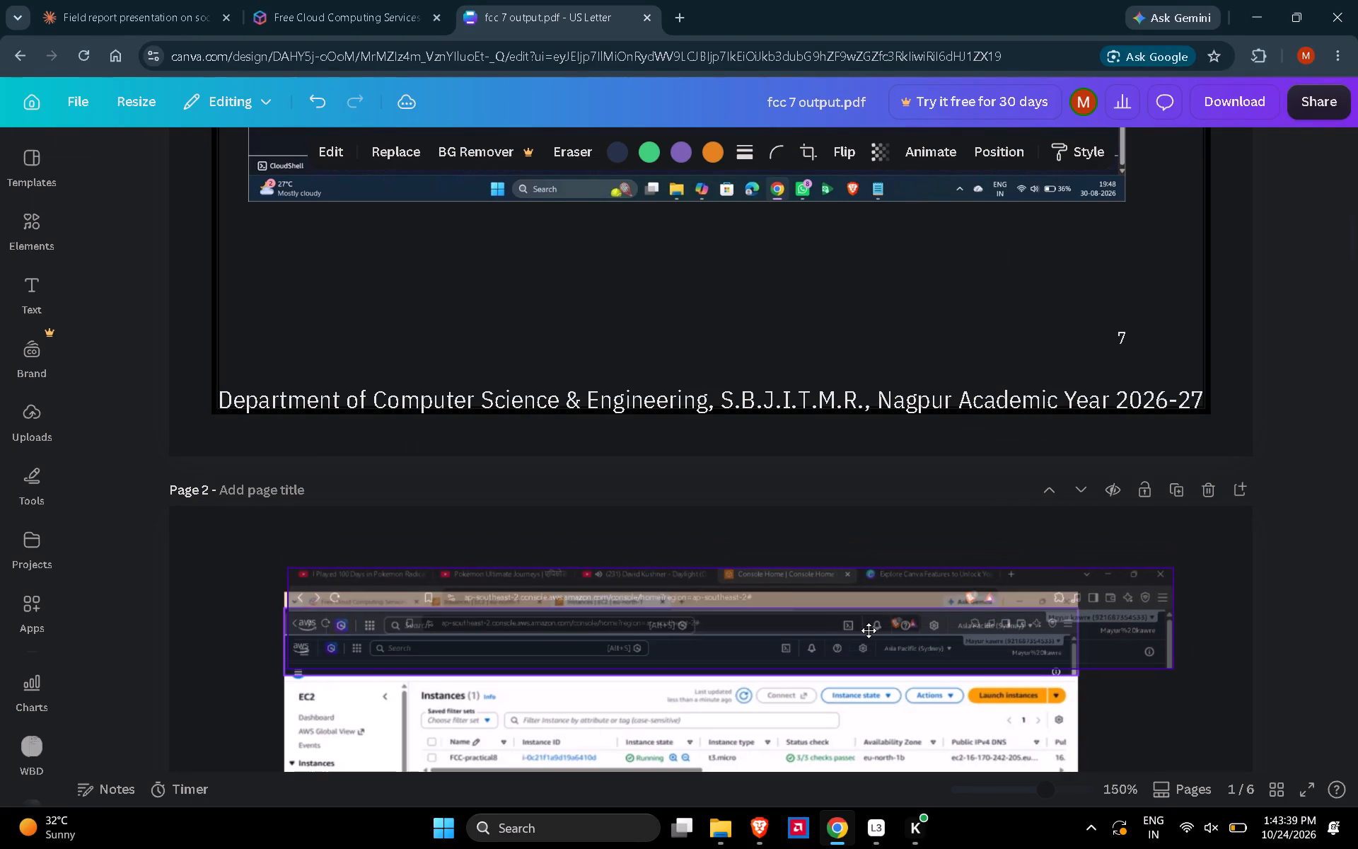
left_click_drag(869, 630, 875, 626)
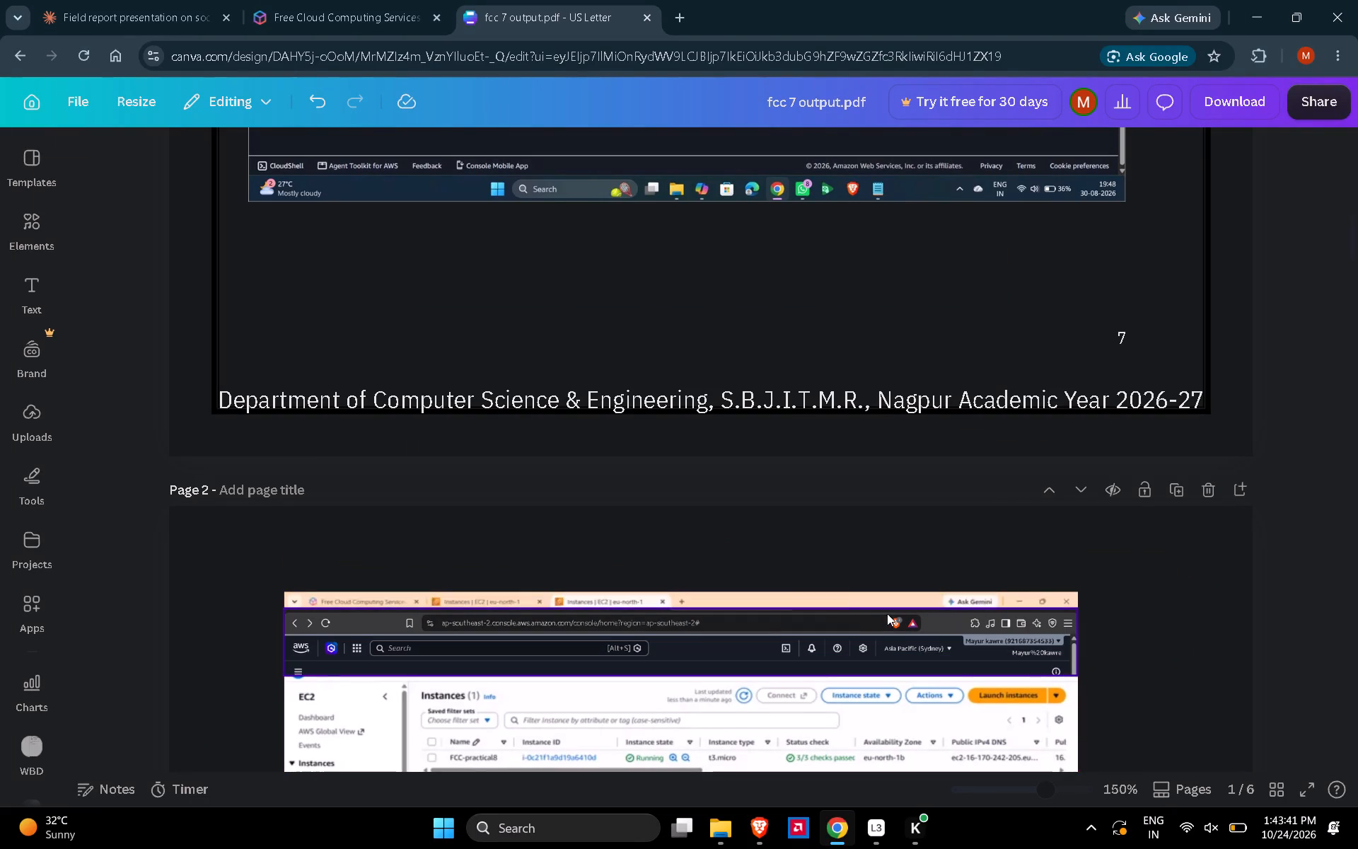
Extend the header strip upward on page 2 so it covers the Instances screenshot's orange browser tab bar.
left_click(865, 594)
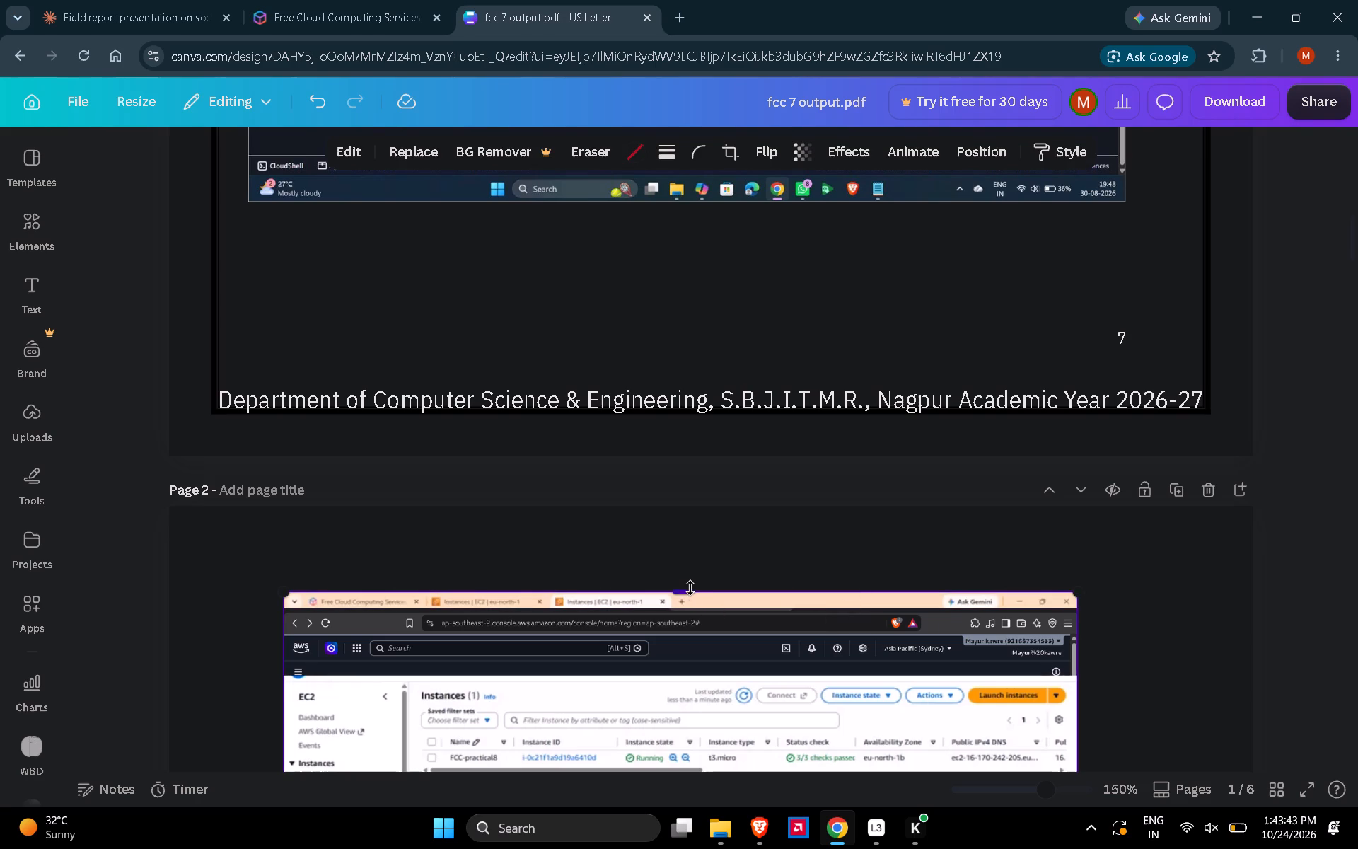
left_click(688, 587)
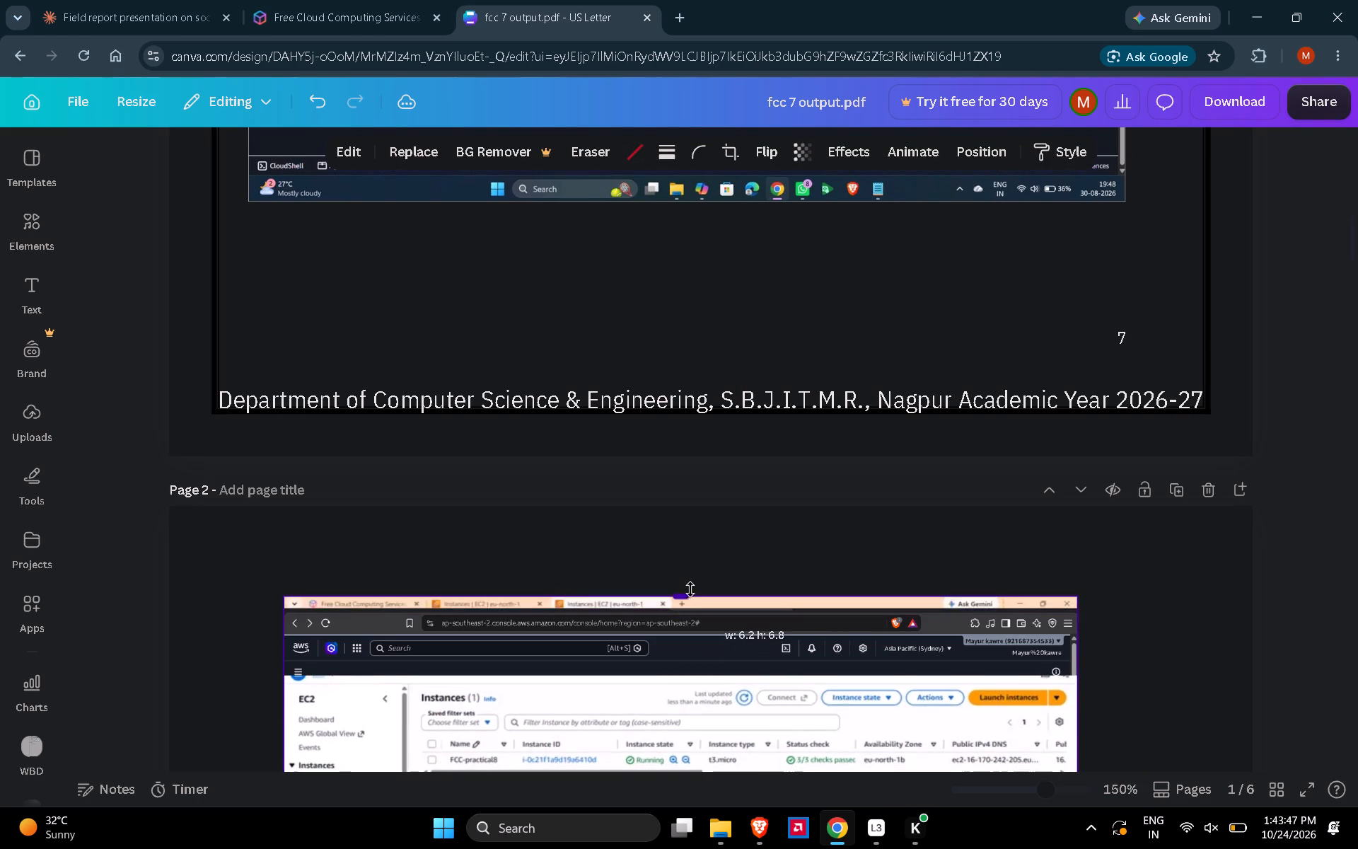
left_click(1018, 626)
left_click_drag(1077, 608, 1062, 582)
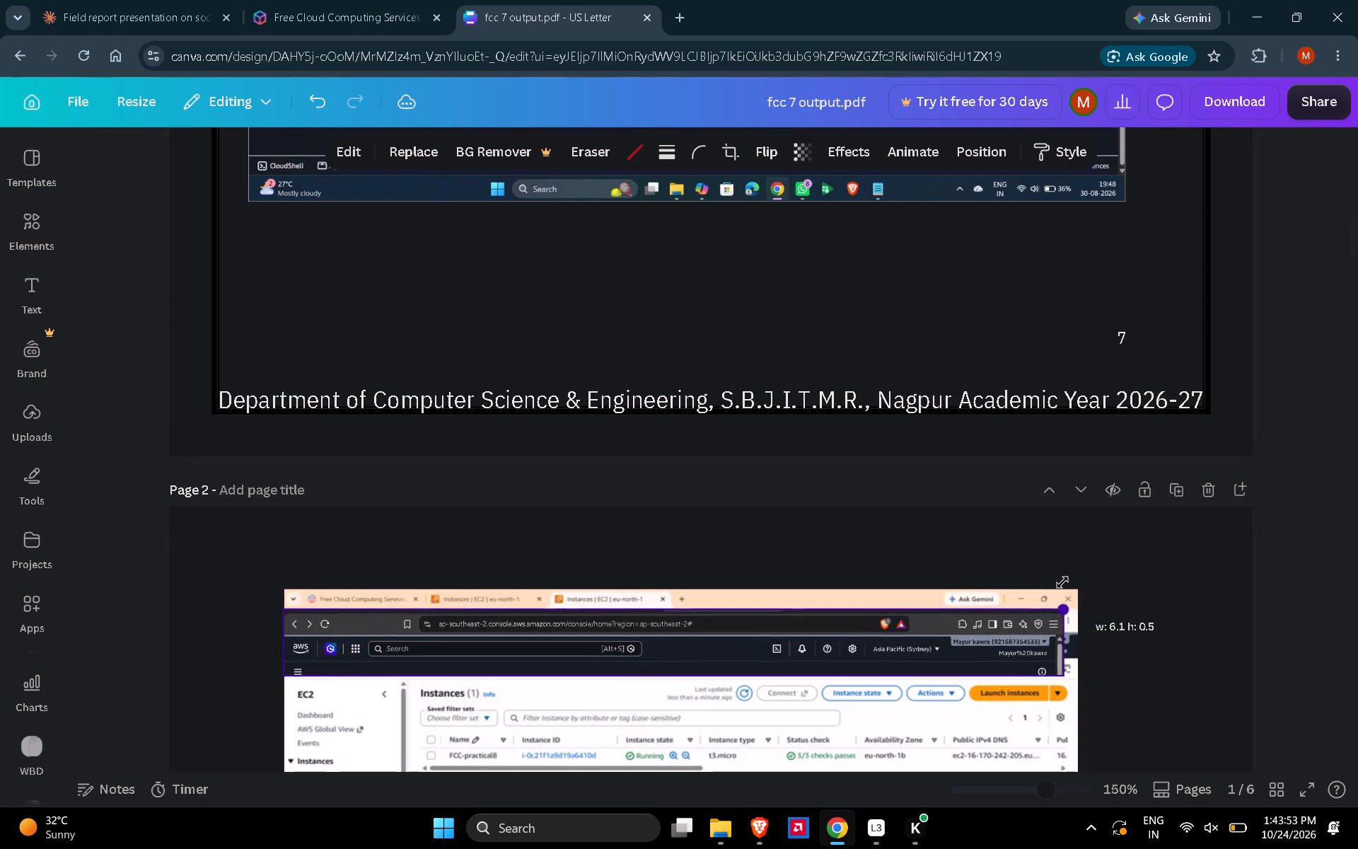
left_click_drag(1062, 582, 1075, 581)
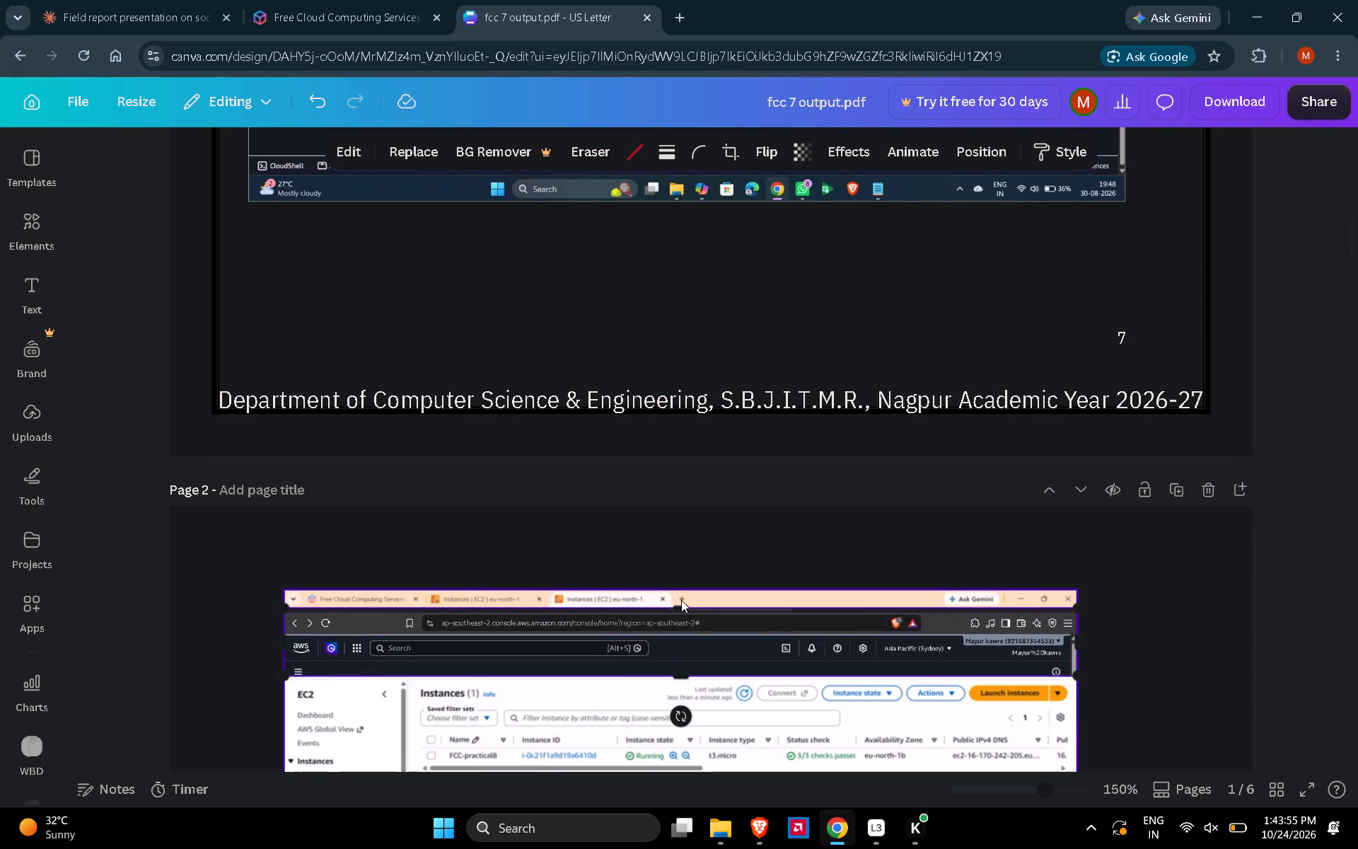
left_click_drag(681, 602, 683, 581)
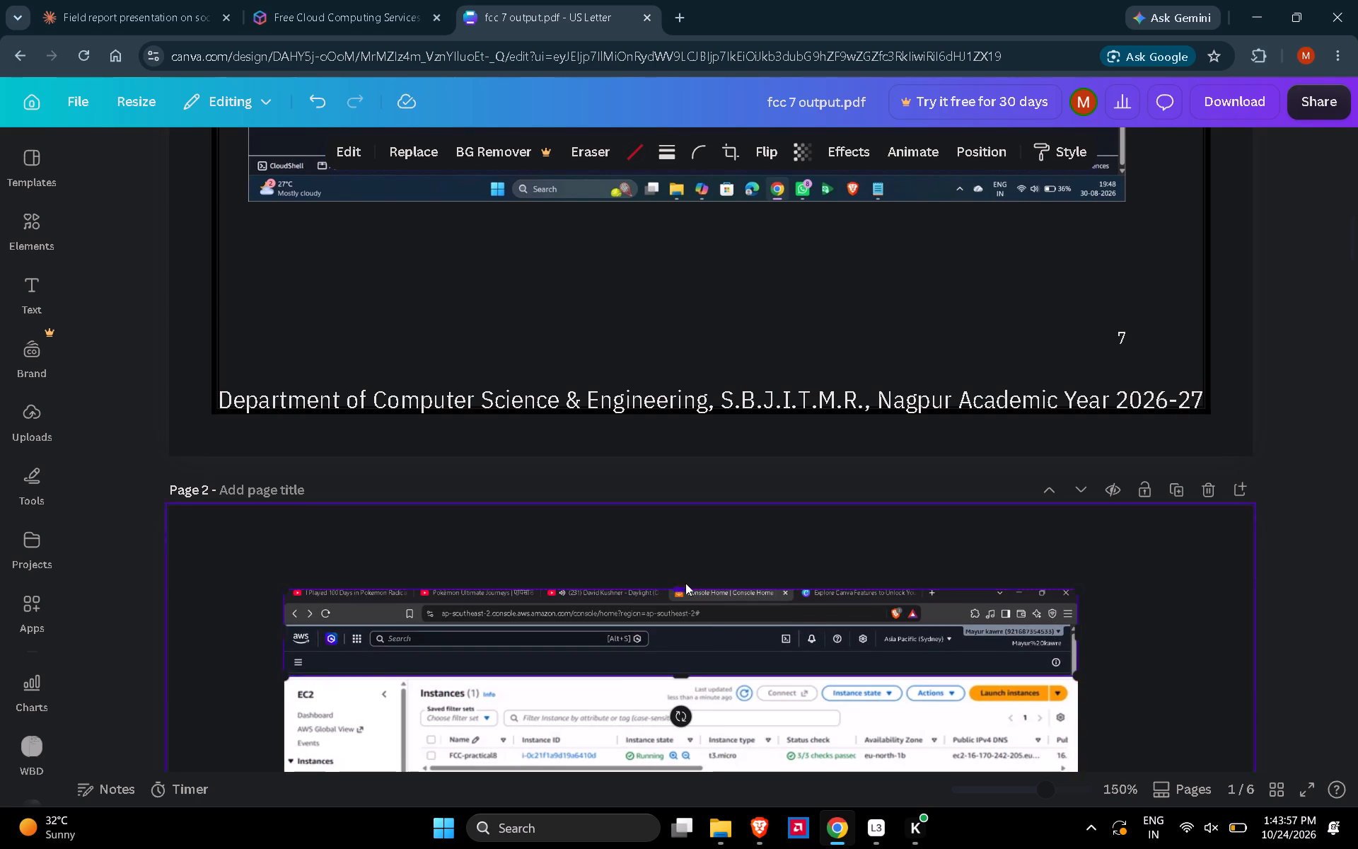
left_click(794, 545)
Duplicate the fitted header strip on page 2 and place the copy over the Connect to Linux instance screenshot's header.
scroll(795, 548, "down", 2)
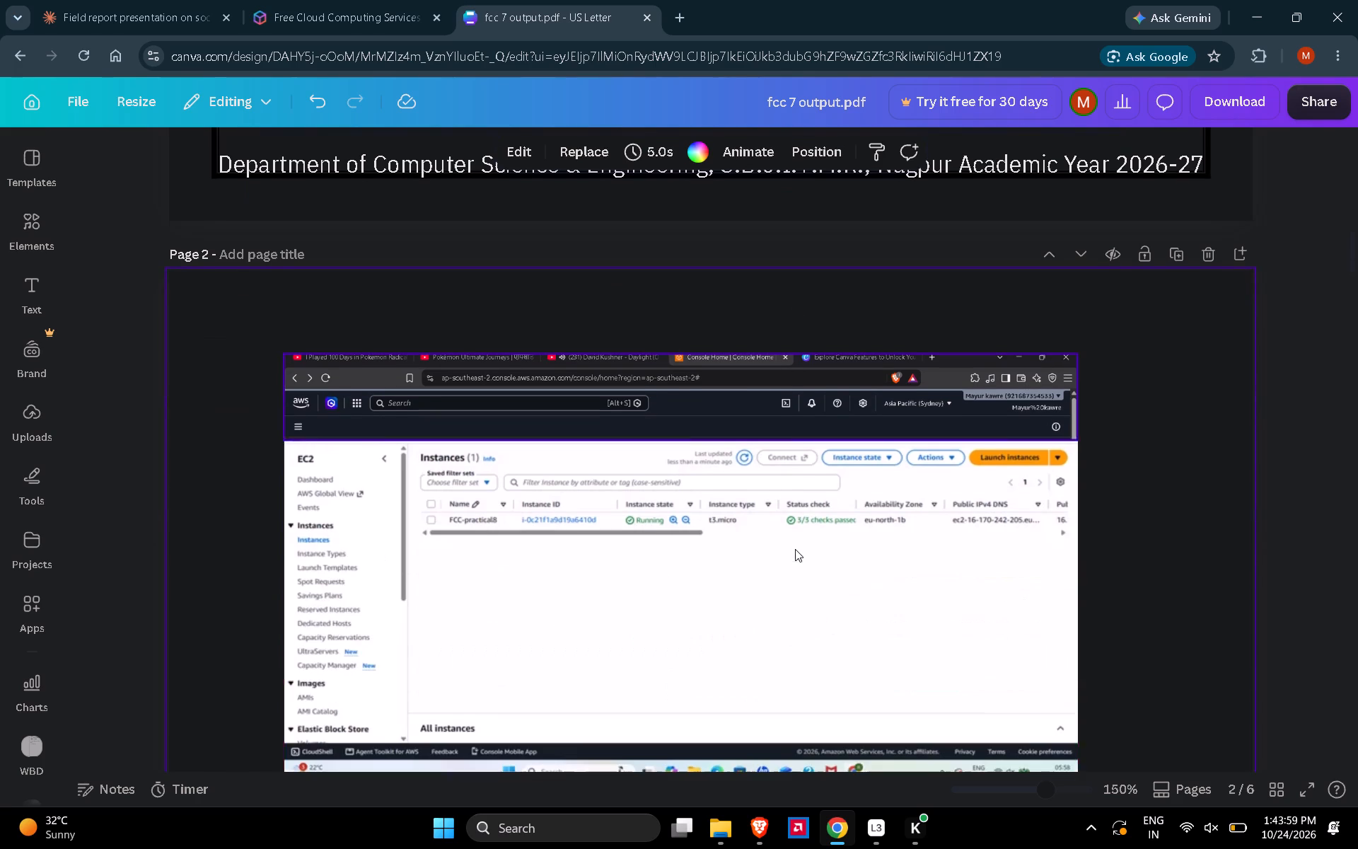
left_click(740, 411)
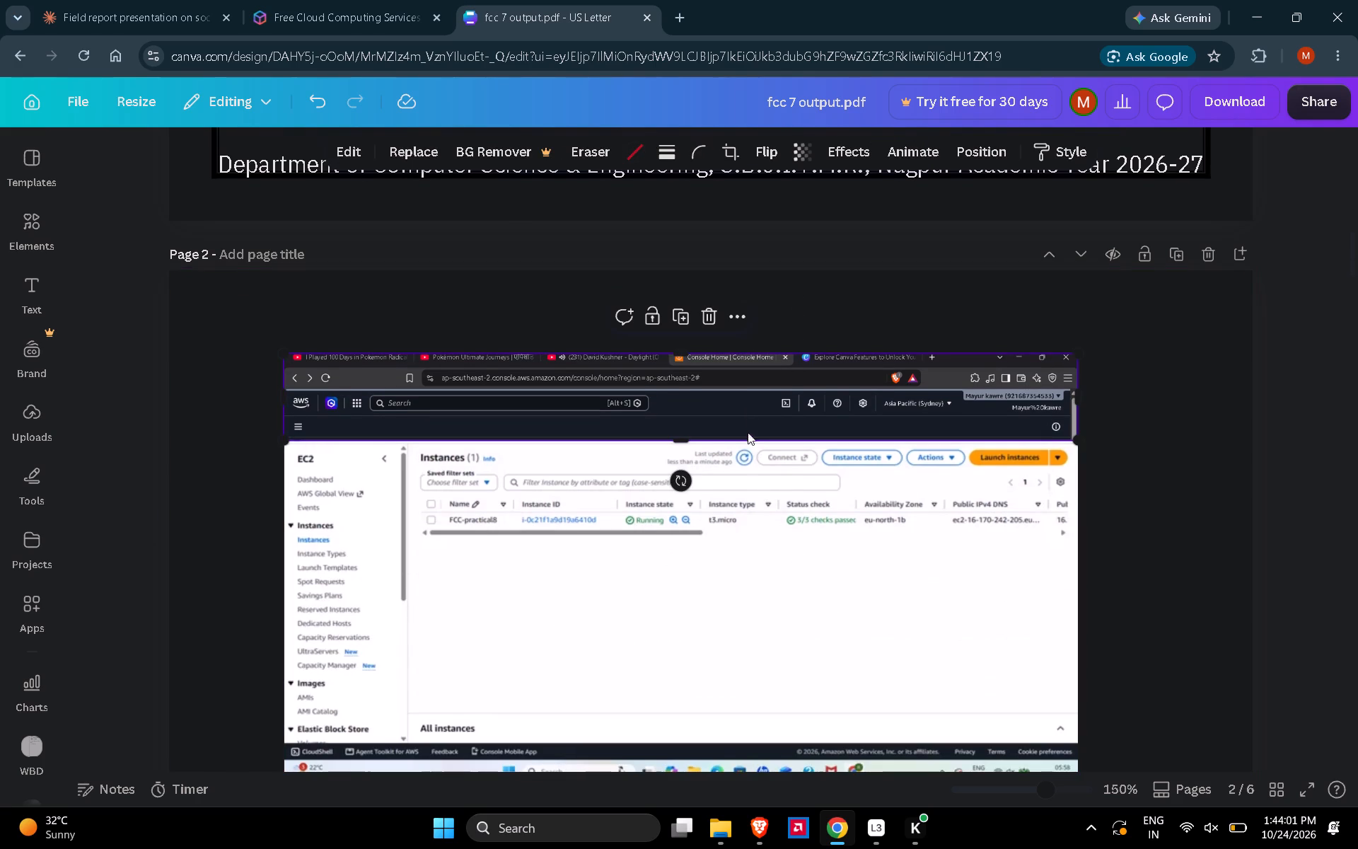
key("ctrl+c")
left_click(1144, 596)
scroll(1134, 591, "down", 4)
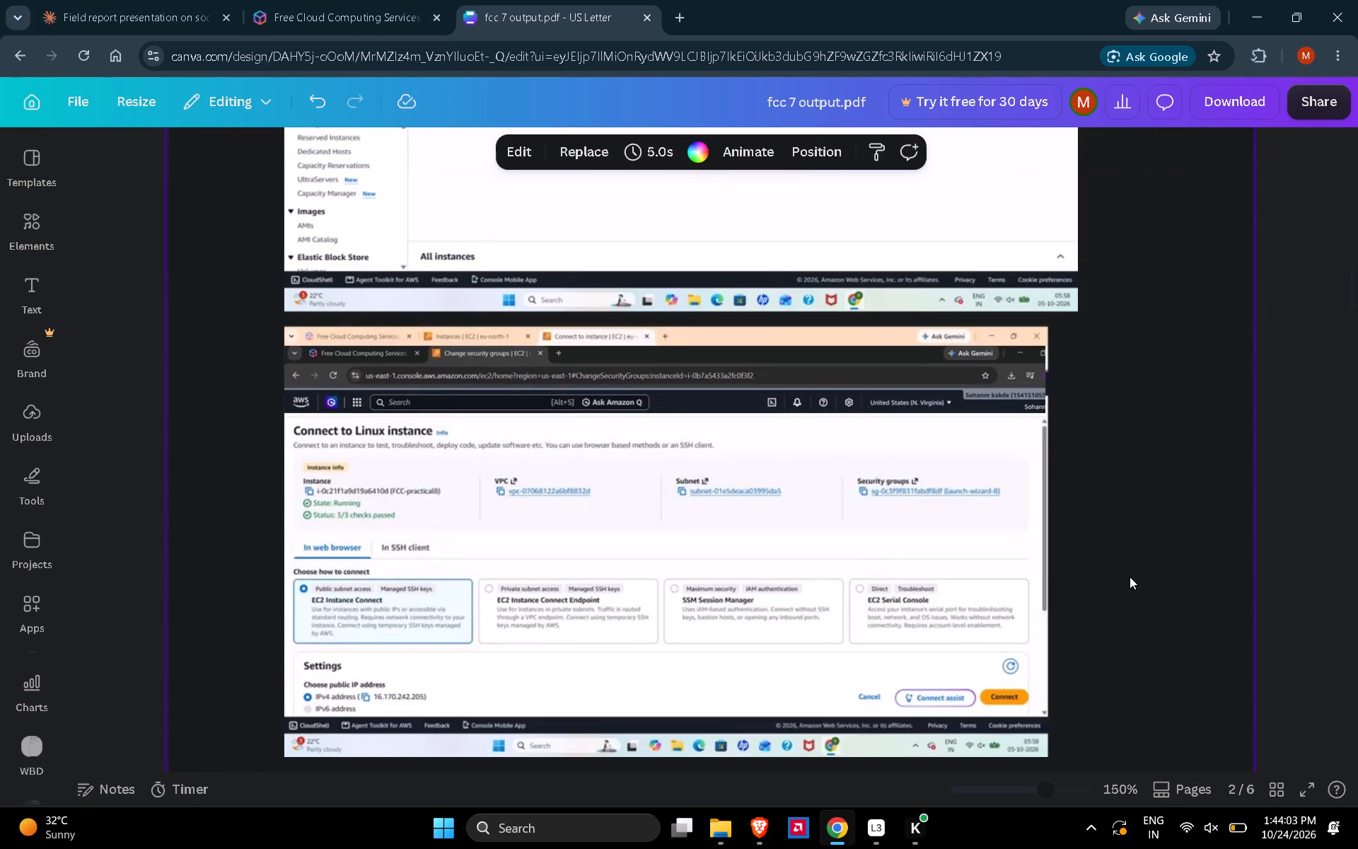
left_click(1114, 441)
key("ctrl+v")
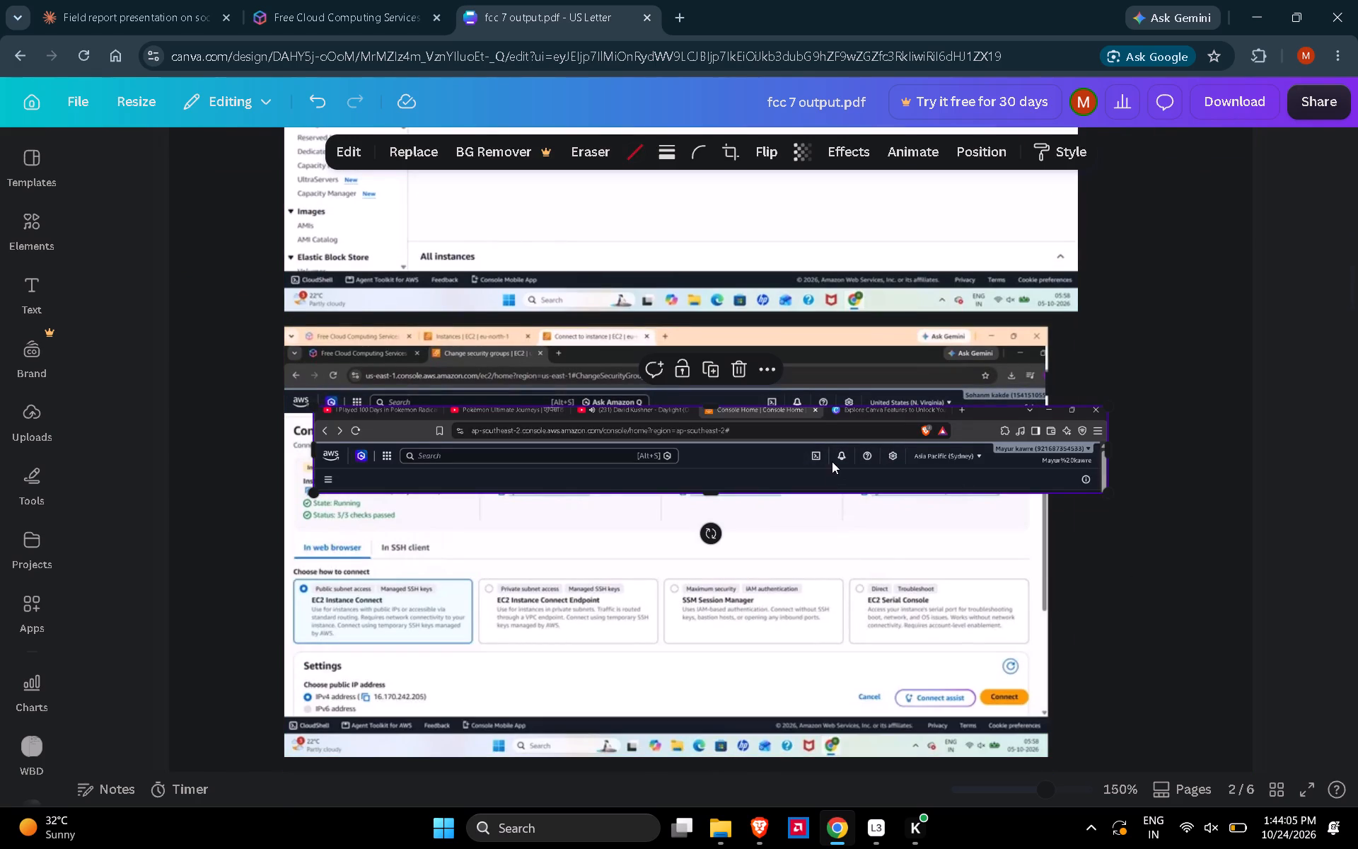
left_click_drag(831, 452, 808, 383)
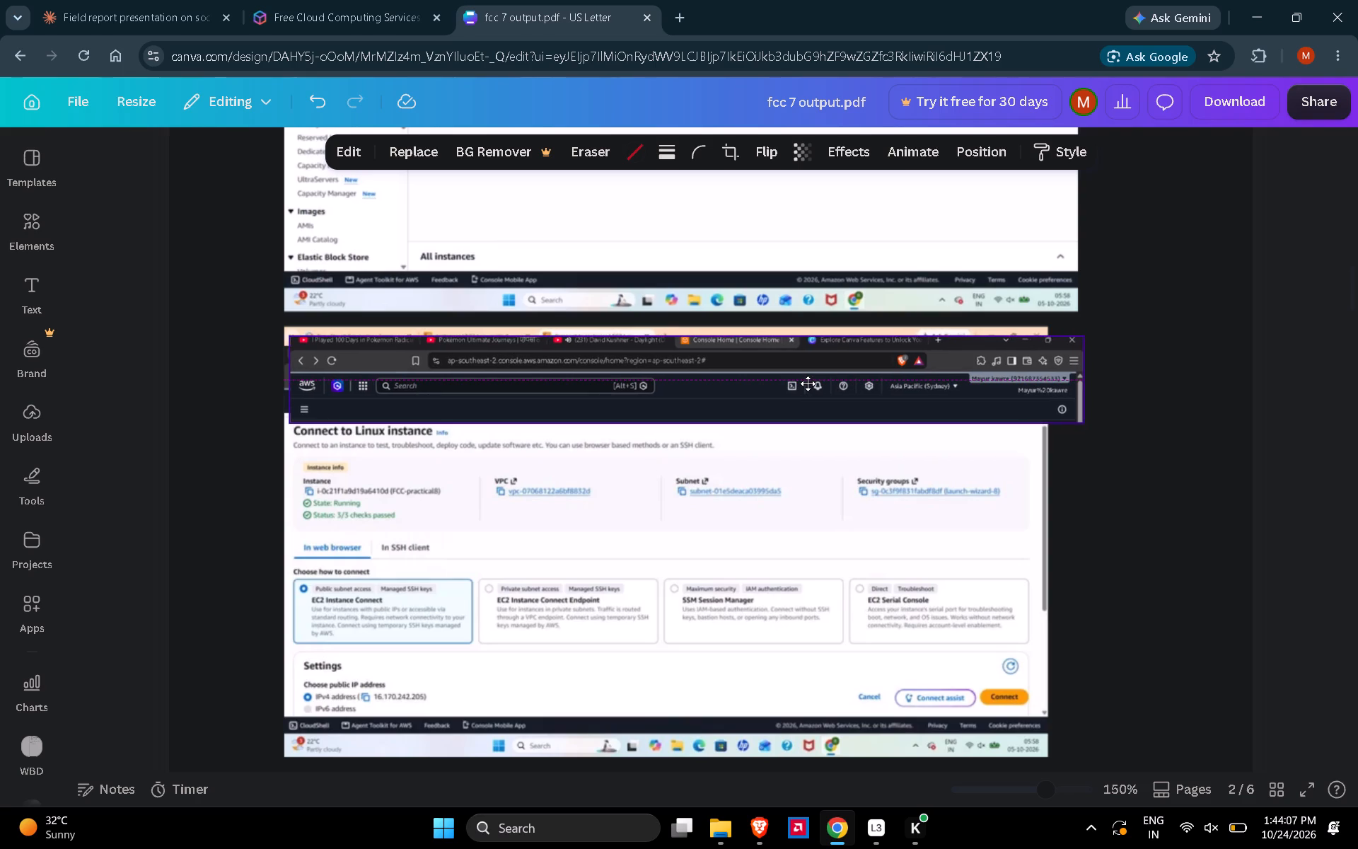
left_click_drag(808, 383, 801, 374)
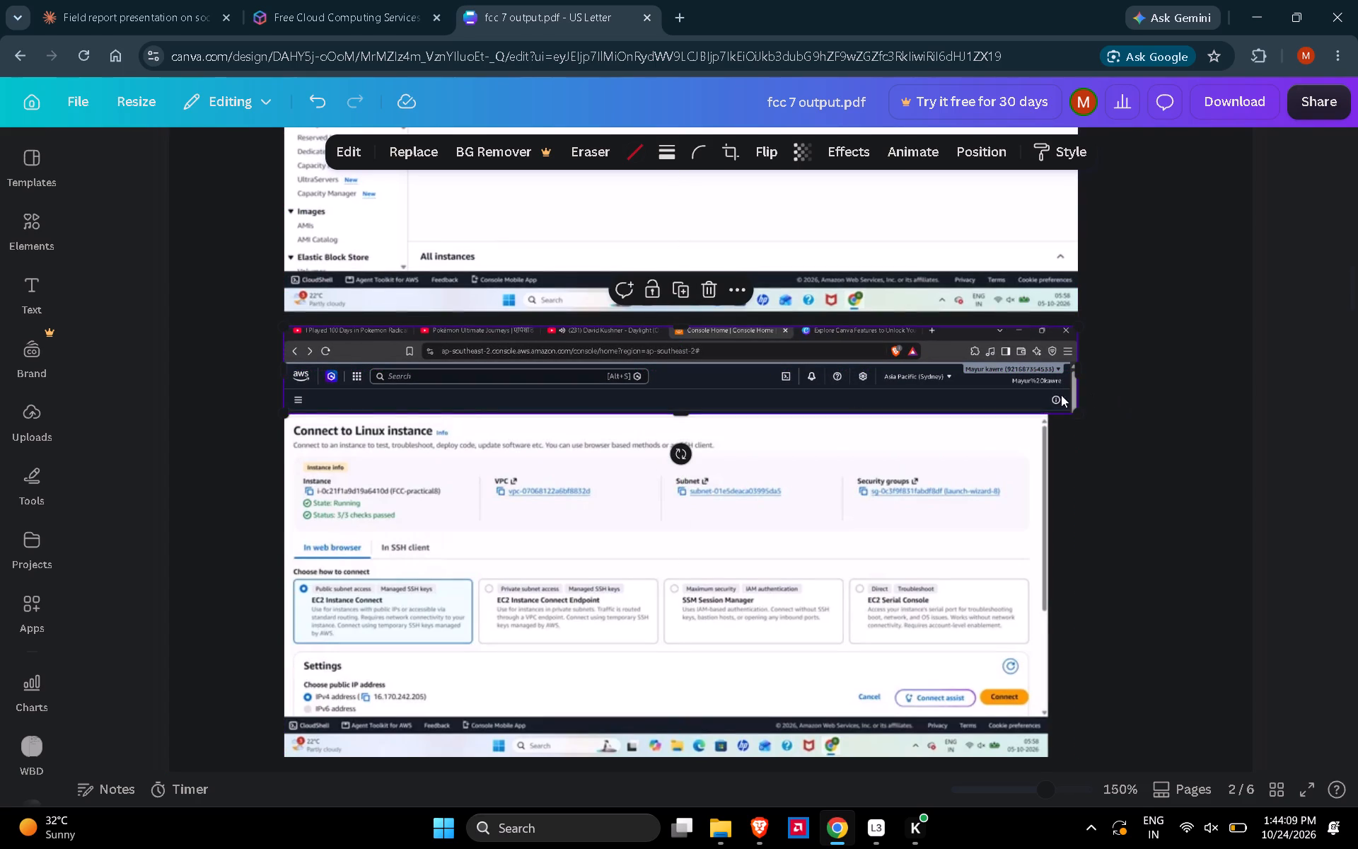
Shrink the copied header strip on page 2 to about 6 wide by 0.7 high and align it over the Connect to Linux instance screenshot's header.
left_click_drag(1074, 414, 1046, 410)
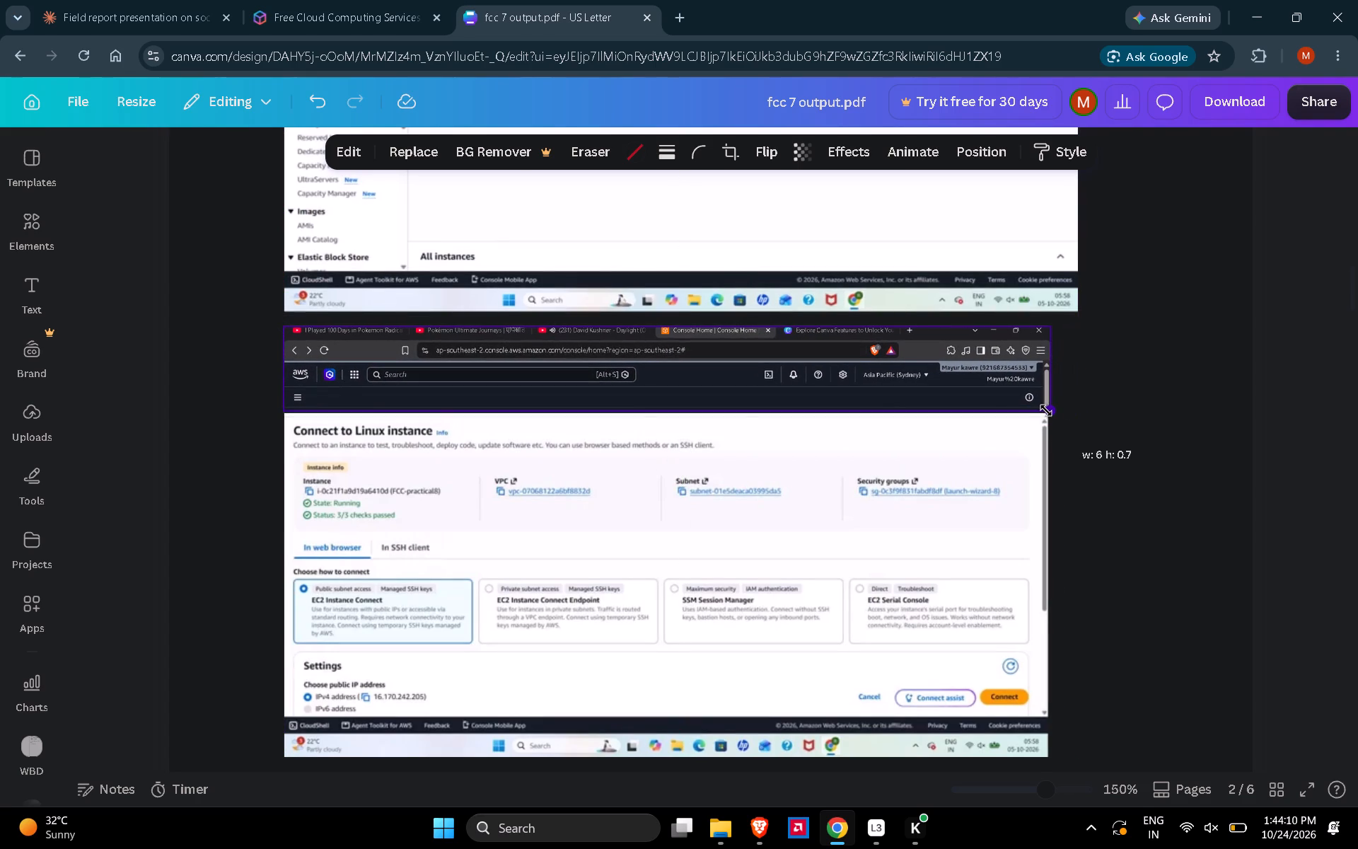
left_click_drag(1046, 410, 1047, 412)
left_click(1187, 430)
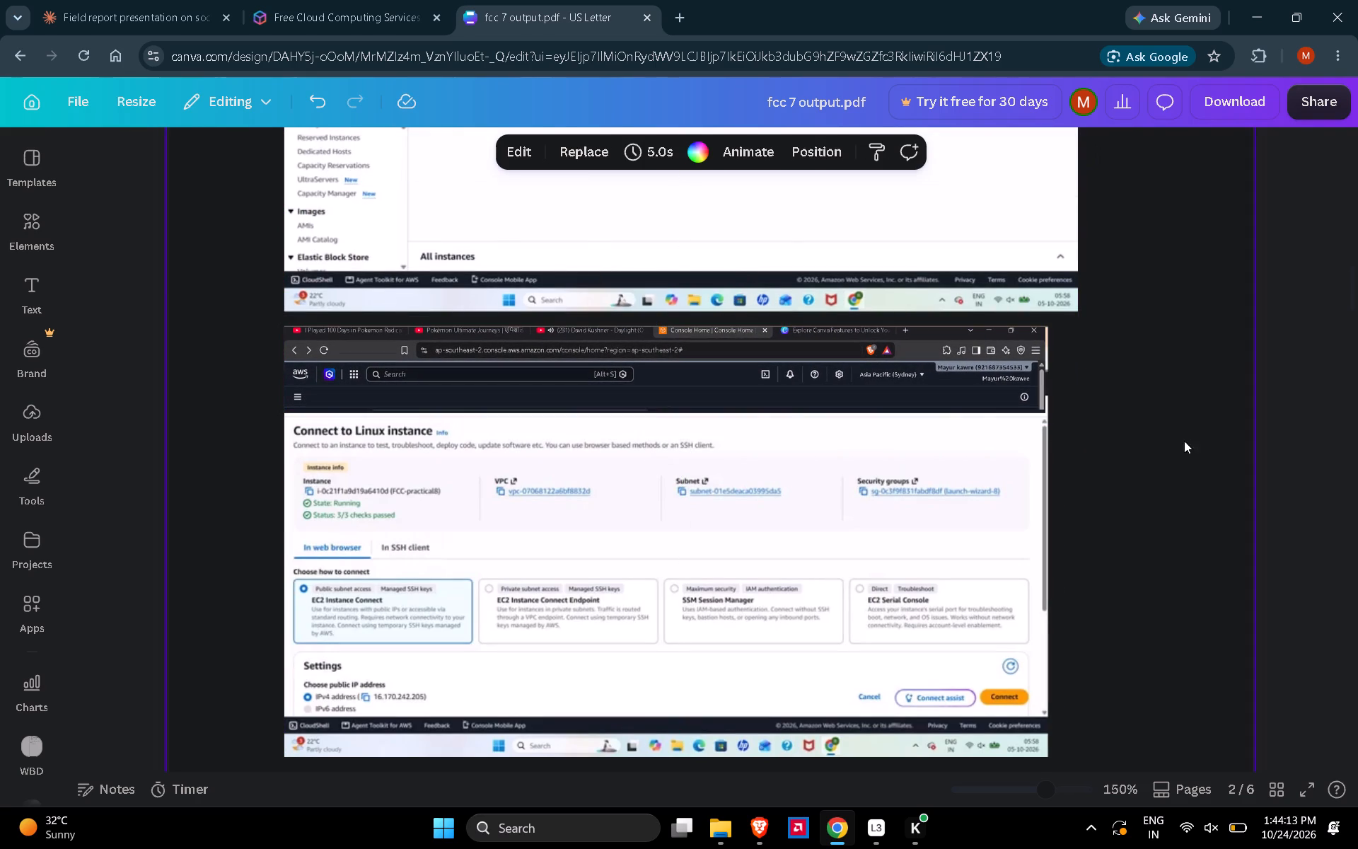
left_click_drag(817, 390, 817, 397)
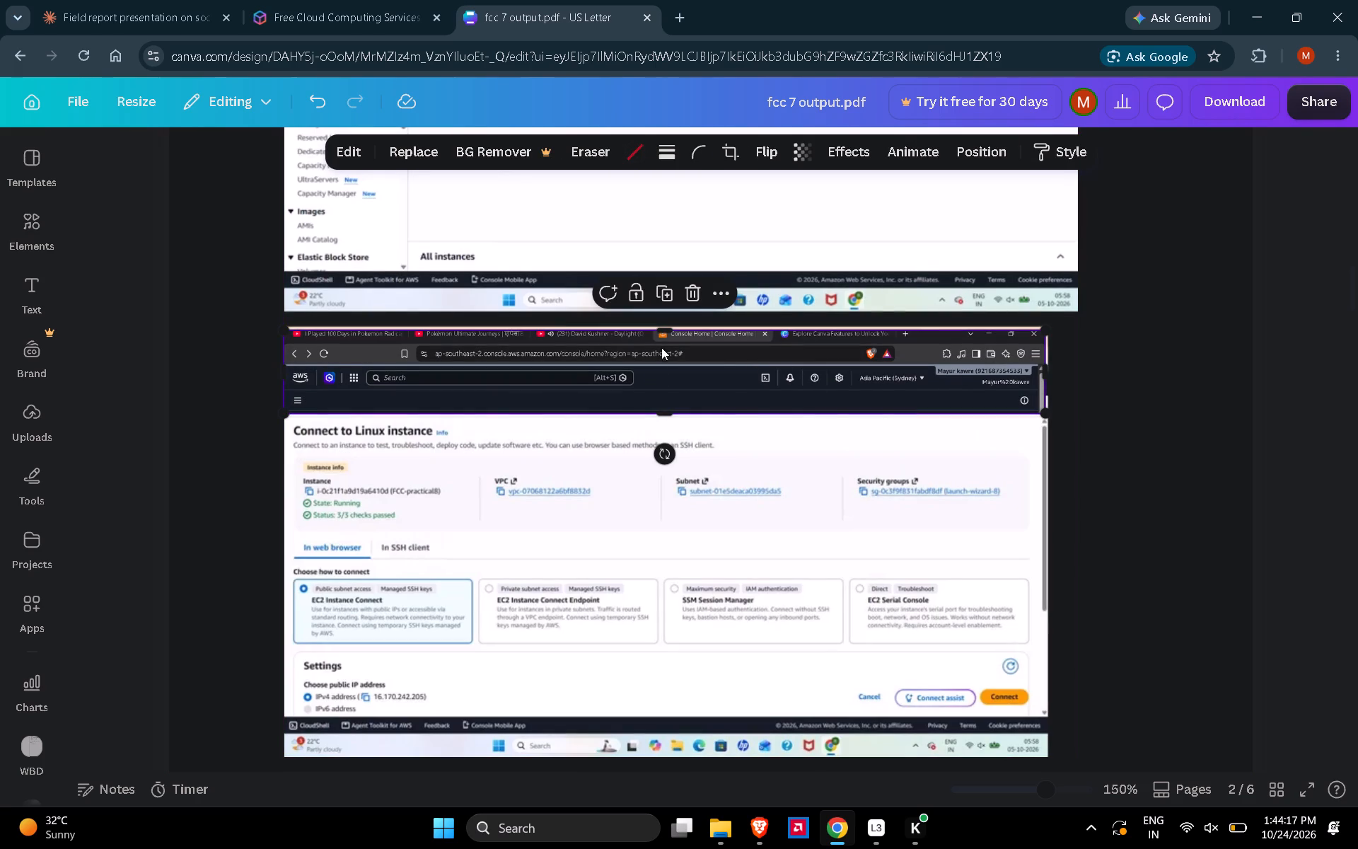
left_click(668, 332)
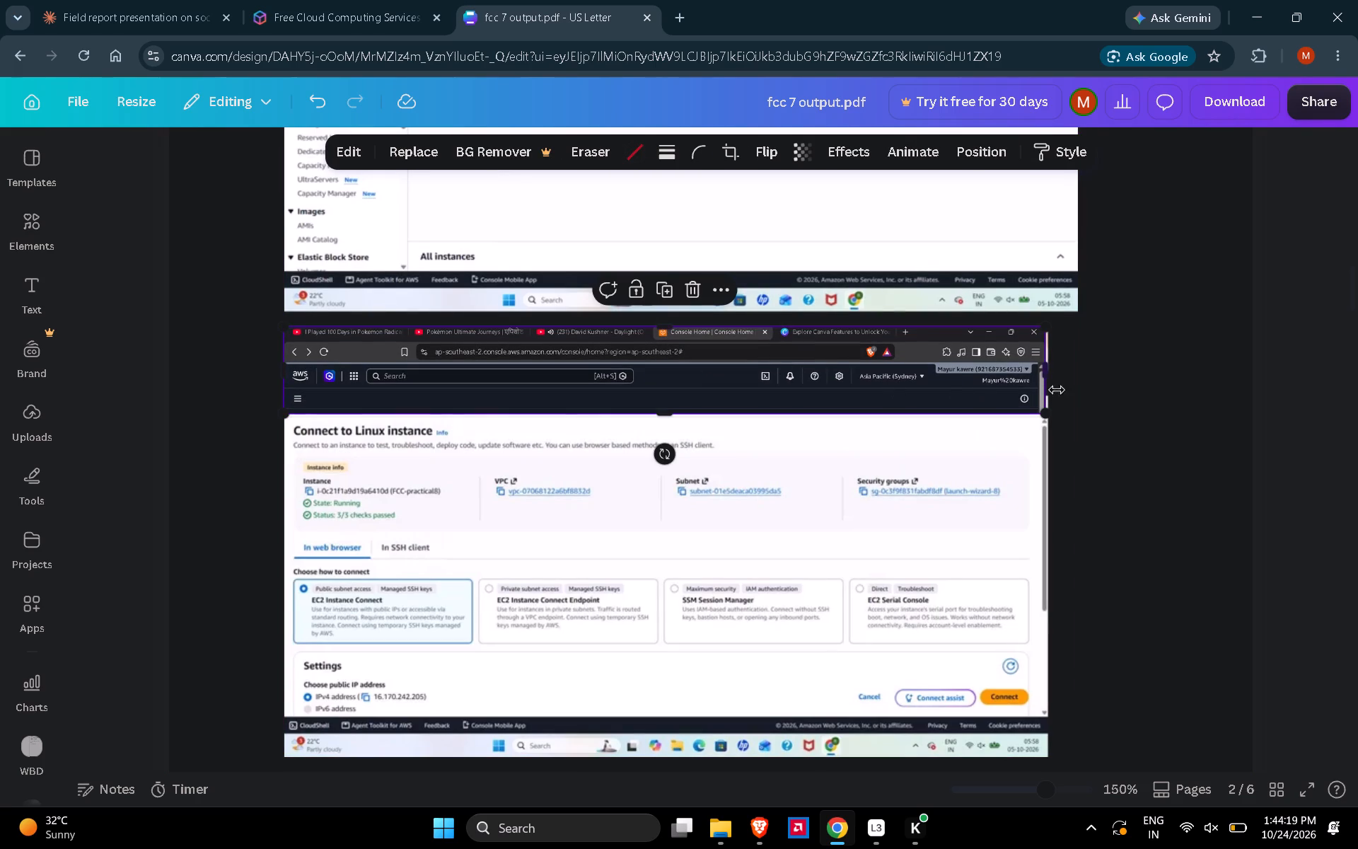
left_click(1109, 385)
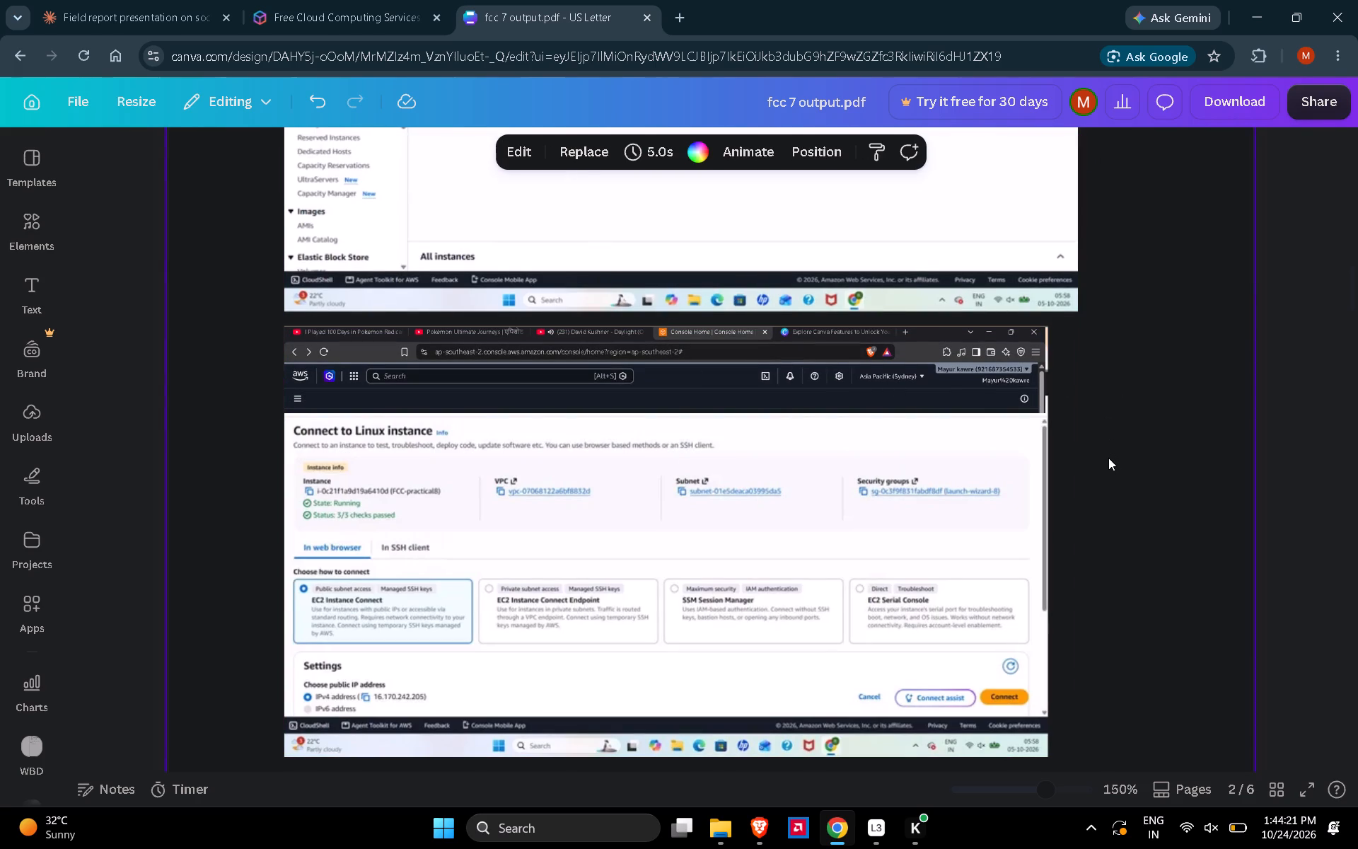
left_click(997, 373)
left_click(1043, 373)
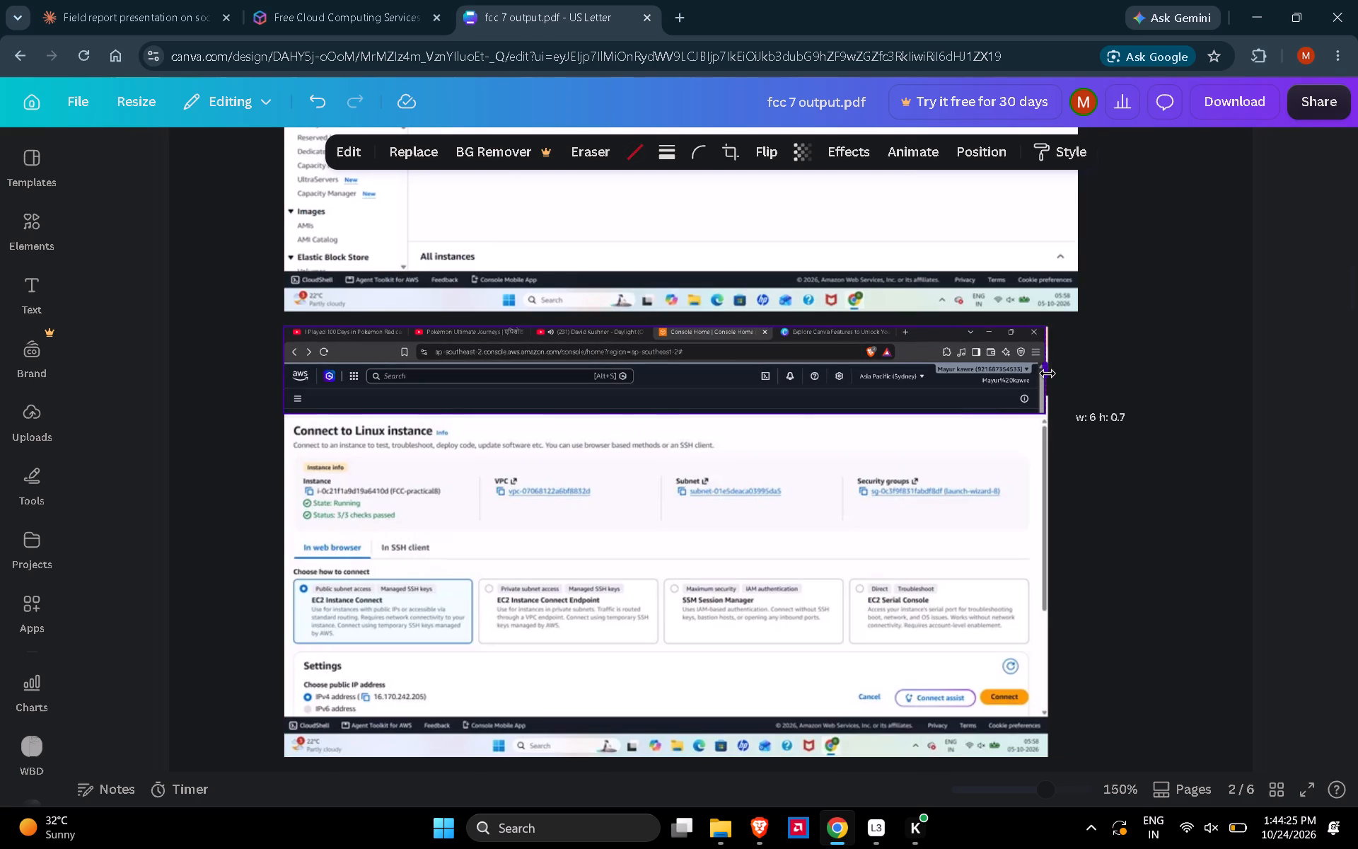
left_click_drag(1040, 411, 1031, 406)
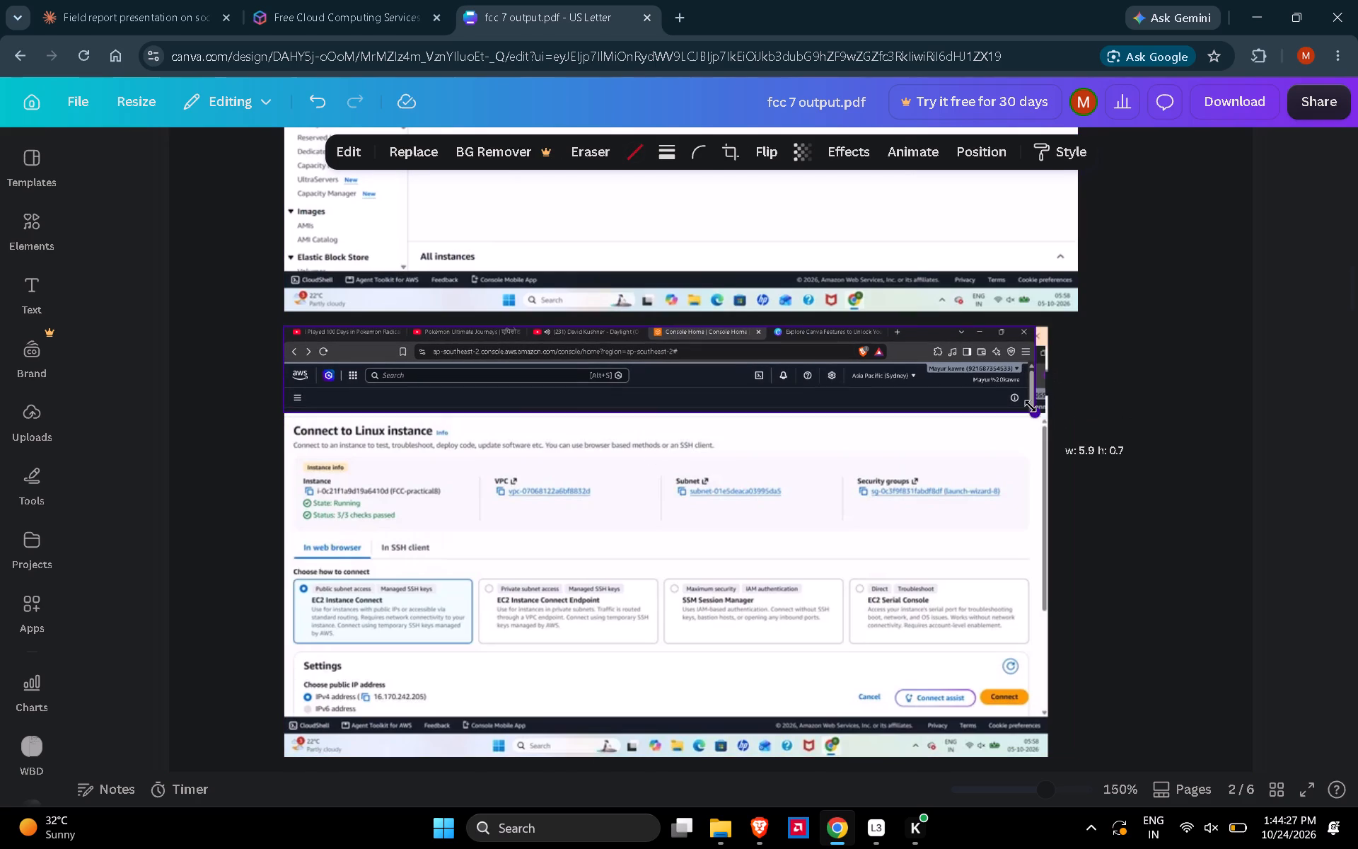
left_click_drag(1031, 406, 1044, 408)
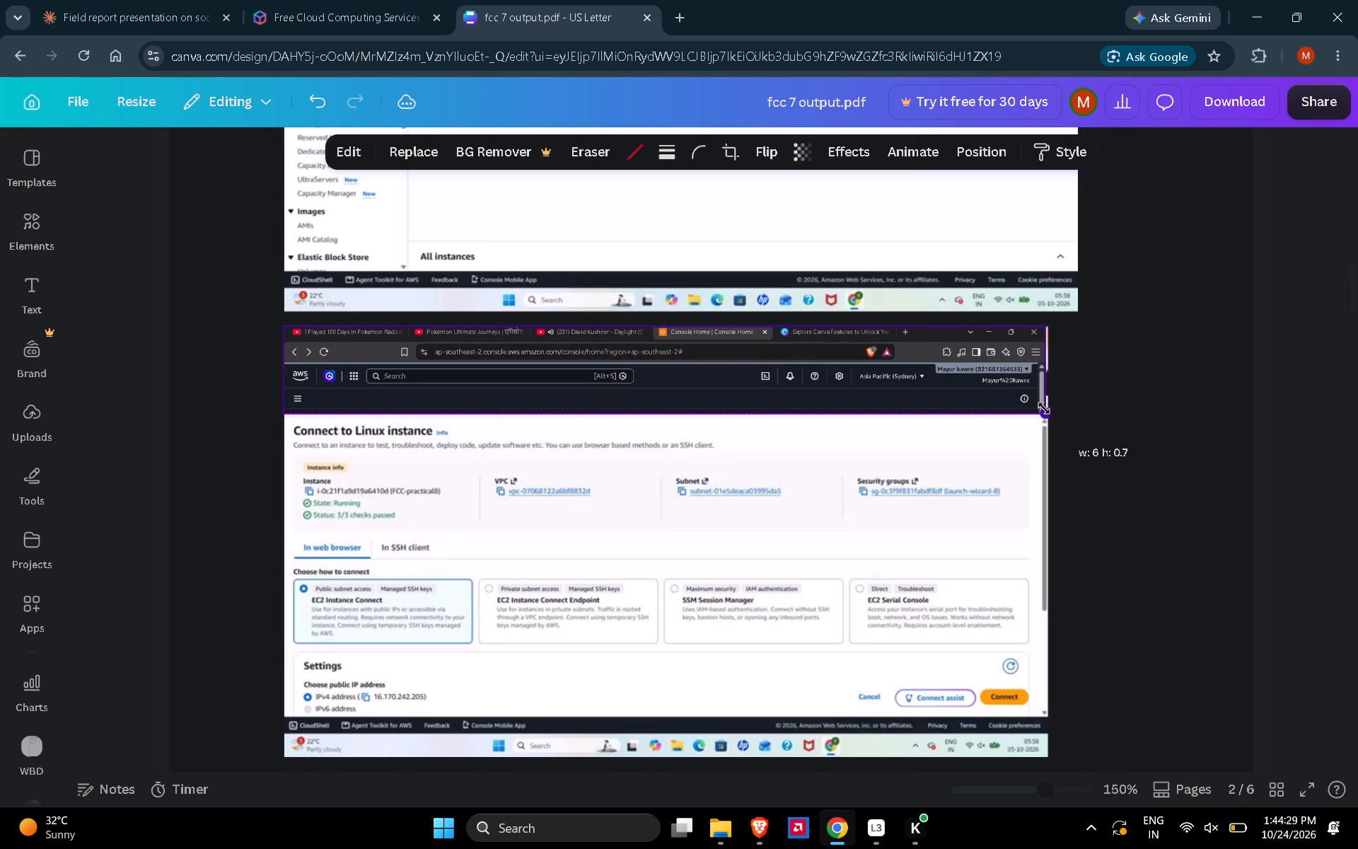
left_click_drag(1044, 408, 1044, 420)
left_click(1113, 429)
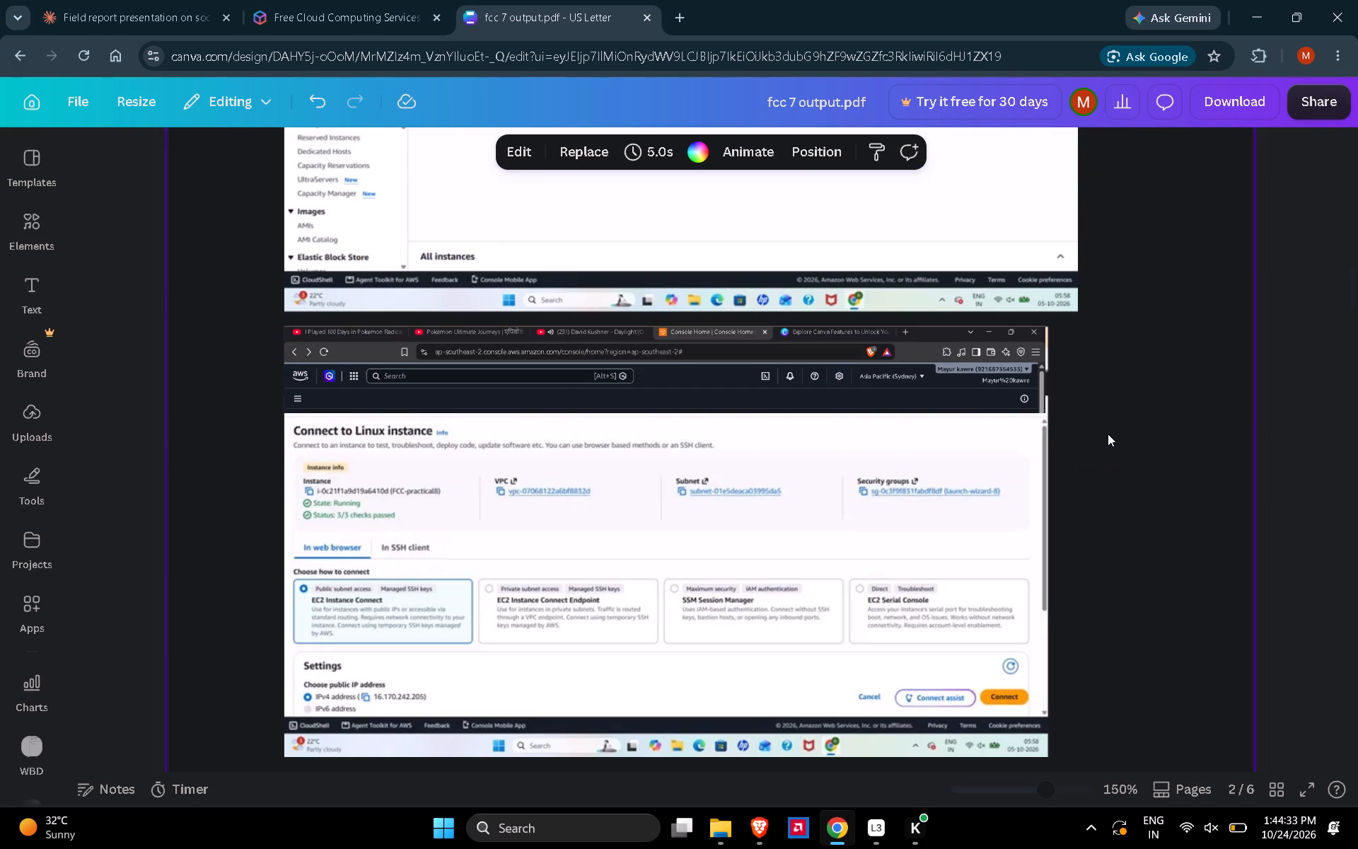
Paste the header strip onto page 3 and align it with the top edge of the CPU utilization screenshot.
scroll(1140, 513, "down", 7)
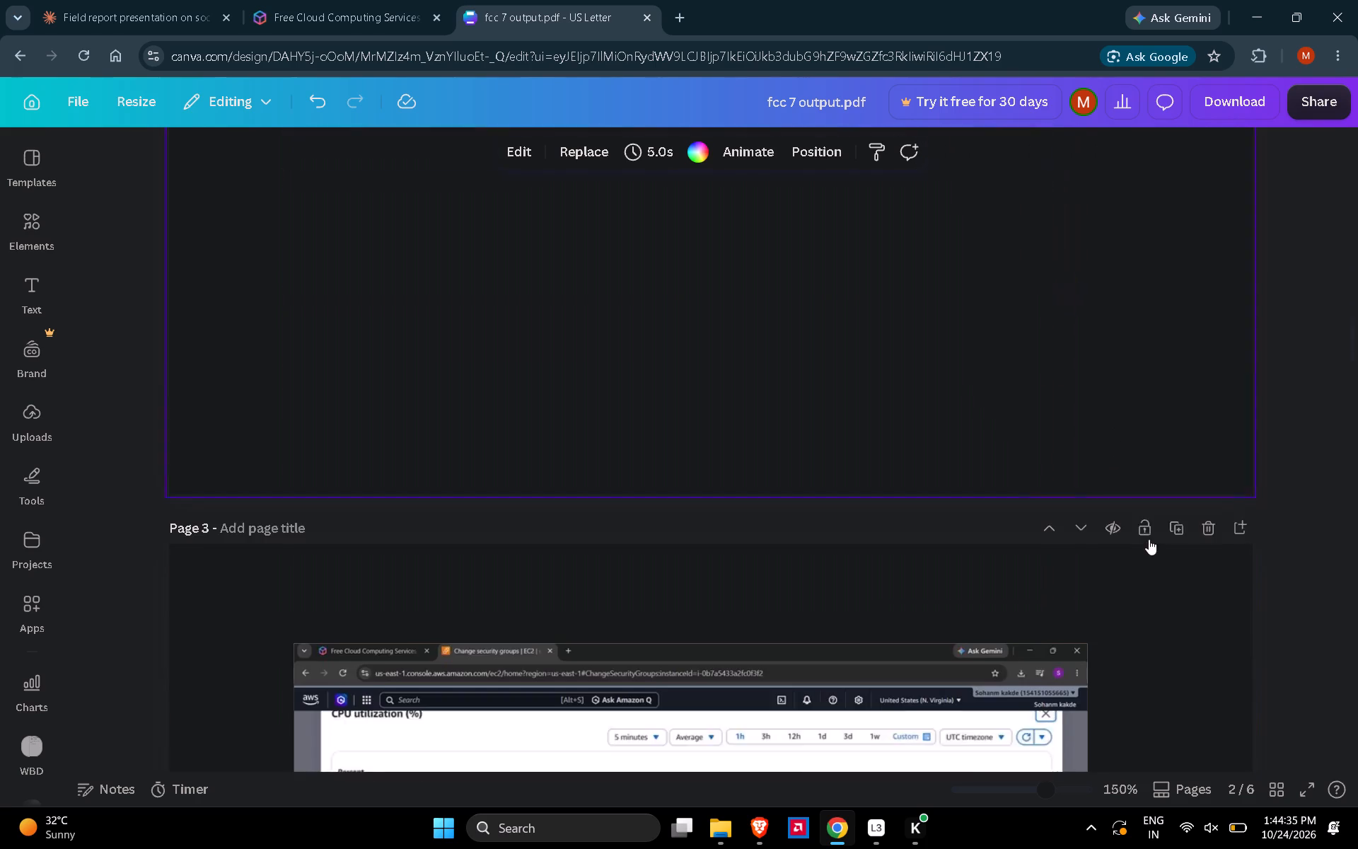
scroll(1149, 539, "down", 2)
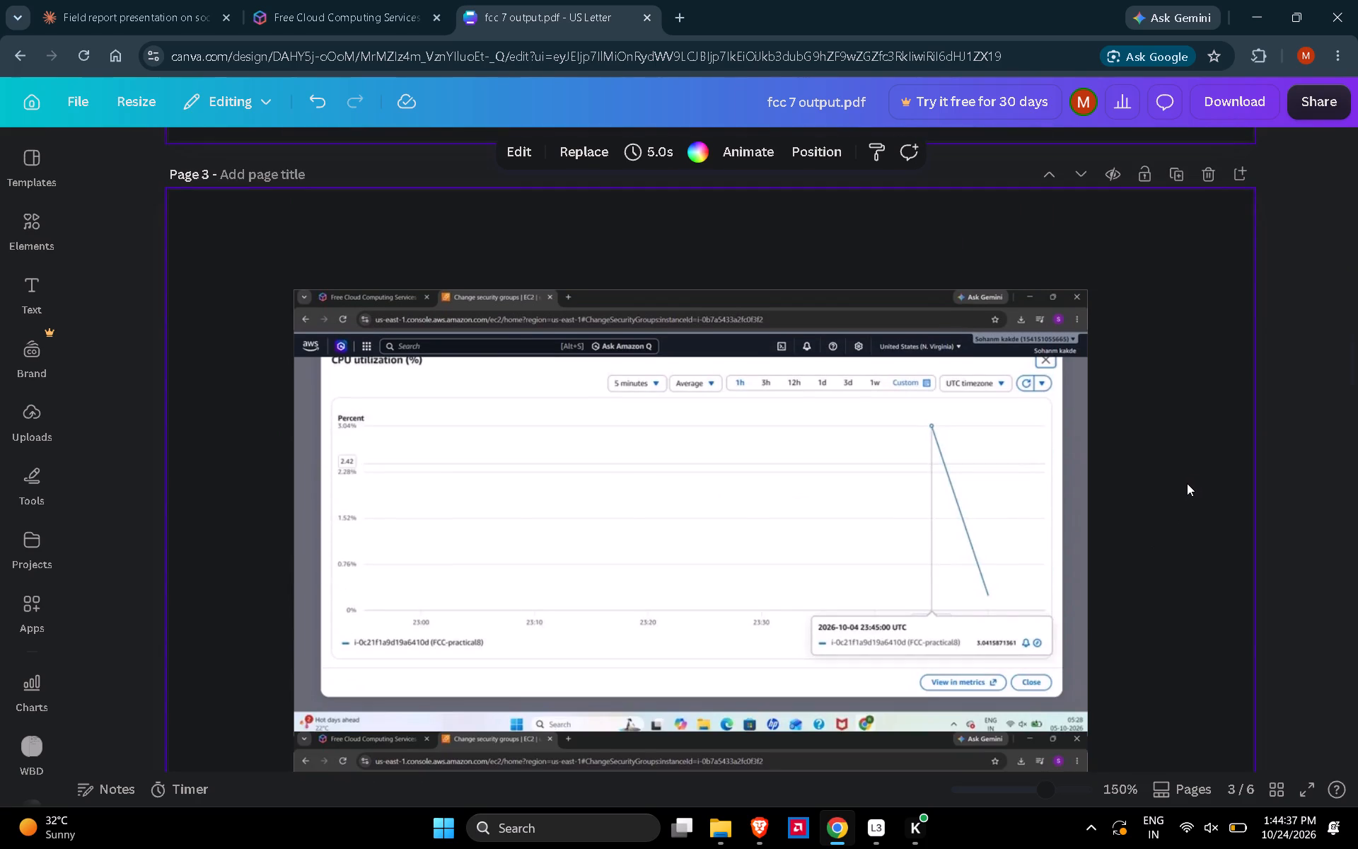
left_click(1187, 483, "ctrl")
key("ctrl+v")
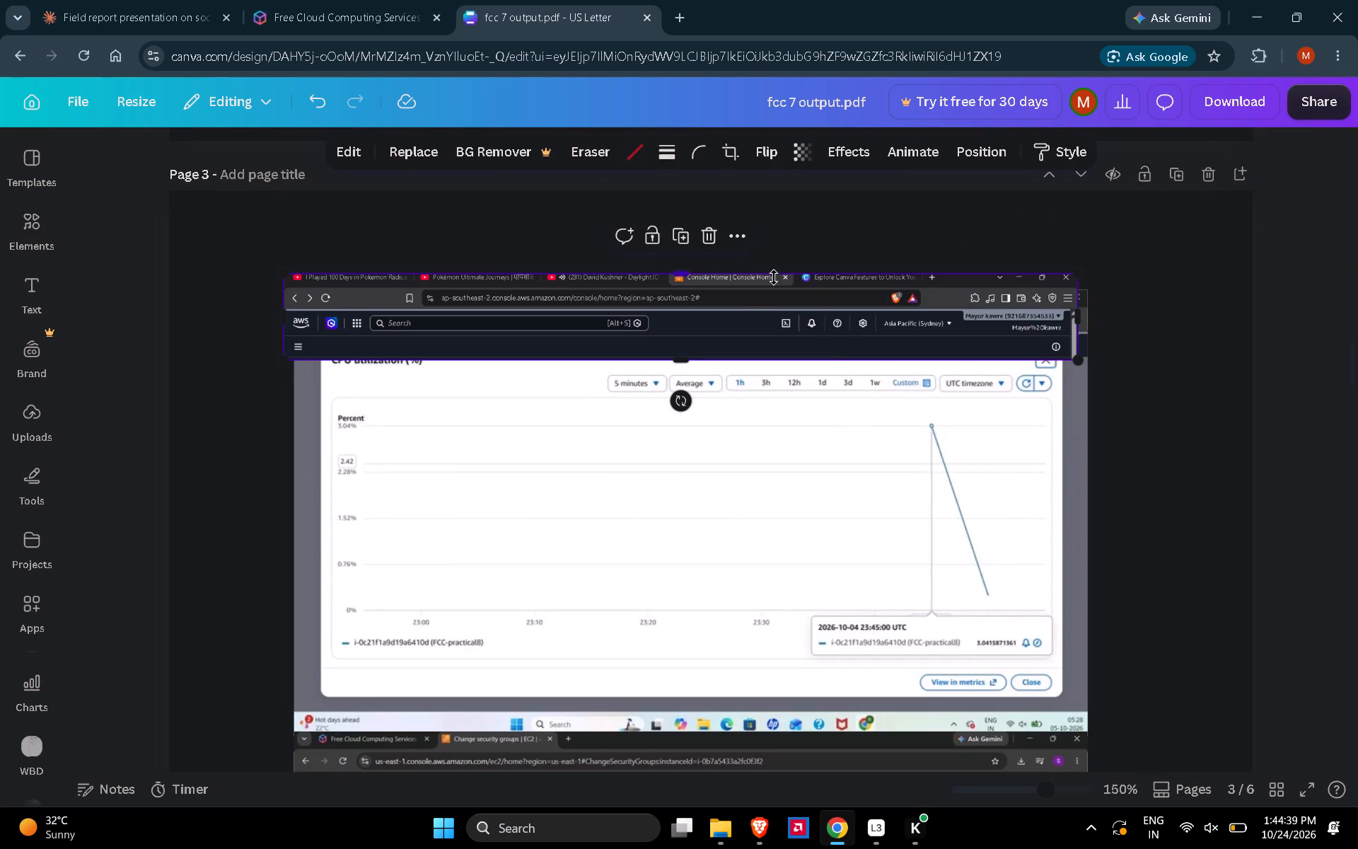
left_click_drag(728, 318, 743, 344)
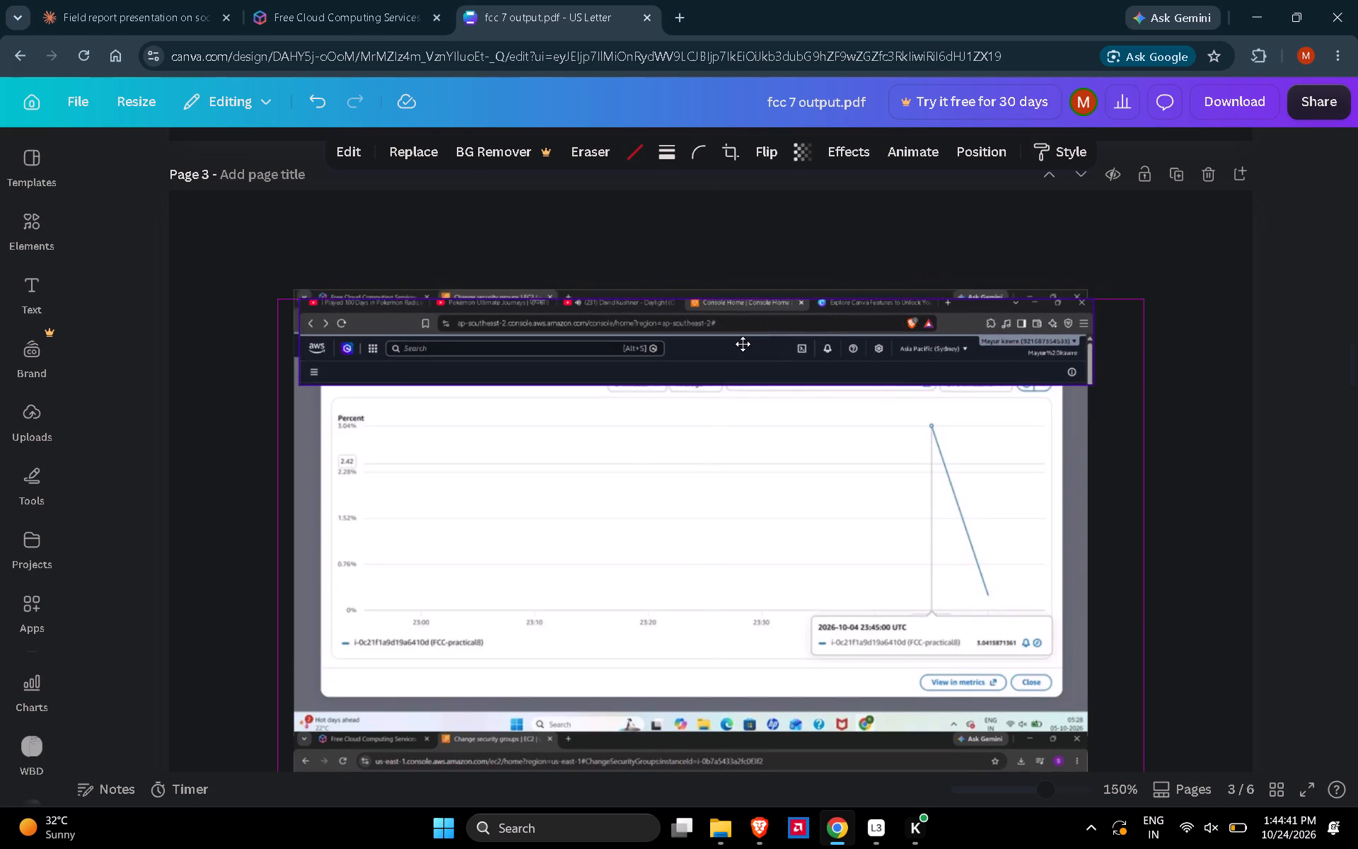
left_click_drag(743, 344, 738, 333)
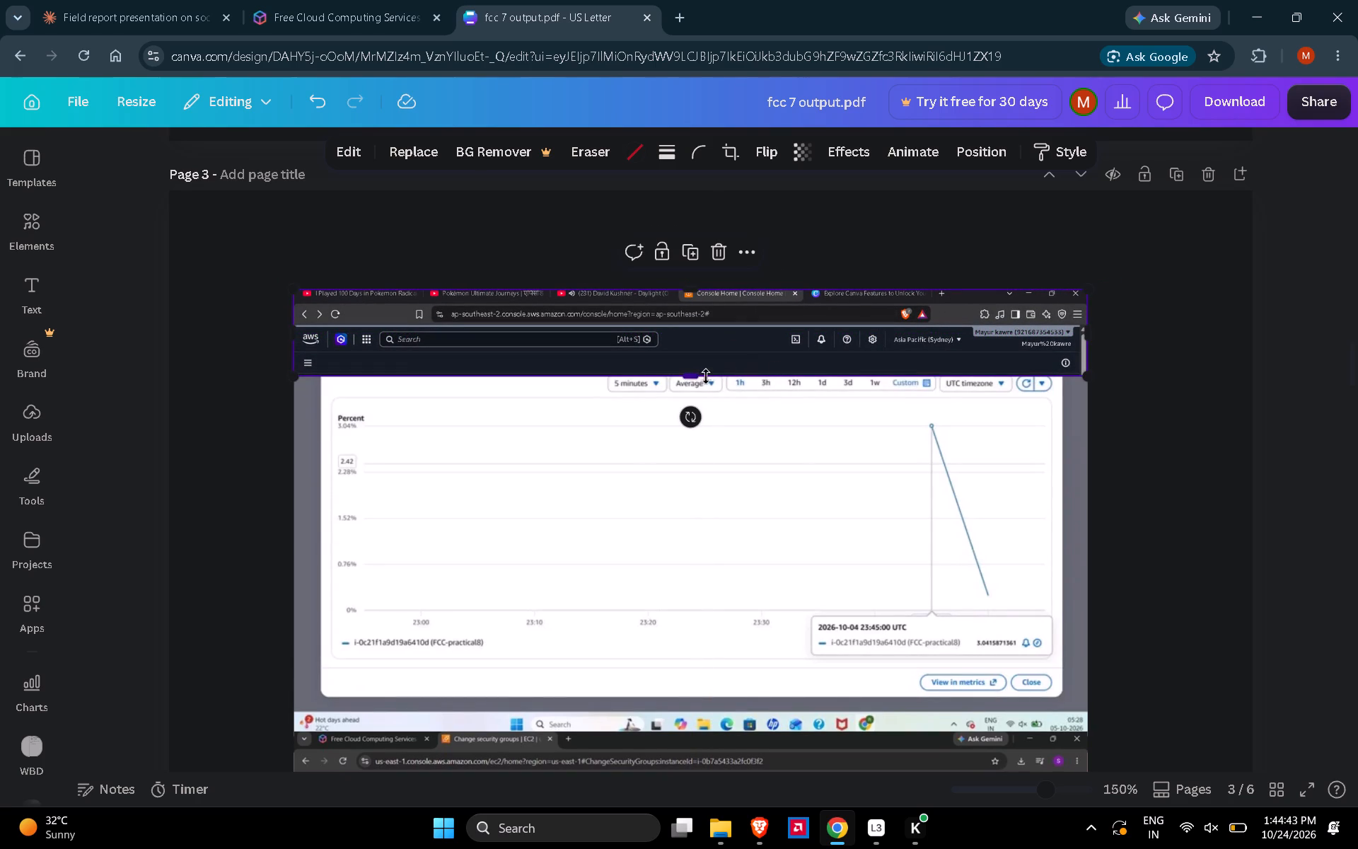
Shorten page 3's header strip from its lower edge to a thin bar showing the AWS navigation row.
left_click_drag(694, 378, 697, 348)
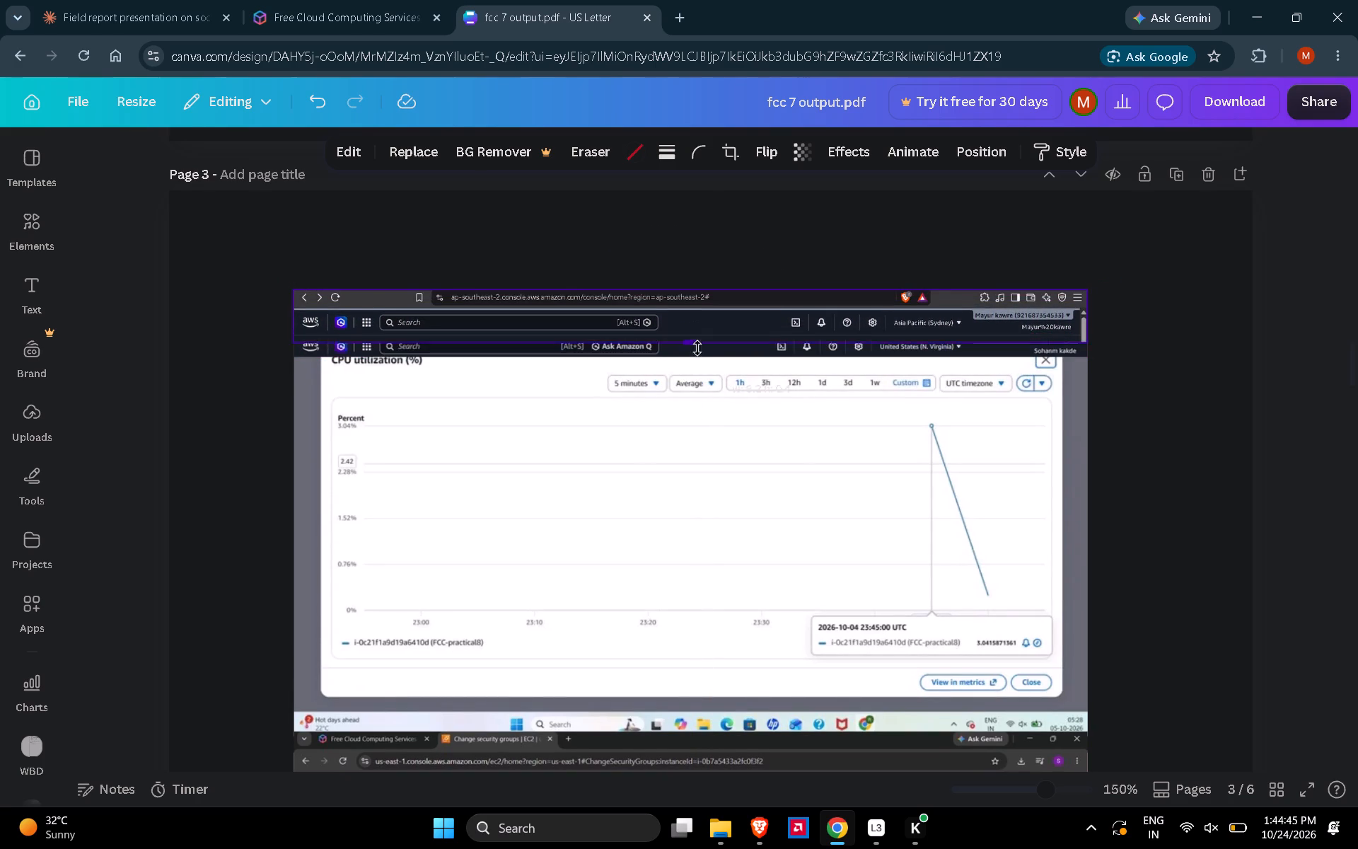
left_click_drag(697, 348, 716, 320)
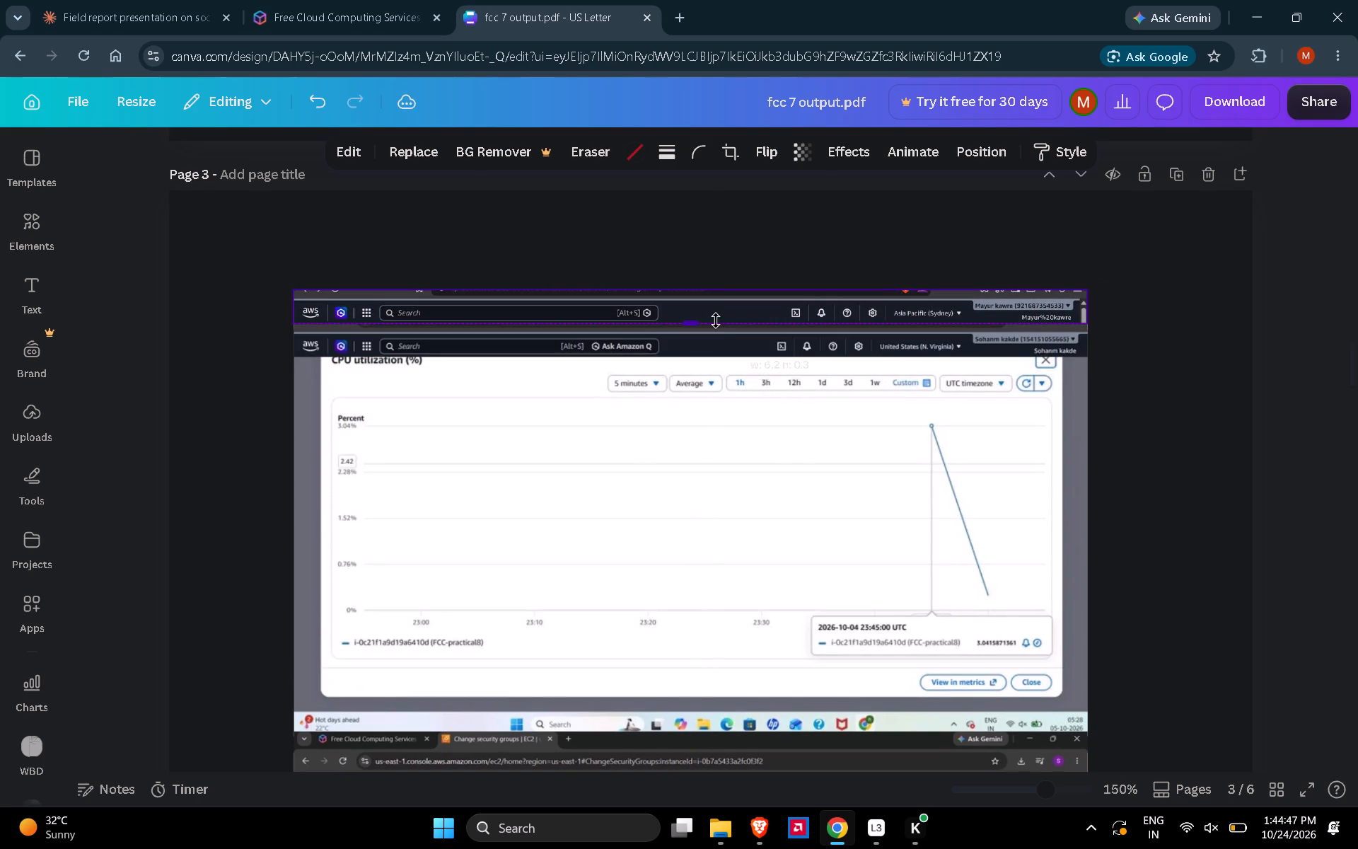
left_click_drag(716, 320, 719, 328)
left_click(1127, 358)
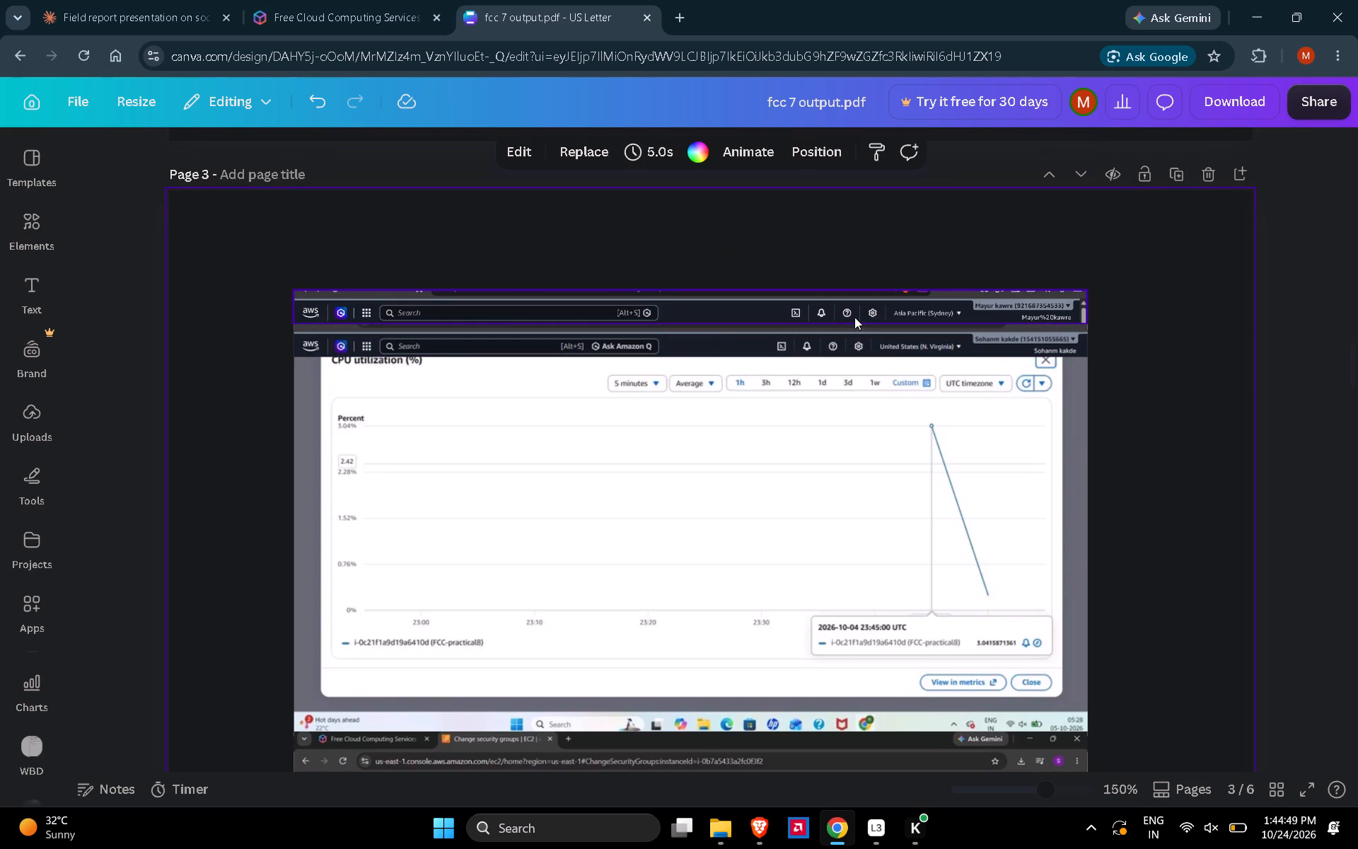
Move the thin header strip down over the CPU utilization screenshot's own AWS navigation bar on page 3.
left_click_drag(854, 306, 855, 323)
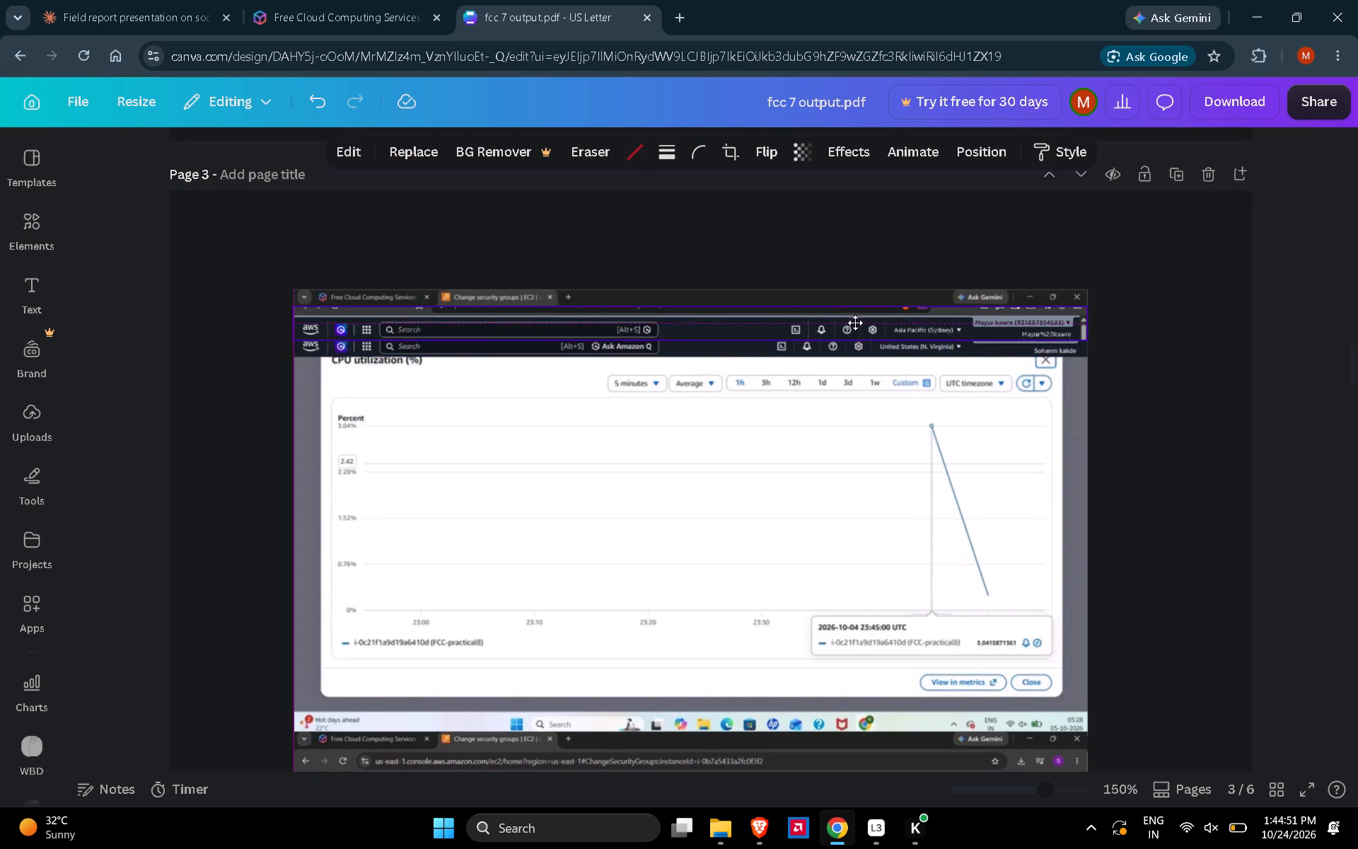
left_click_drag(855, 323, 857, 351)
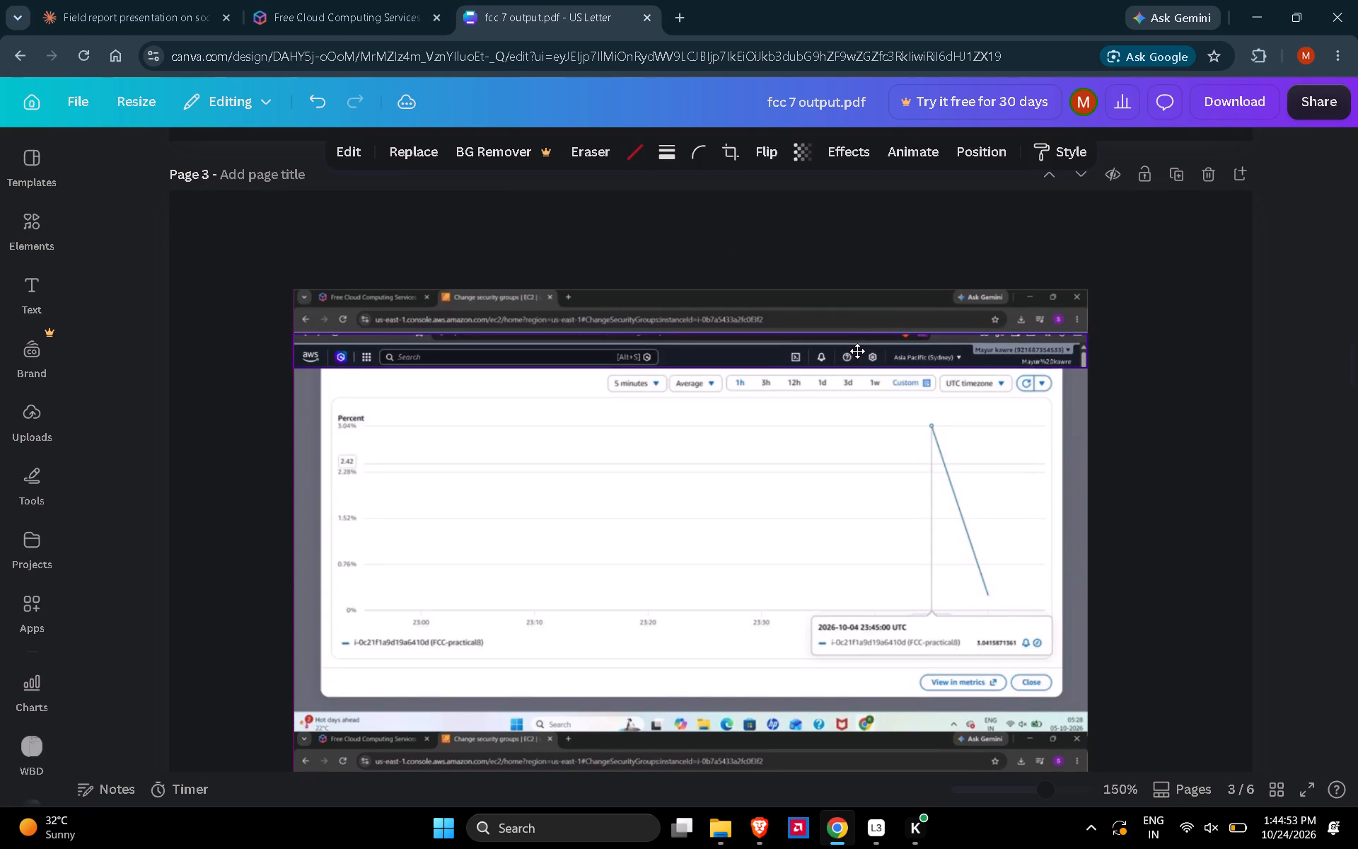
left_click_drag(857, 351, 856, 341)
left_click(696, 322)
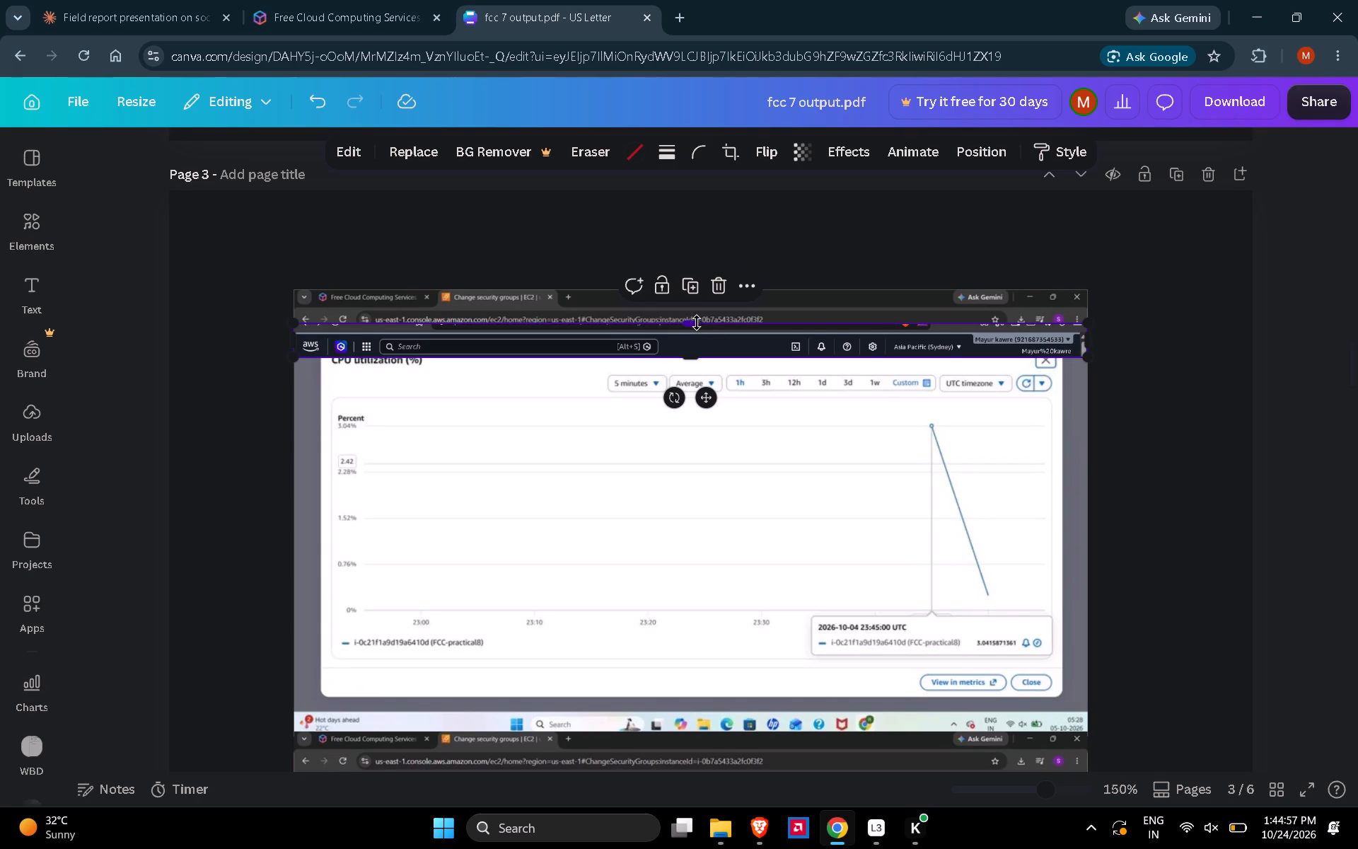
left_click(1148, 342)
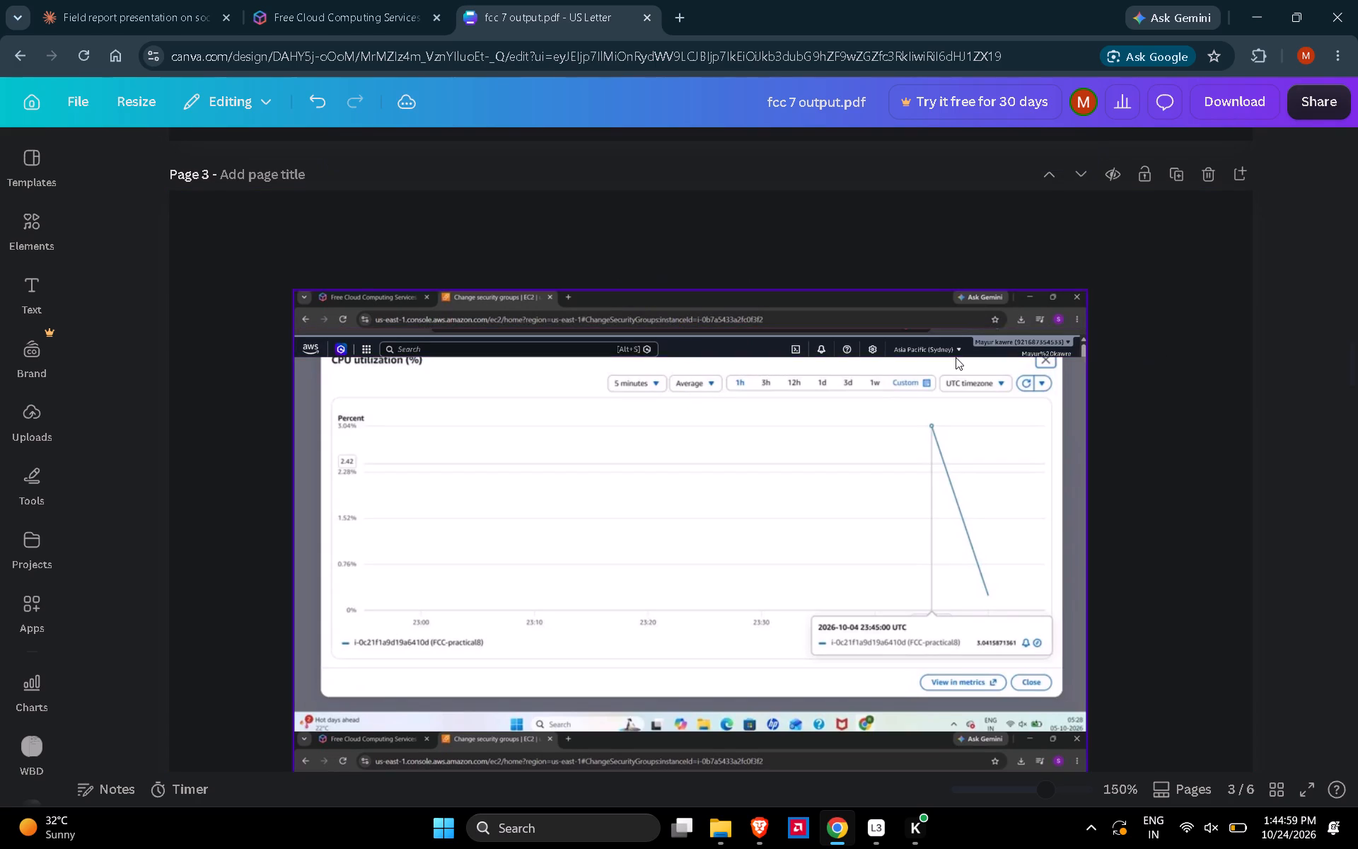
left_click(943, 349)
left_click(943, 349)
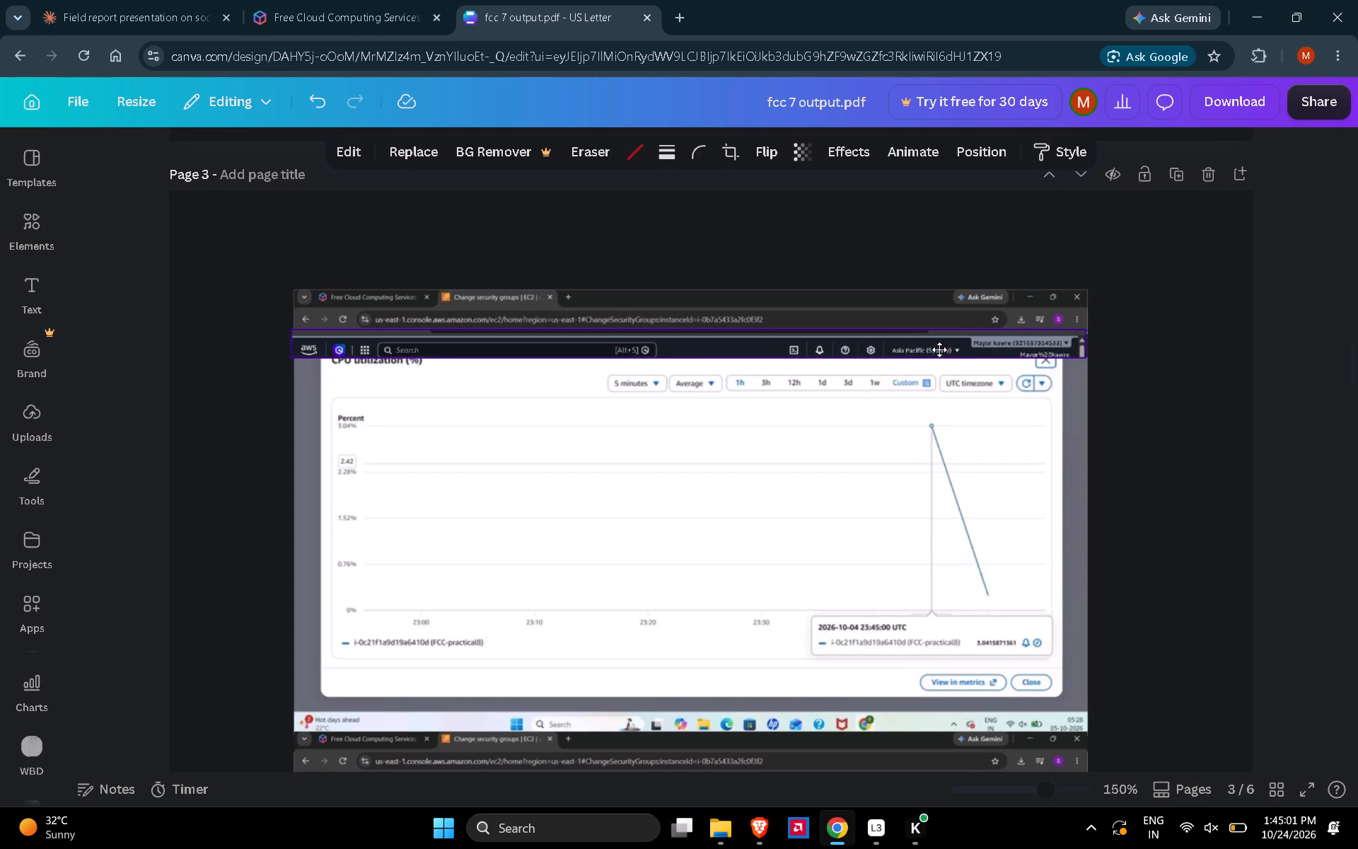
left_click(1154, 372)
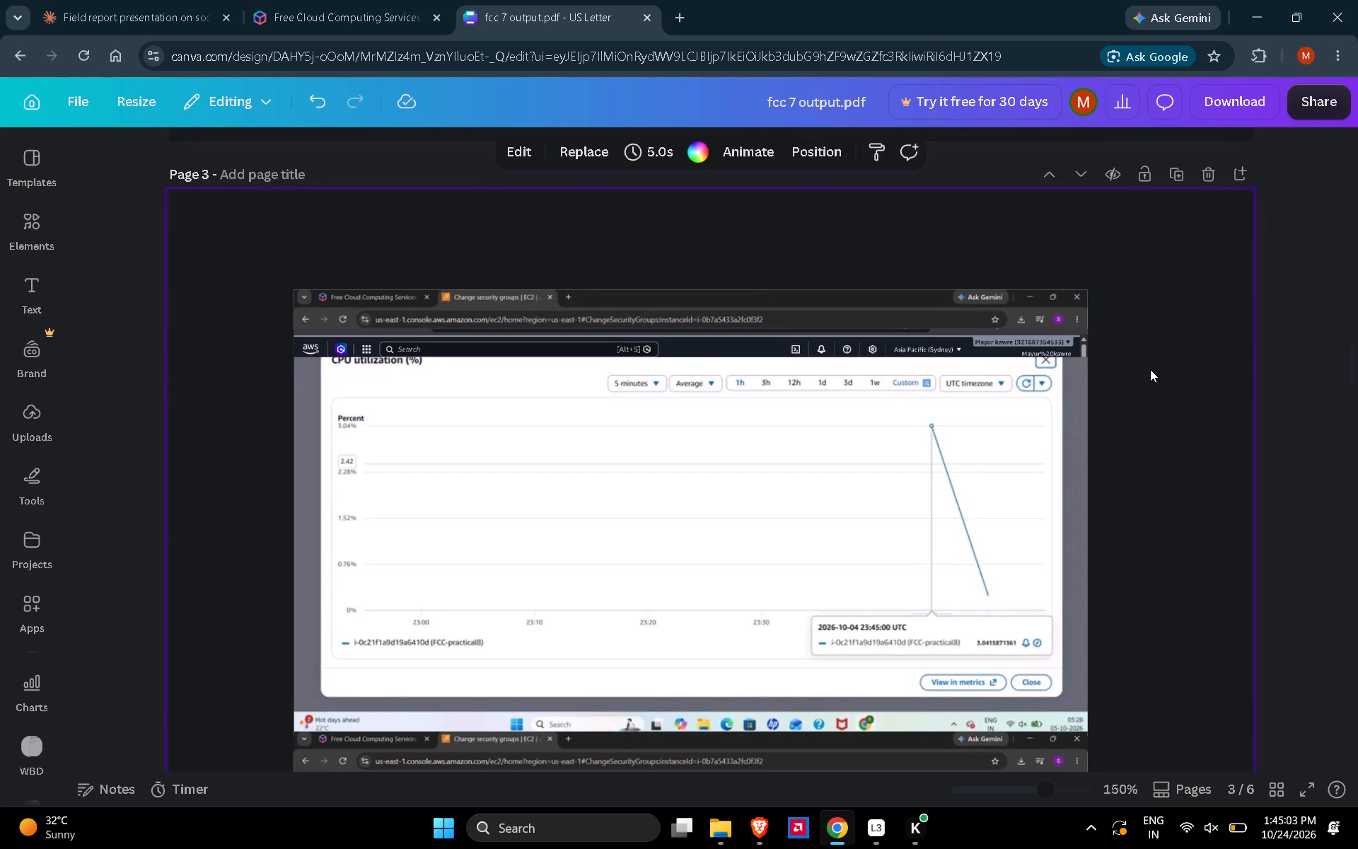
Extend the header strip upward on page 3 so it covers the CPU utilization screenshot's browser tab and address bars.
left_click(982, 314)
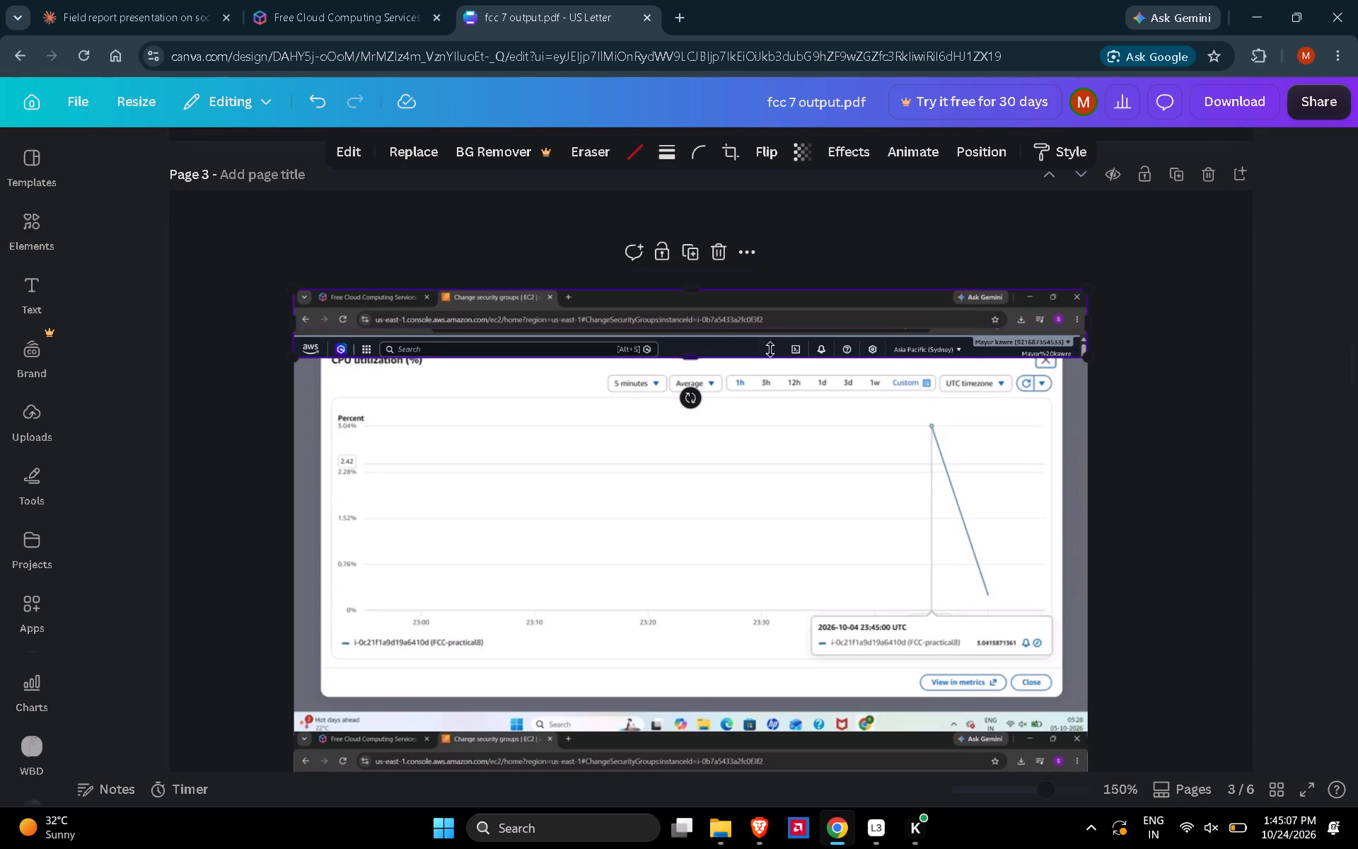
left_click(677, 350)
left_click_drag(690, 328, 689, 314)
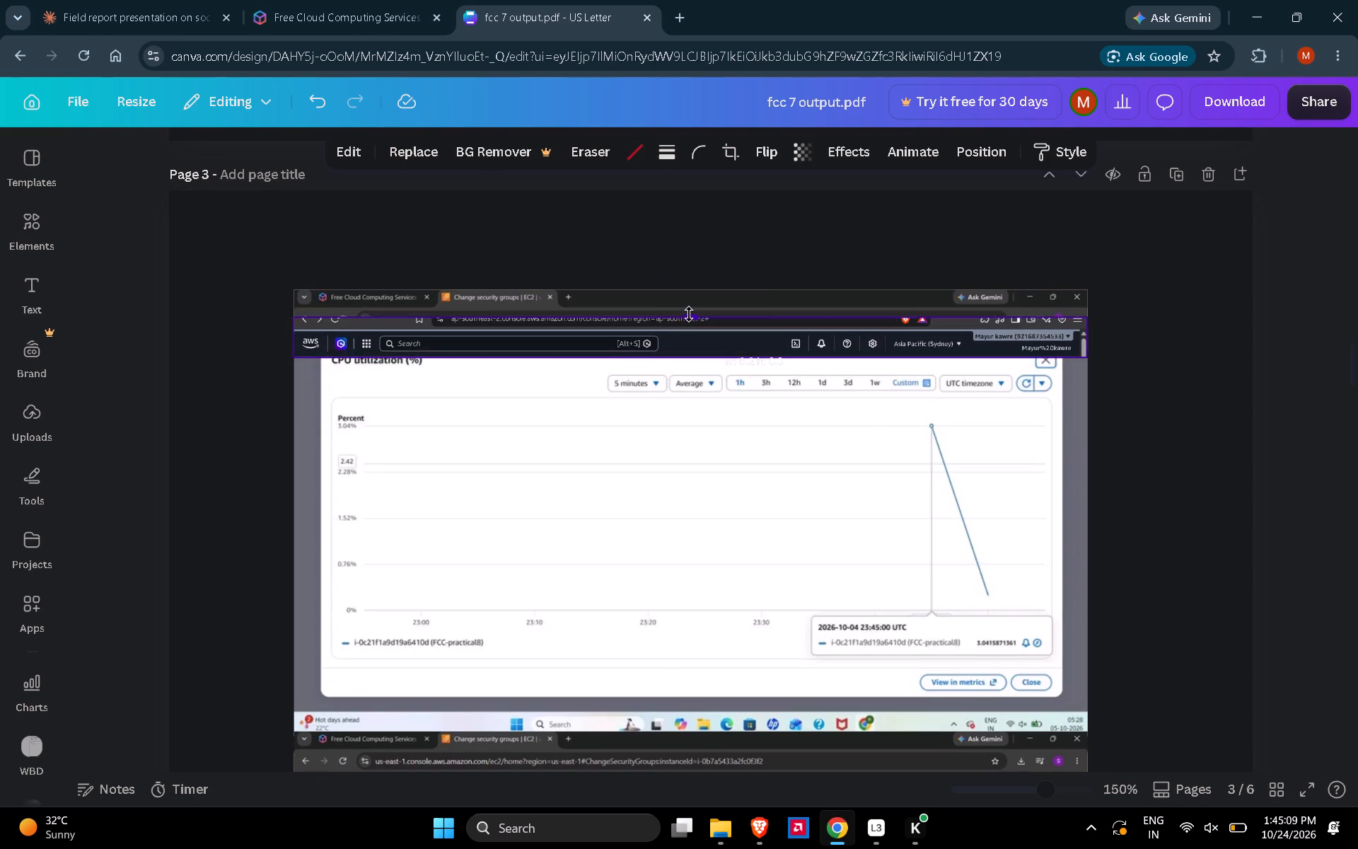
left_click_drag(689, 314, 691, 289)
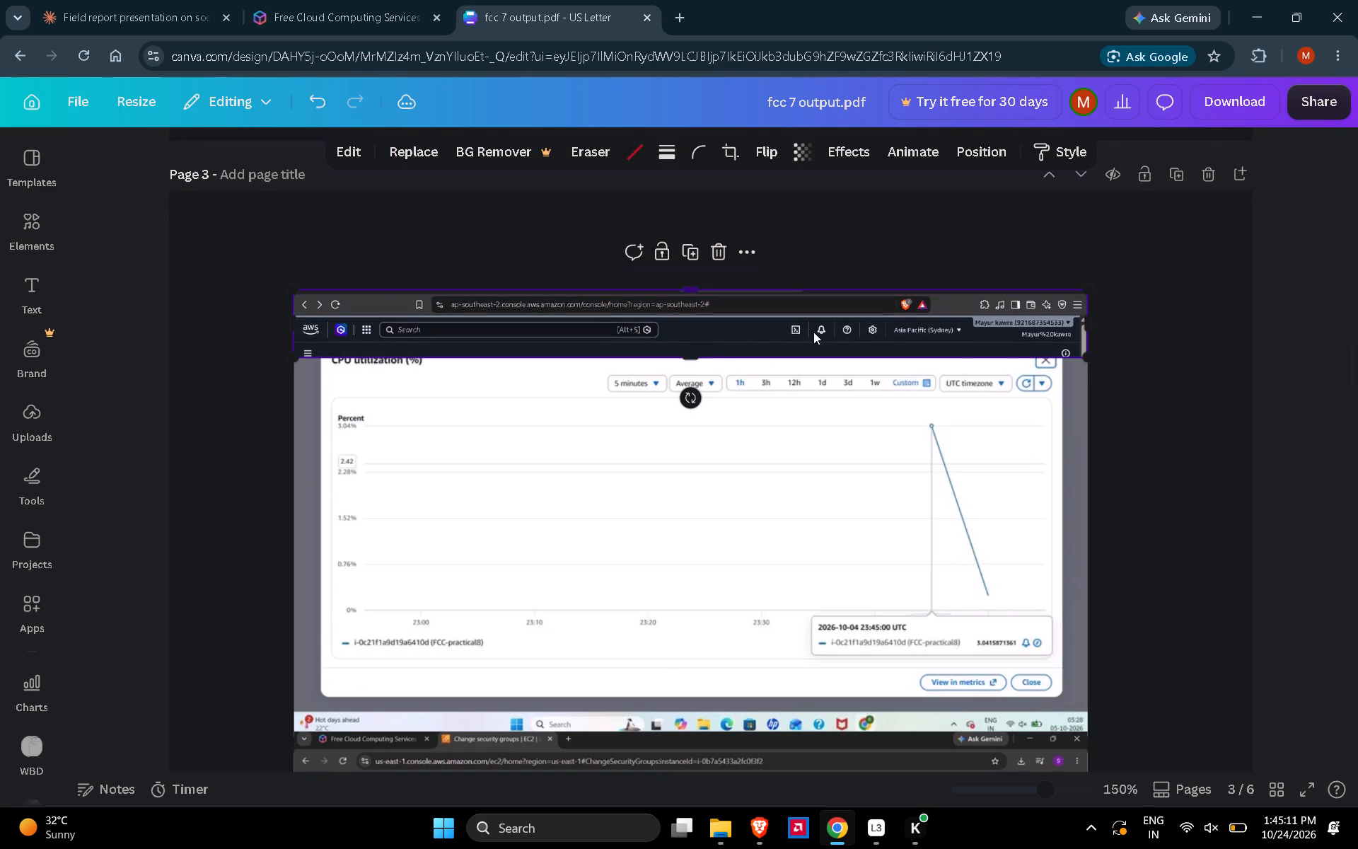
left_click(1182, 351)
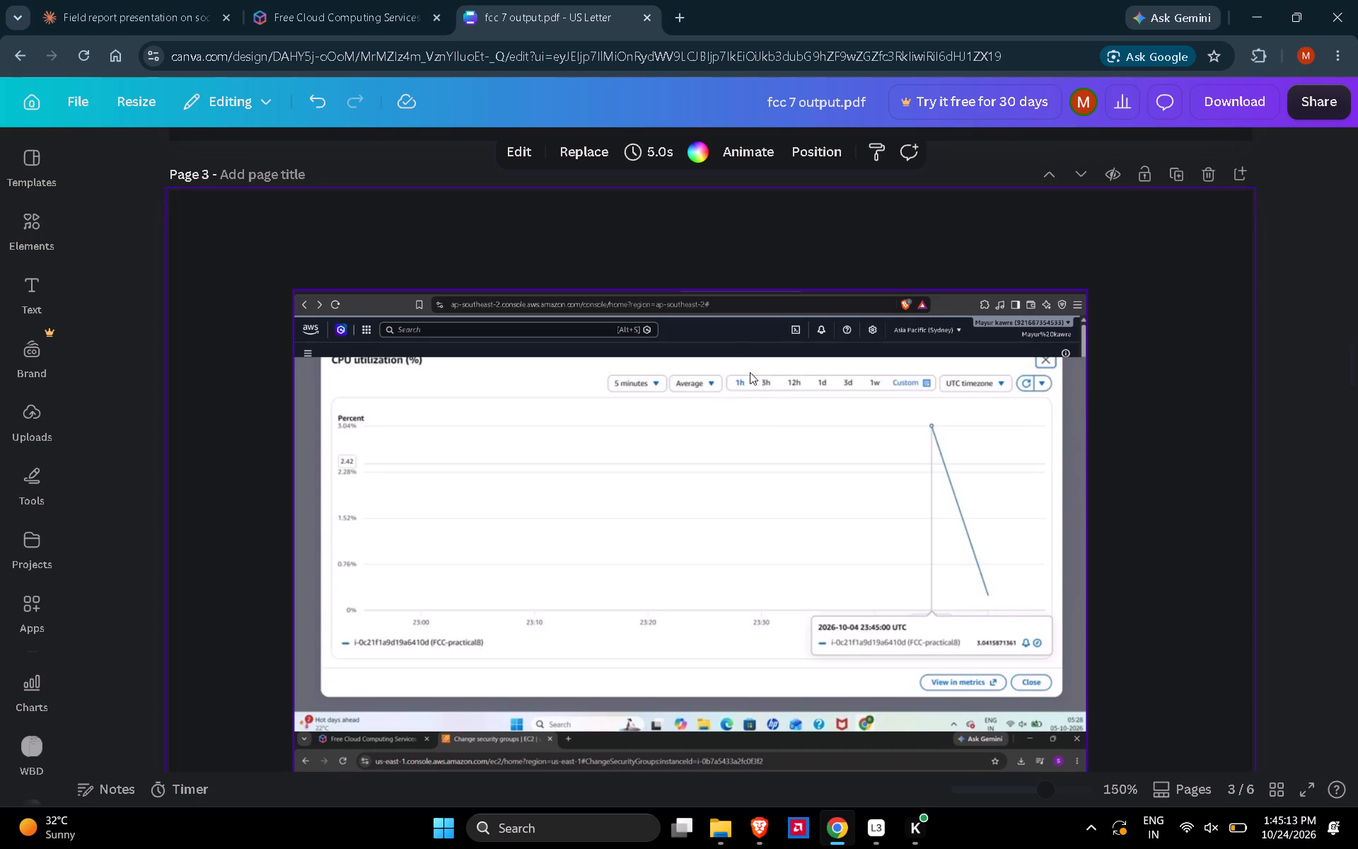
left_click(721, 334)
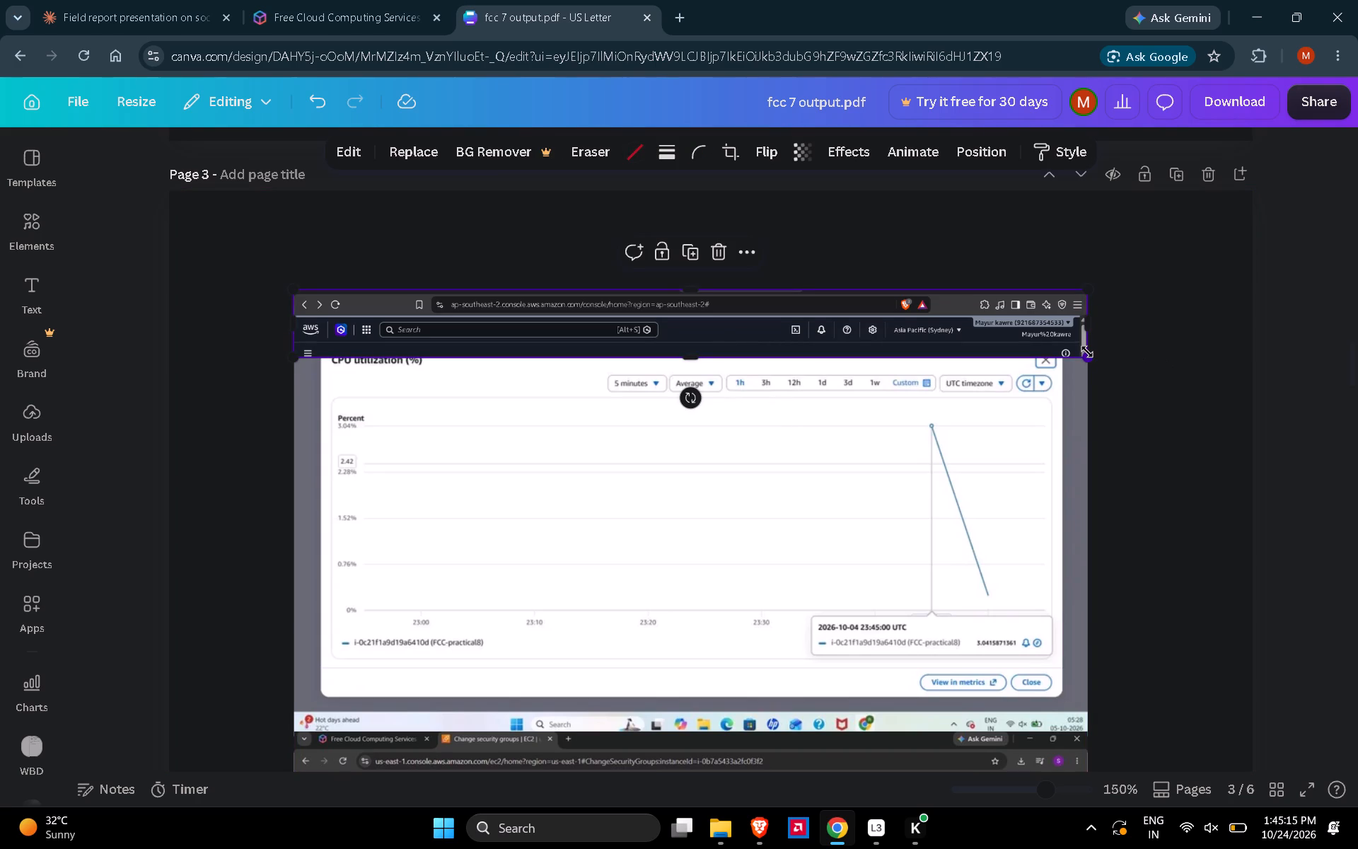
left_click_drag(1087, 352, 1077, 333)
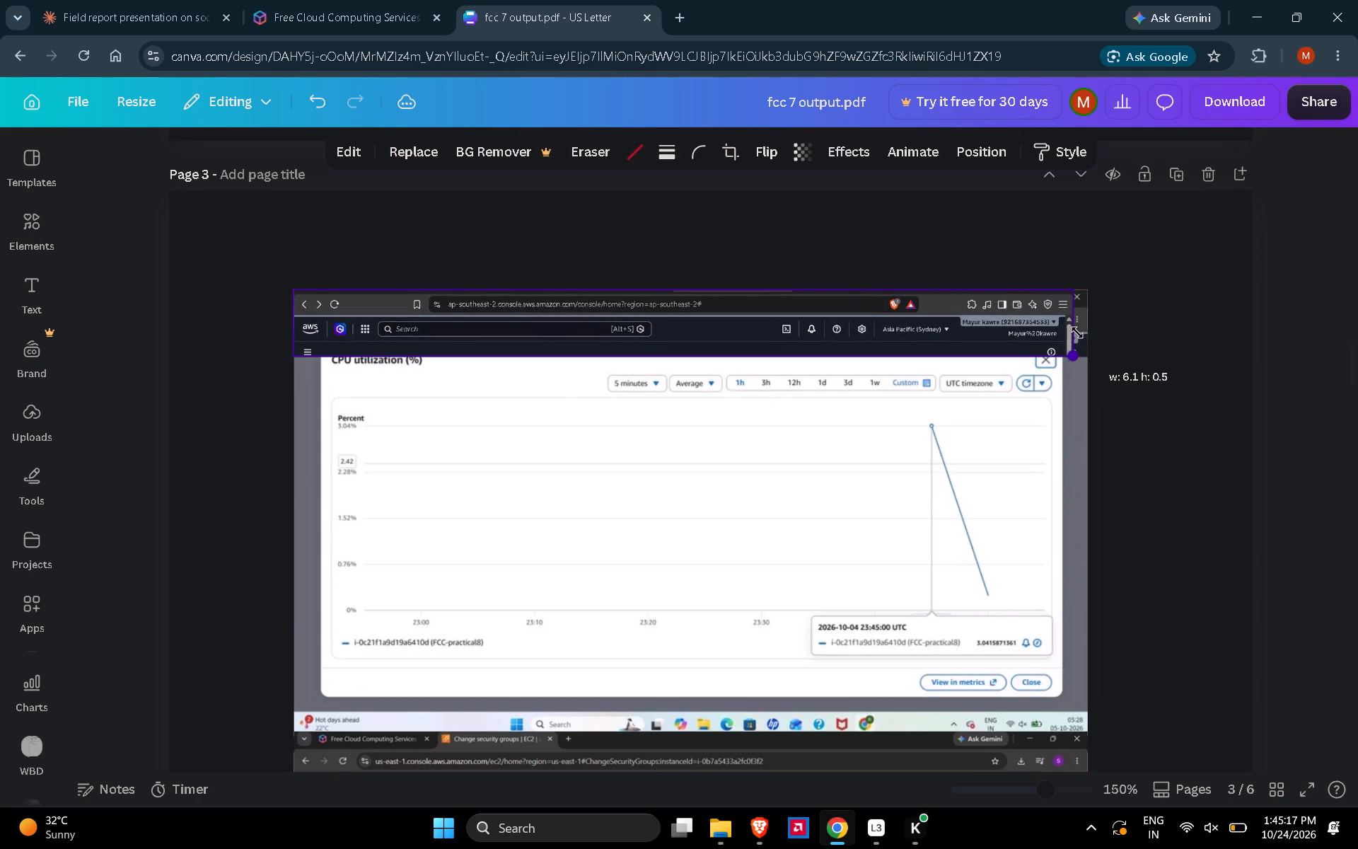
left_click_drag(1077, 333, 1089, 333)
left_click(1149, 376)
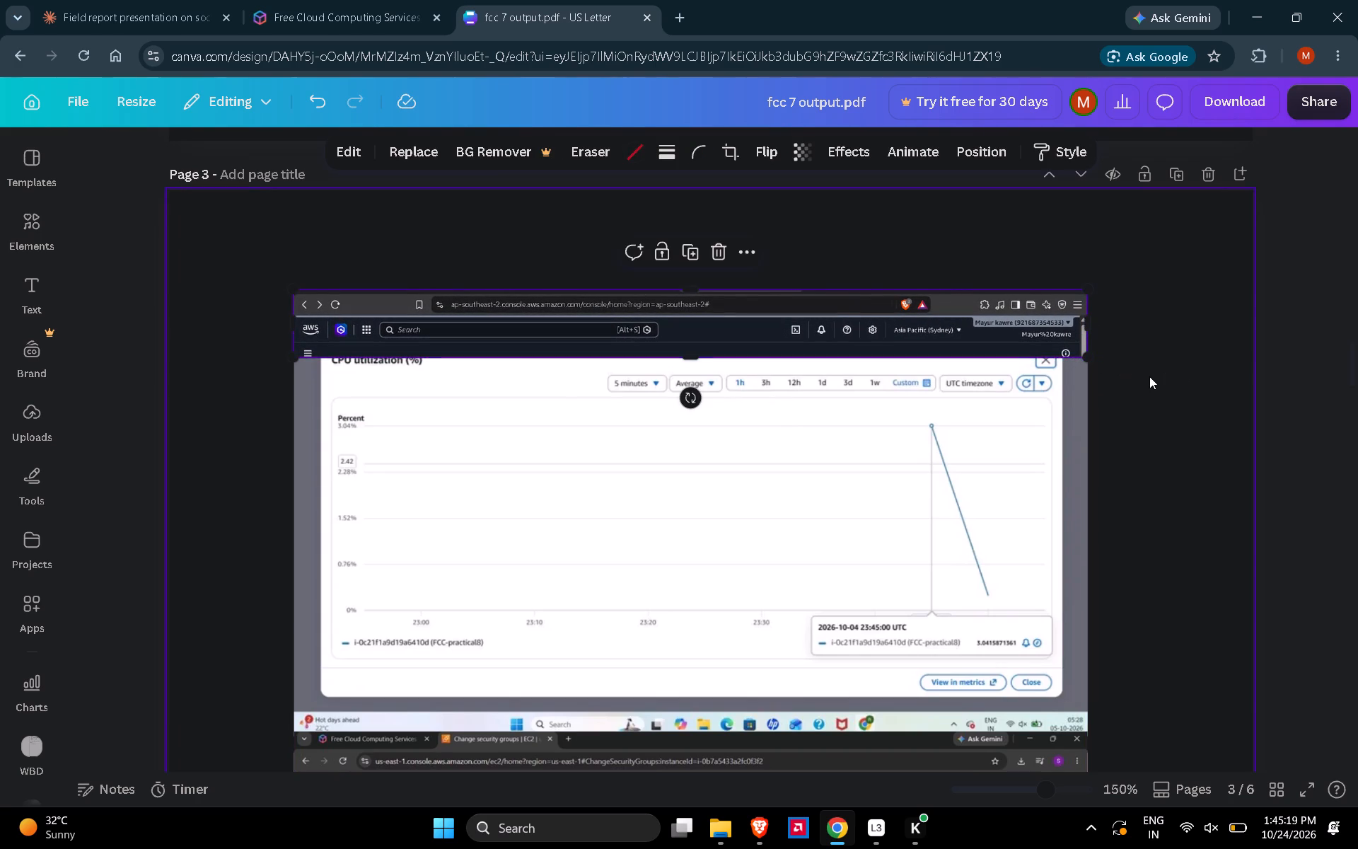
Paste another copy of the header strip on page 3 and place it over the Network in (bytes) screenshot's header.
key("ctrl+v")
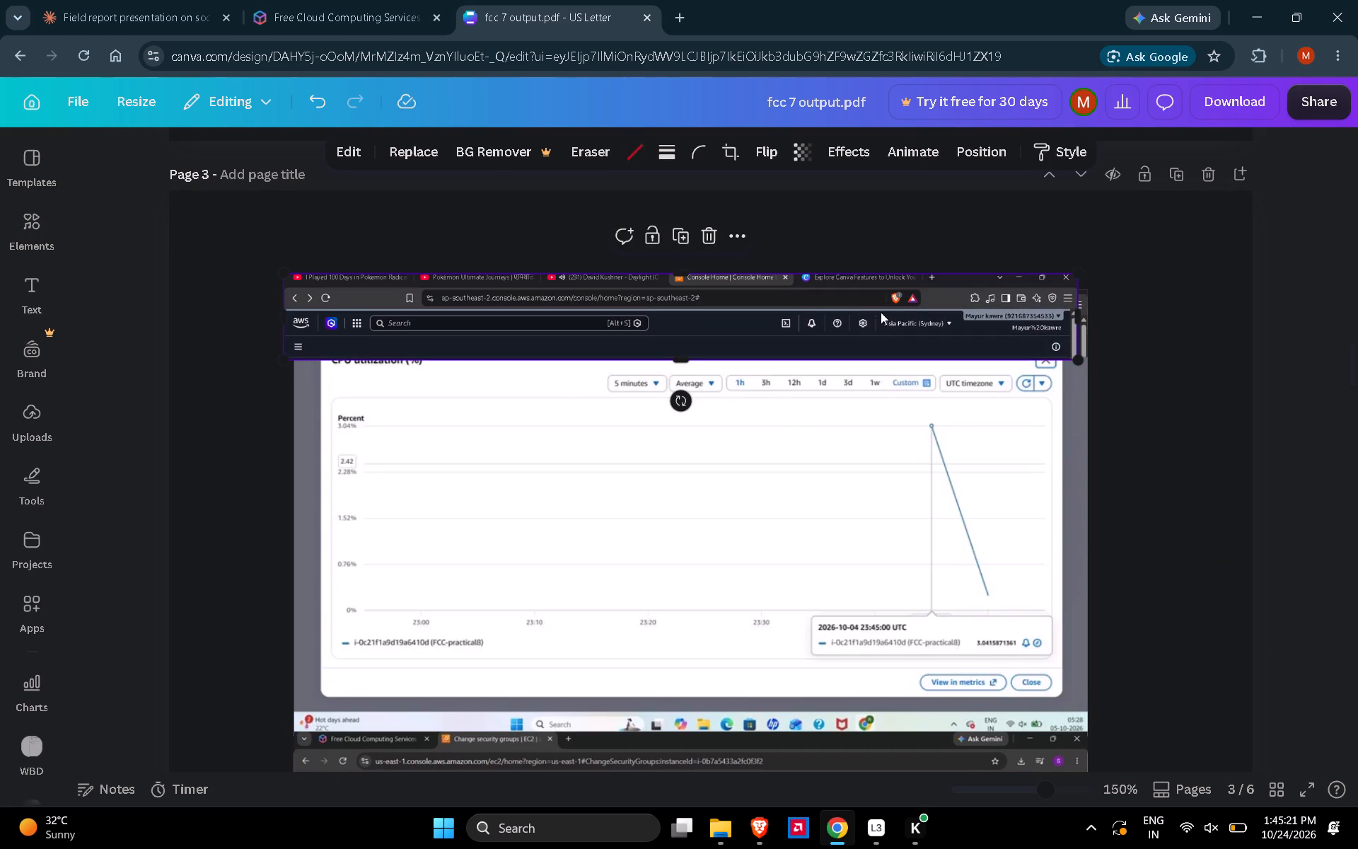
left_click_drag(344, 312, 449, 633)
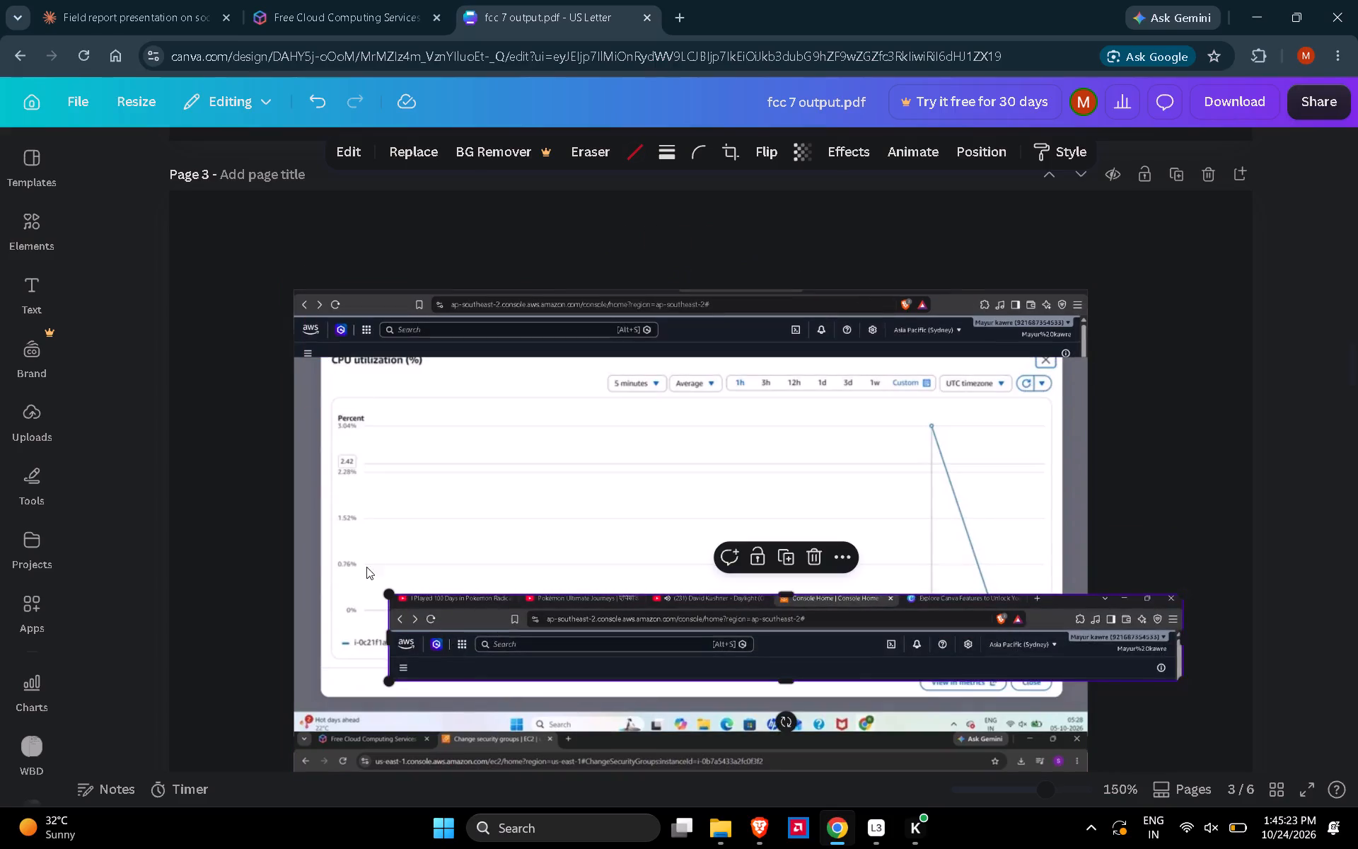
scroll(205, 516, "down", 4)
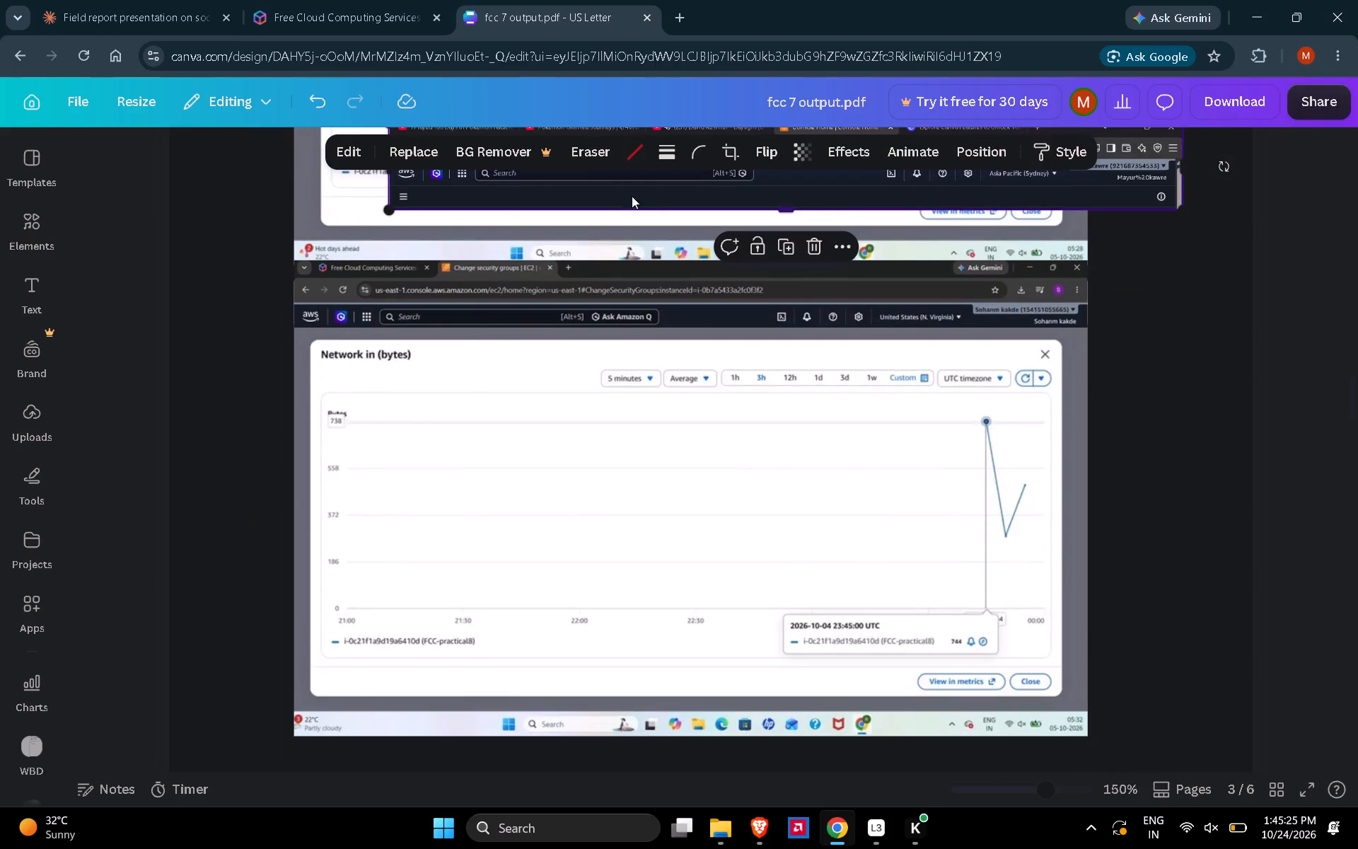
left_click_drag(637, 191, 538, 330)
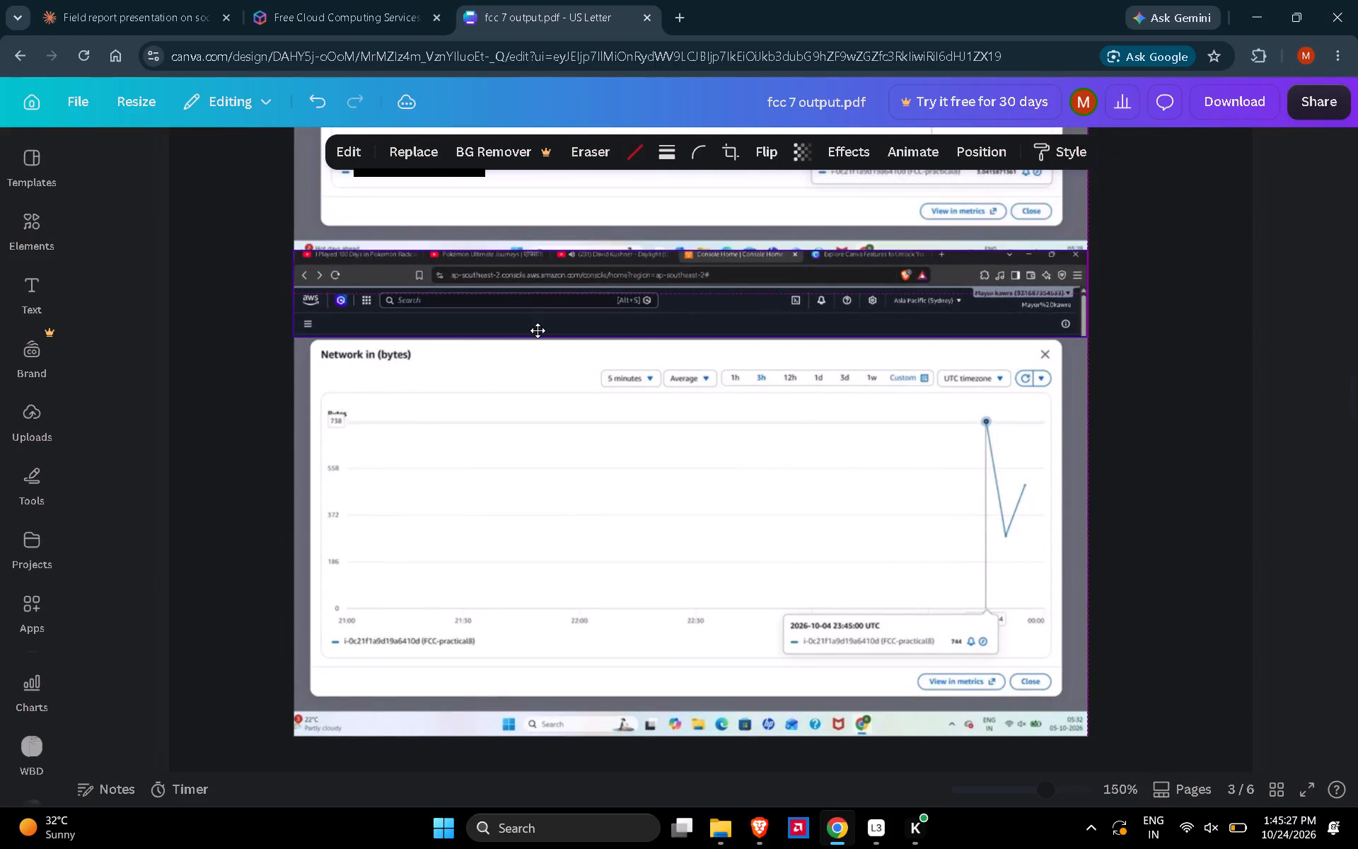
left_click_drag(538, 330, 547, 333)
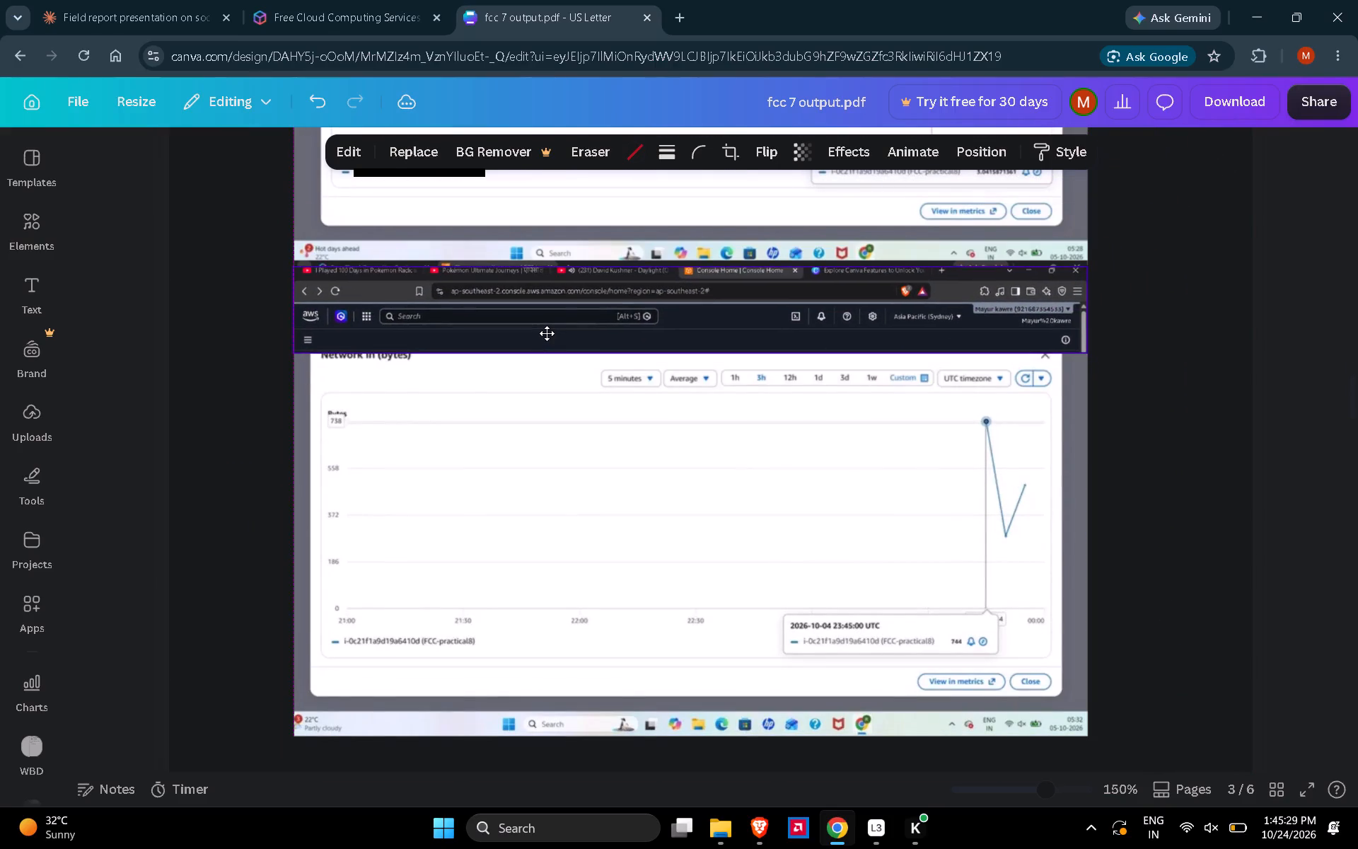
Trim the header strip to about 0.5 high and match its width to the Network in (bytes) screenshot on page 3.
left_click_drag(547, 333, 542, 331)
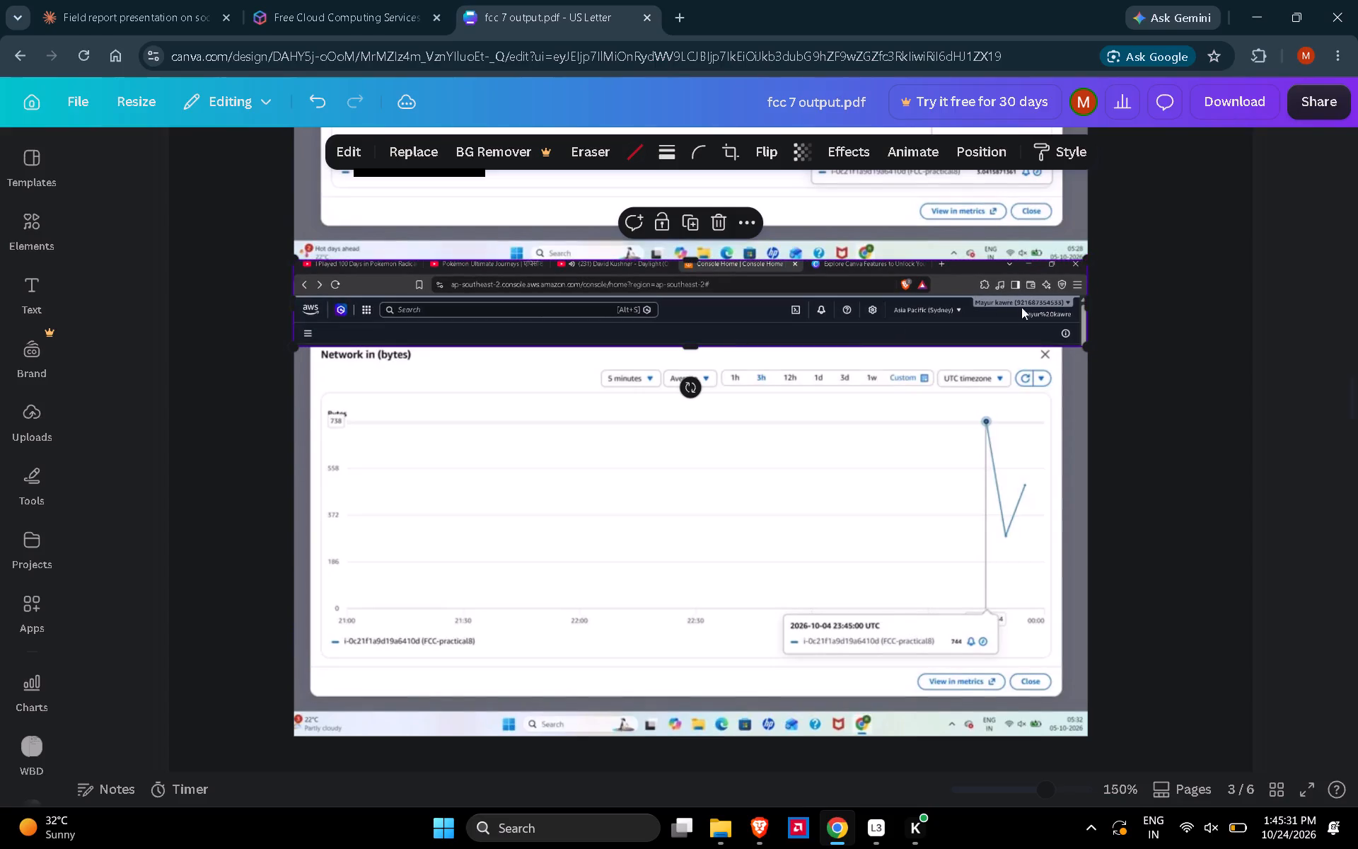
left_click_drag(1084, 346, 1050, 318)
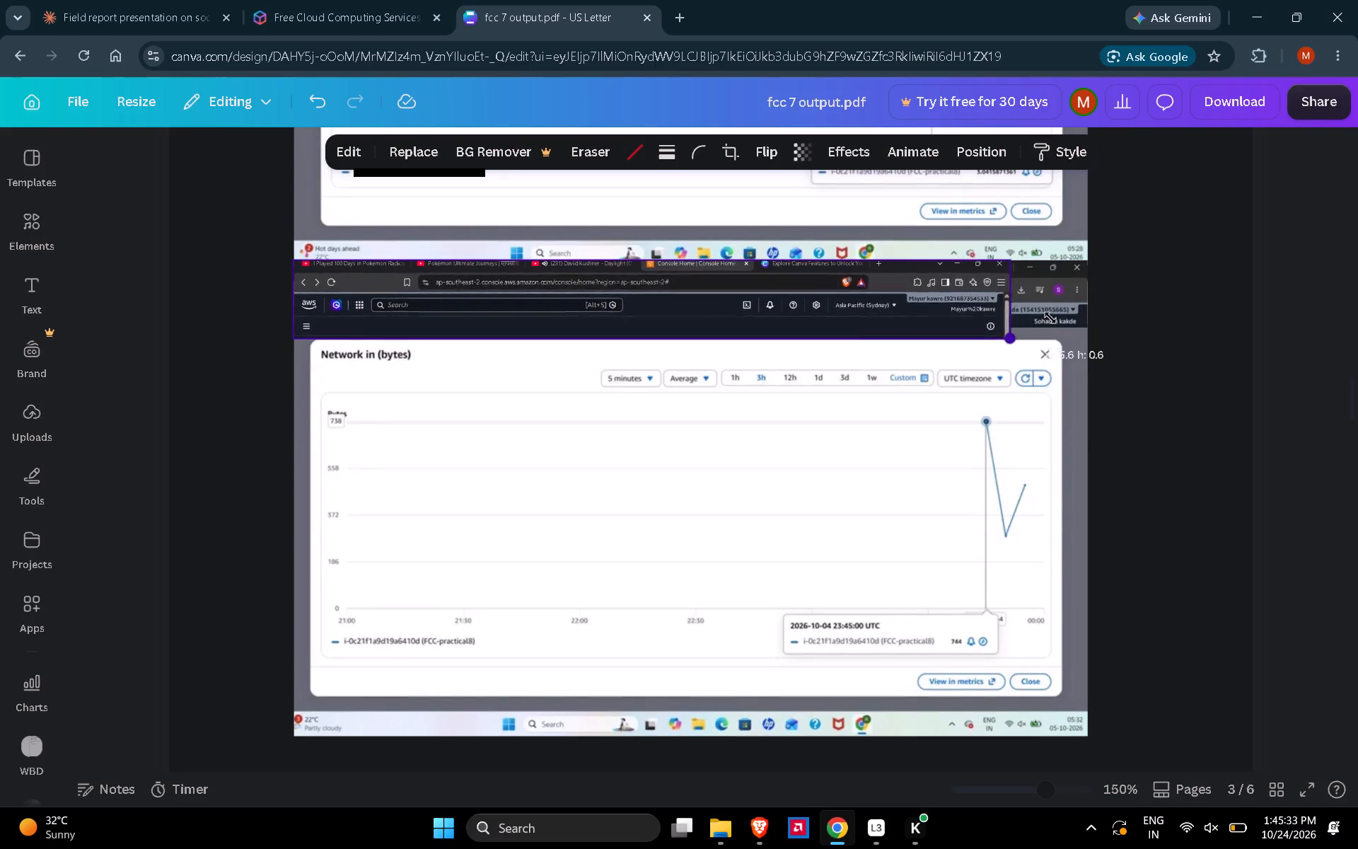
left_click_drag(1050, 318, 1105, 329)
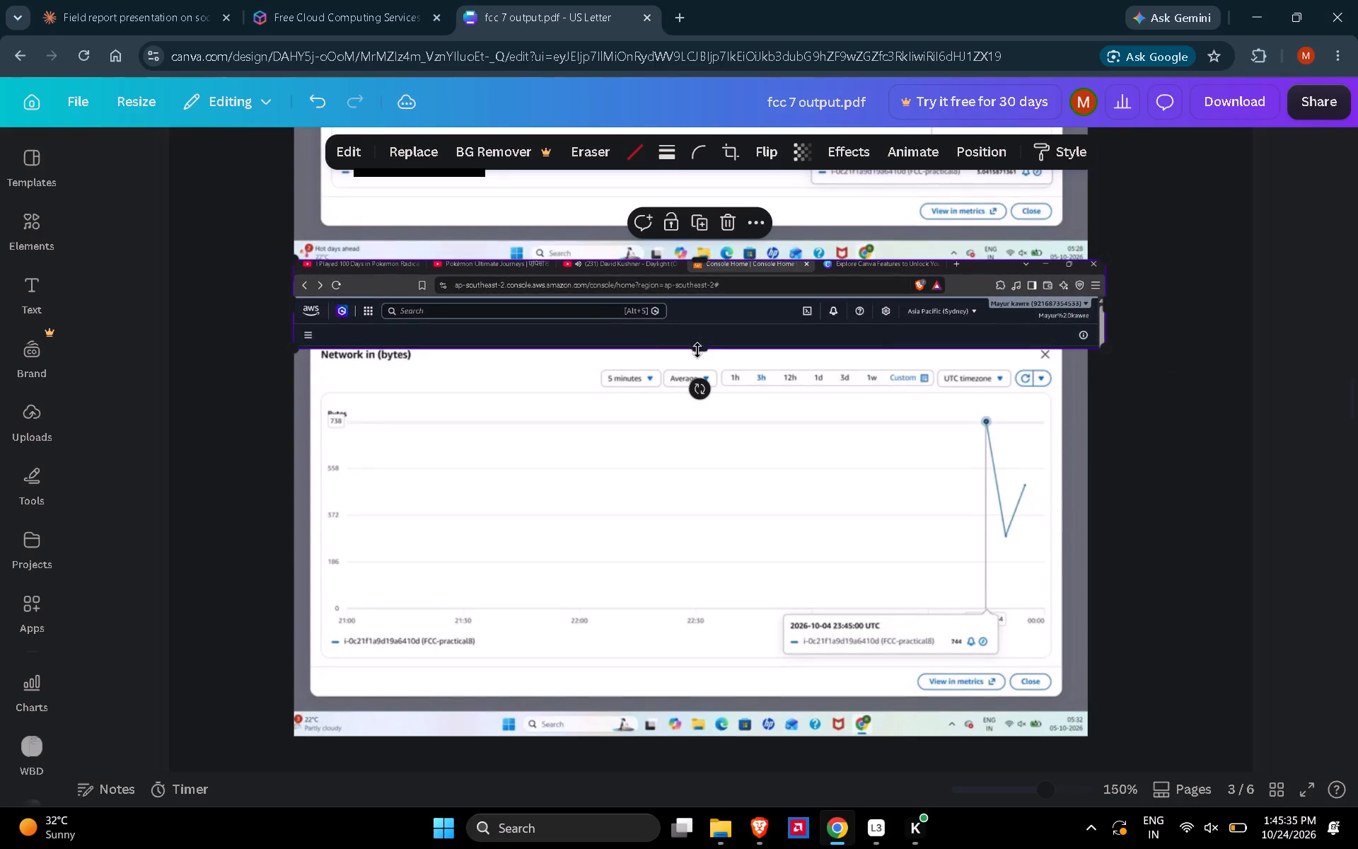
left_click_drag(708, 350, 698, 331)
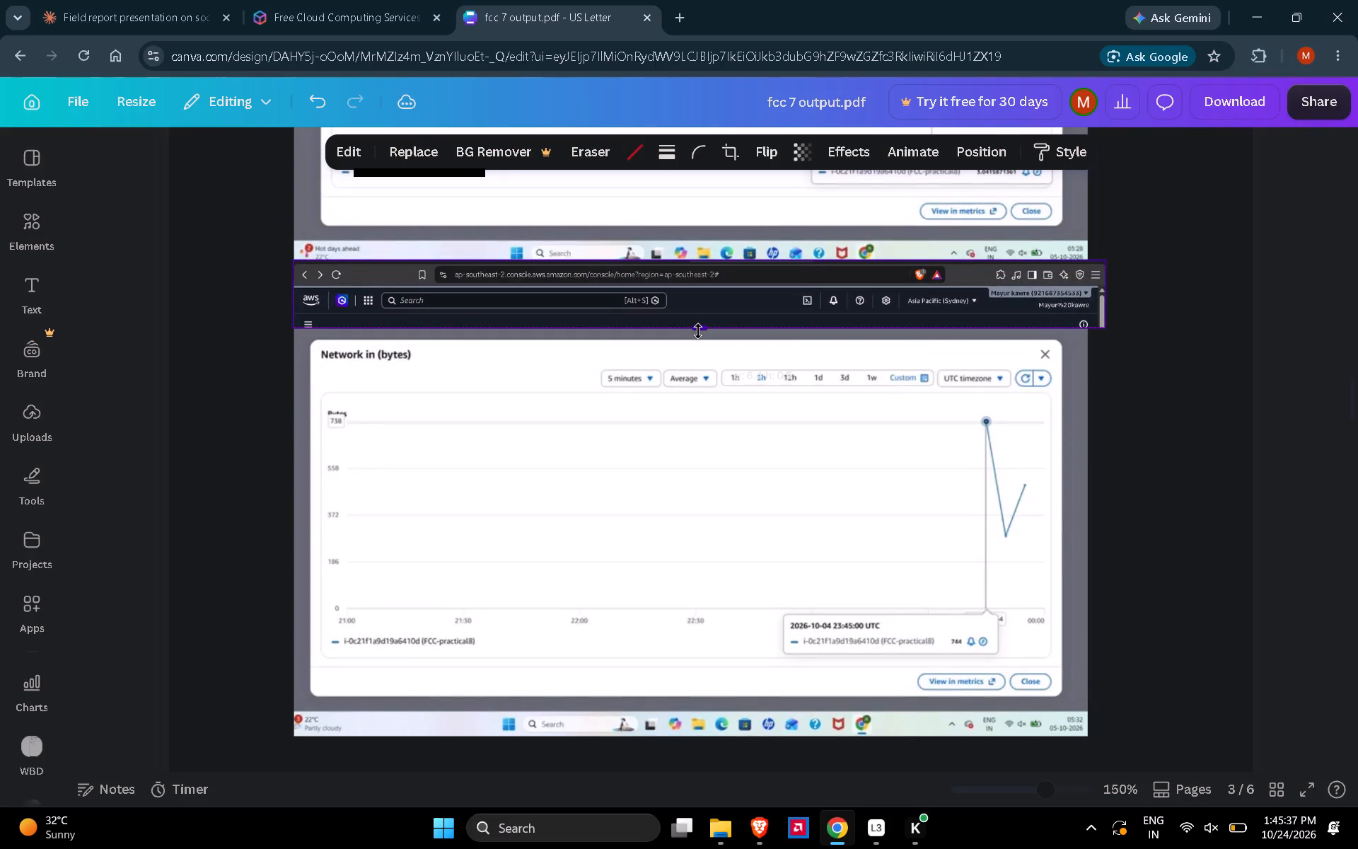
left_click_drag(698, 331, 702, 331)
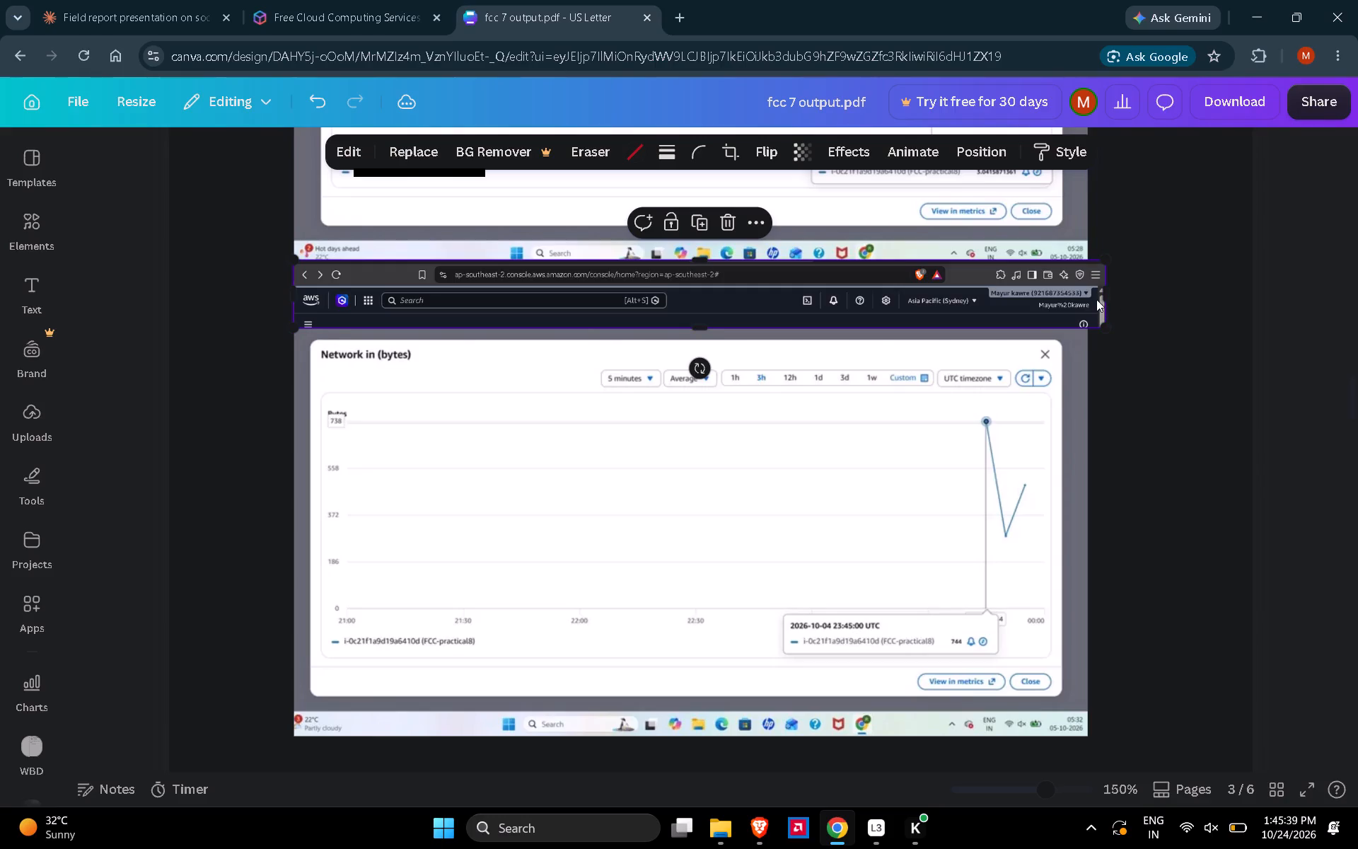
left_click_drag(1101, 294, 1074, 294)
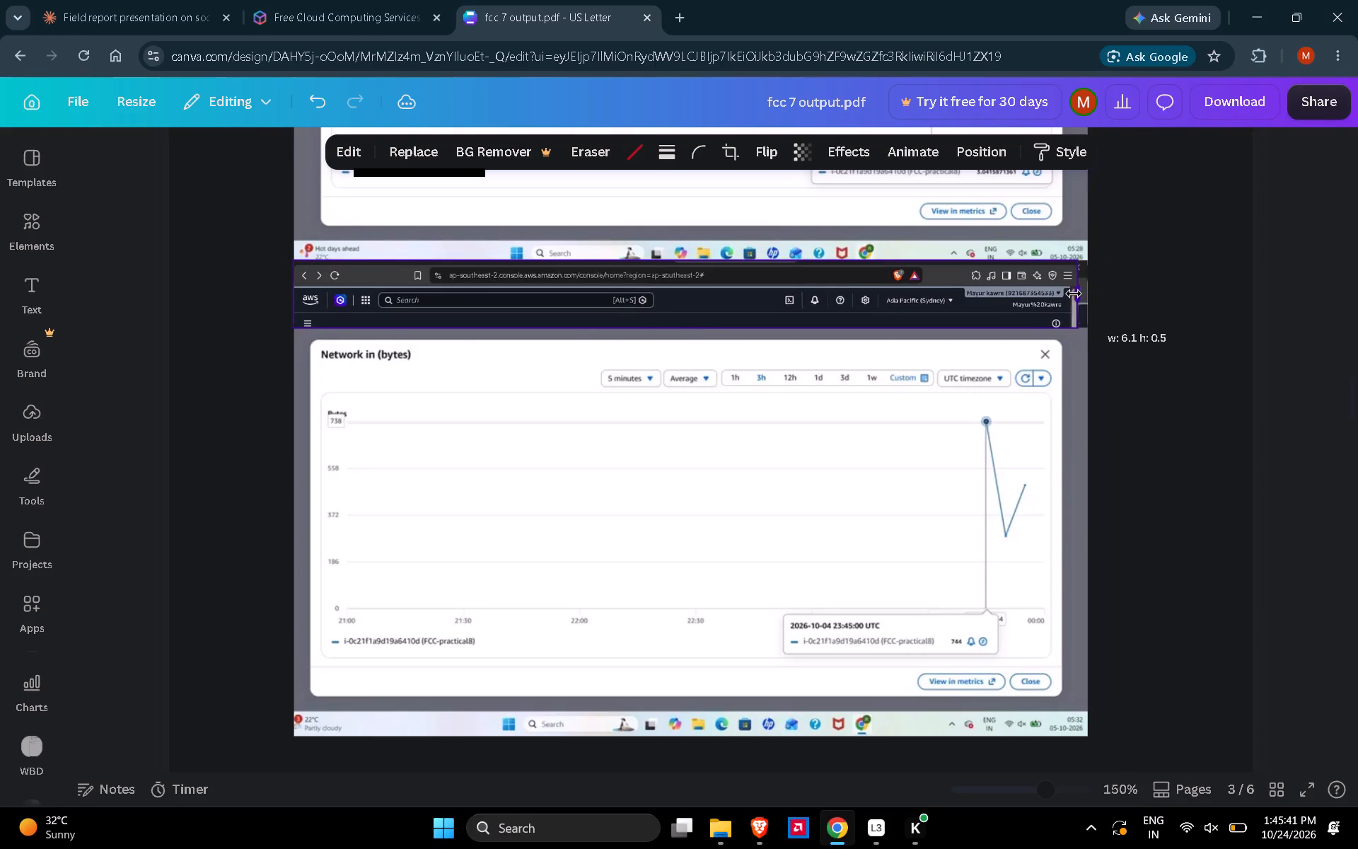
left_click_drag(1074, 294, 1084, 291)
left_click(1169, 334)
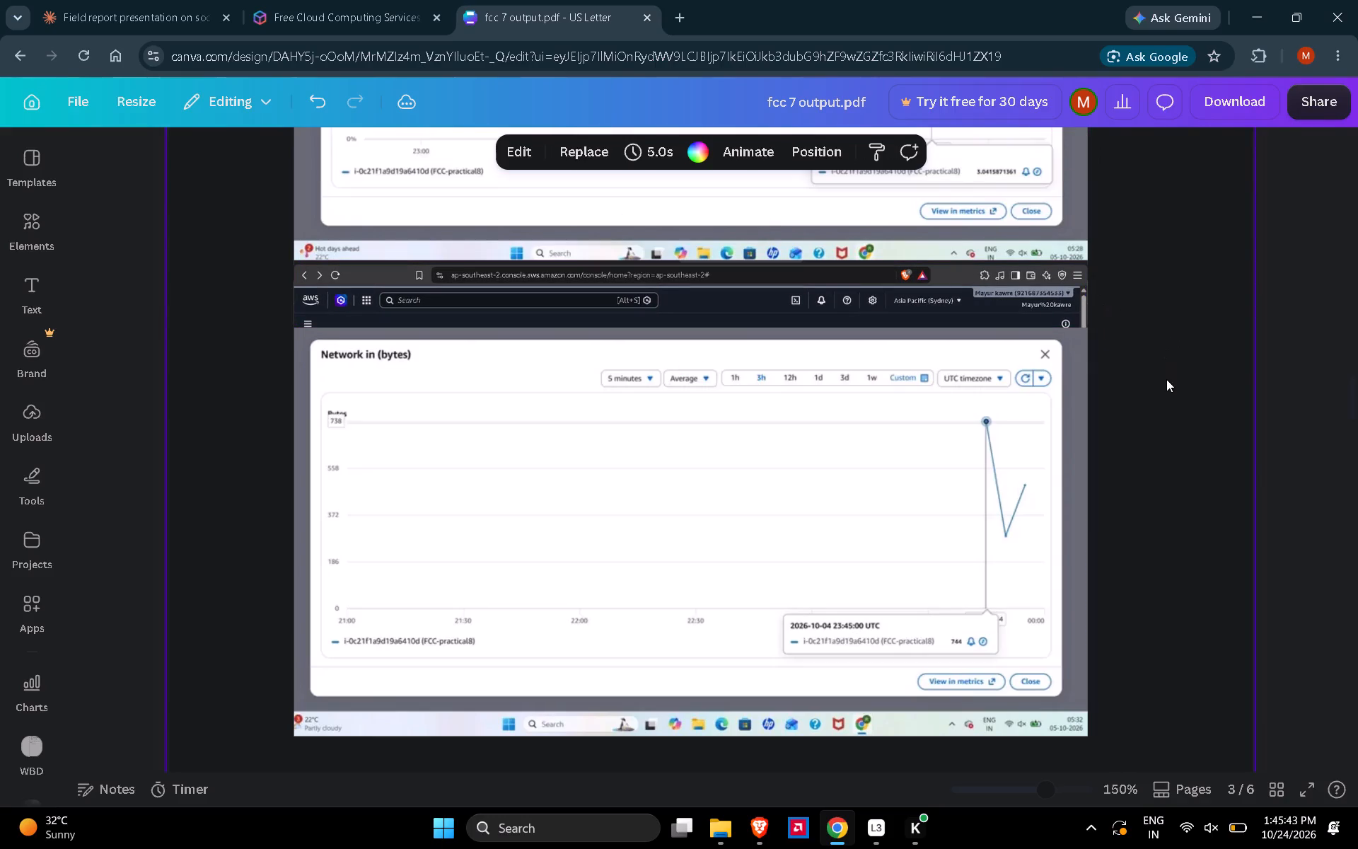
Paste the header strip on page 4 and fit it over the Network out (bytes) screenshot's header, trimming its height above the chart dialog.
scroll(1166, 405, "down", 8)
left_click(1176, 495)
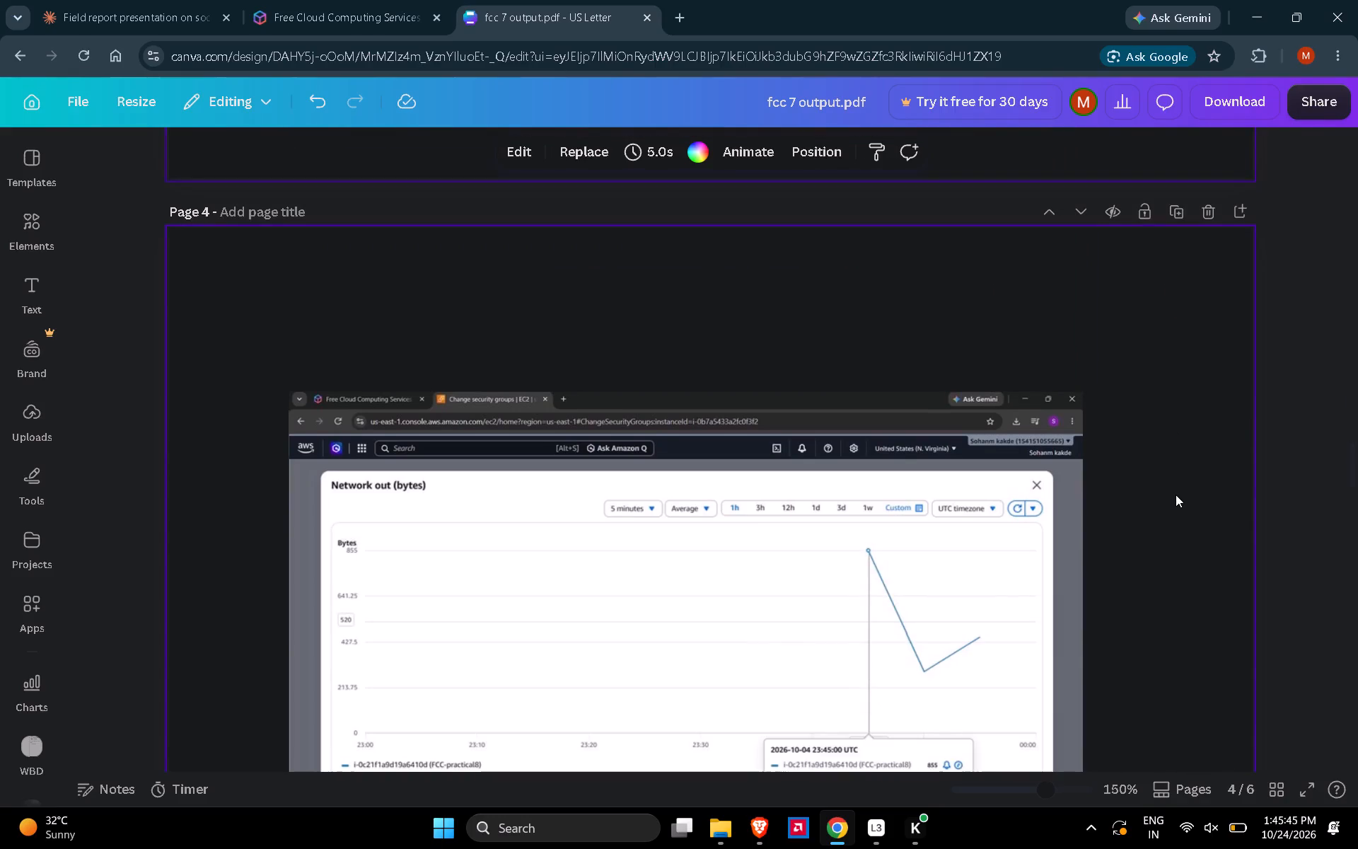
key("ctrl+v")
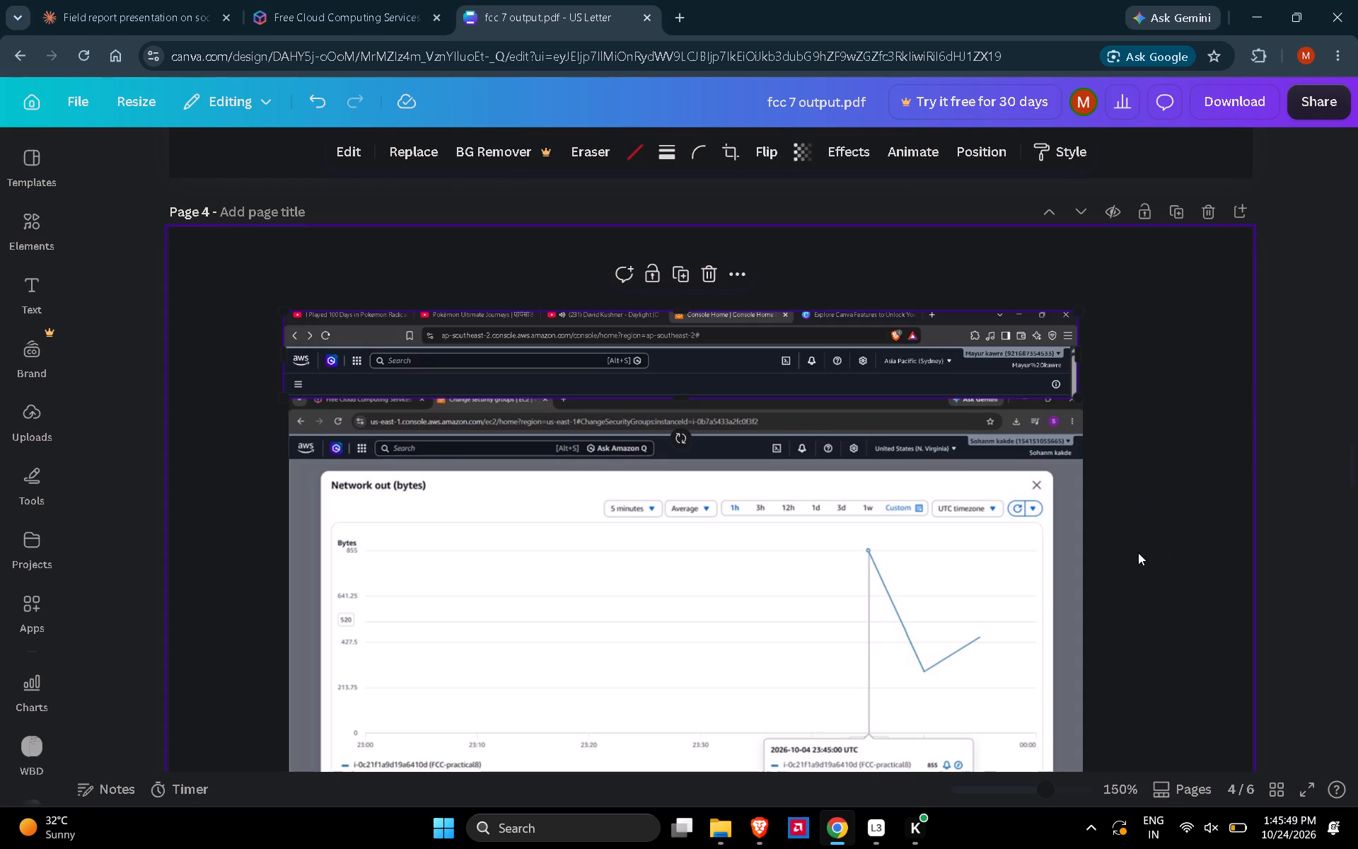
left_click_drag(545, 345, 574, 401)
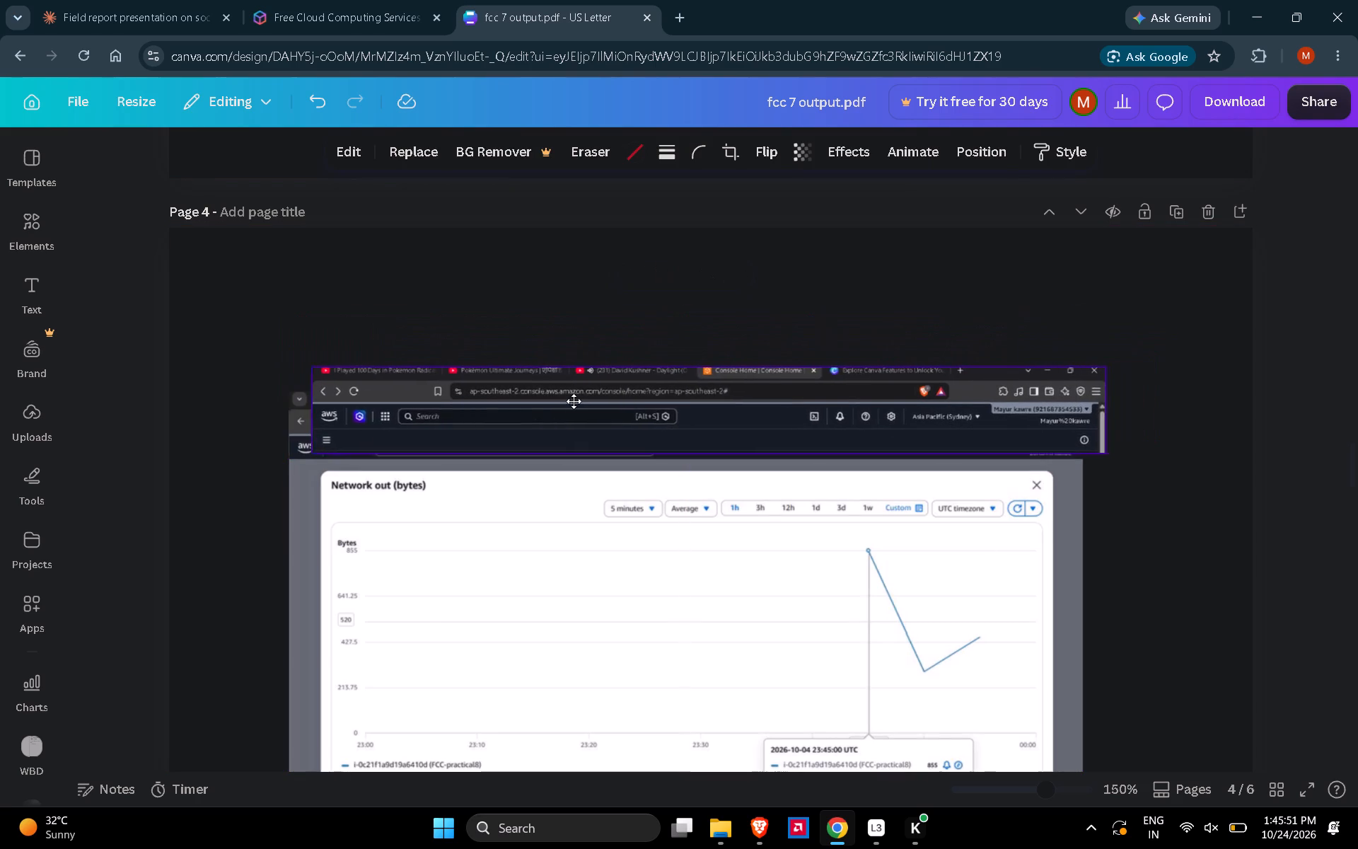
left_click_drag(574, 401, 551, 418)
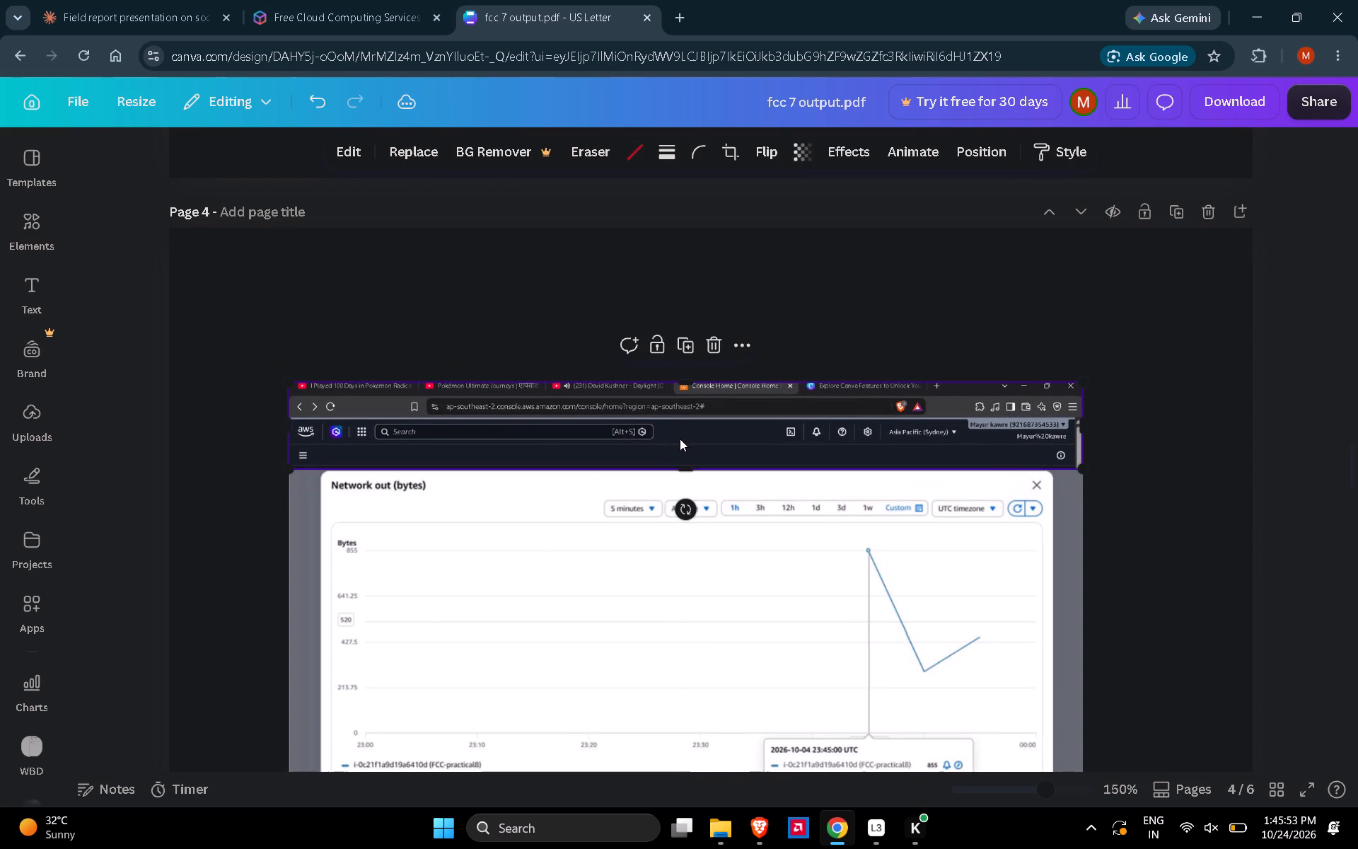
left_click_drag(693, 404, 688, 416)
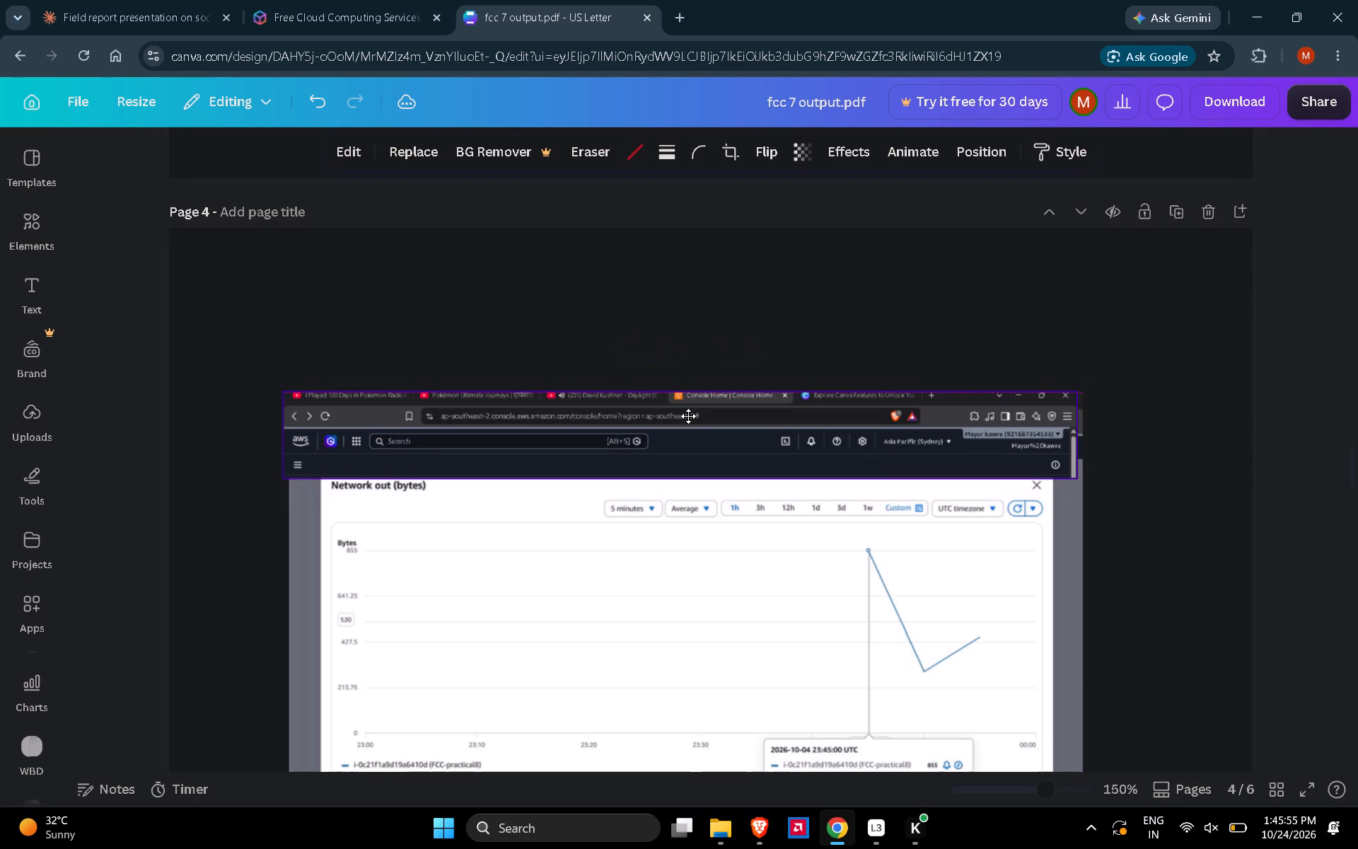
left_click_drag(688, 416, 695, 413)
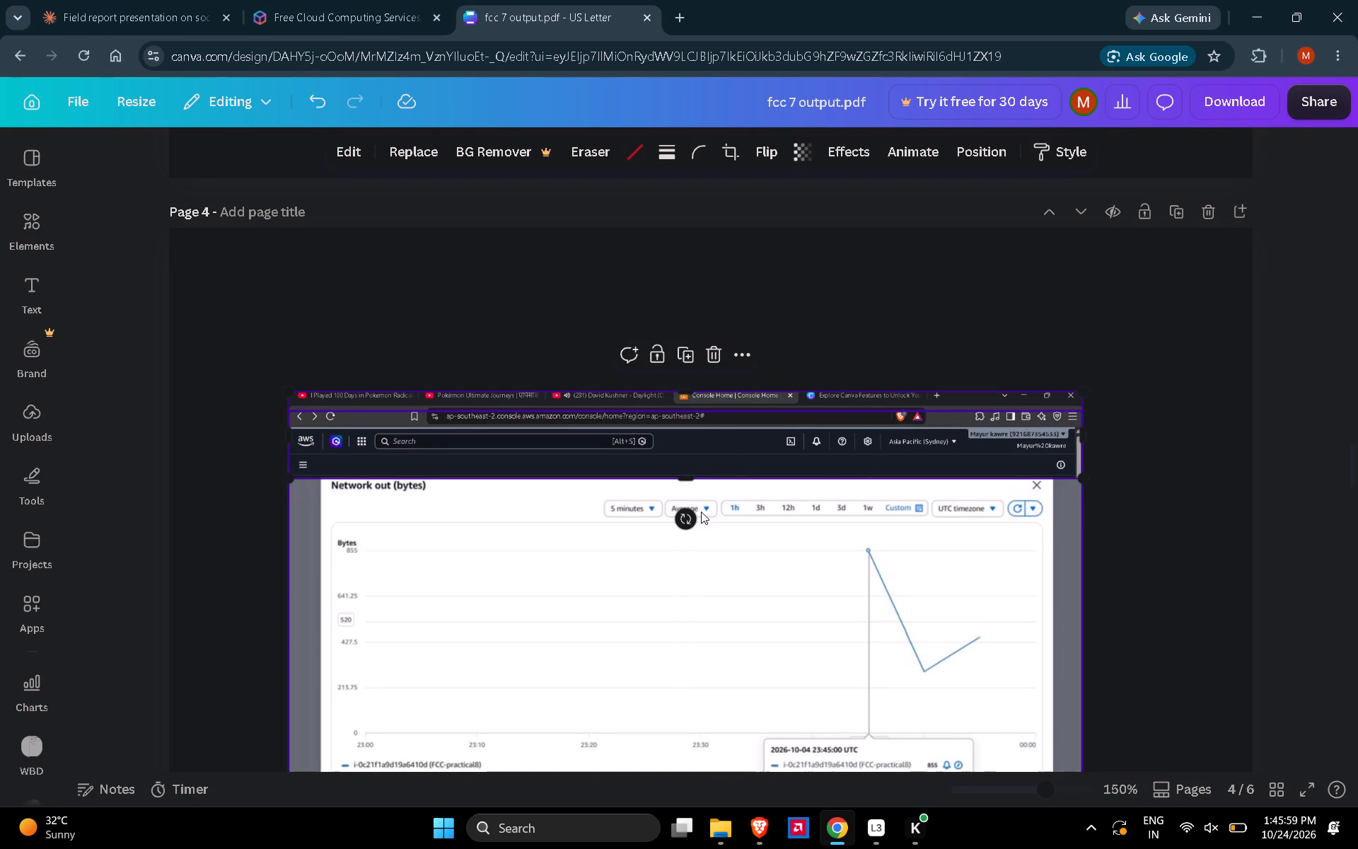
left_click(693, 478)
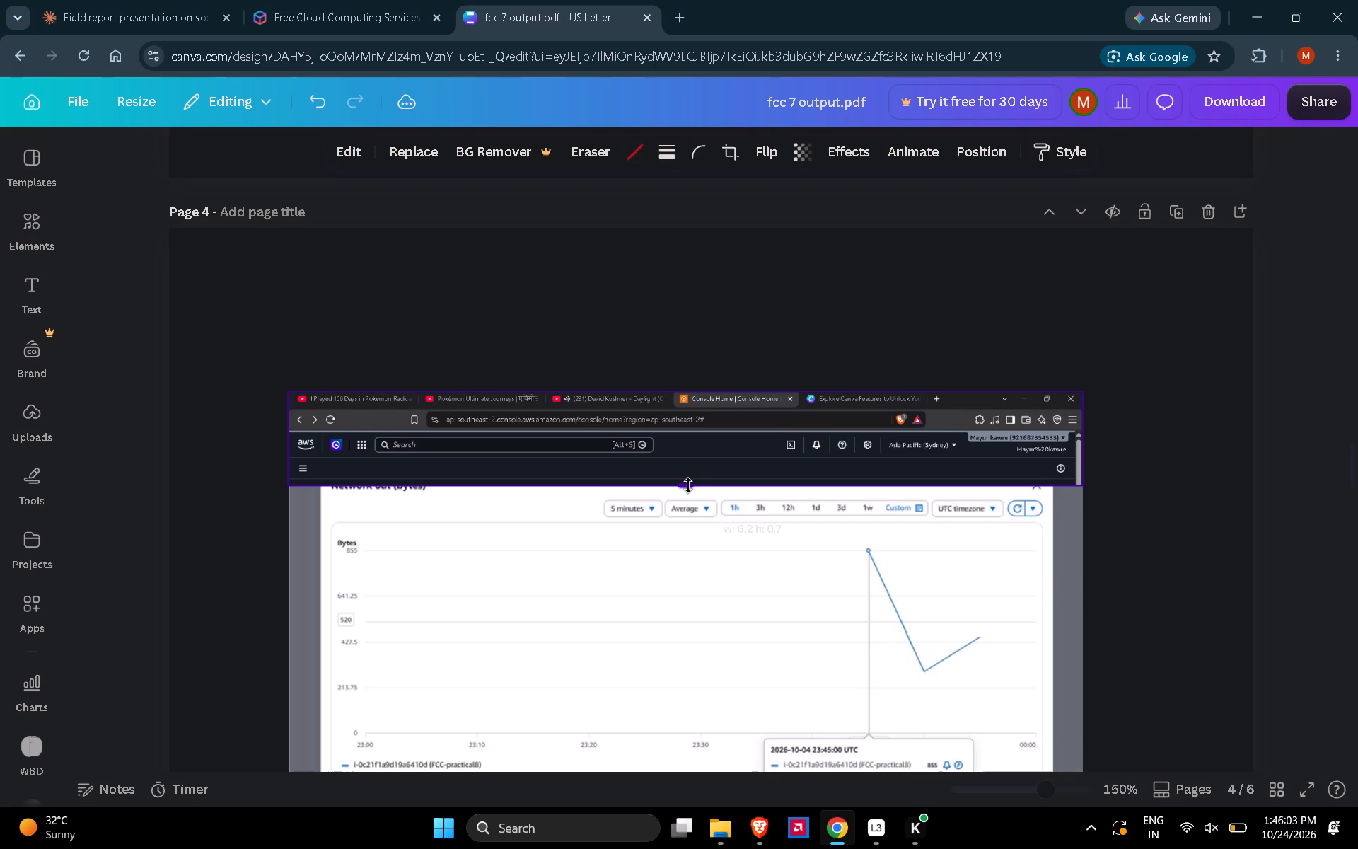
left_click_drag(685, 484, 685, 483)
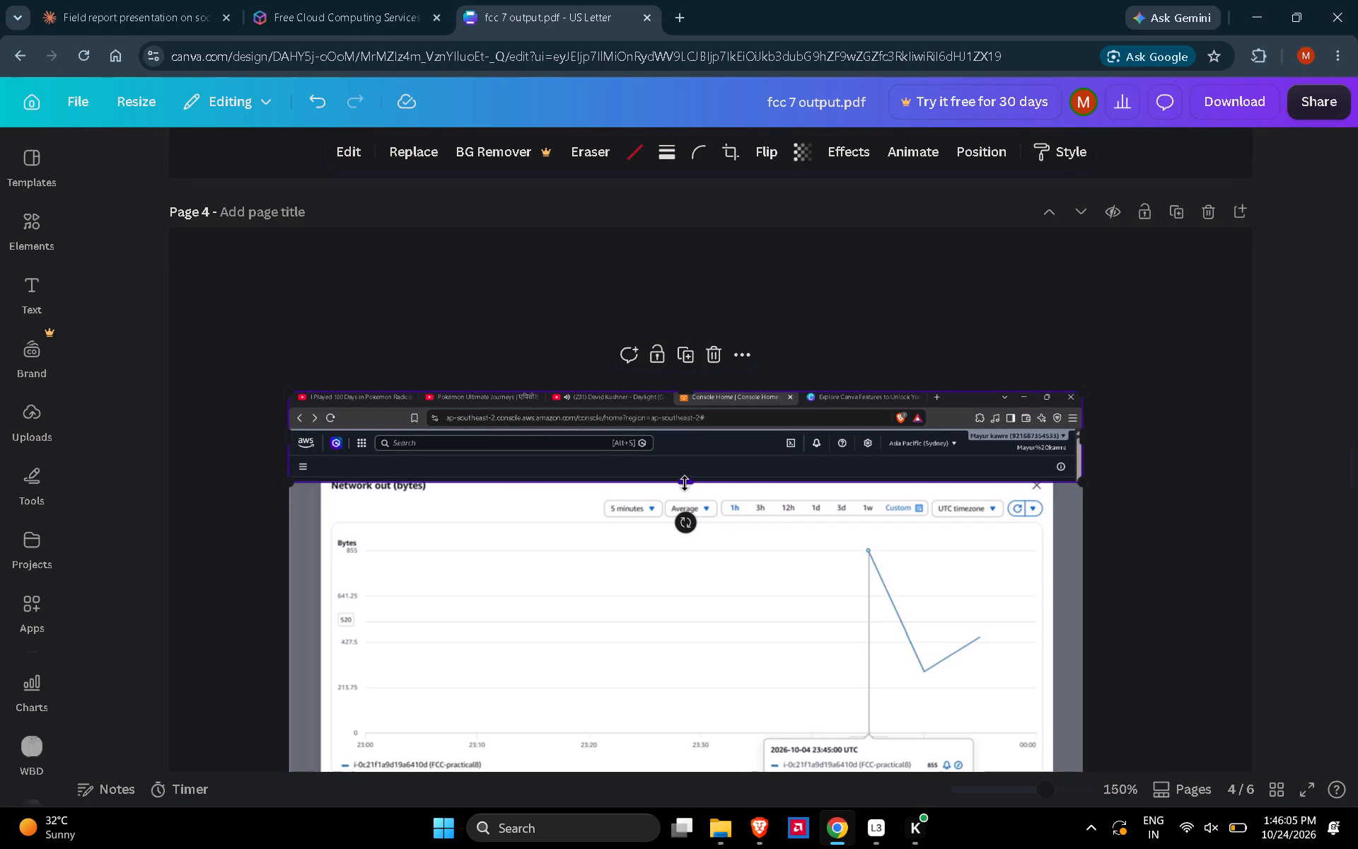
left_click_drag(685, 483, 699, 463)
left_click(1161, 413)
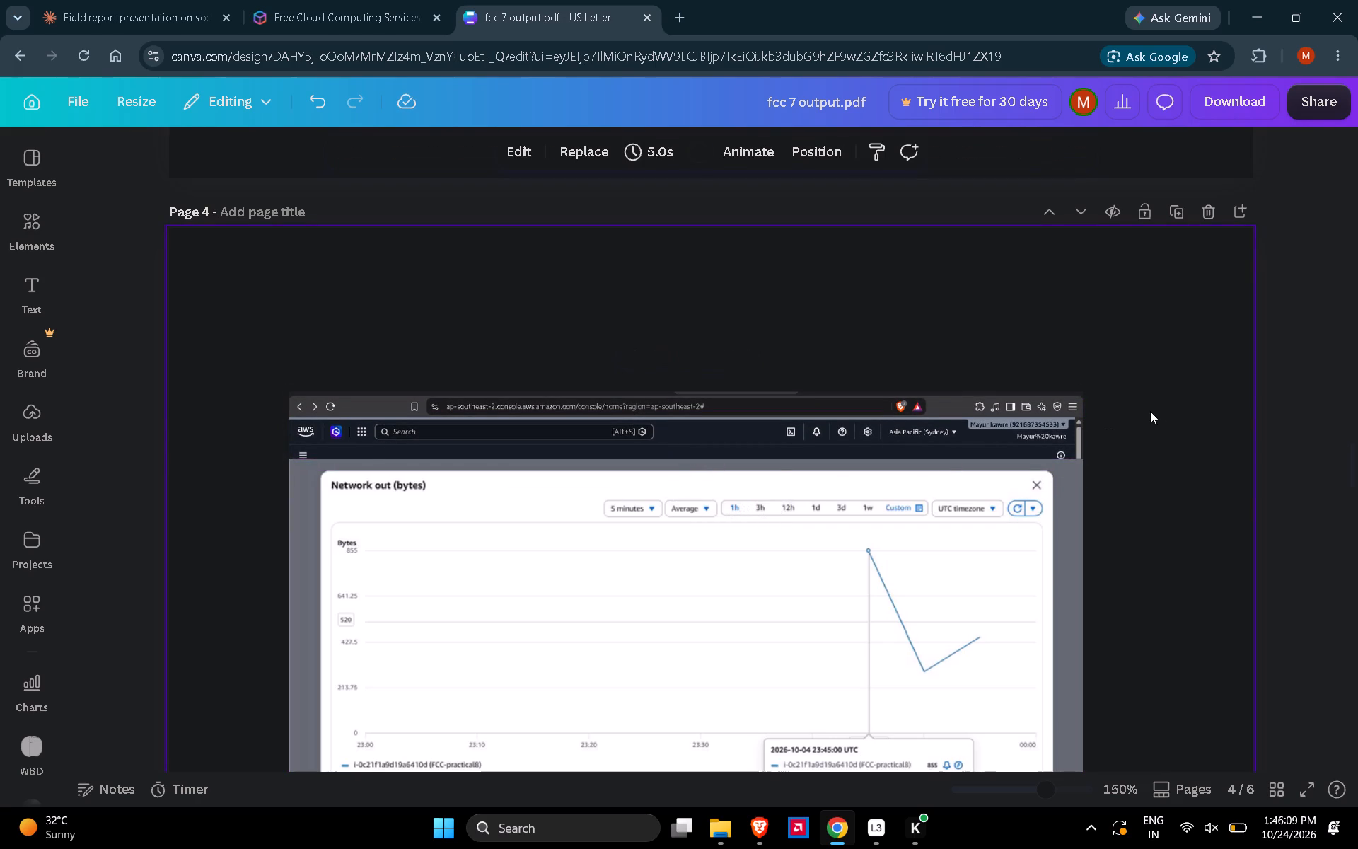
Paste another header strip on page 4 and fit it over the terminal screenshot's header, trimmed to about 0.5 high.
scroll(1153, 417, "down", 3)
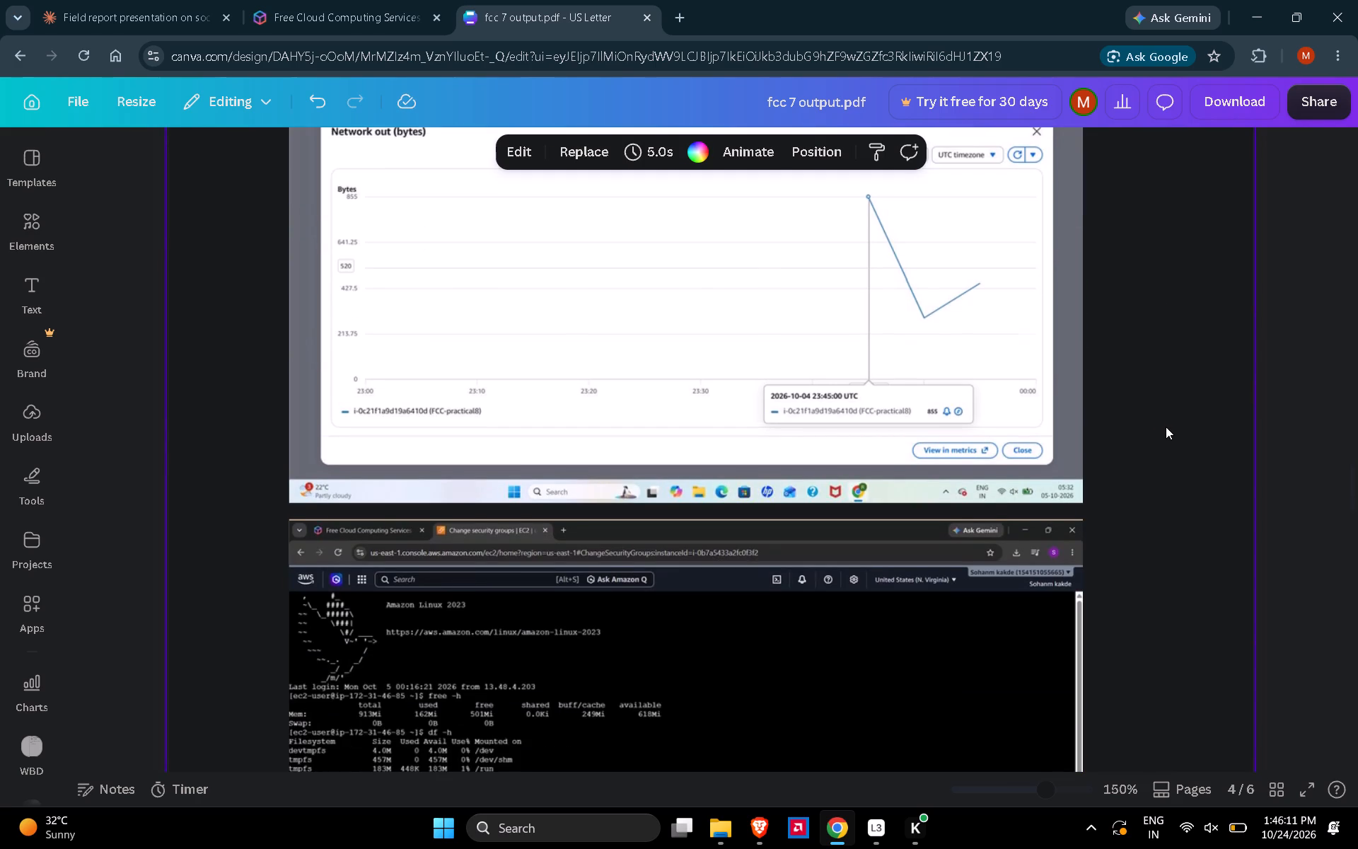
scroll(1166, 429, "down", 2)
key("ctrl+v")
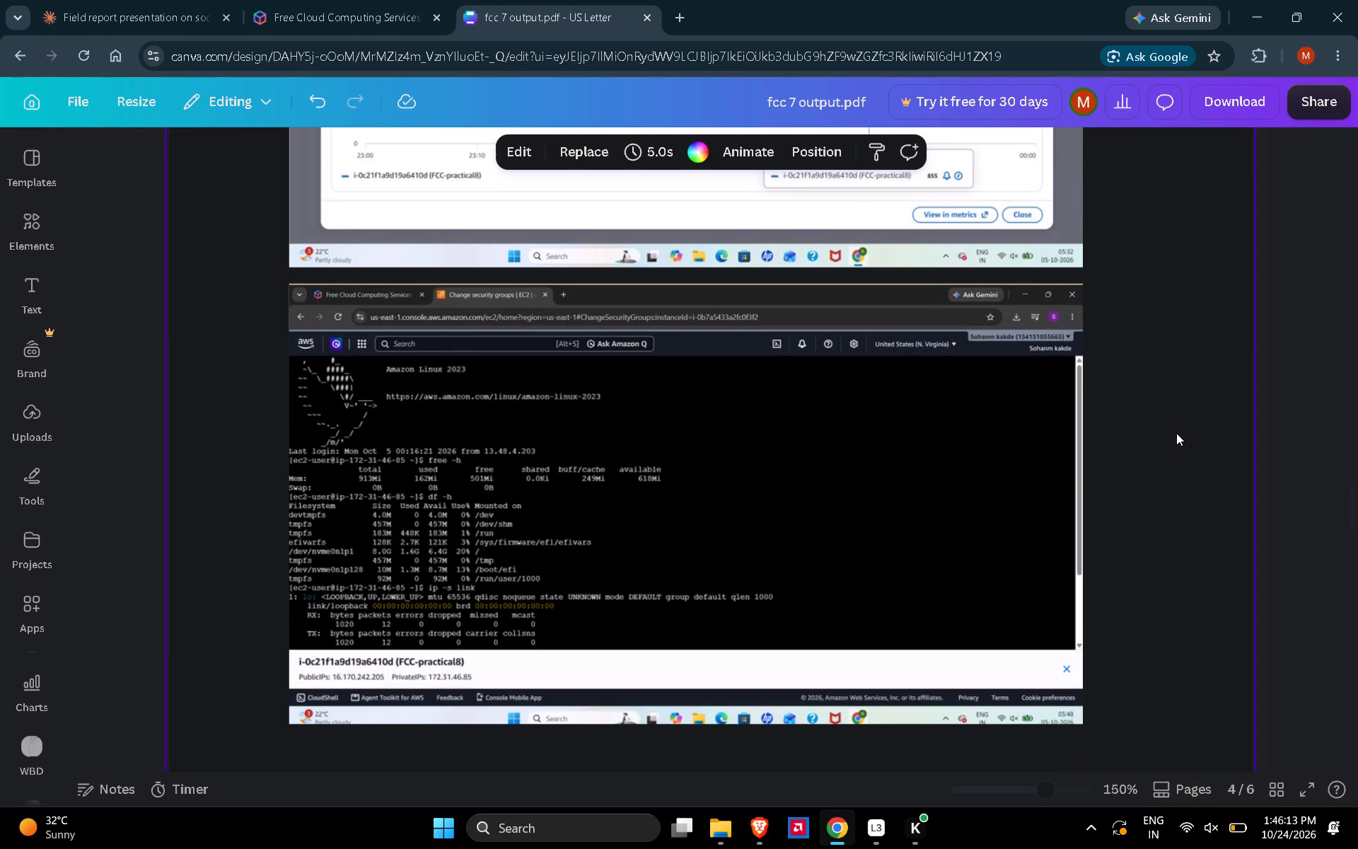
left_click_drag(687, 454, 663, 356)
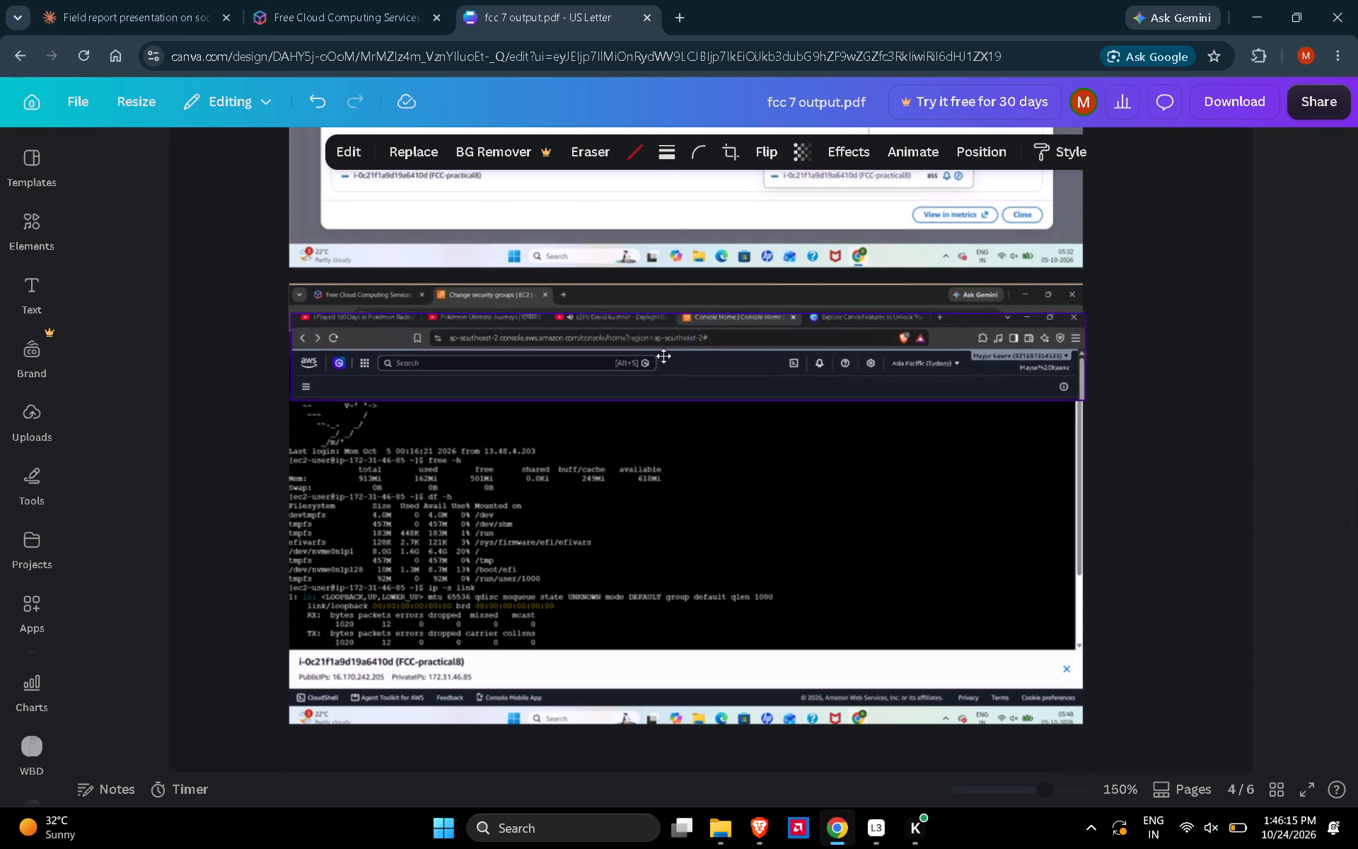
left_click_drag(663, 356, 660, 333)
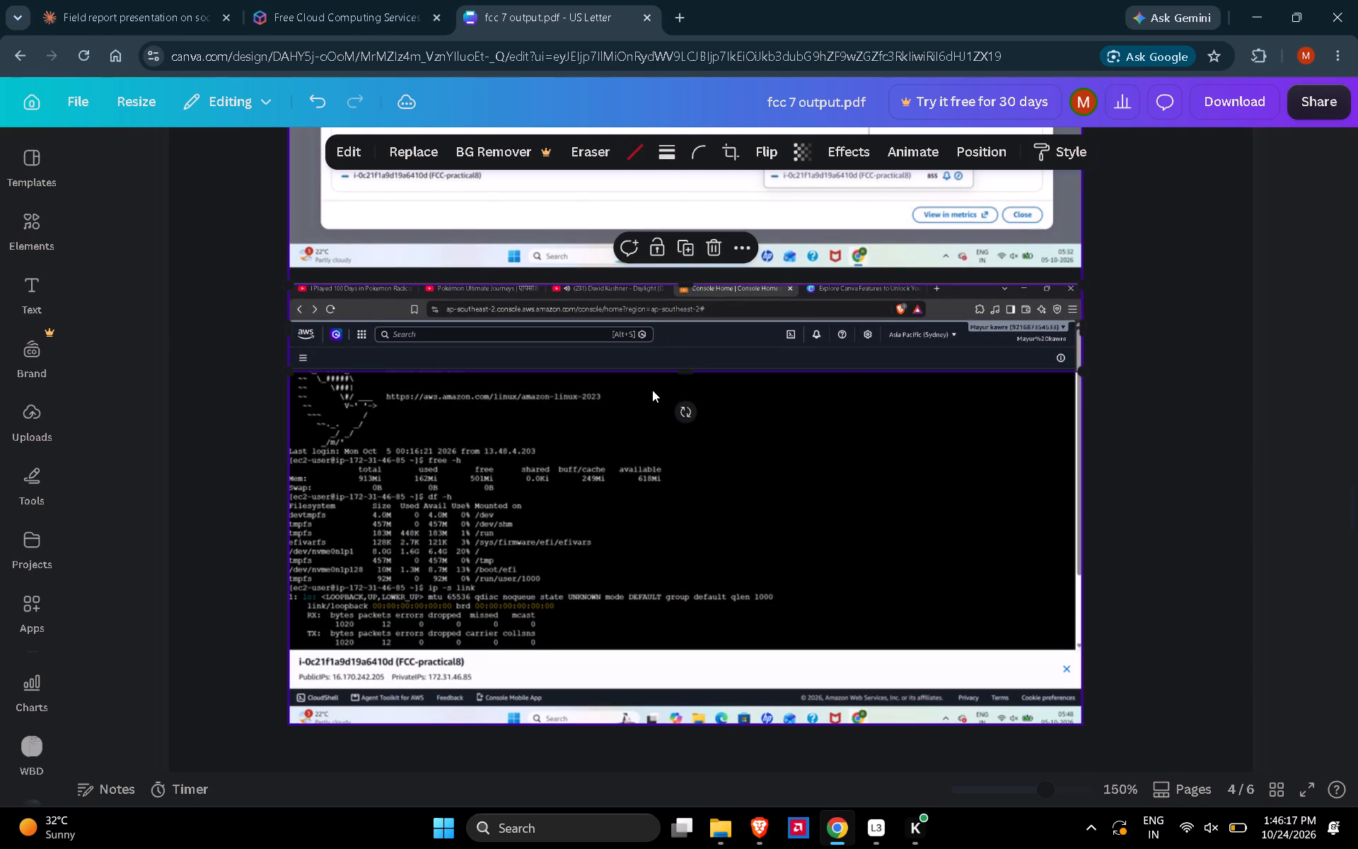
left_click_drag(694, 375, 697, 354)
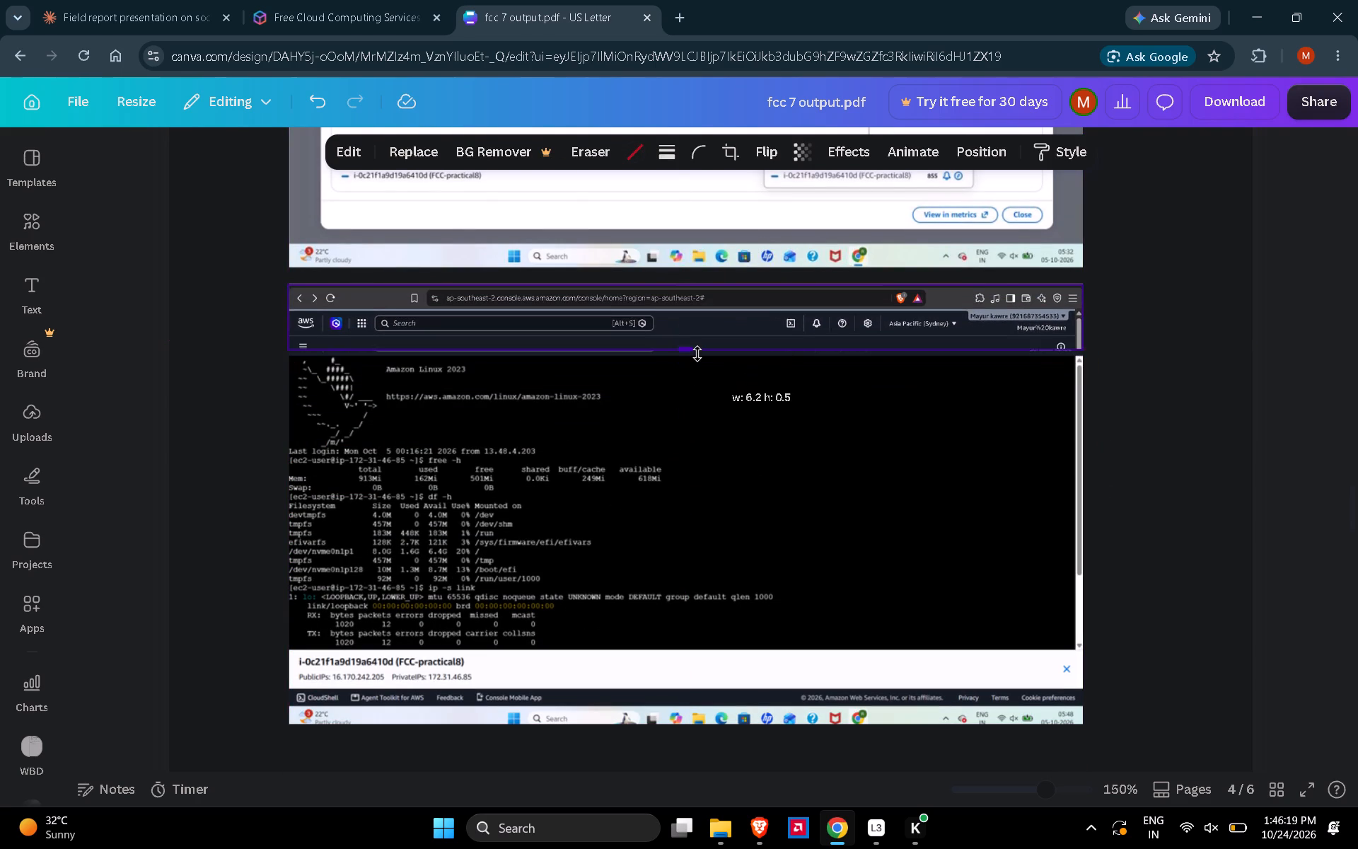
left_click_drag(697, 354, 699, 357)
left_click(1187, 347)
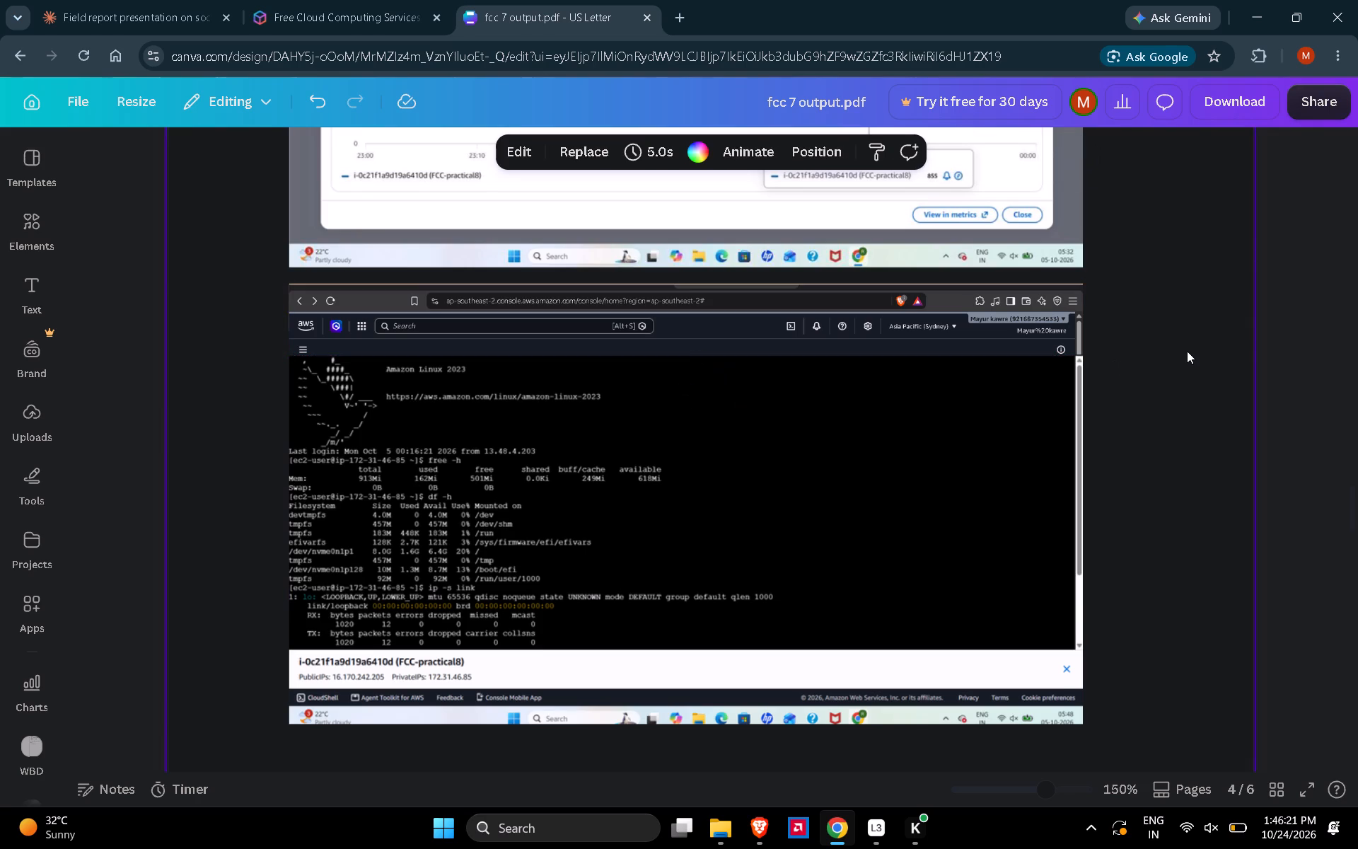
left_click(1194, 324)
Paste the header strip on page 5 and fit it over the first terminal screenshot's header, trimming its height to clear the terminal text.
scroll(1194, 326, "down", 3)
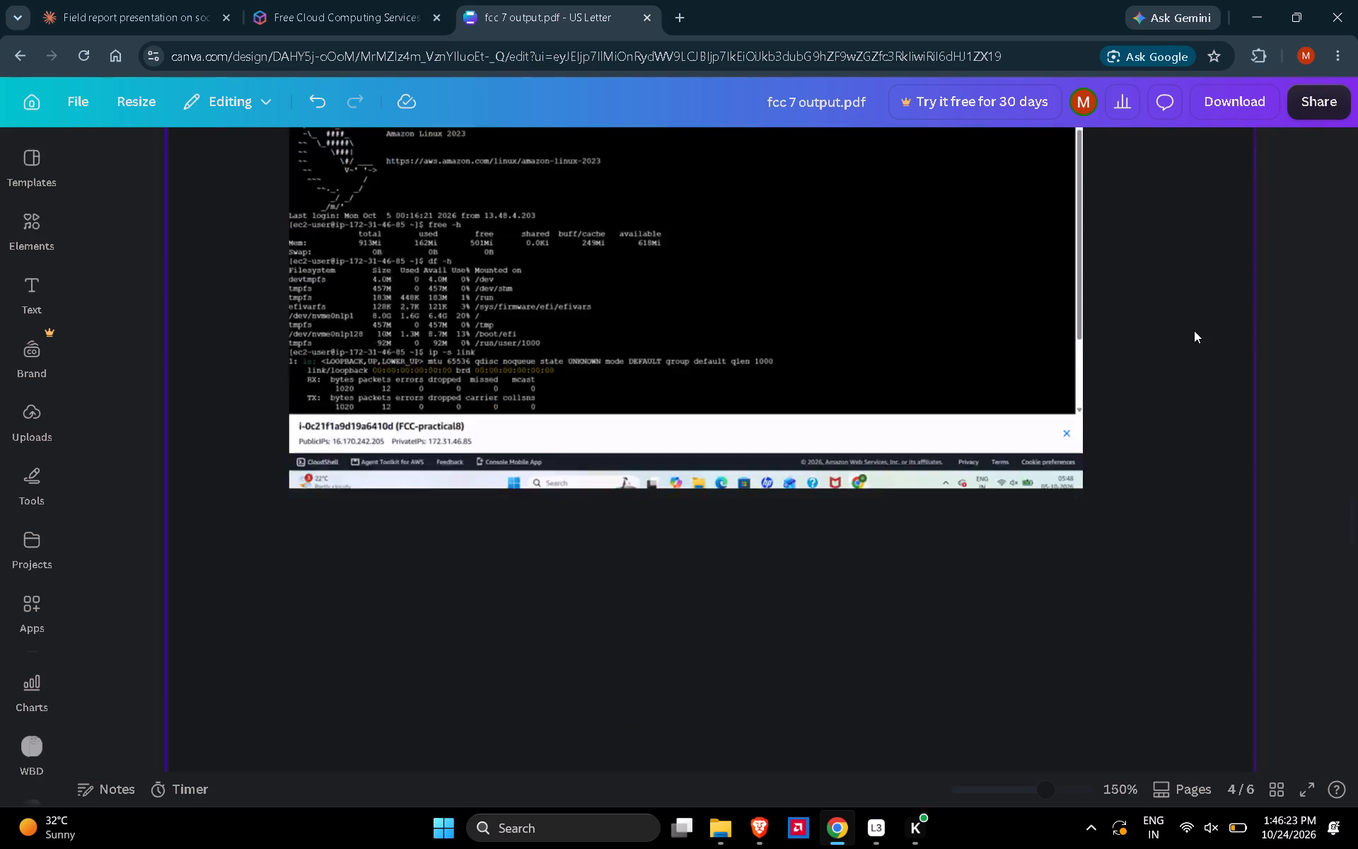
scroll(1194, 330, "down", 4)
left_click(979, 359)
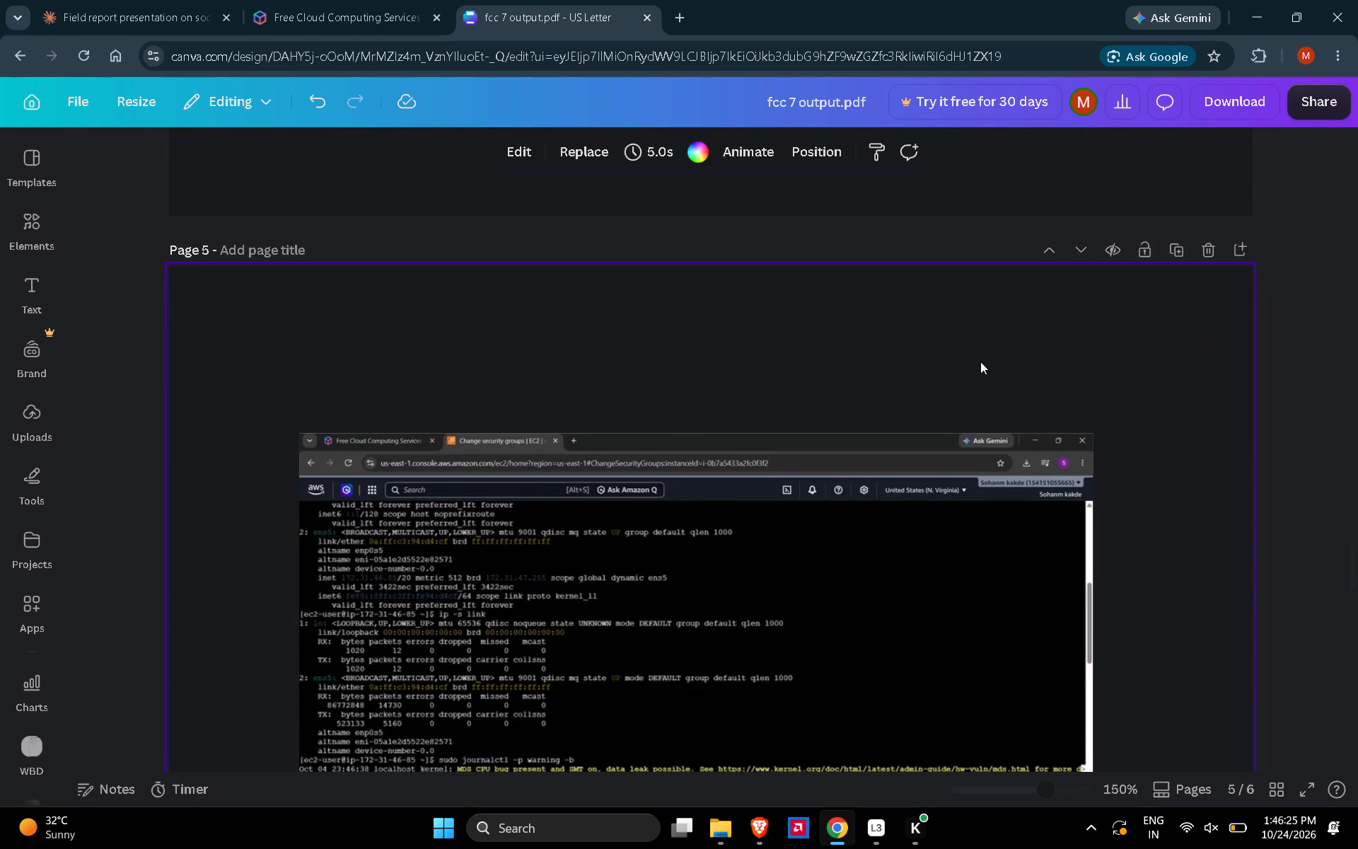
key("ctrl+v")
left_click_drag(781, 400, 797, 489)
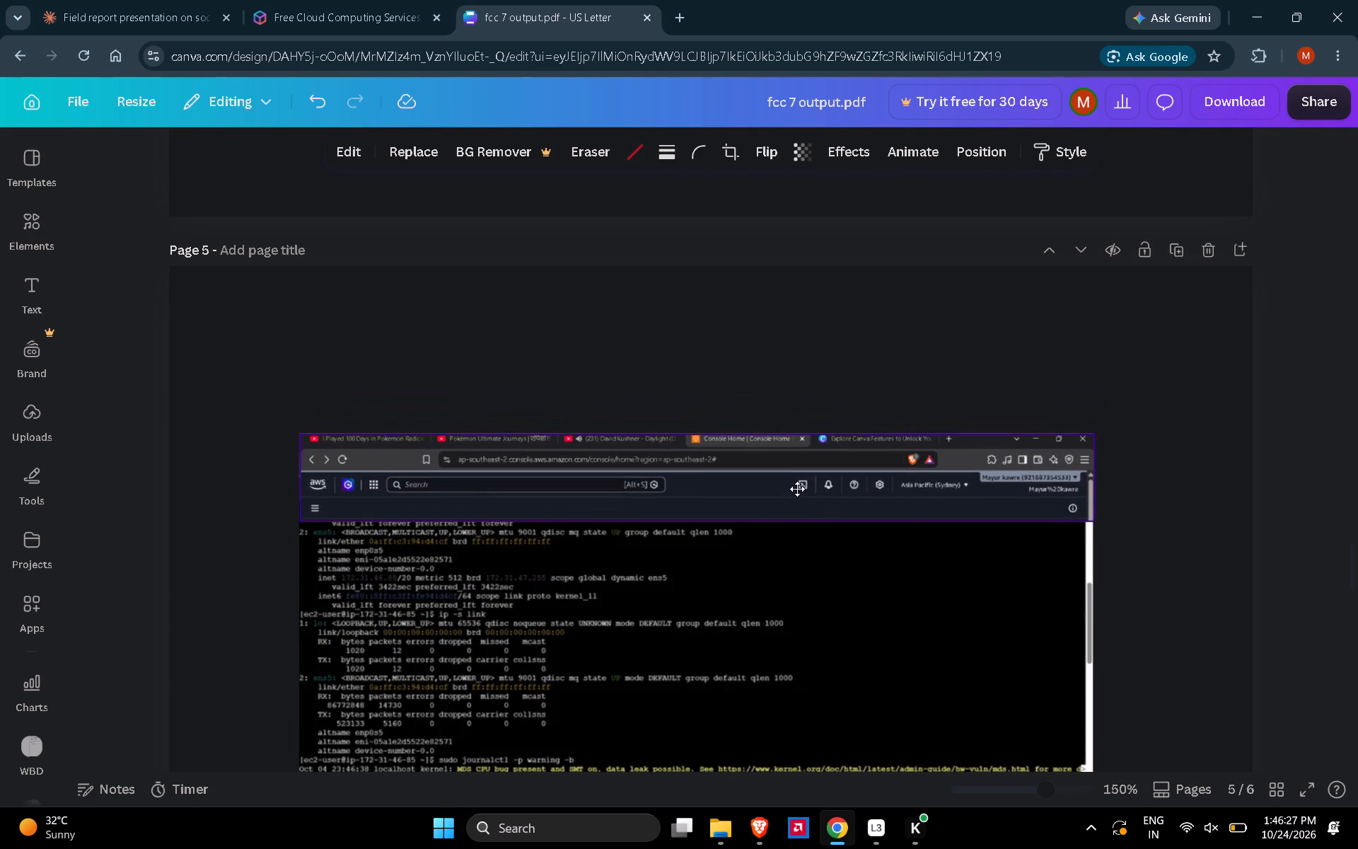
left_click_drag(797, 489, 801, 483)
left_click_drag(700, 523, 714, 493)
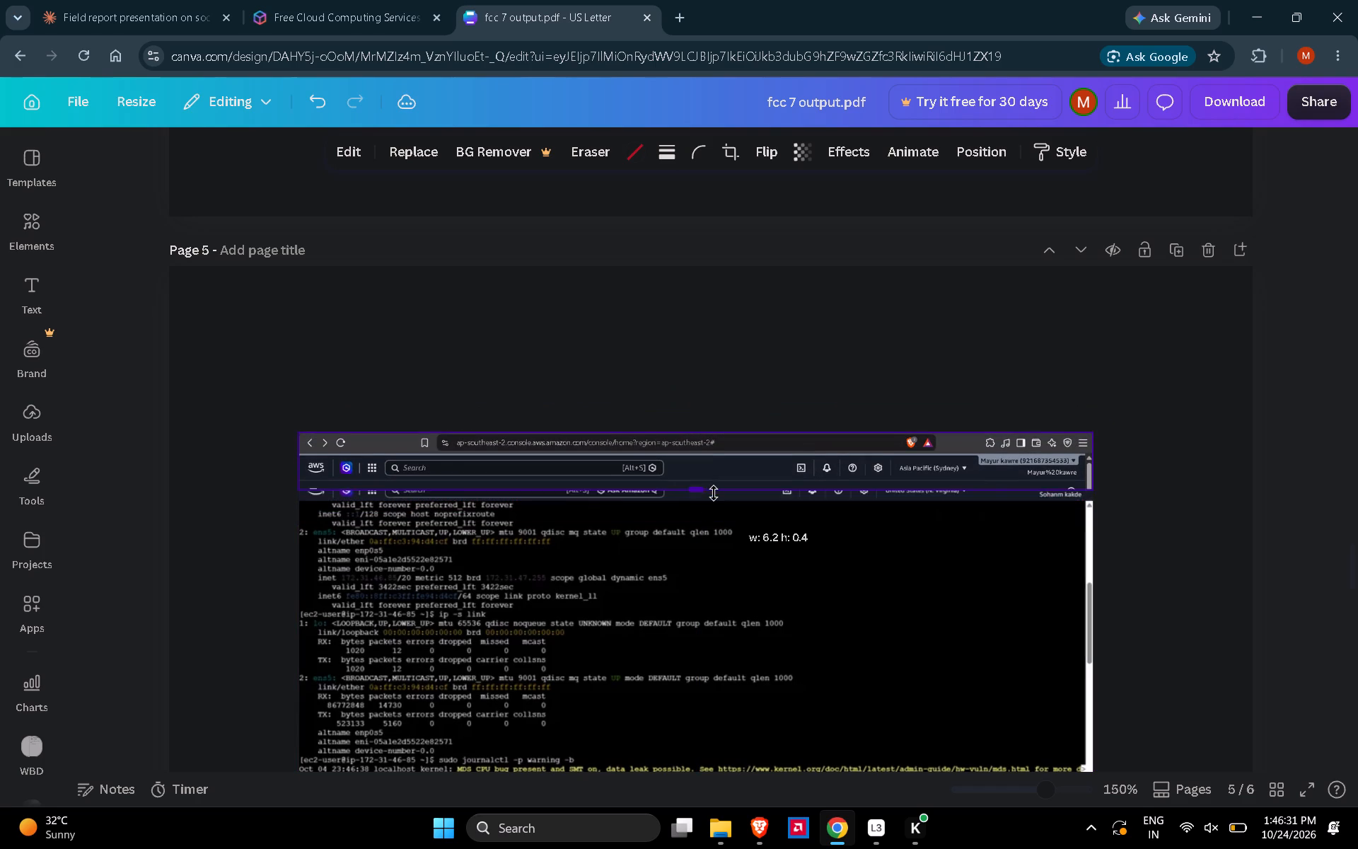
left_click_drag(714, 493, 721, 502)
left_click(1166, 495)
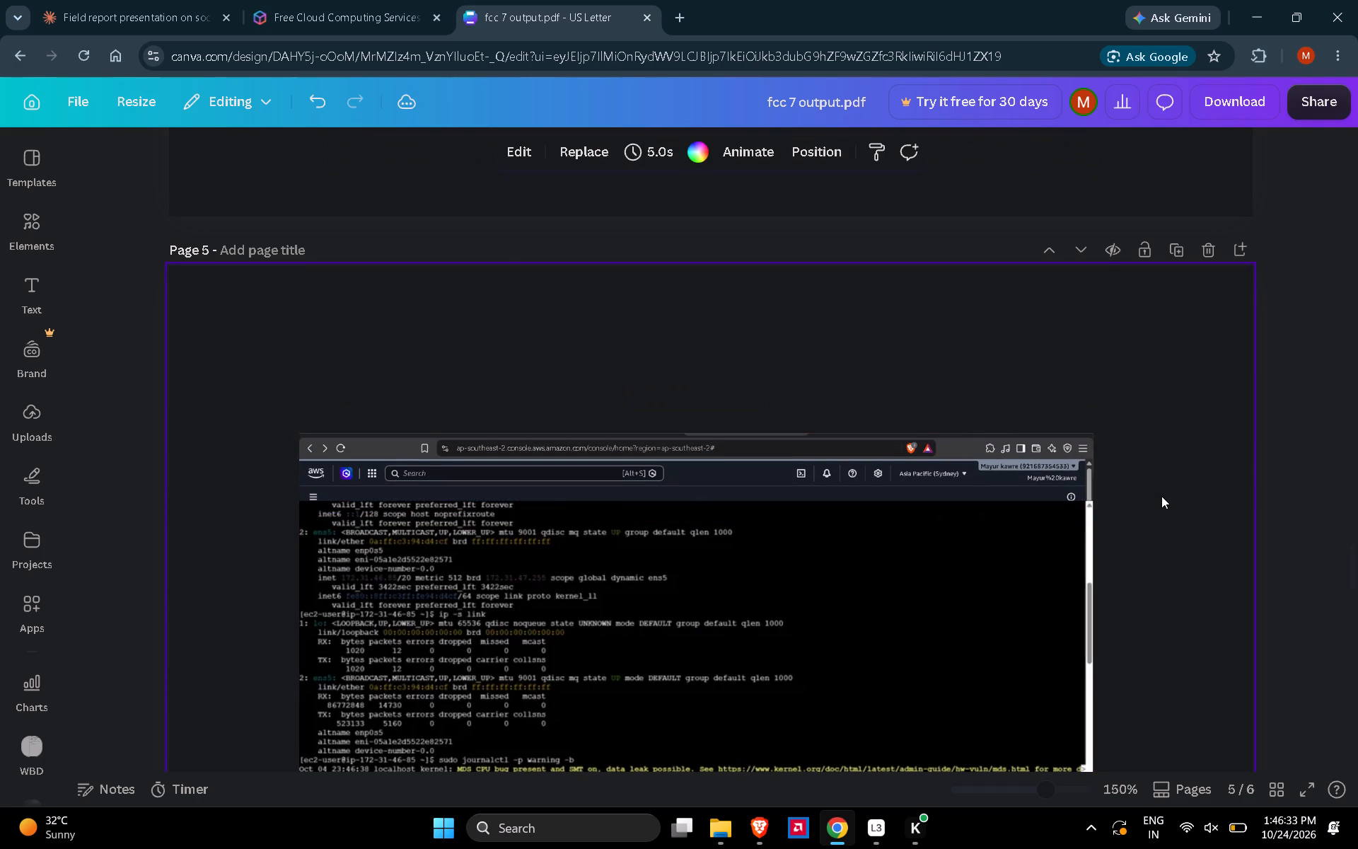
Paste another header strip on page 5 and fit it over the journalctl -n 50 screenshot's header, trimmed to clear the terminal text.
scroll(1148, 487, "down", 5)
left_click(1172, 448)
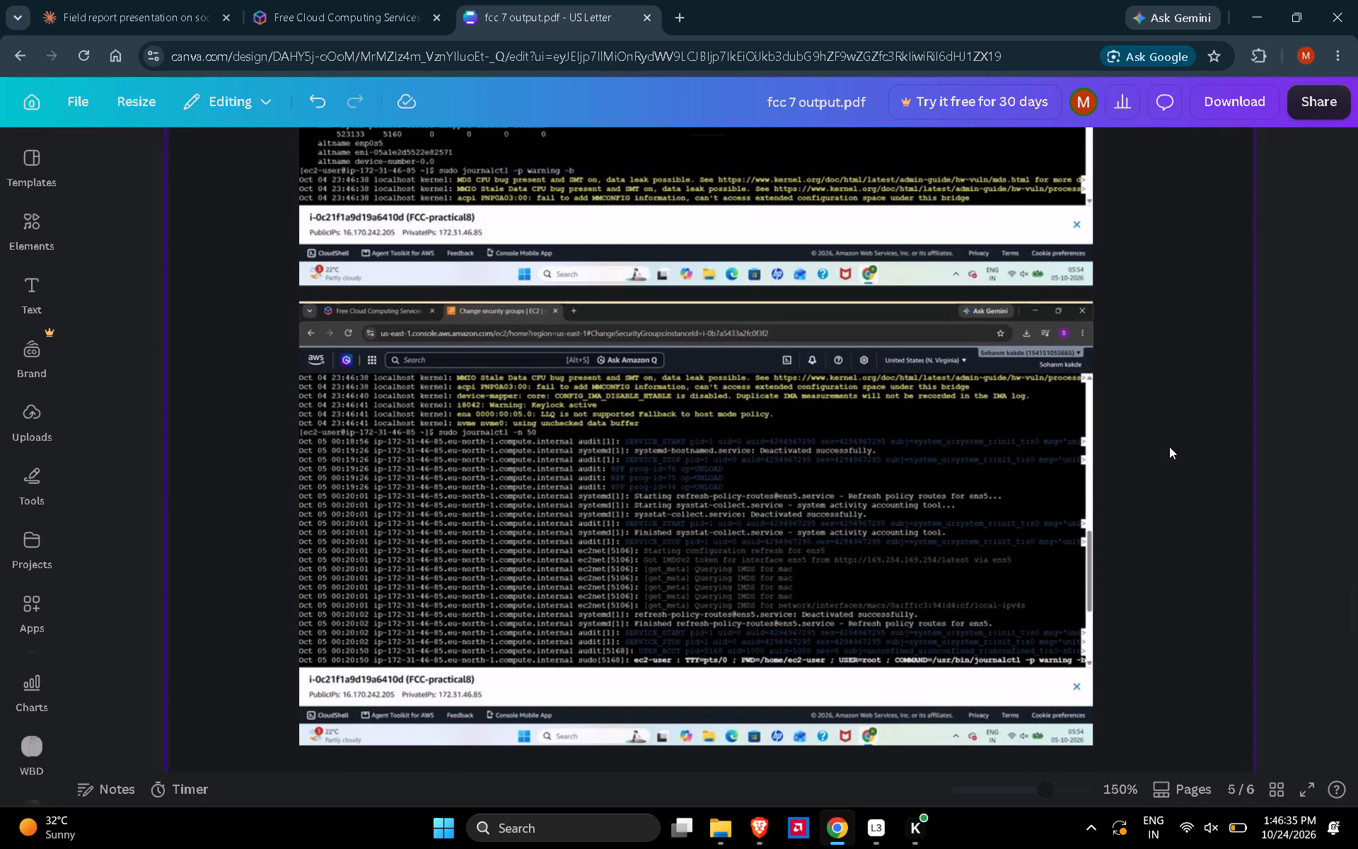
key("ctrl+v")
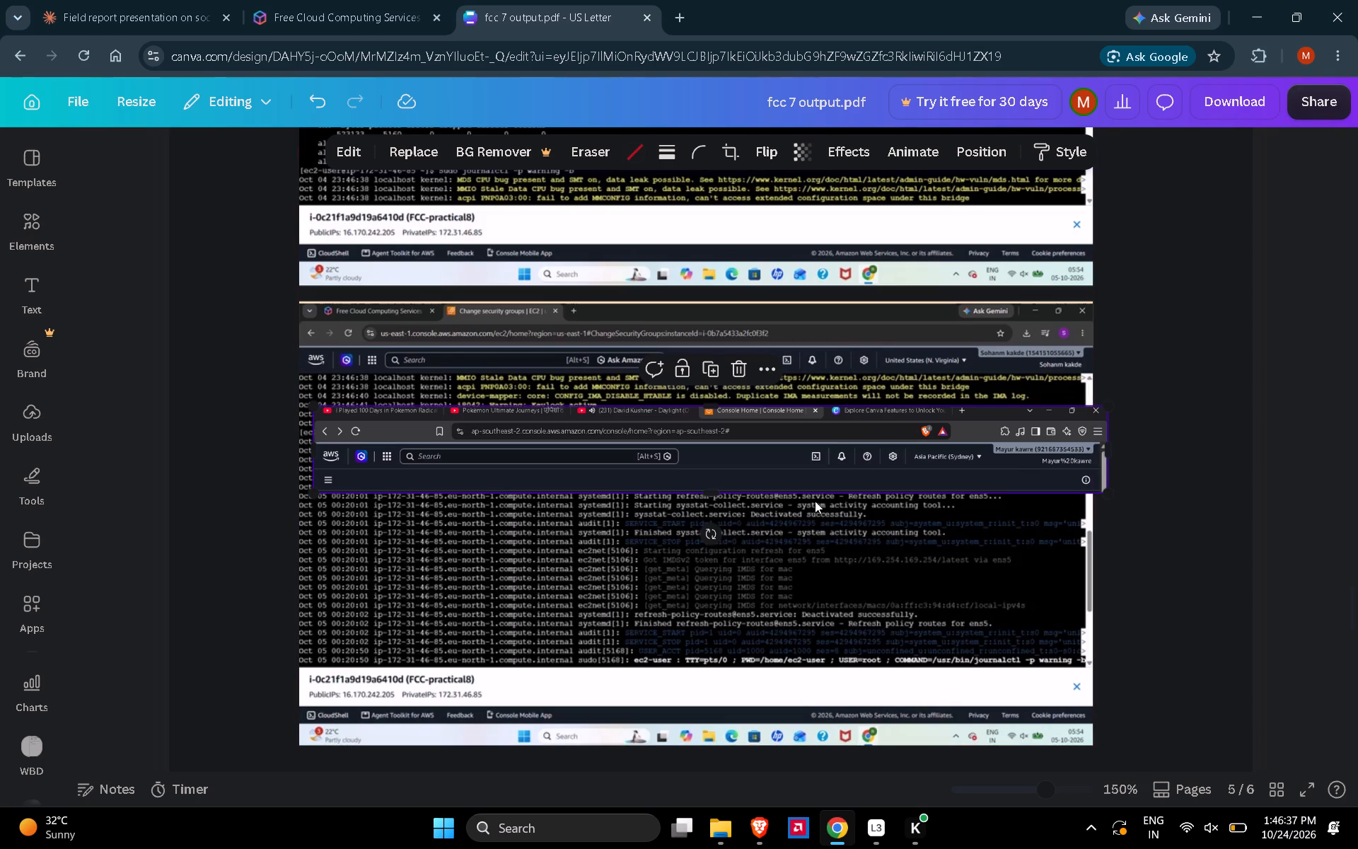
left_click_drag(803, 477, 791, 379)
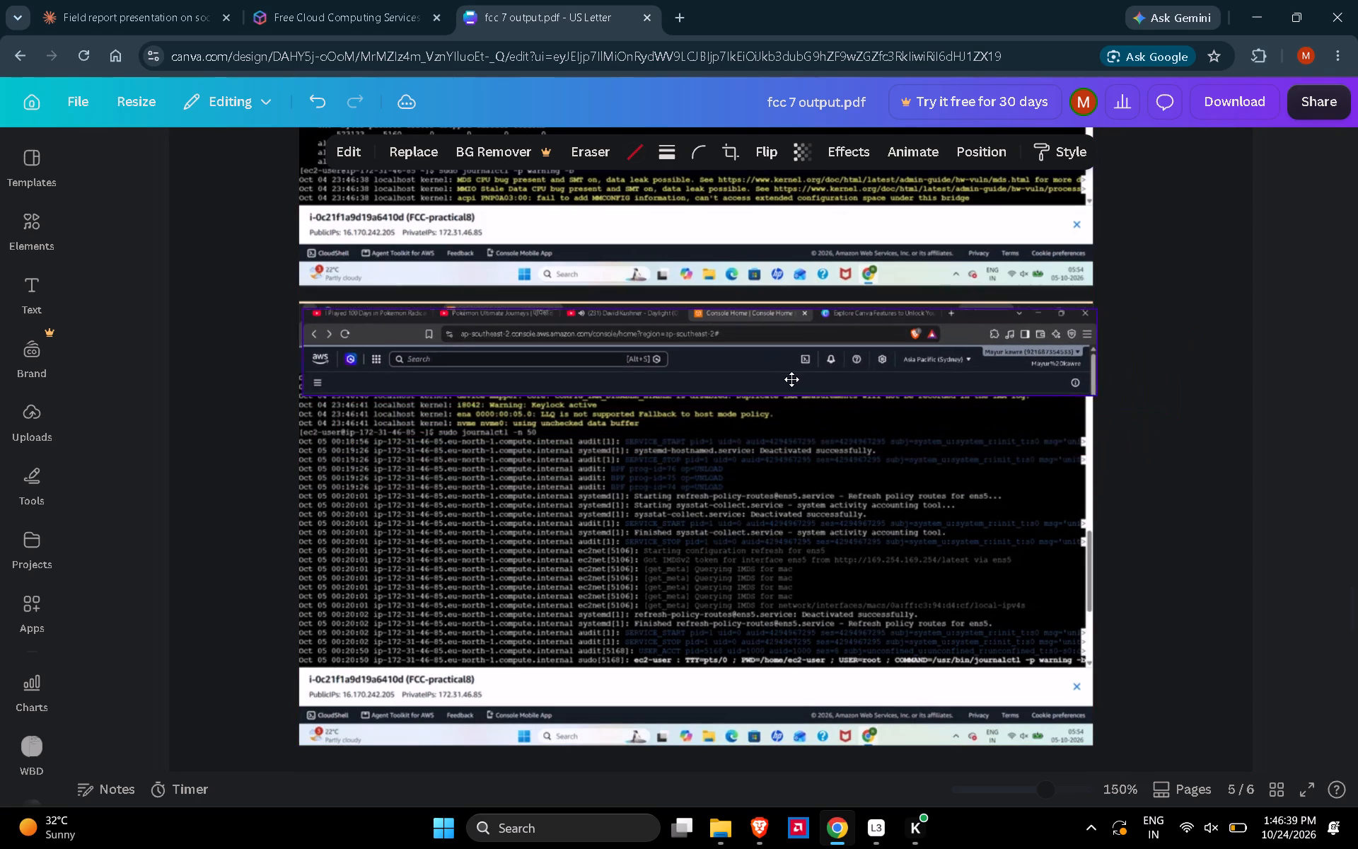
left_click_drag(791, 379, 791, 379)
left_click_drag(705, 388, 716, 366)
left_click(1137, 375)
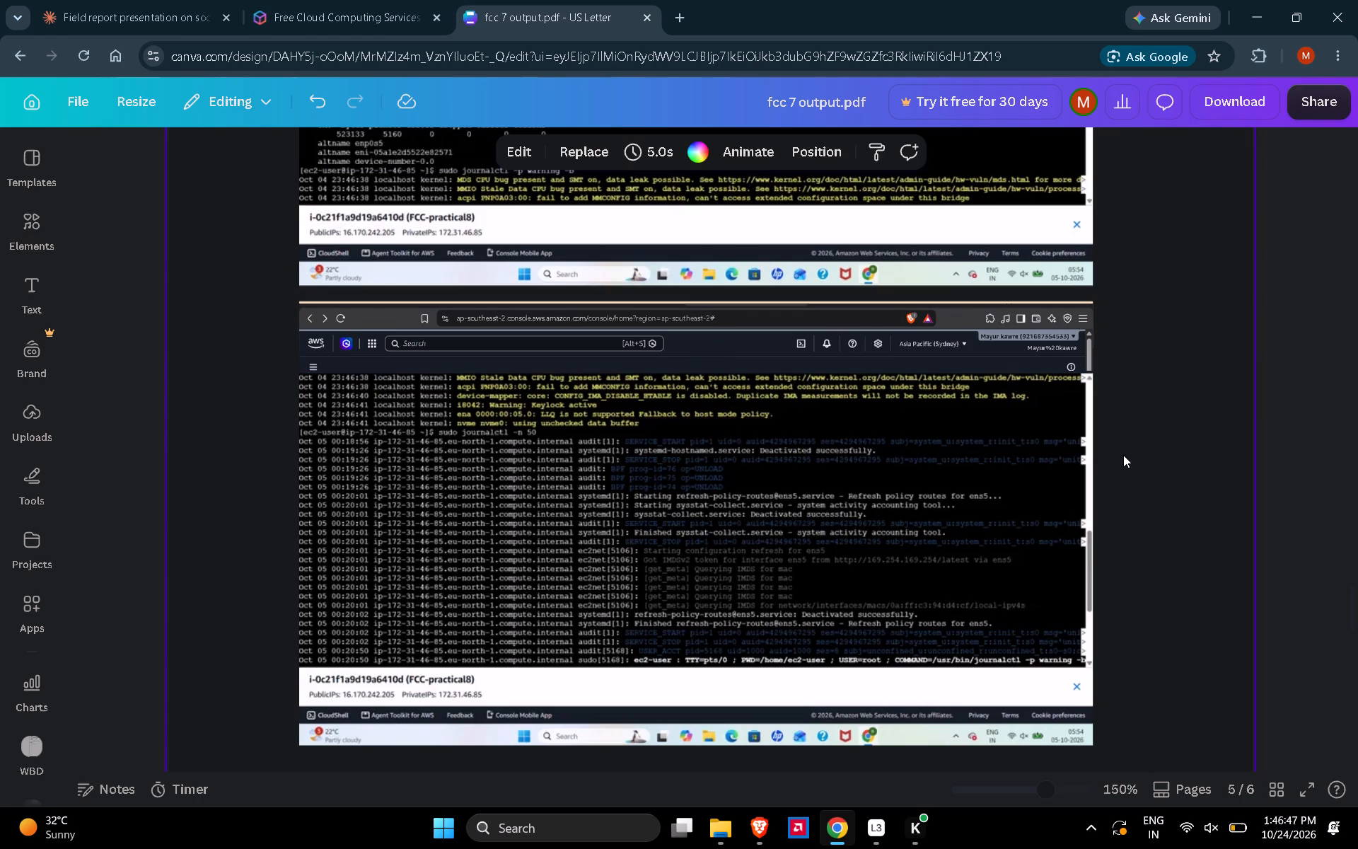
Paste the header strip on page 6 and fit it over the terminal screenshot's header, trimming its height to clear the terminal text.
scroll(1130, 486, "down", 8)
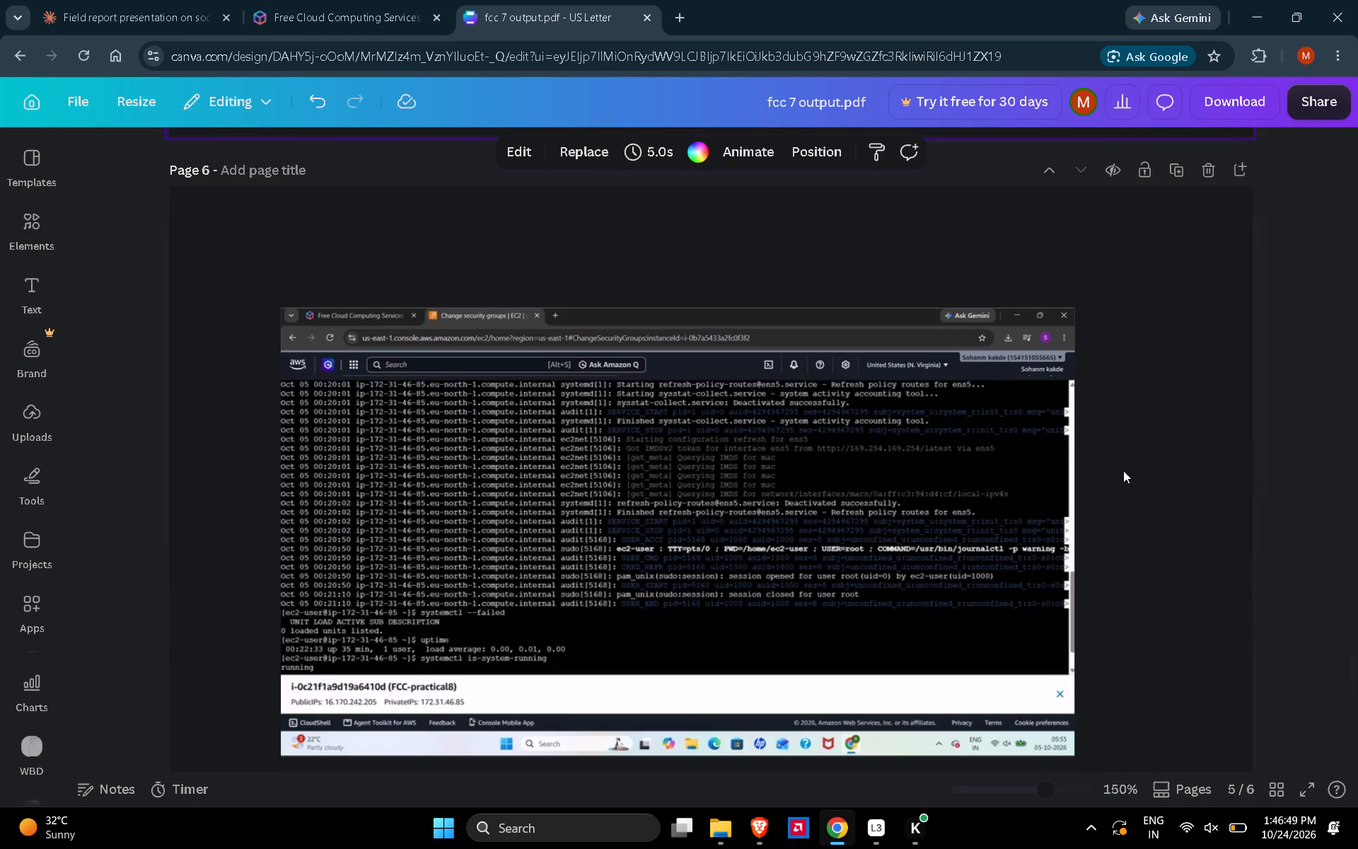
left_click(1205, 425)
key("ctrl+v")
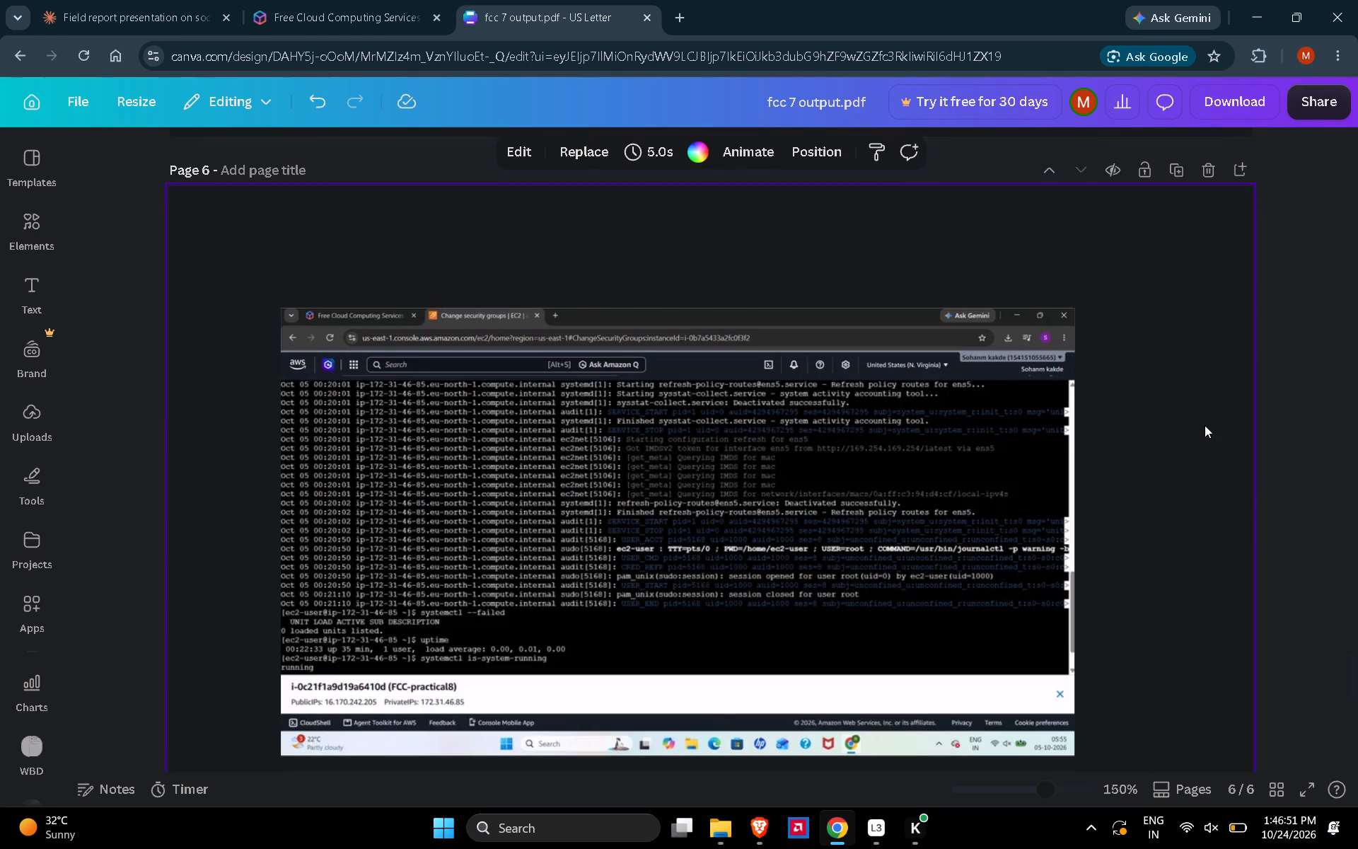
left_click_drag(830, 297, 833, 338)
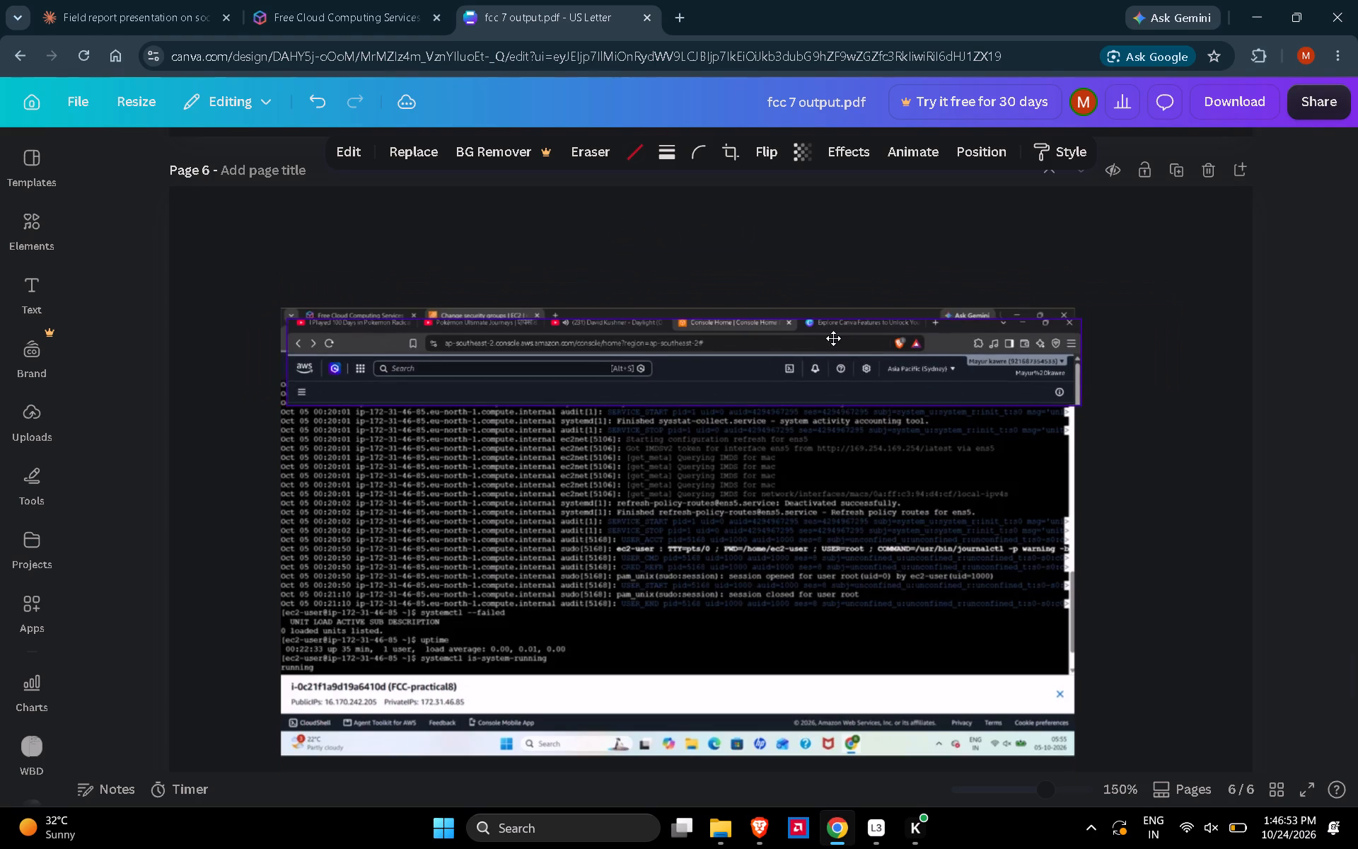
left_click_drag(833, 338, 828, 338)
left_click_drag(686, 397, 686, 374)
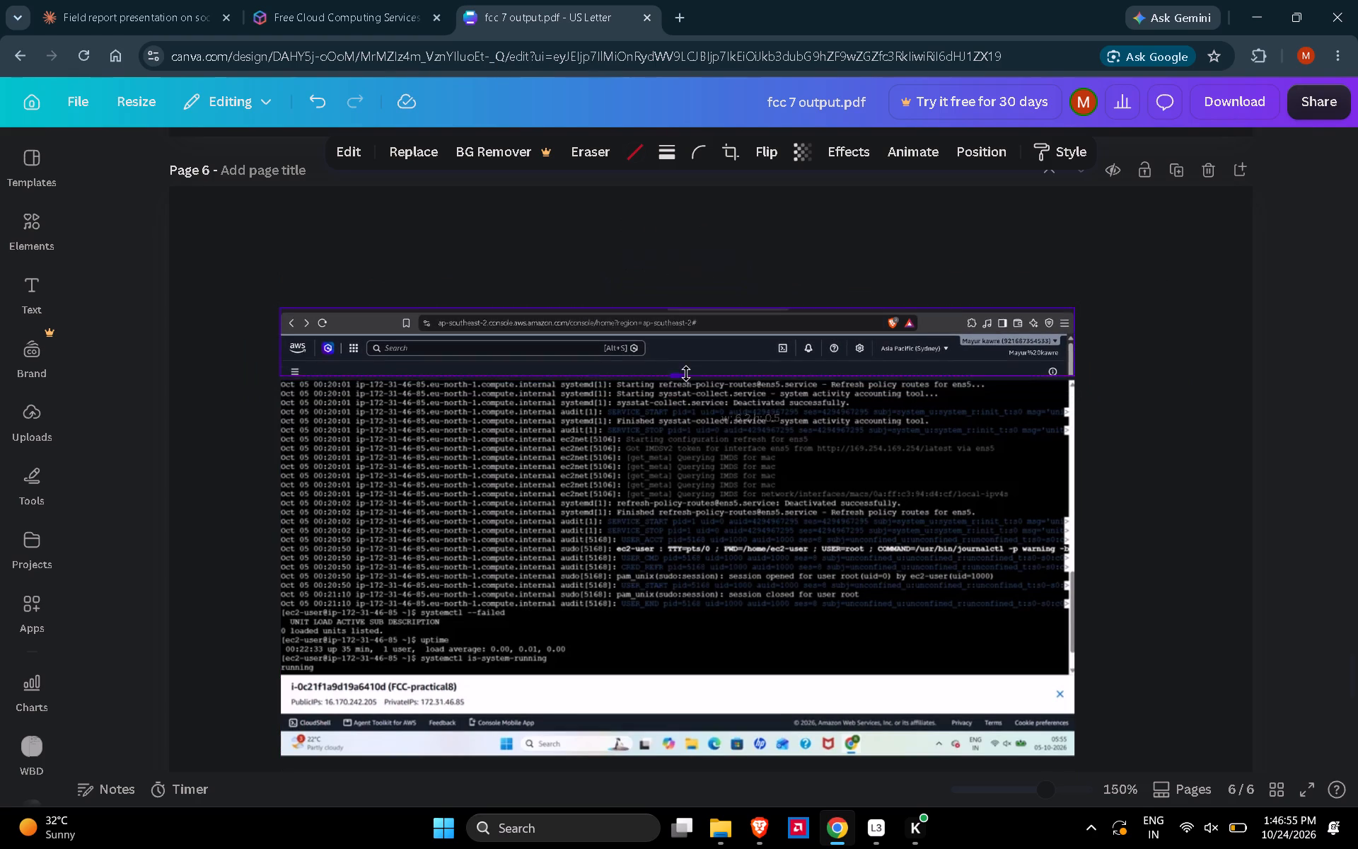
Fine-tune the header strip's height on page 6's first terminal screenshot so it ends just above the terminal text.
left_click_drag(686, 374, 687, 386)
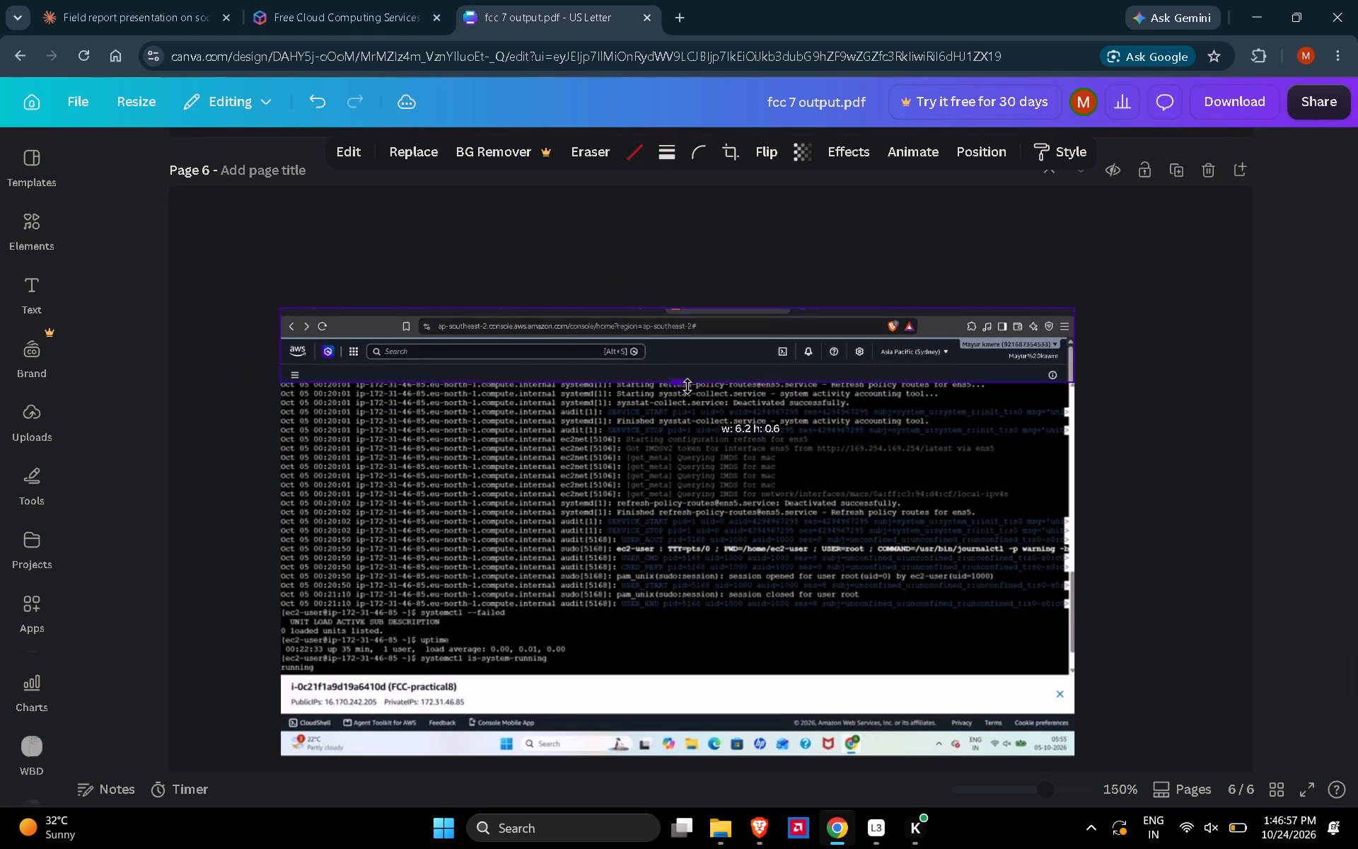
left_click_drag(687, 386, 700, 373)
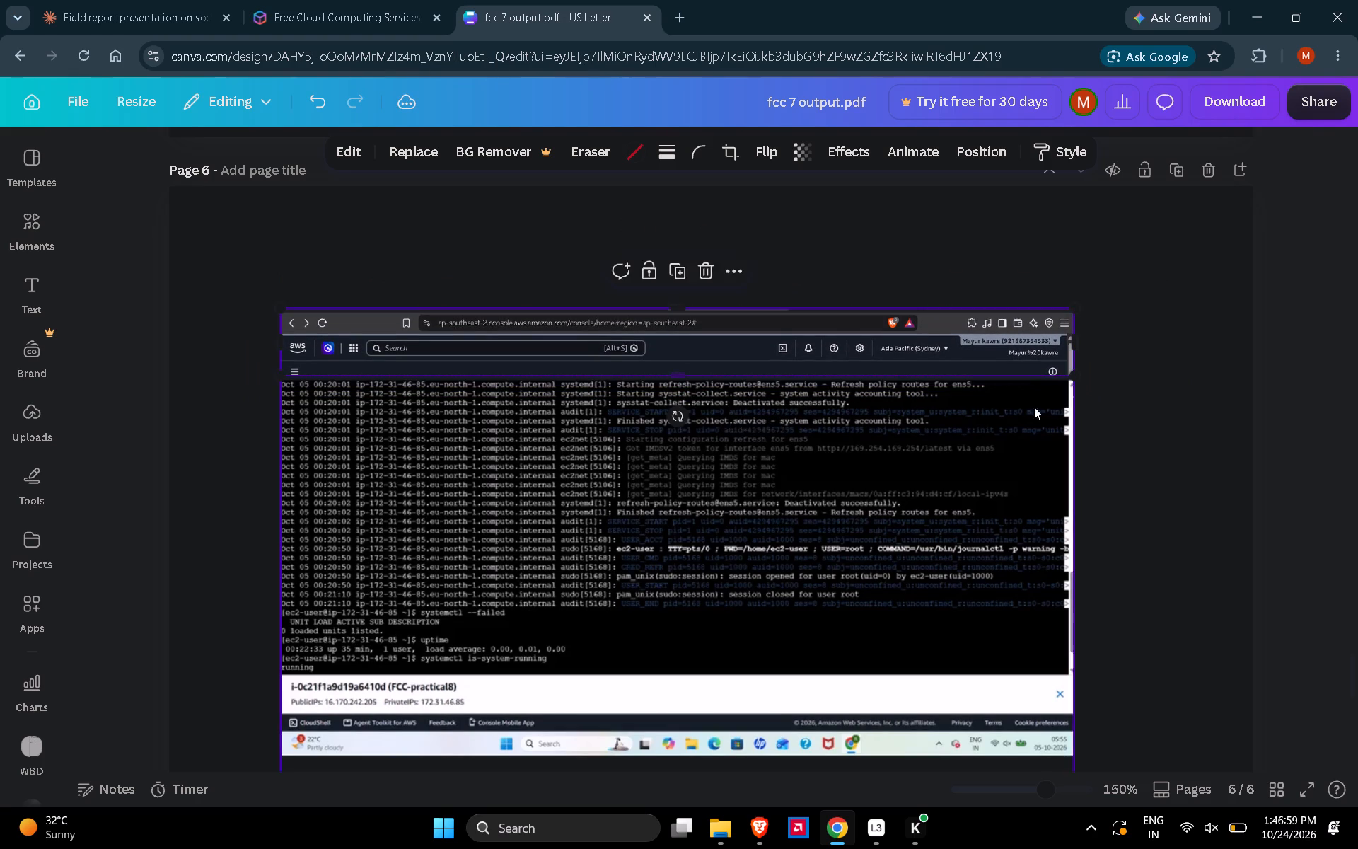
left_click(1147, 389)
Paste another header strip on page 6 and fit it over the httpd status screenshot's header, trimming its height to clear the terminal text.
scroll(1135, 382, "down", 3)
left_click(1224, 460)
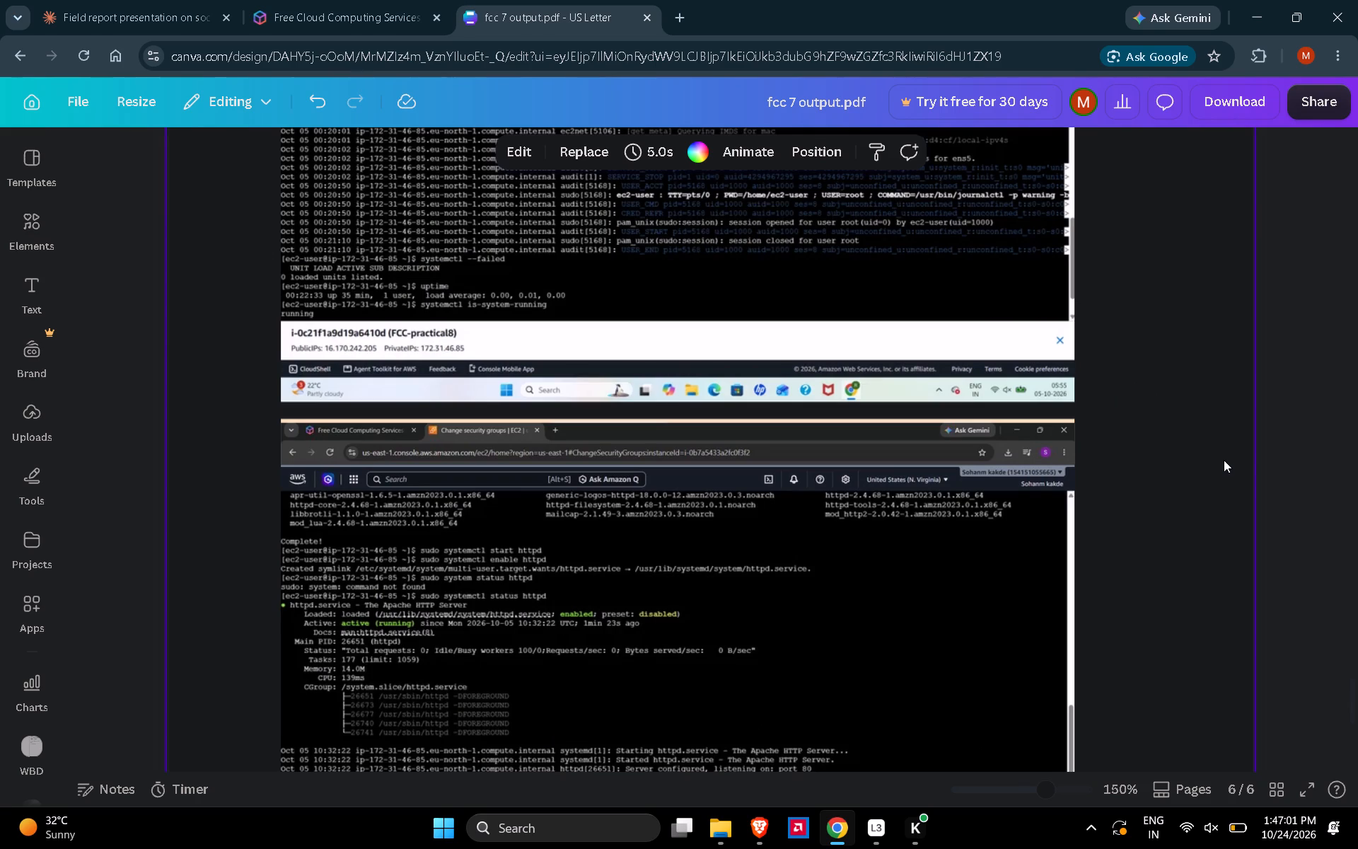
key("ctrl+v")
left_click_drag(697, 449, 690, 454)
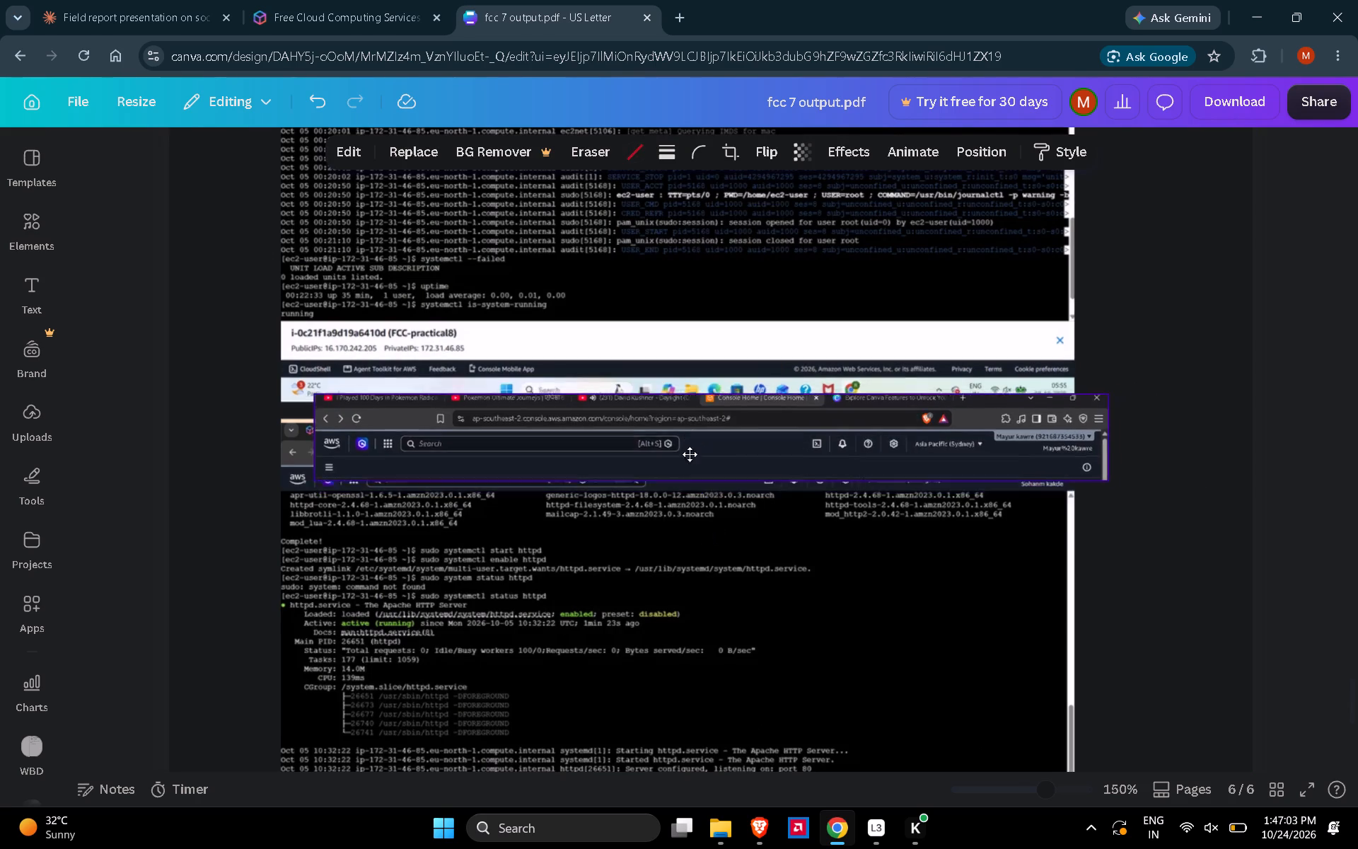
left_click_drag(690, 454, 669, 466)
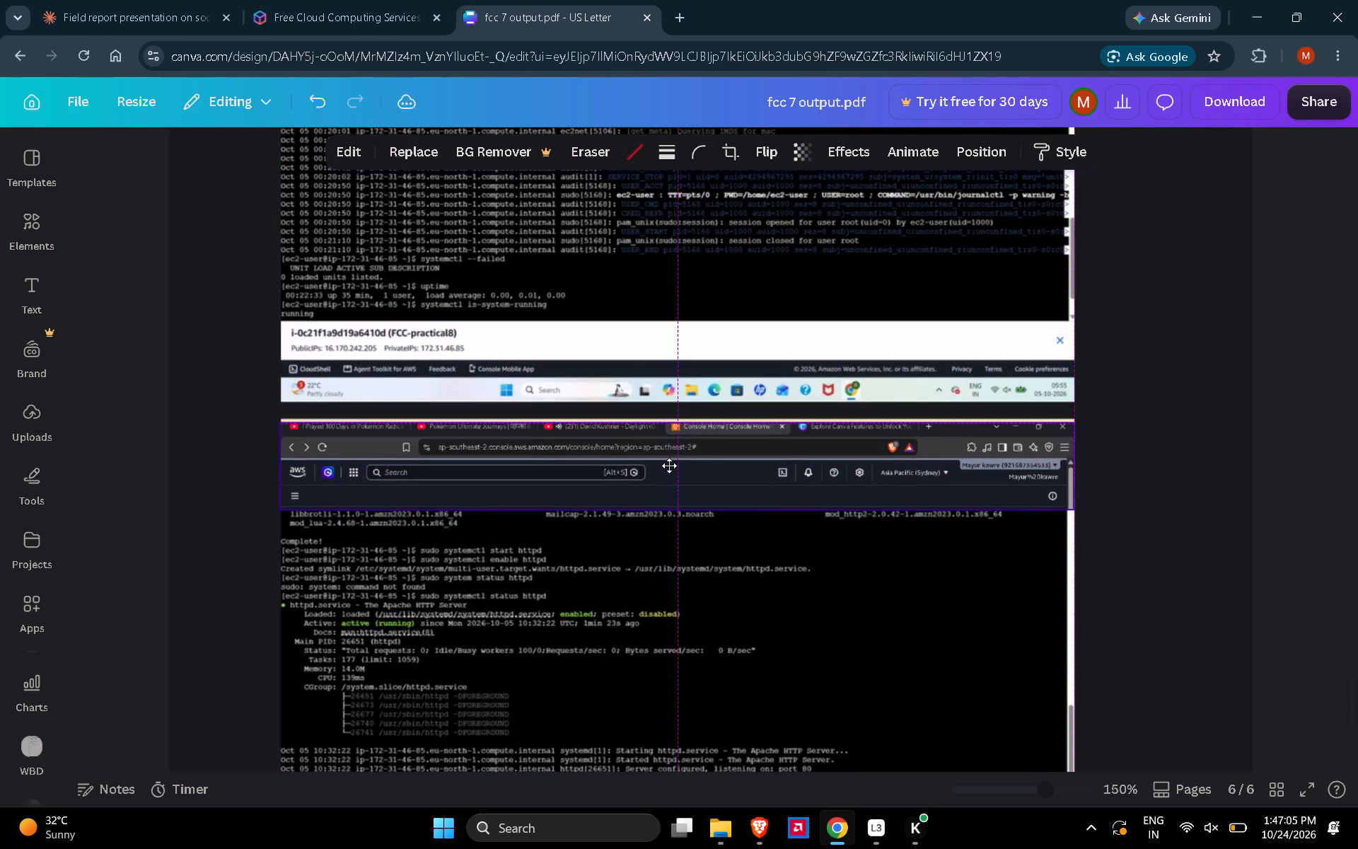
left_click_drag(669, 466, 669, 461)
left_click_drag(669, 461, 669, 458)
left_click_drag(683, 495, 682, 488)
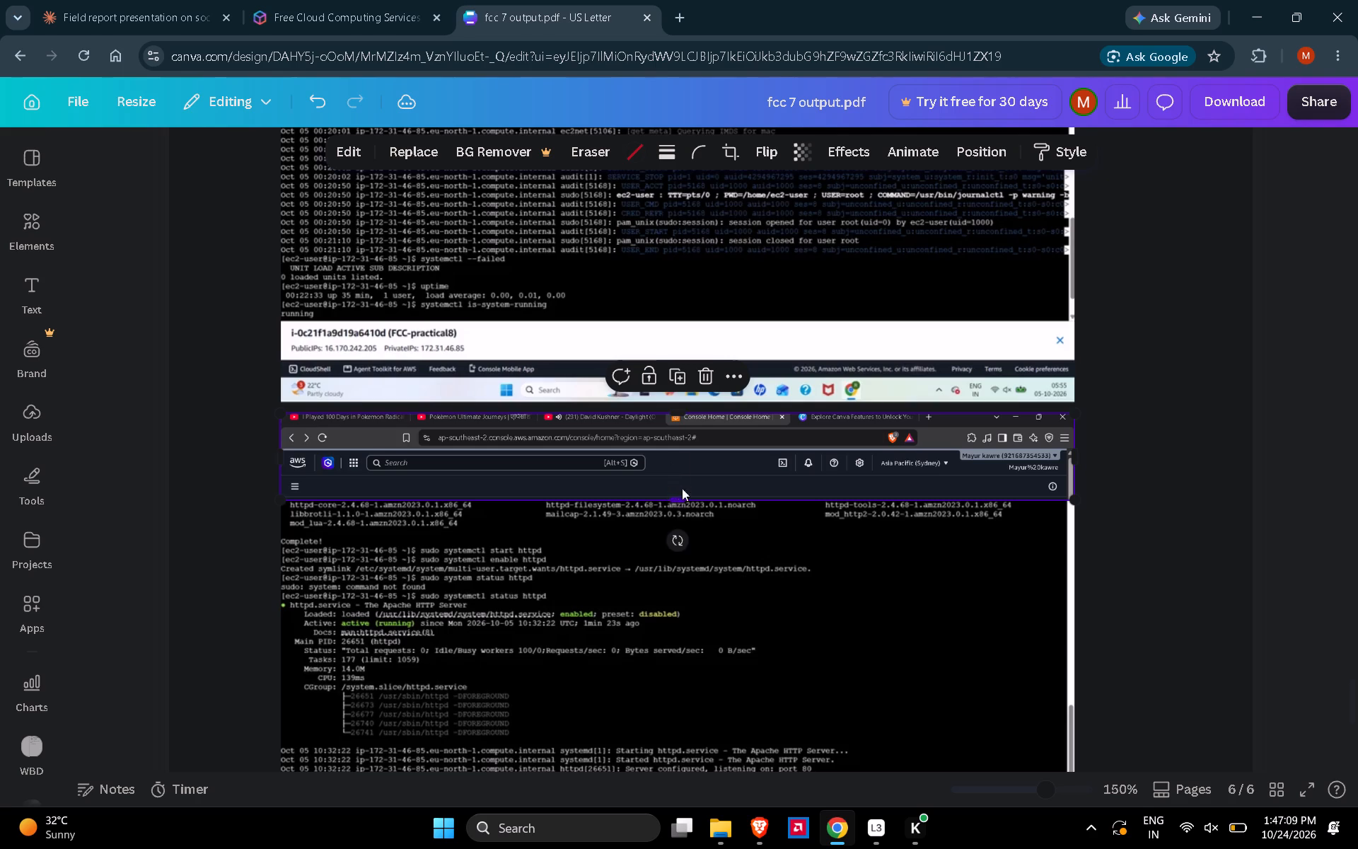
left_click_drag(682, 488, 695, 483)
left_click(1207, 461)
Delete page 1, the original Fundamentals of Cloud Computing Lab page with the fcc-prac-5 bucket screenshot.
scroll(1207, 480, "down", 3)
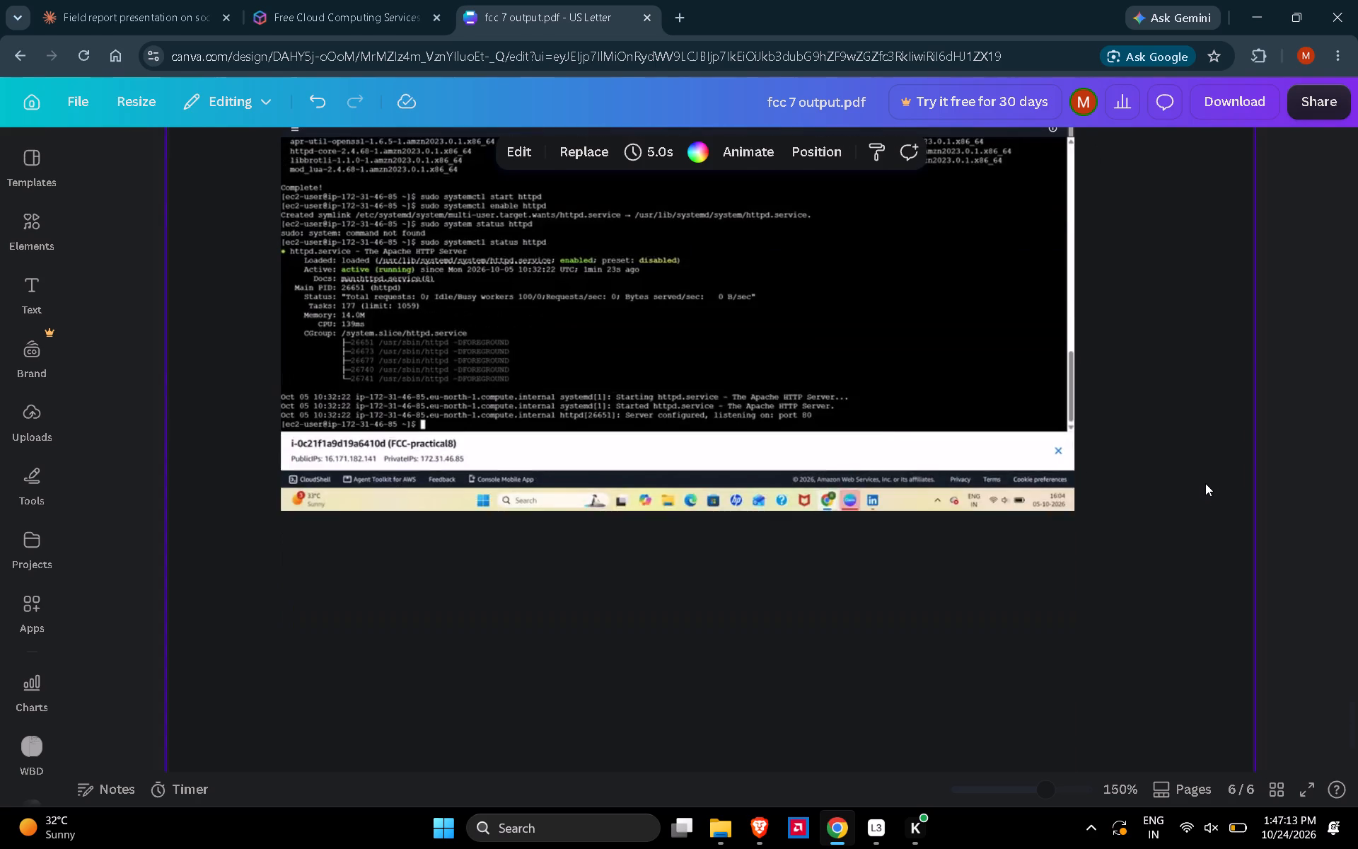
scroll(1205, 483, "down", 6)
scroll(1207, 484, "up", 14)
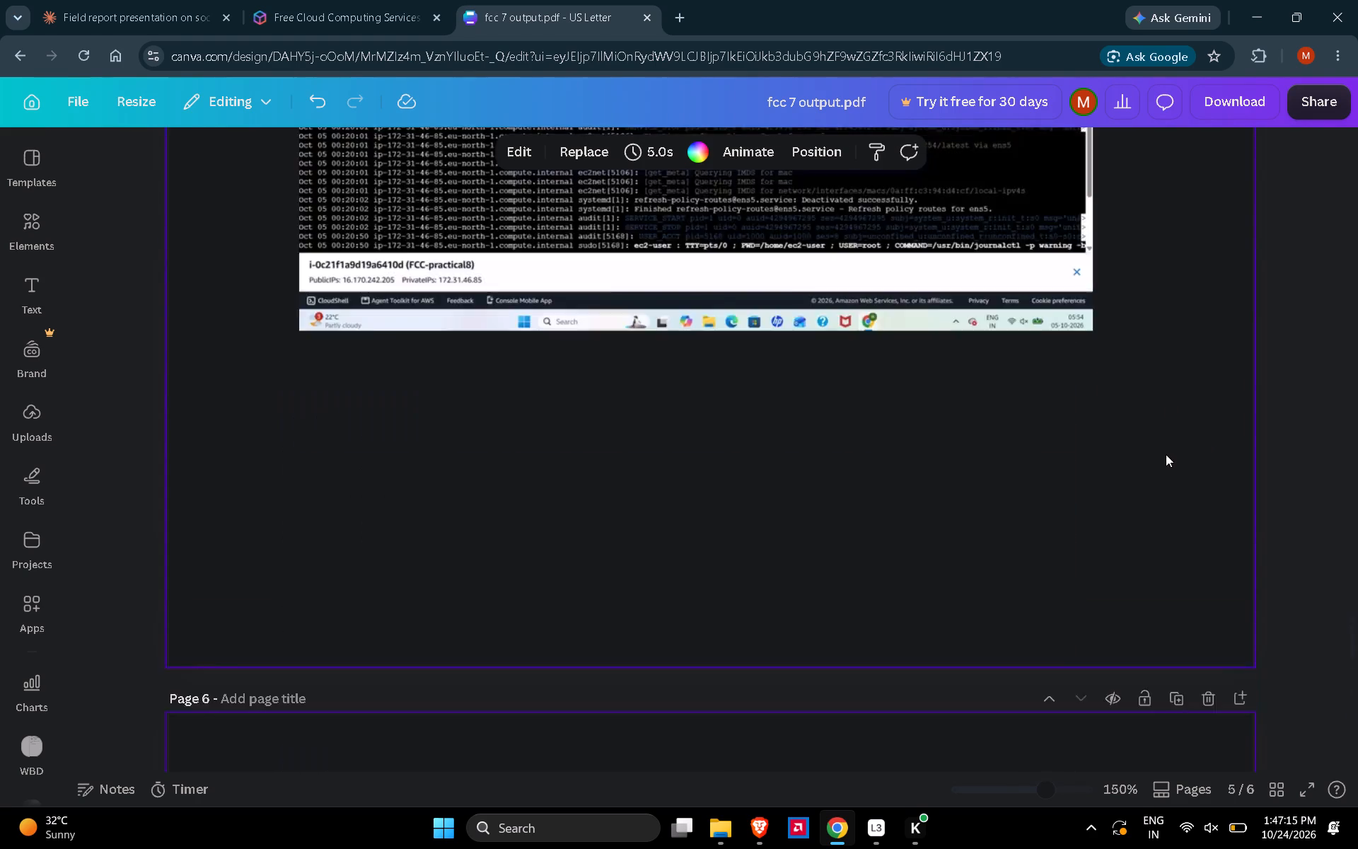
scroll(1166, 454, "up", 20)
scroll(1166, 454, "up", 12)
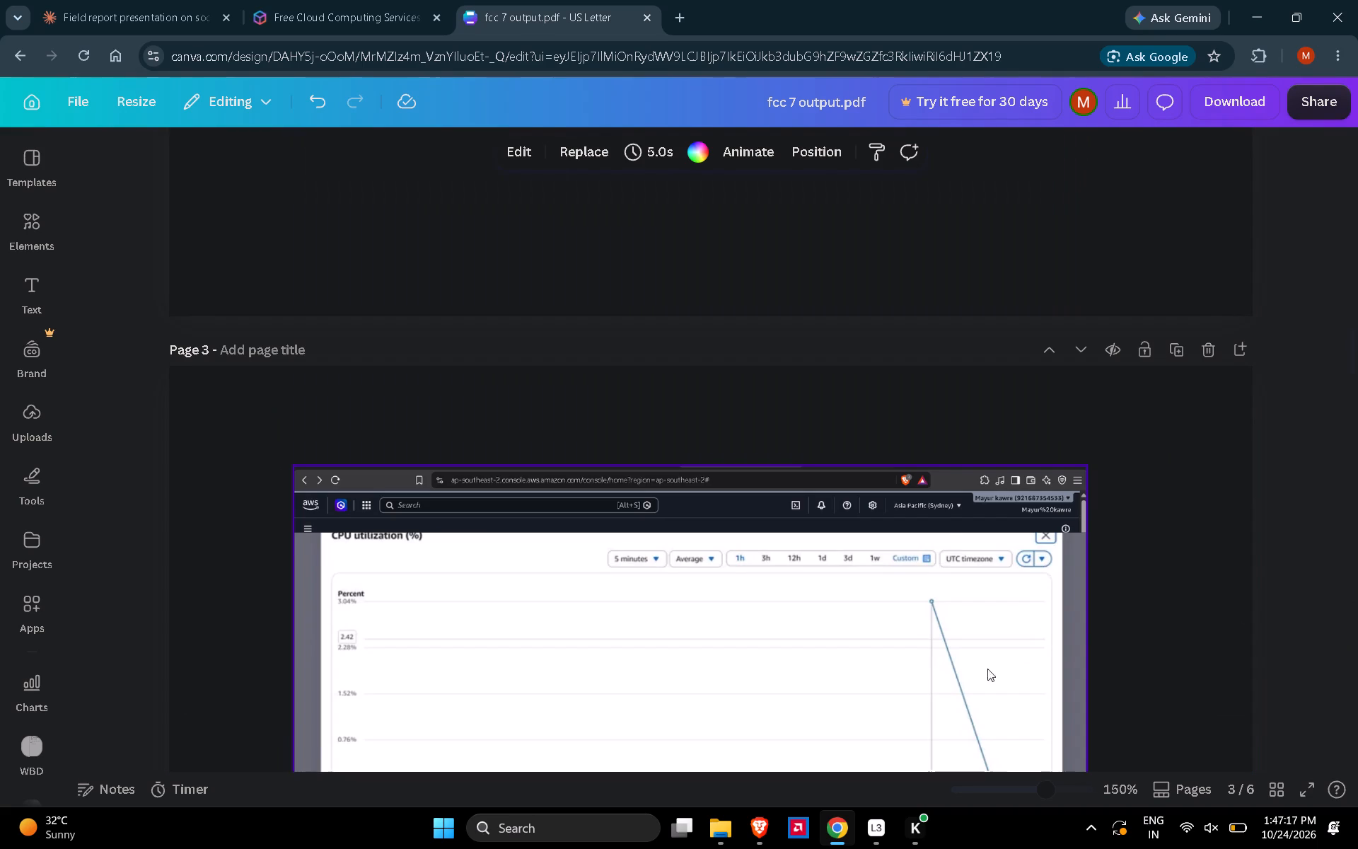
scroll(758, 448, "up", 13)
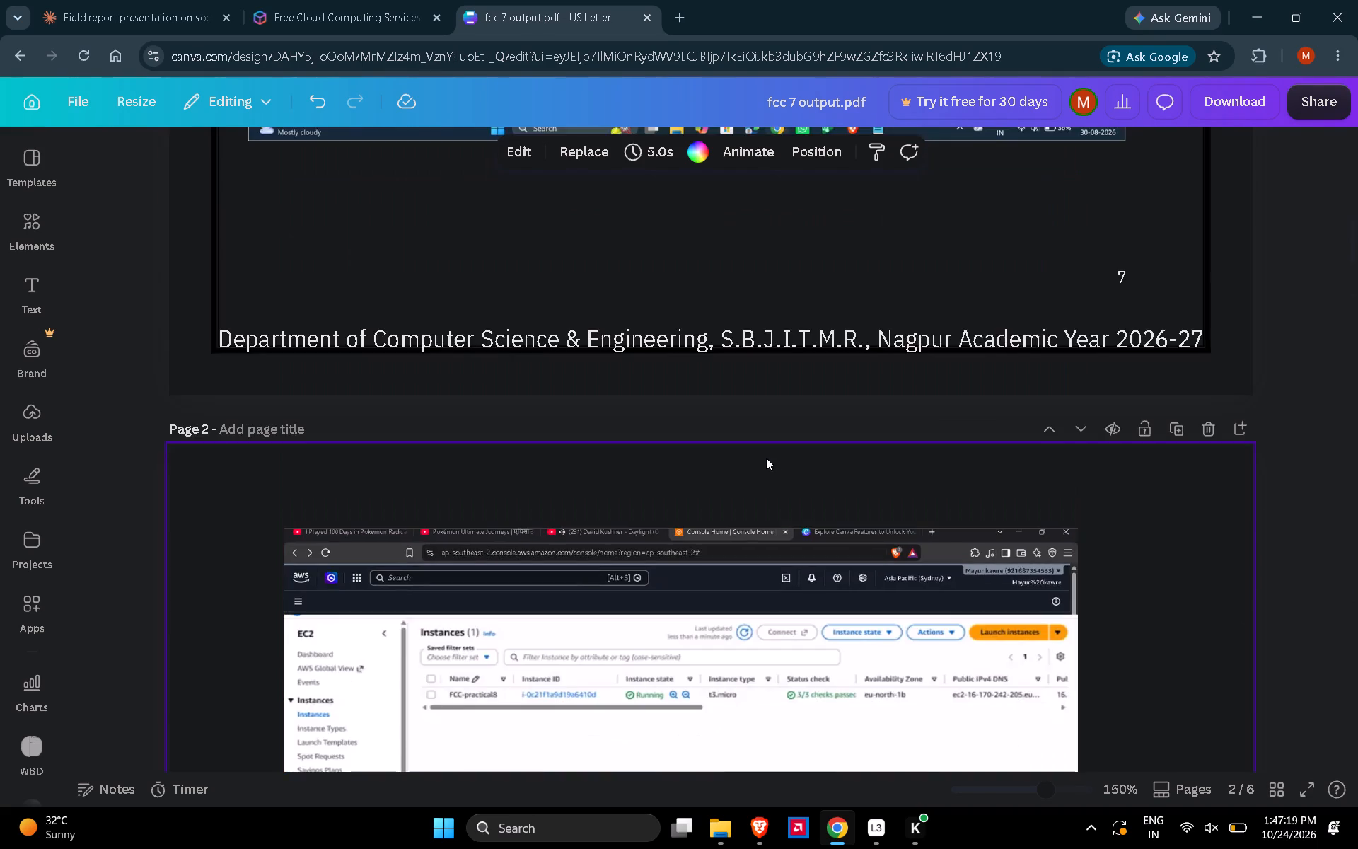
scroll(766, 458, "up", 14)
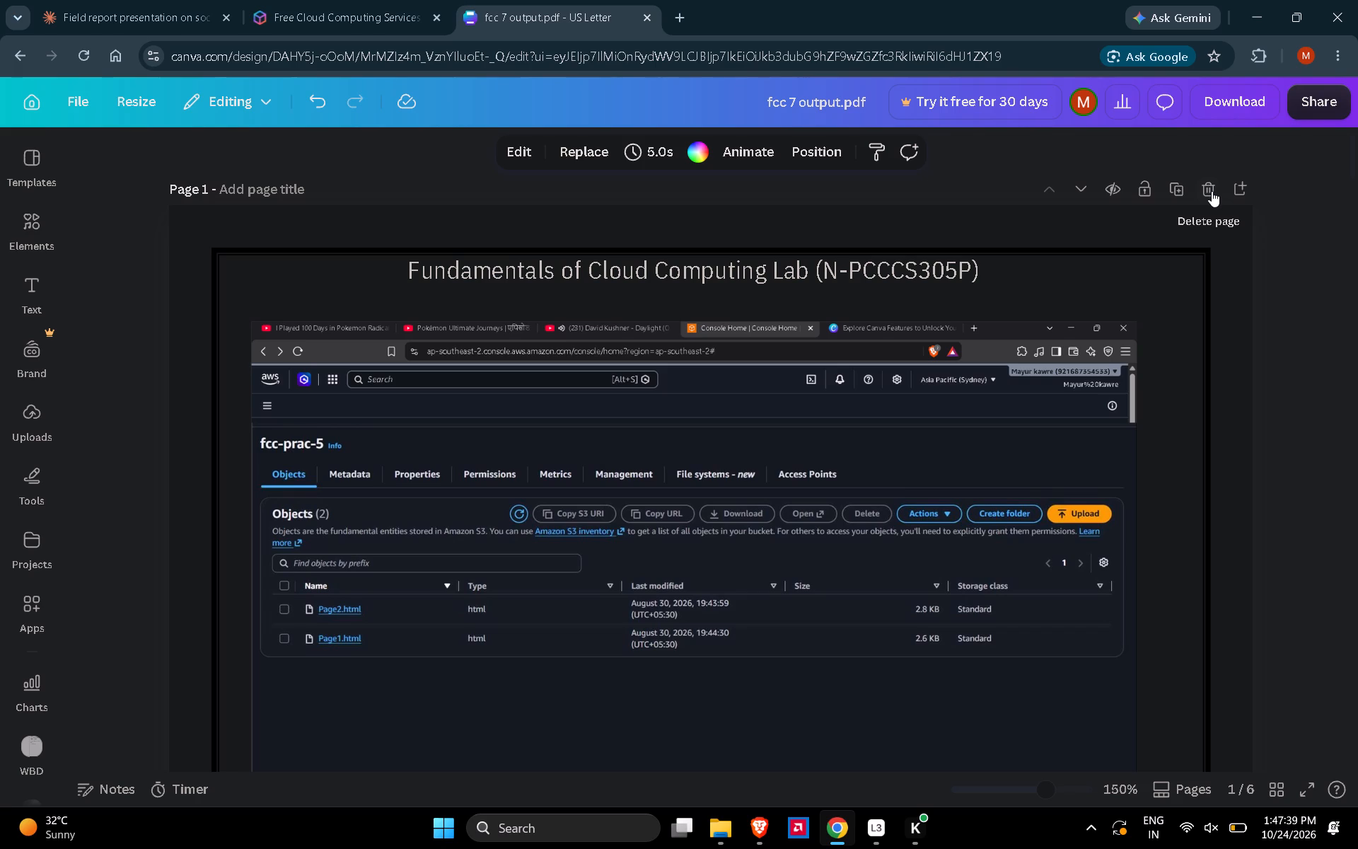
left_click(1212, 191)
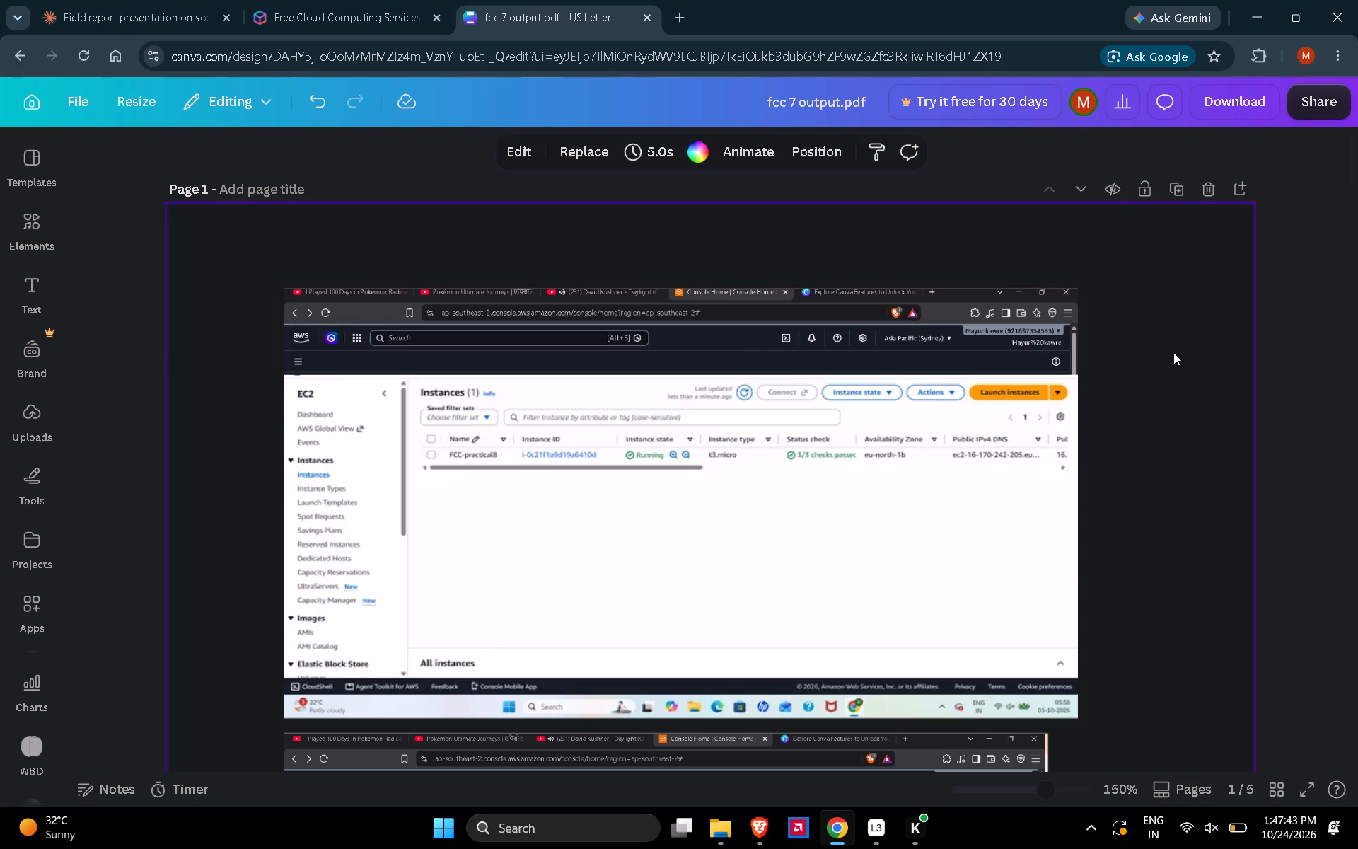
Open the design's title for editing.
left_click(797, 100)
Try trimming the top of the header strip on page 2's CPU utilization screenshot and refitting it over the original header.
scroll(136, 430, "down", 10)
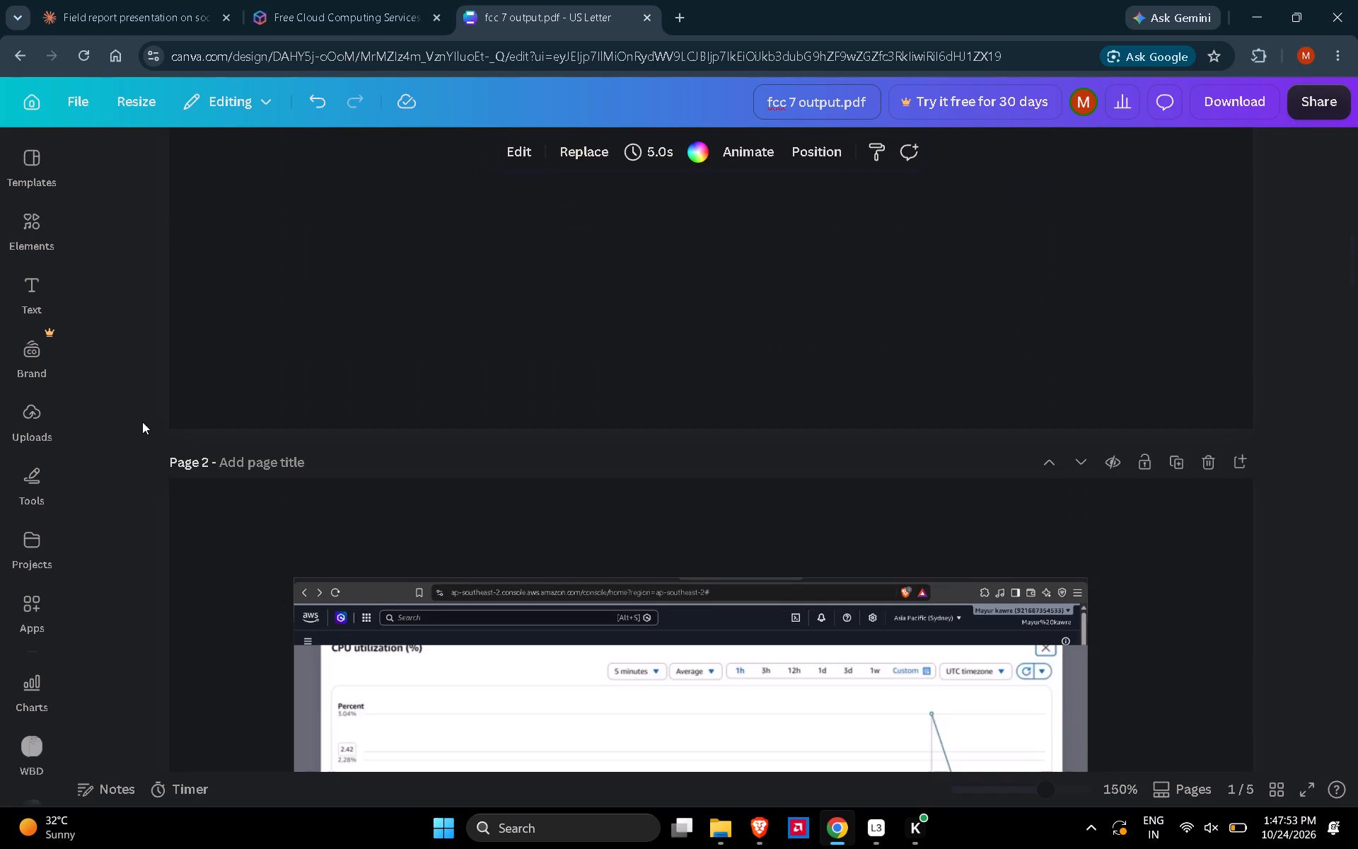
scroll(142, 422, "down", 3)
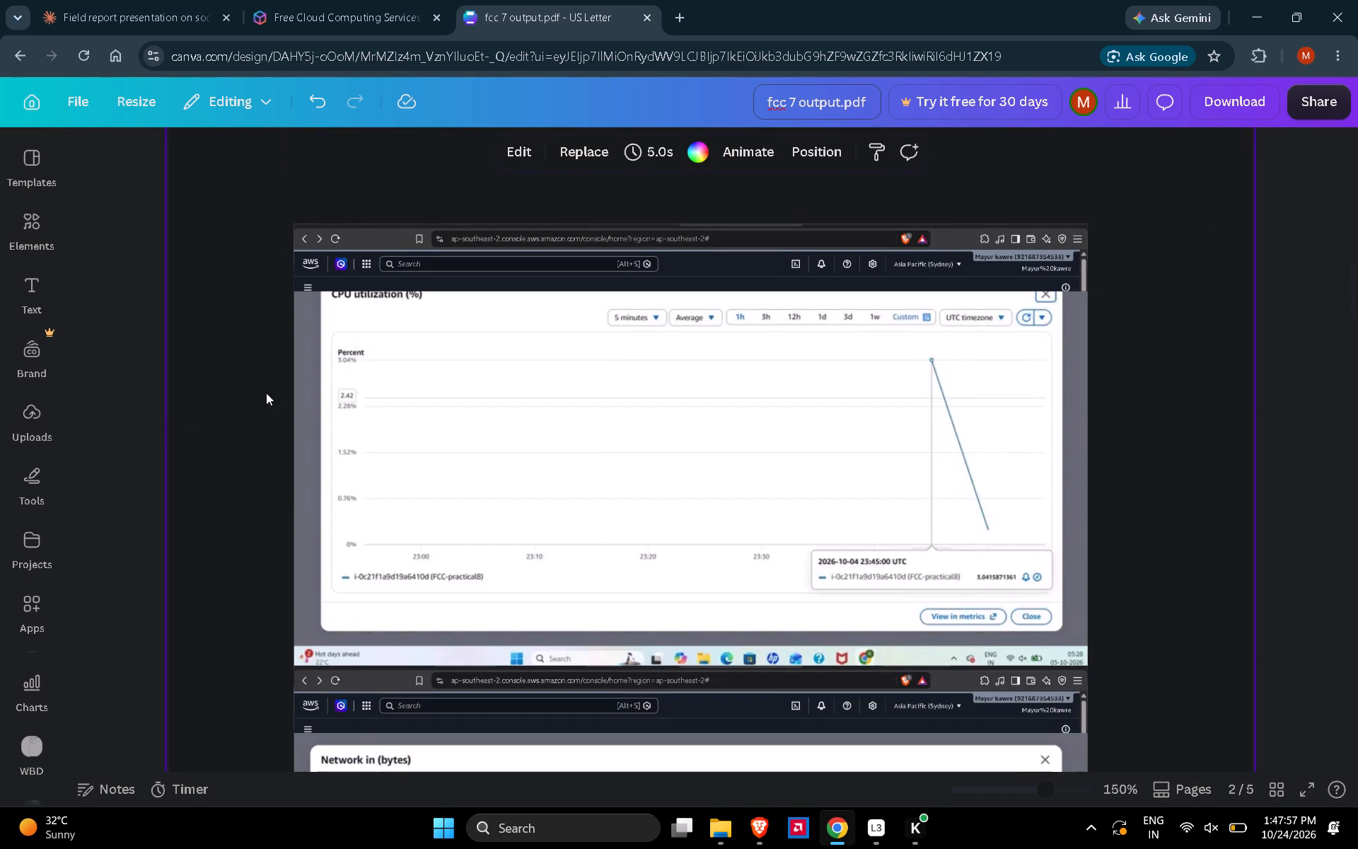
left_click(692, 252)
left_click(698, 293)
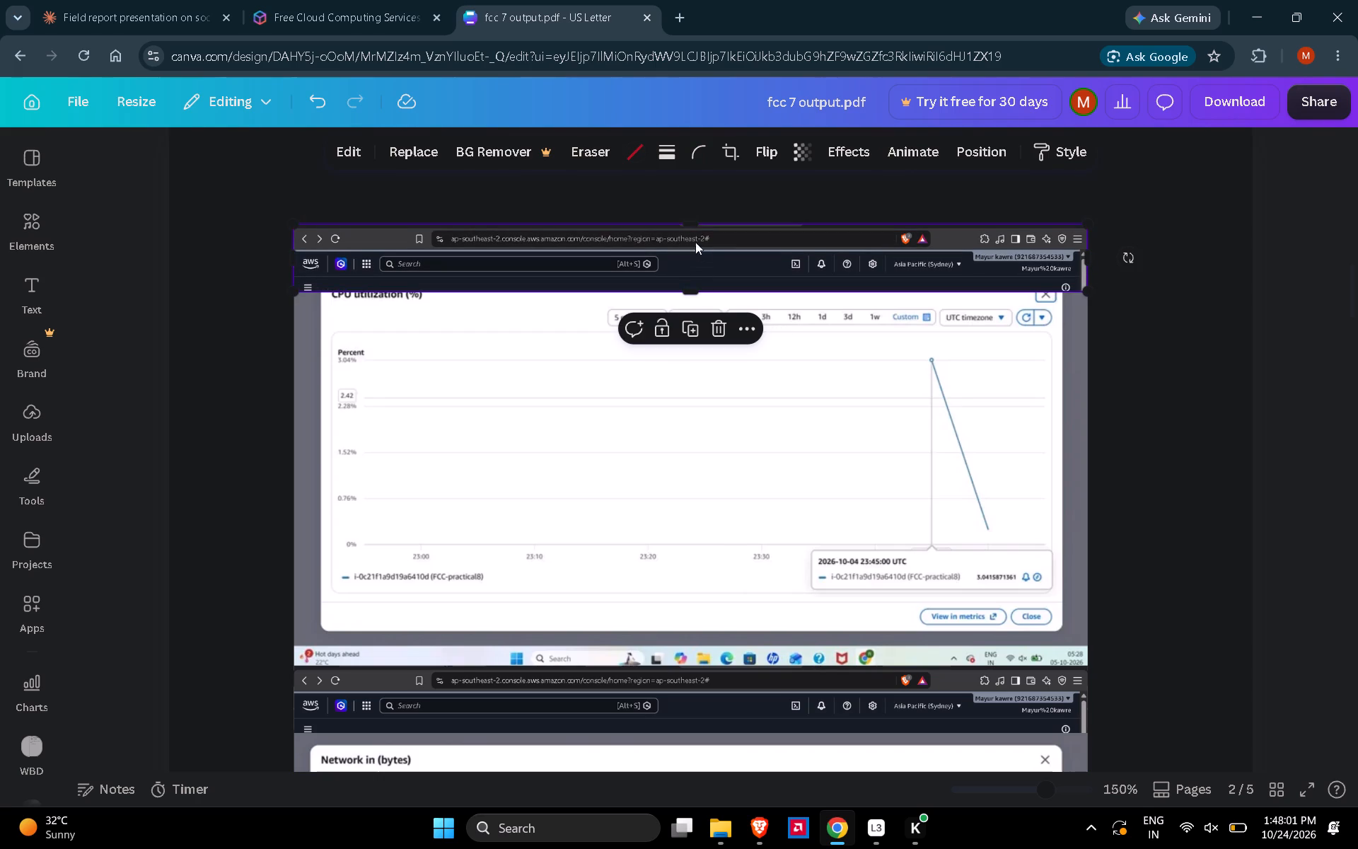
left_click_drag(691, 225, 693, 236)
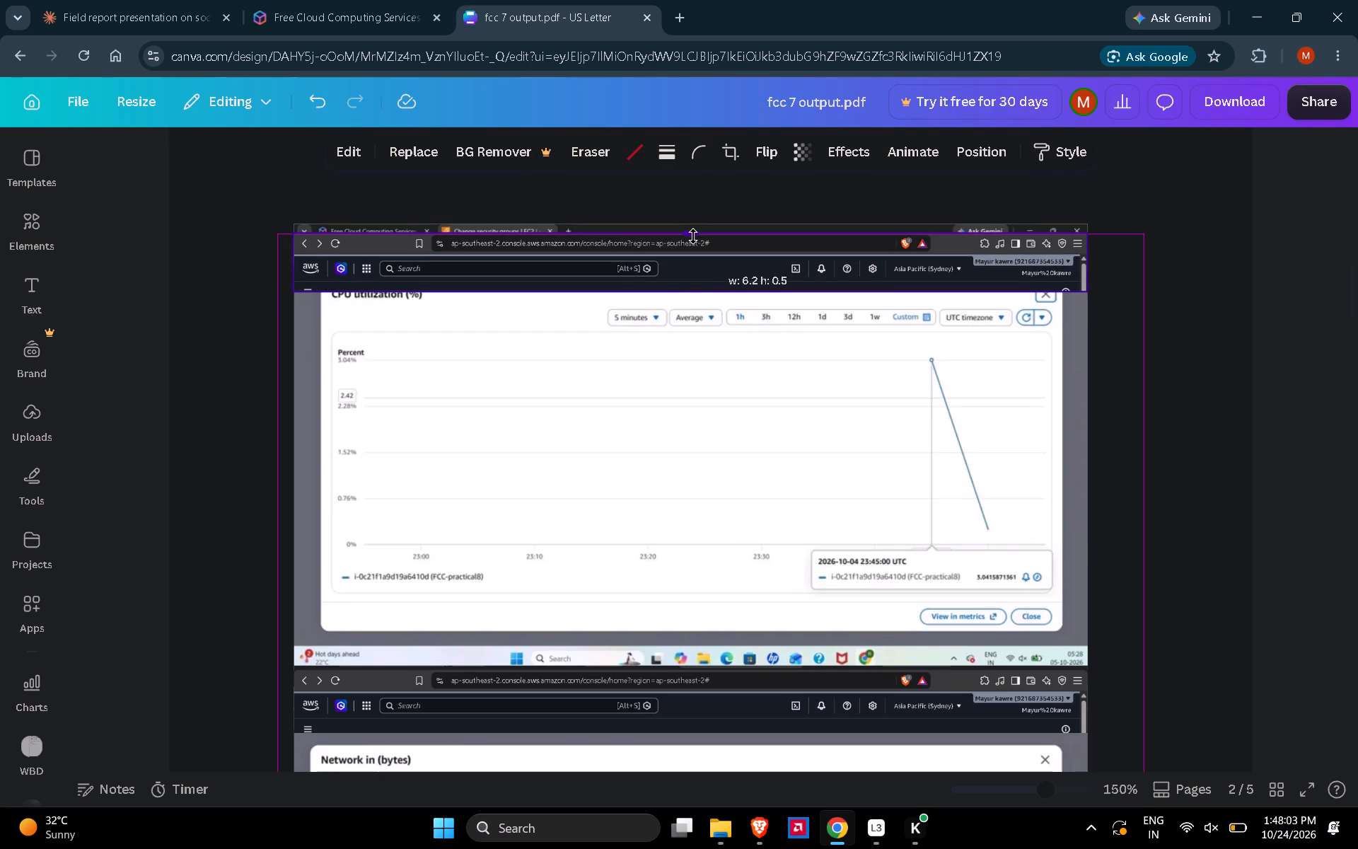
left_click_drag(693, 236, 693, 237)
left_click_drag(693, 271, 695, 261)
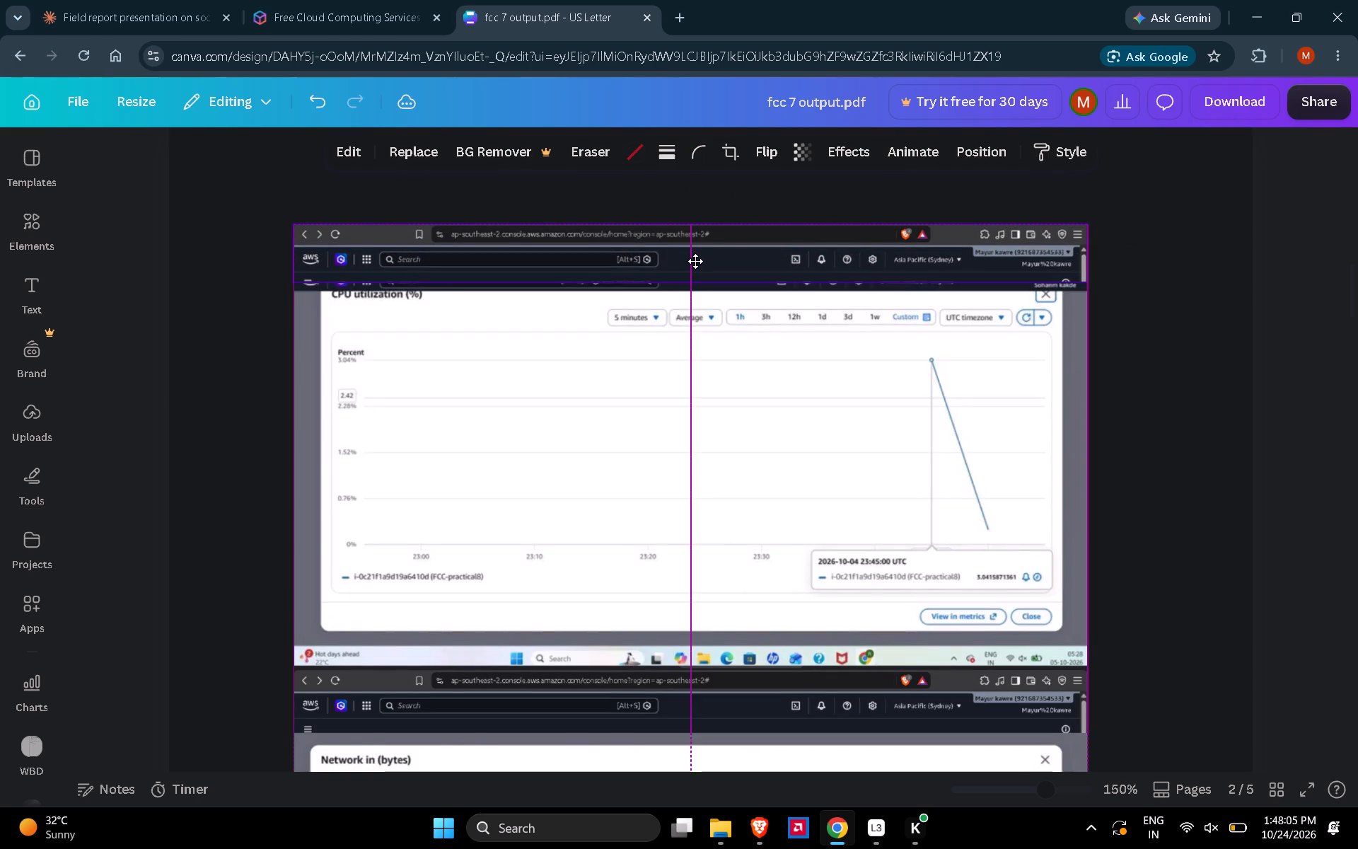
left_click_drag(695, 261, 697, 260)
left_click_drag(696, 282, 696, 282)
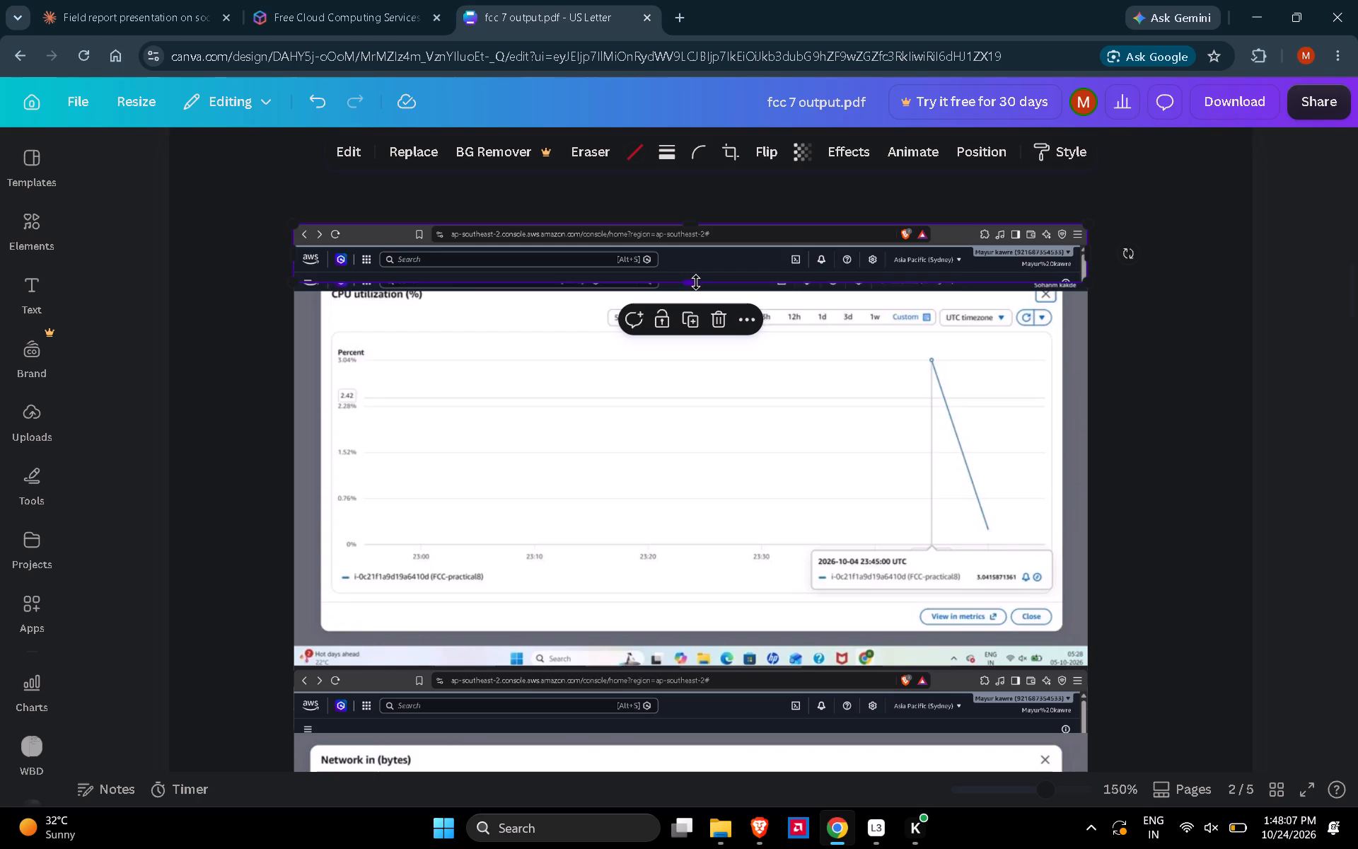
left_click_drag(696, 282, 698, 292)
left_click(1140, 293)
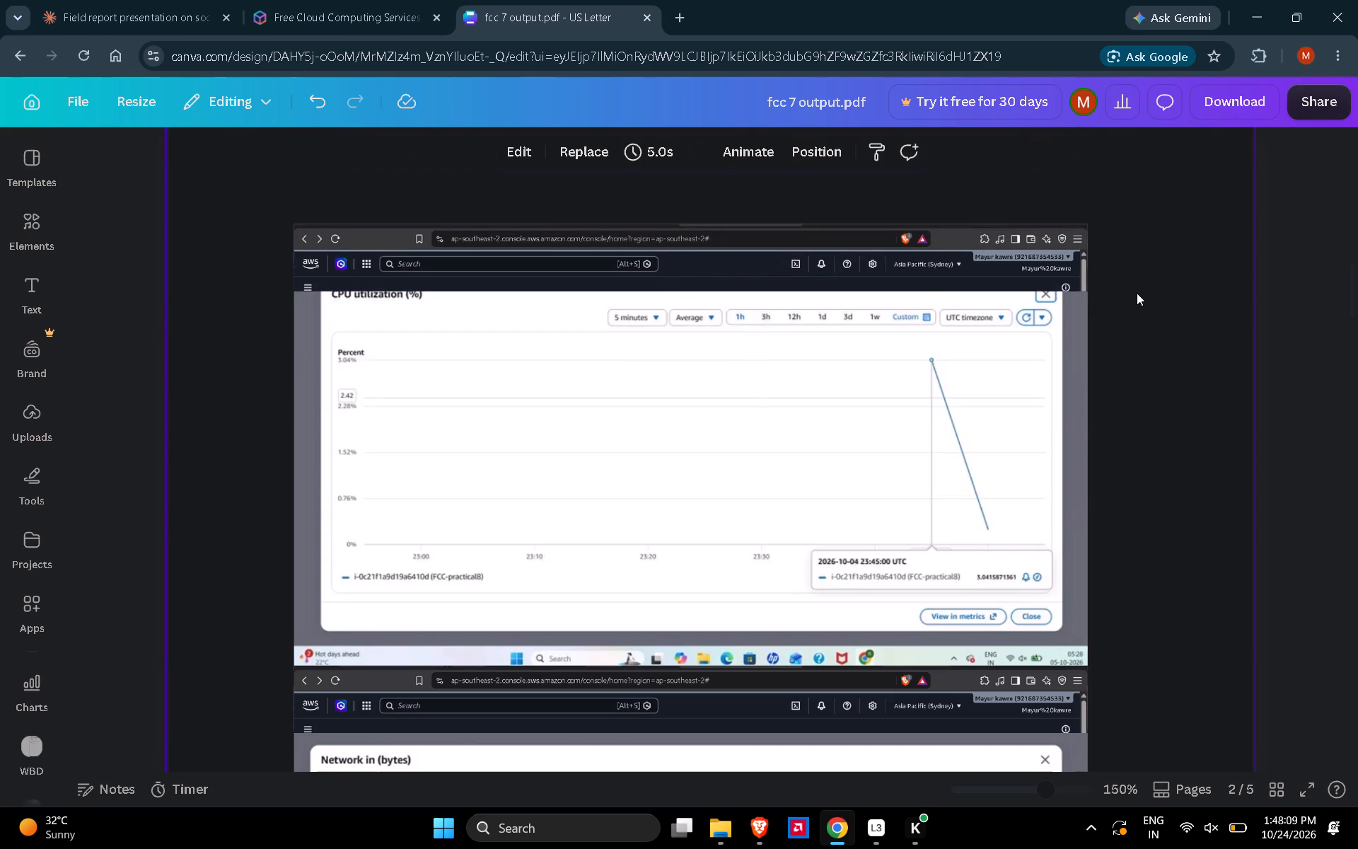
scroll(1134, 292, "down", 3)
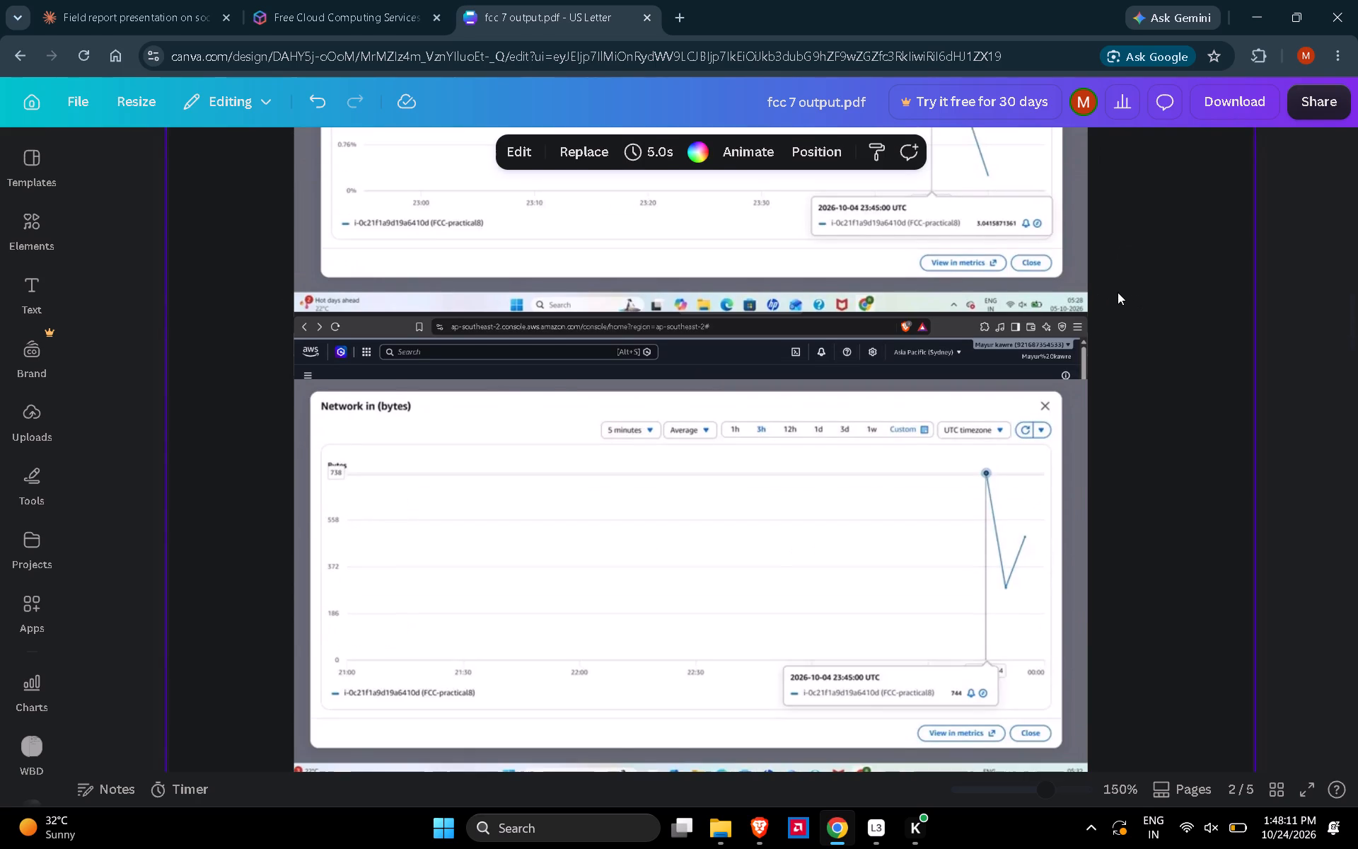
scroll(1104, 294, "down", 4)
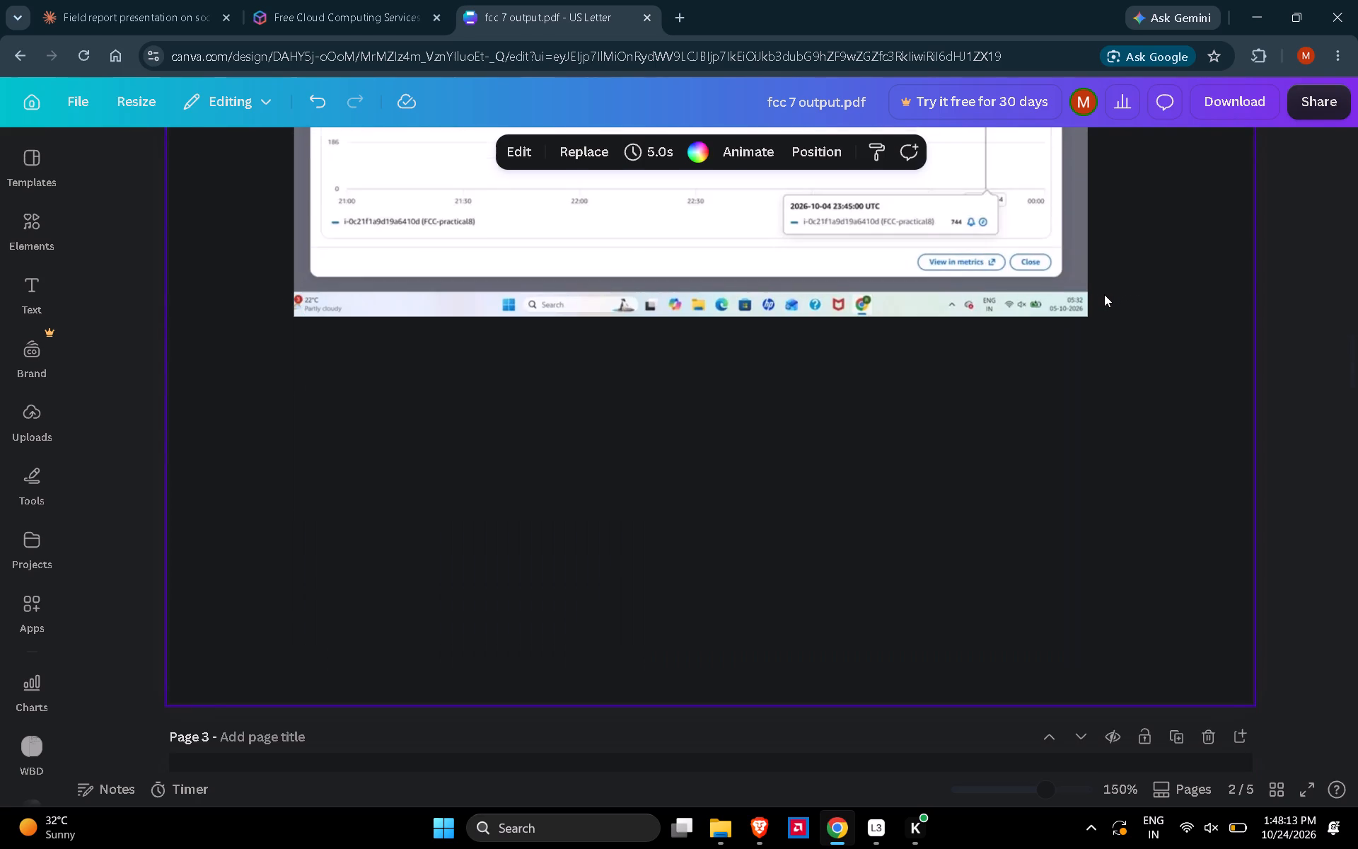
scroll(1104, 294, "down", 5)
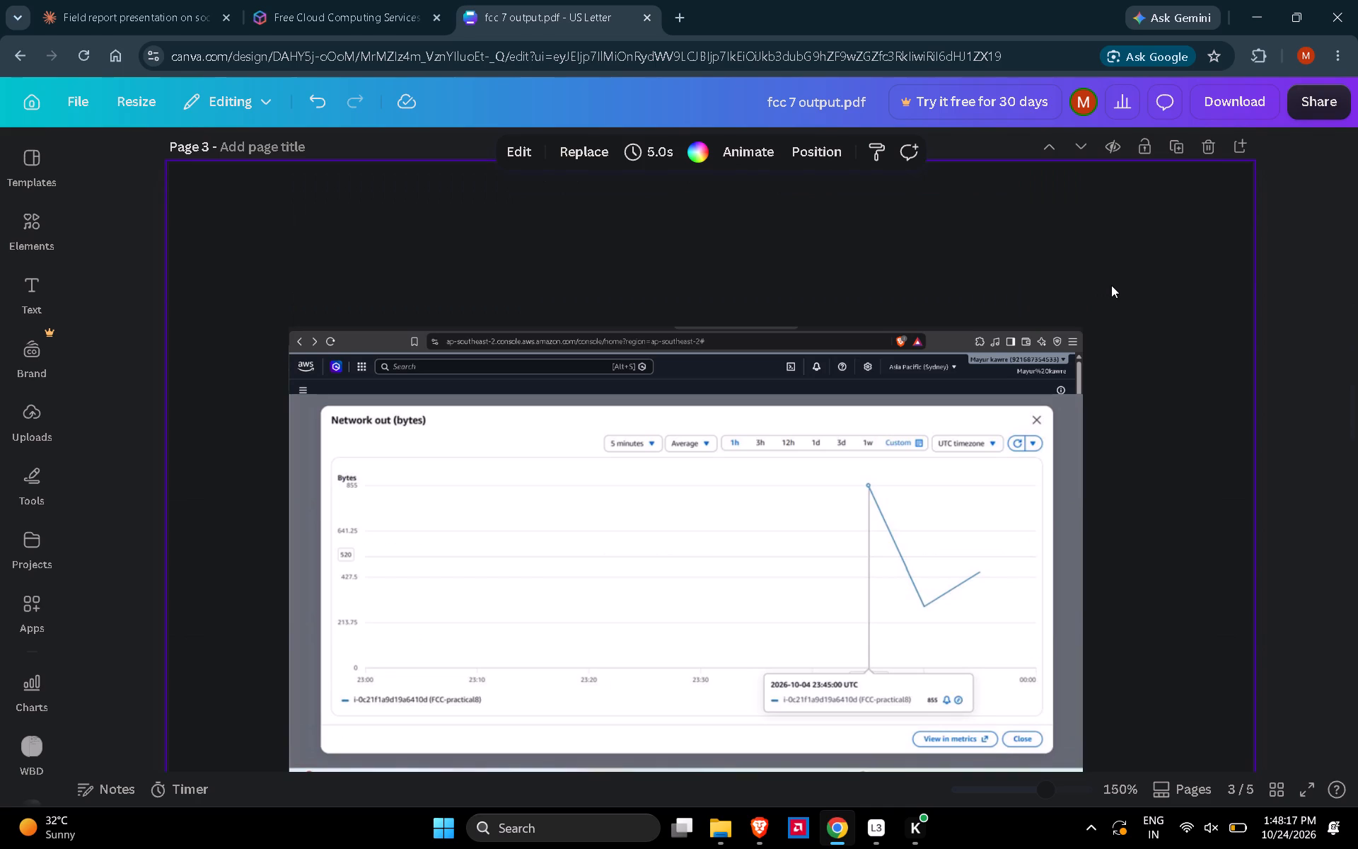
Switch to Loggy3 and check the upload status of the 10:53 AM – 11:07 AM session.
left_click(886, 828)
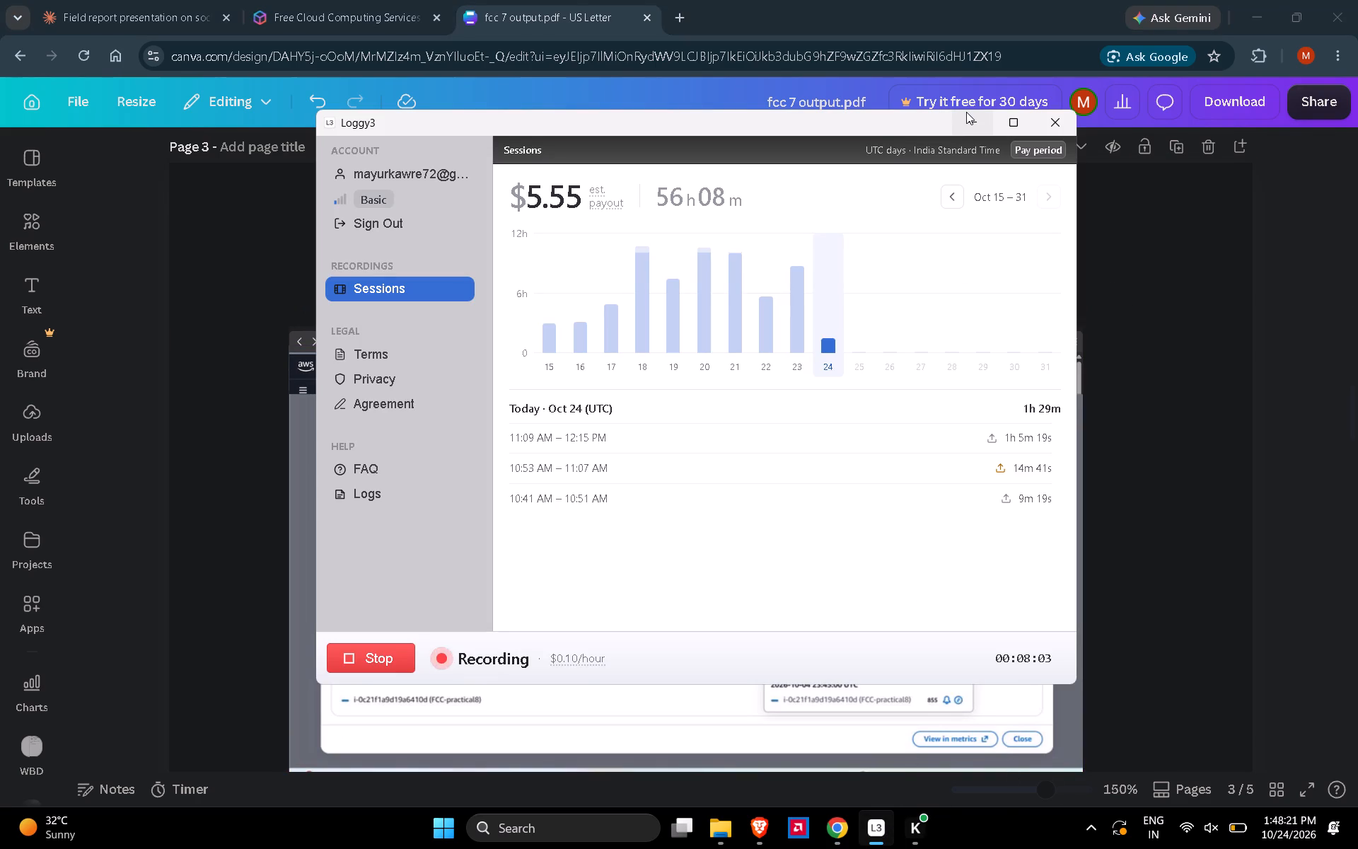
triple_click(1001, 464)
double_click(1001, 464)
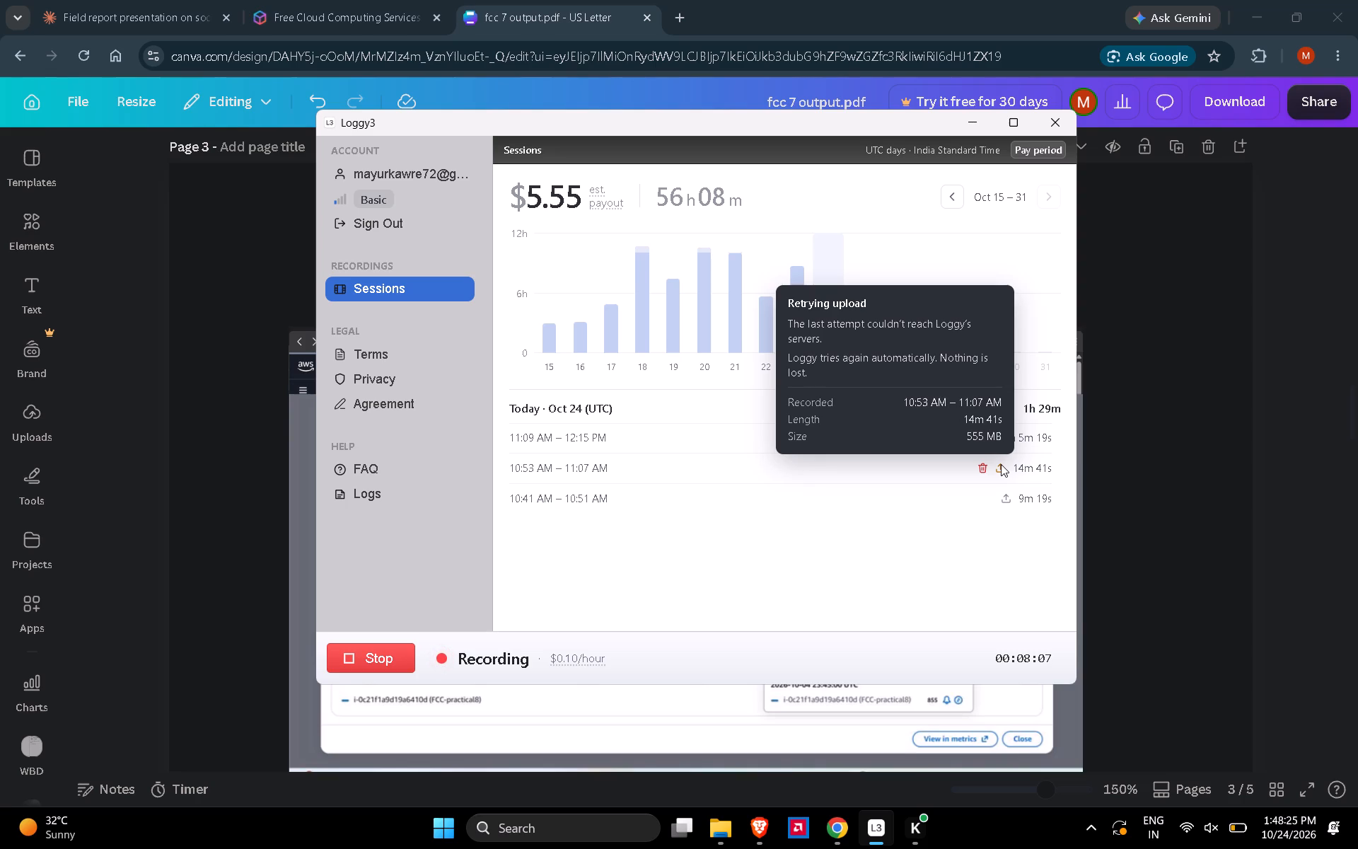
left_click(976, 127)
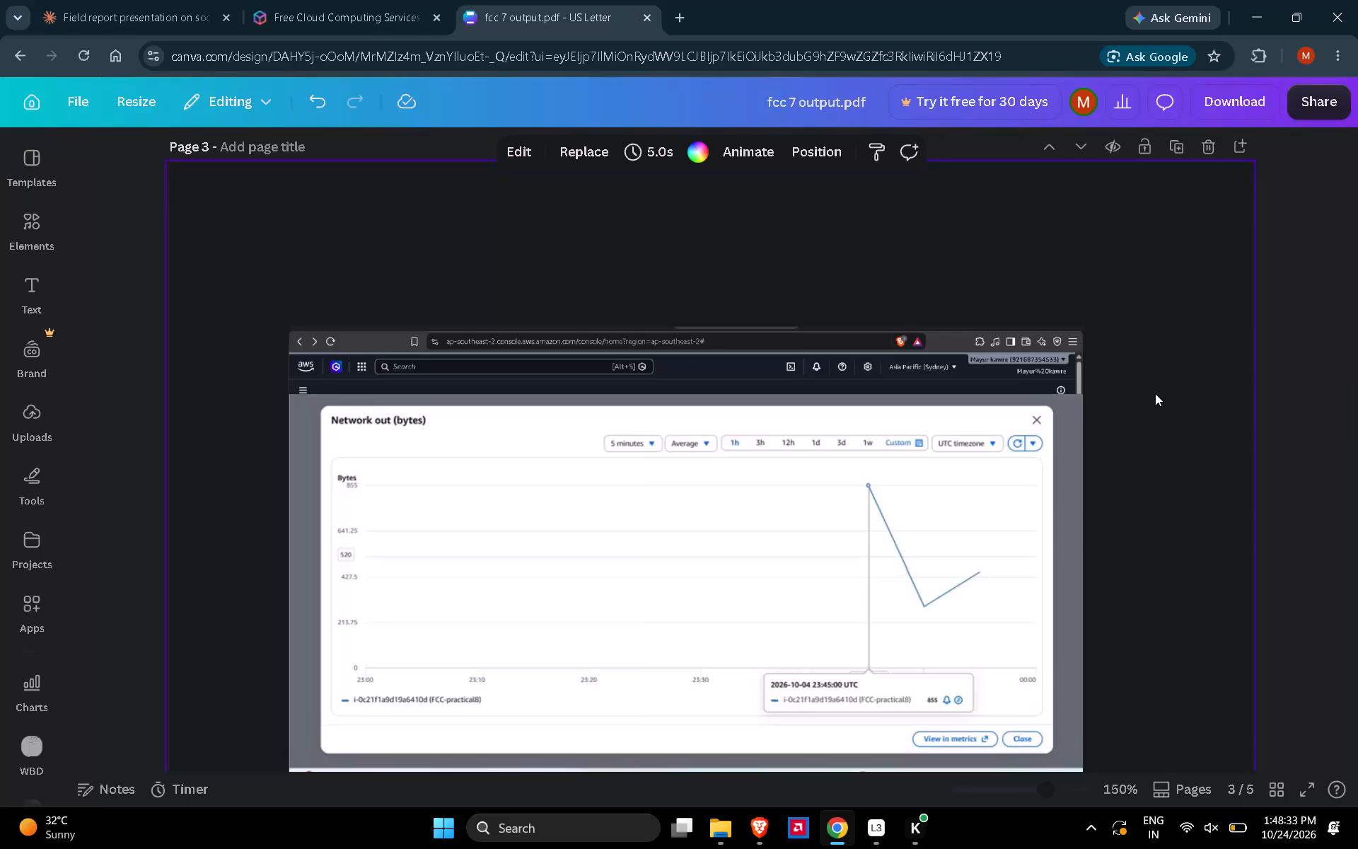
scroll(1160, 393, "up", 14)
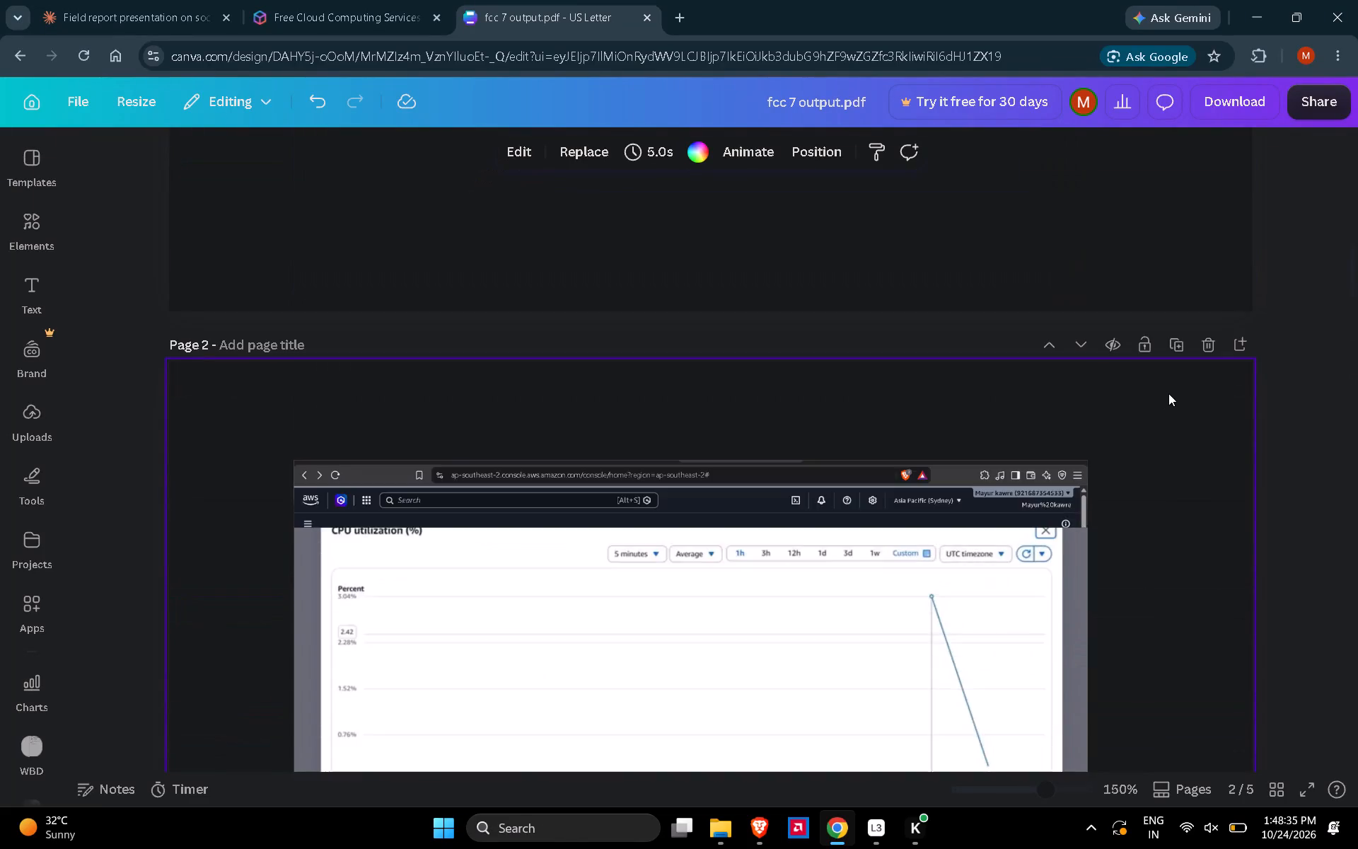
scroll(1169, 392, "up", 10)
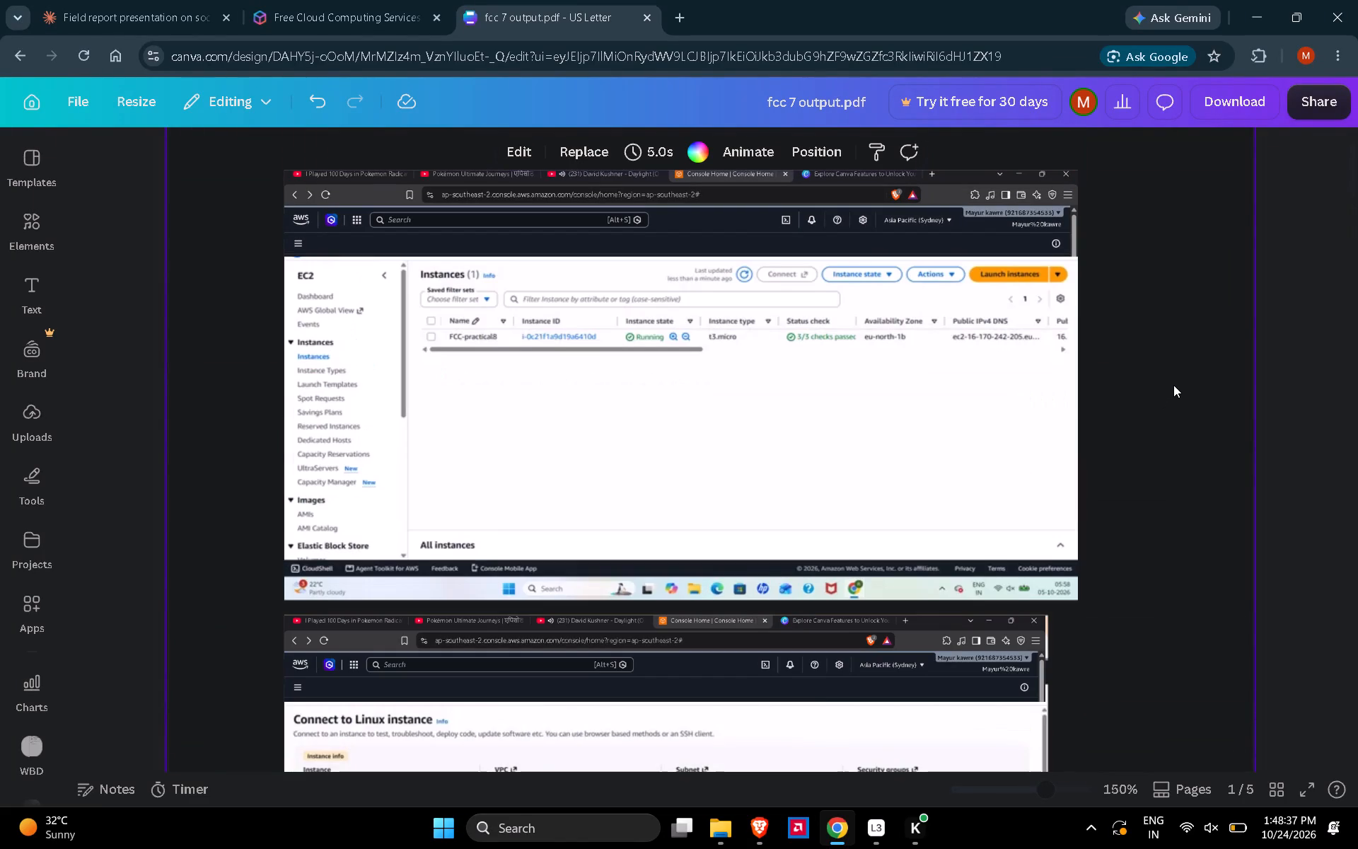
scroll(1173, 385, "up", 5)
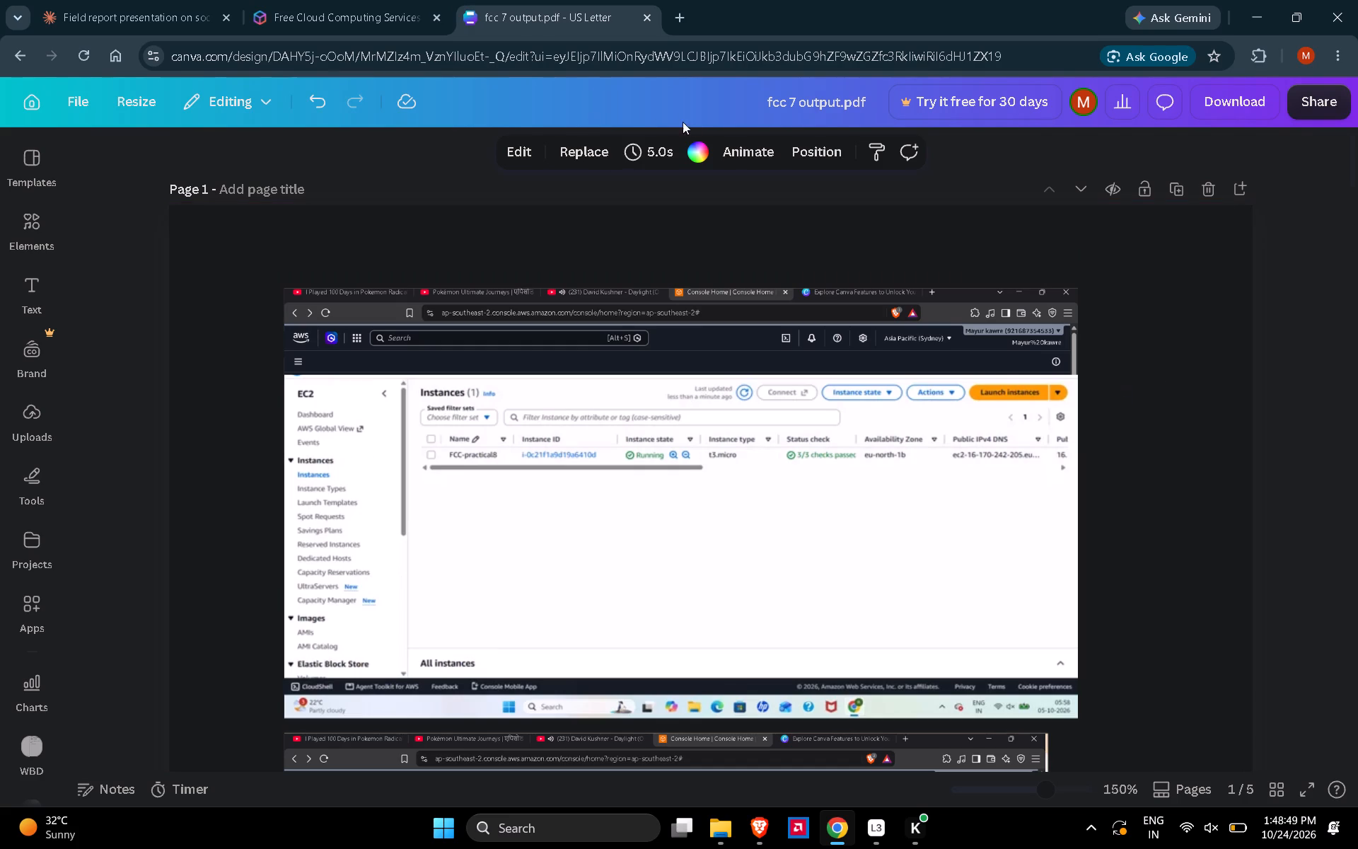
Open the local fcc 7 output.pdf from File Explorer's recent files and look through its page layout and screenshots.
left_click(715, 824)
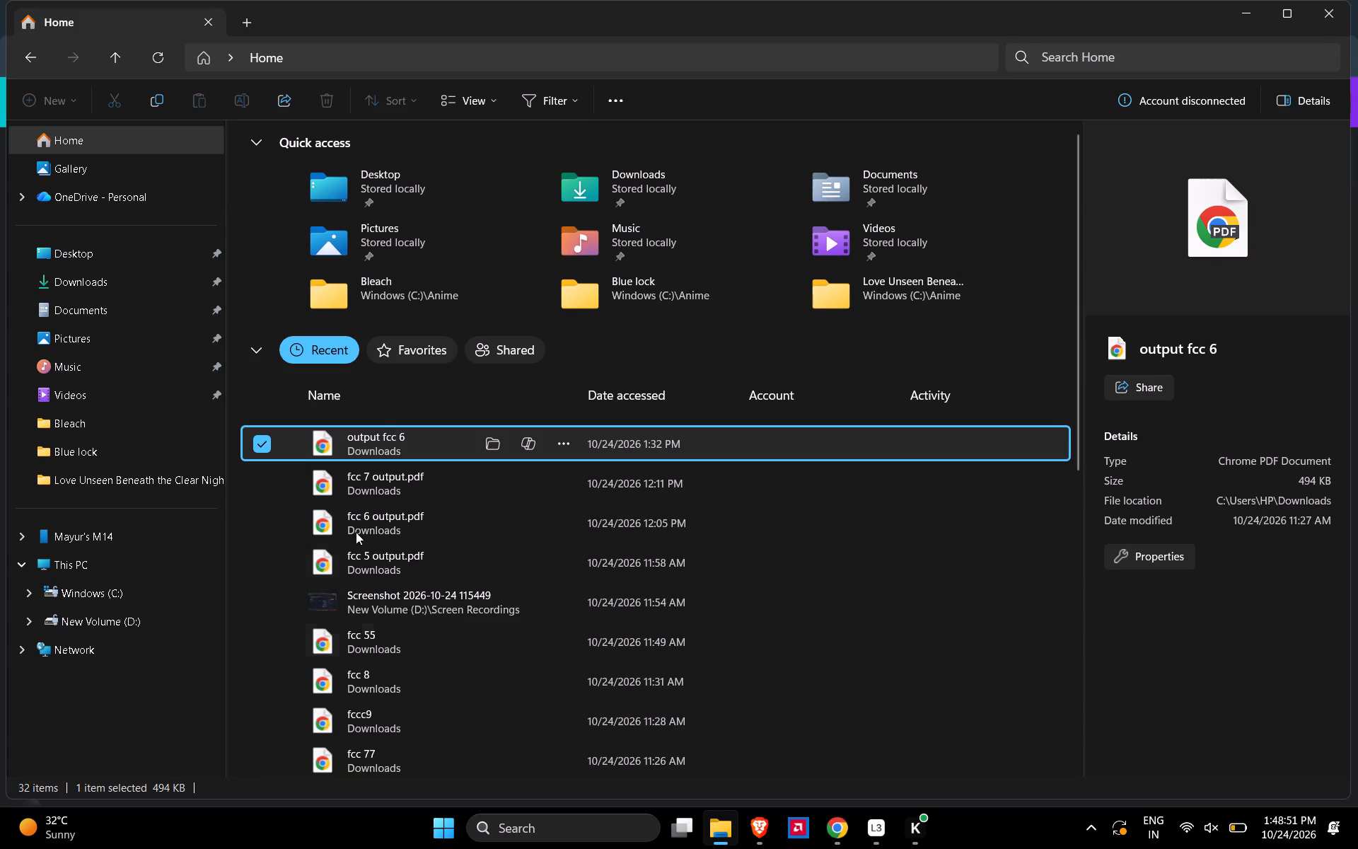
double_click(405, 483)
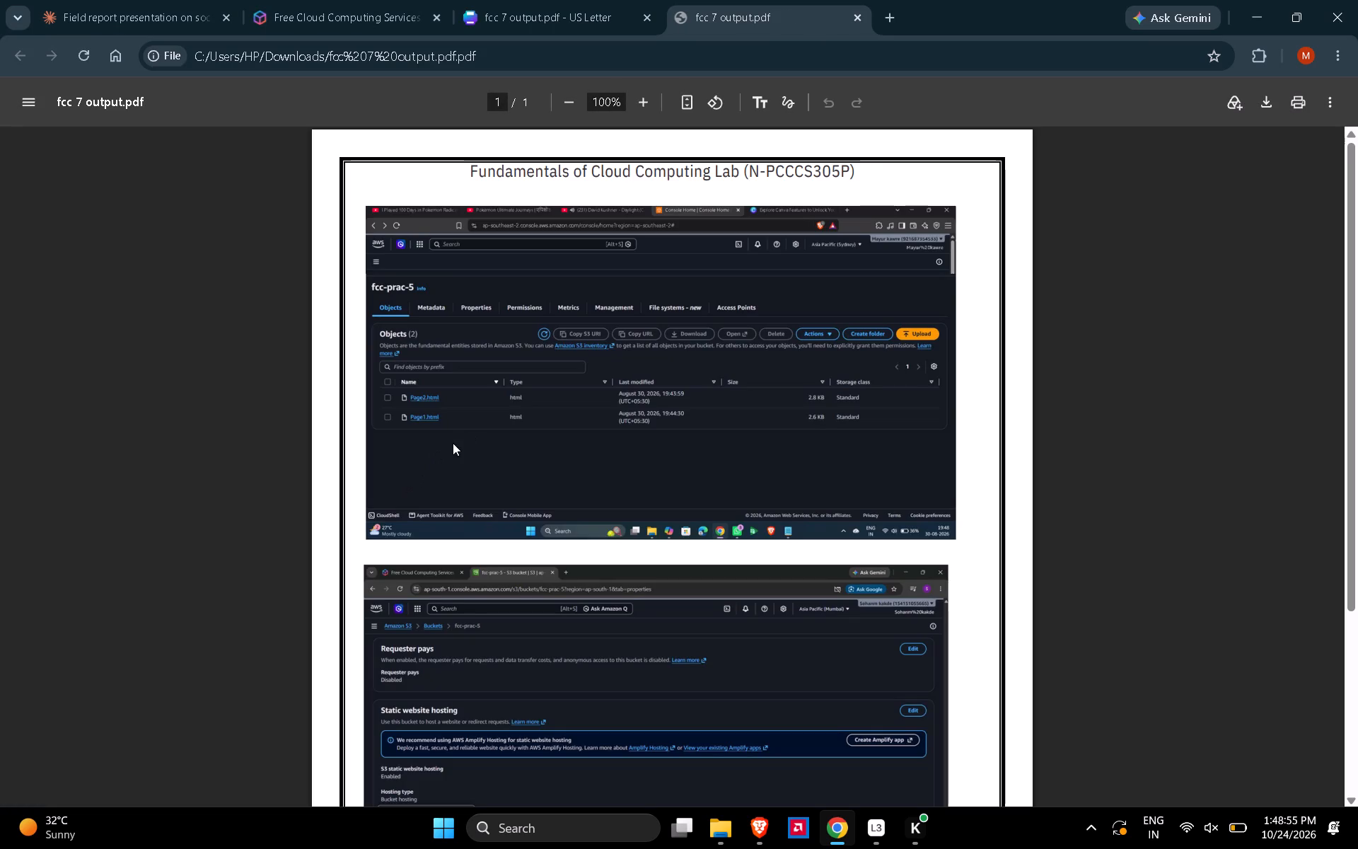
scroll(772, 330, "down", 2)
scroll(832, 294, "down", 6)
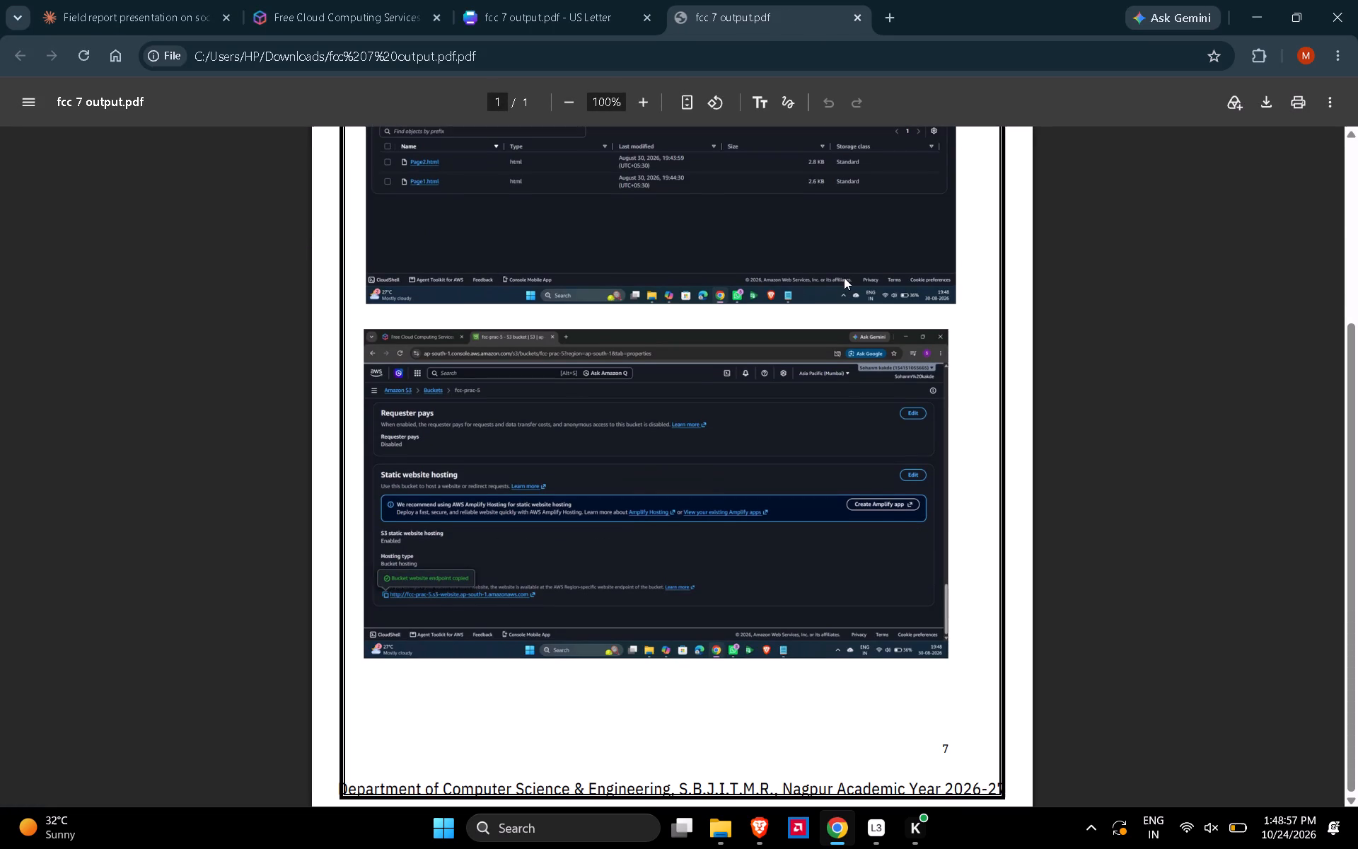
scroll(843, 288, "up", 1)
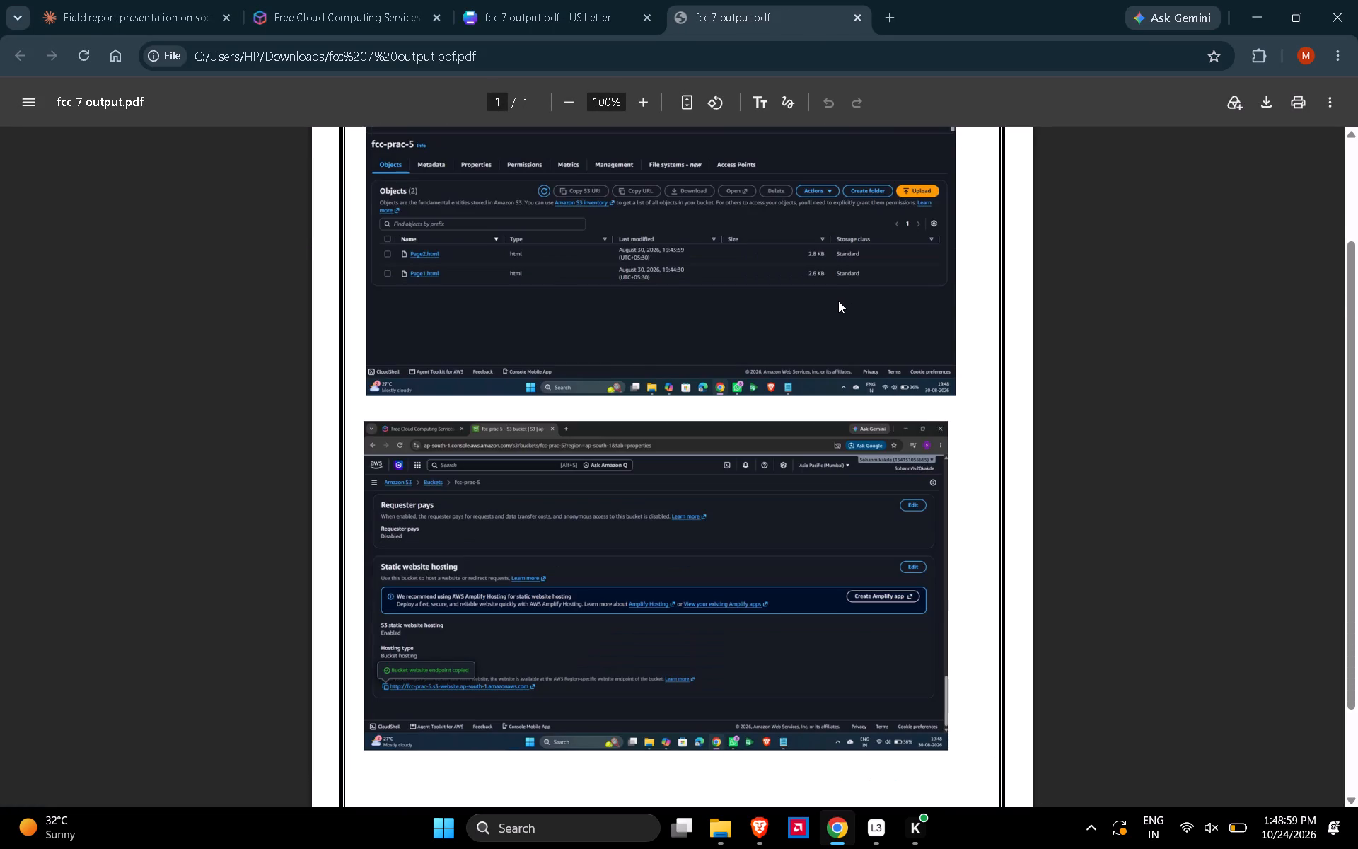
scroll(838, 301, "up", 3)
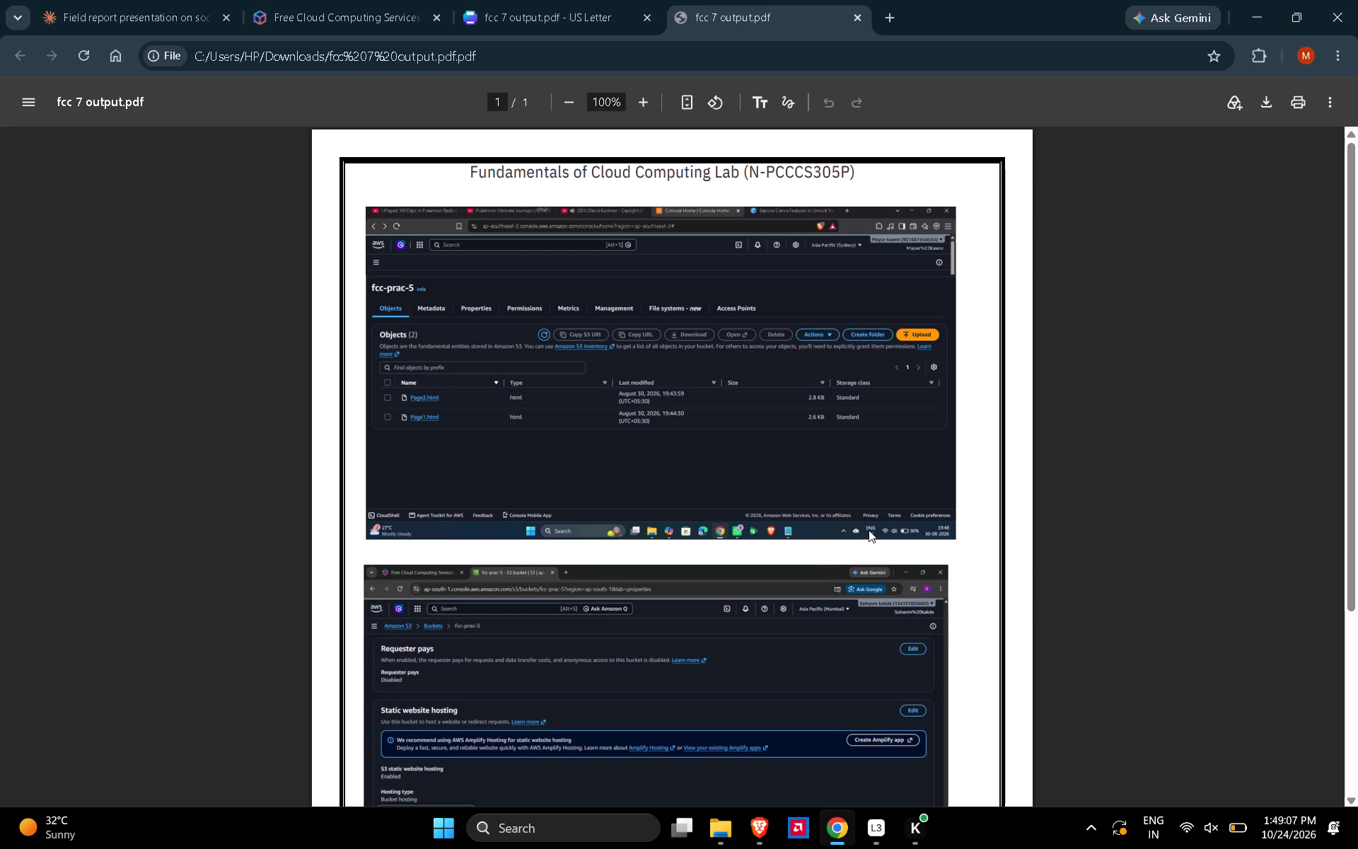
Open fcc 77 from File Explorer's recent files, look through both pages of database screenshots, and close it.
left_click(559, 25)
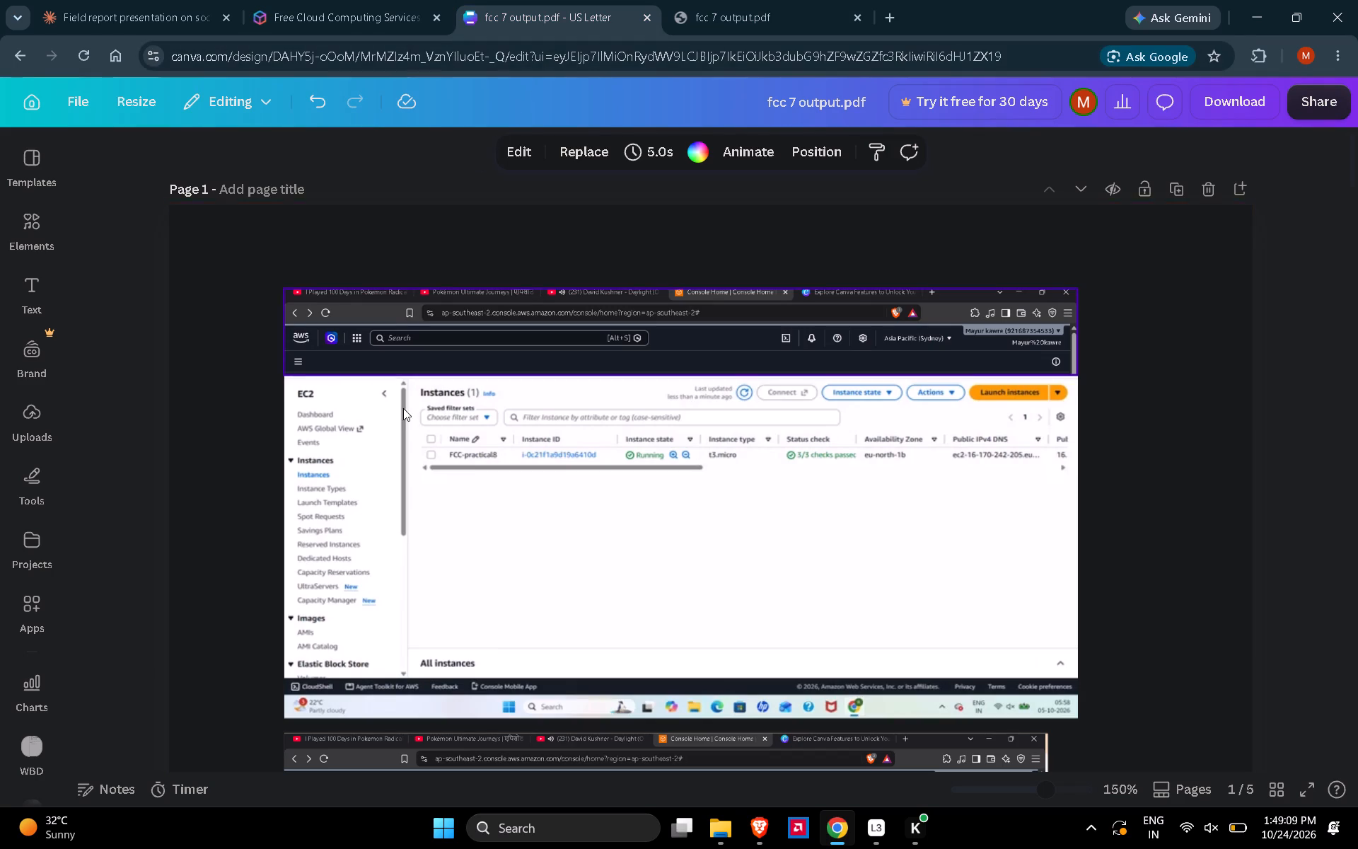
left_click(724, 844)
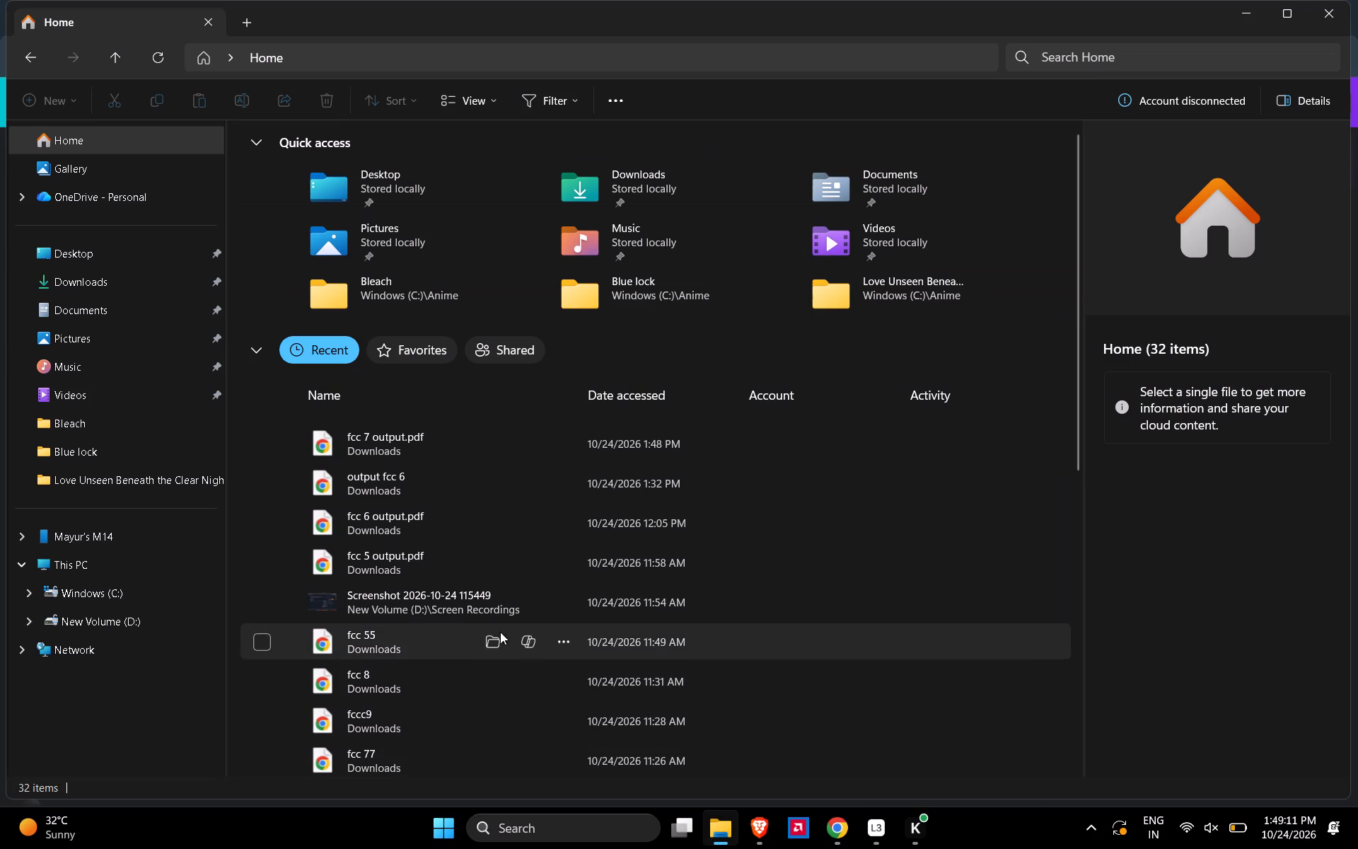
double_click(444, 765)
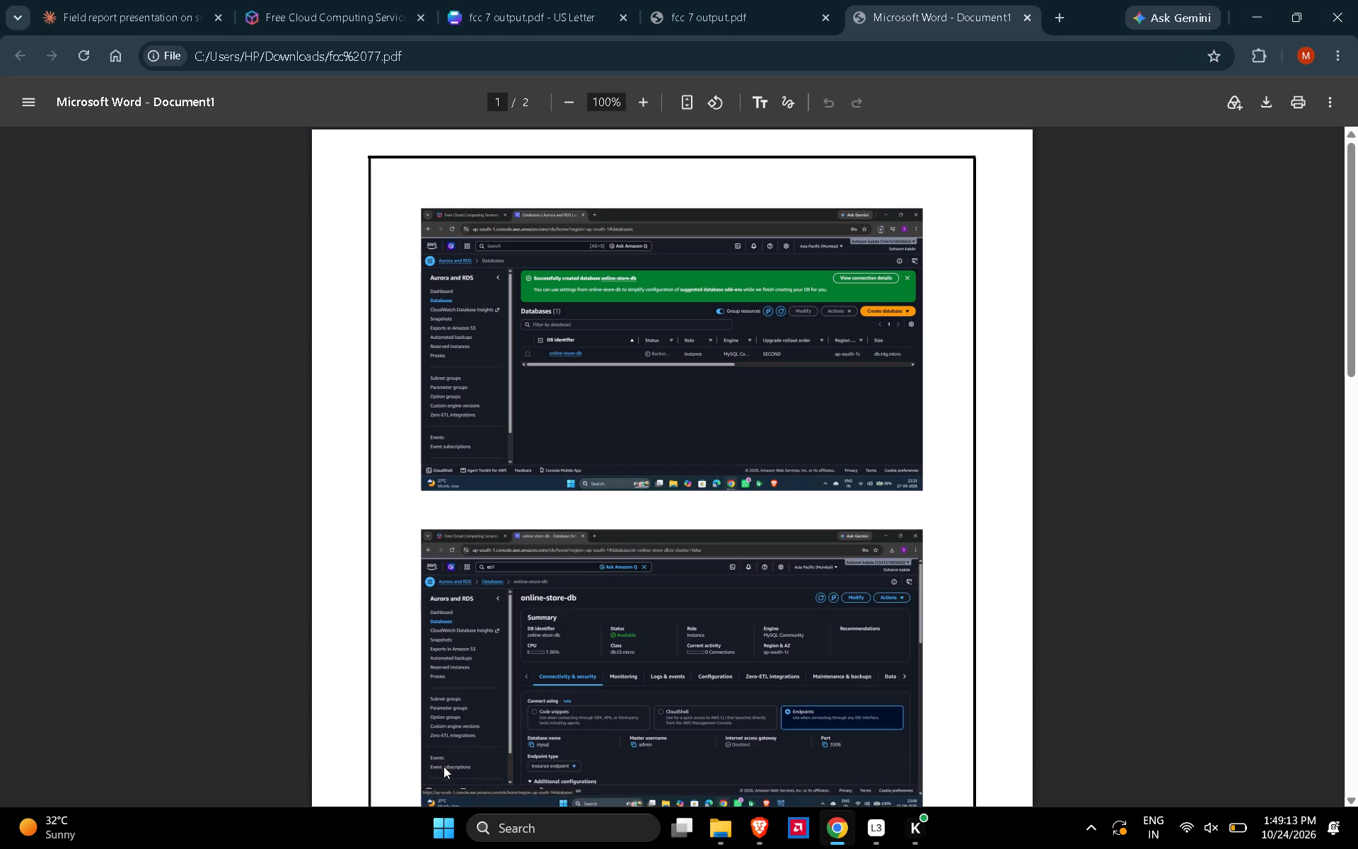
scroll(509, 556, "down", 12)
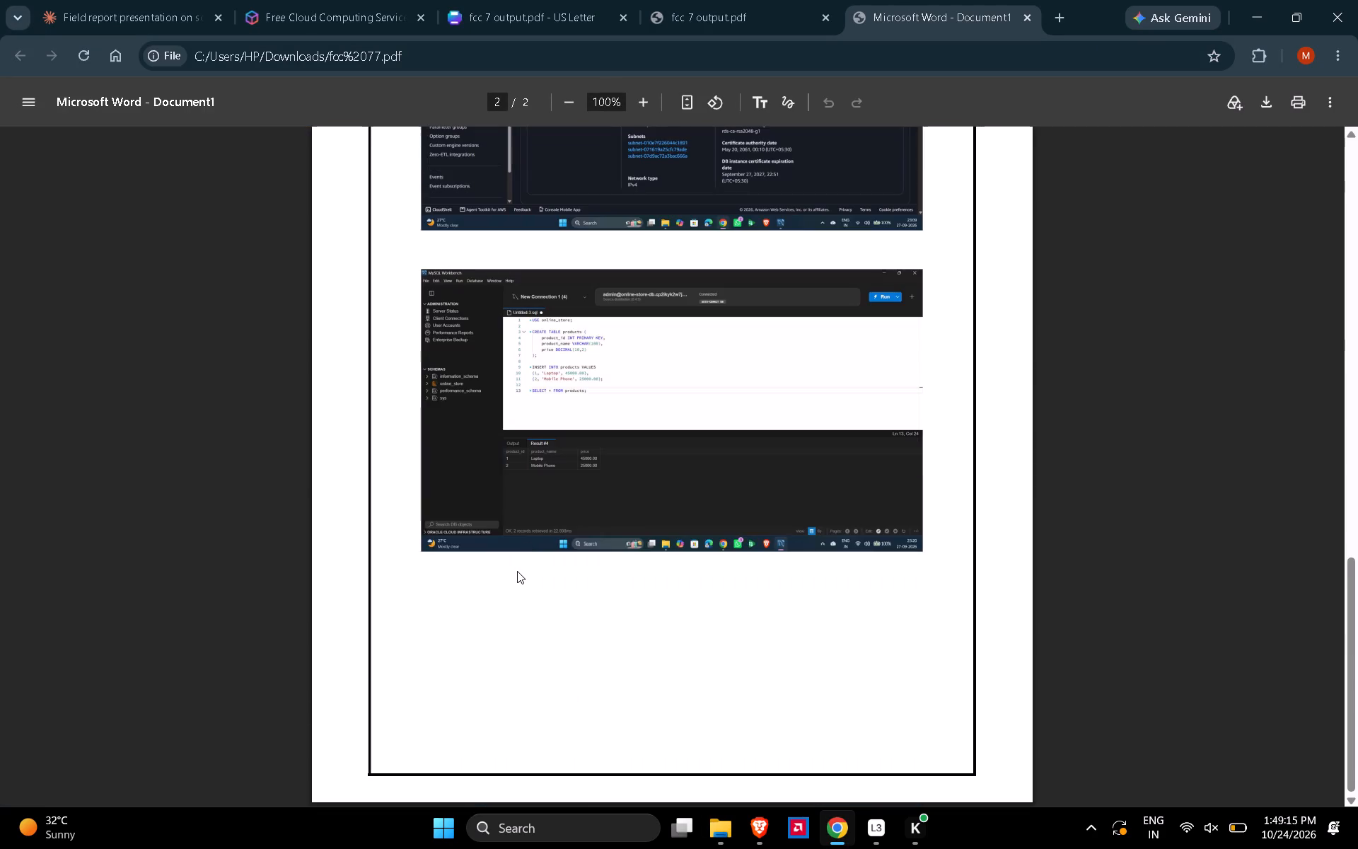
scroll(516, 571, "up", 15)
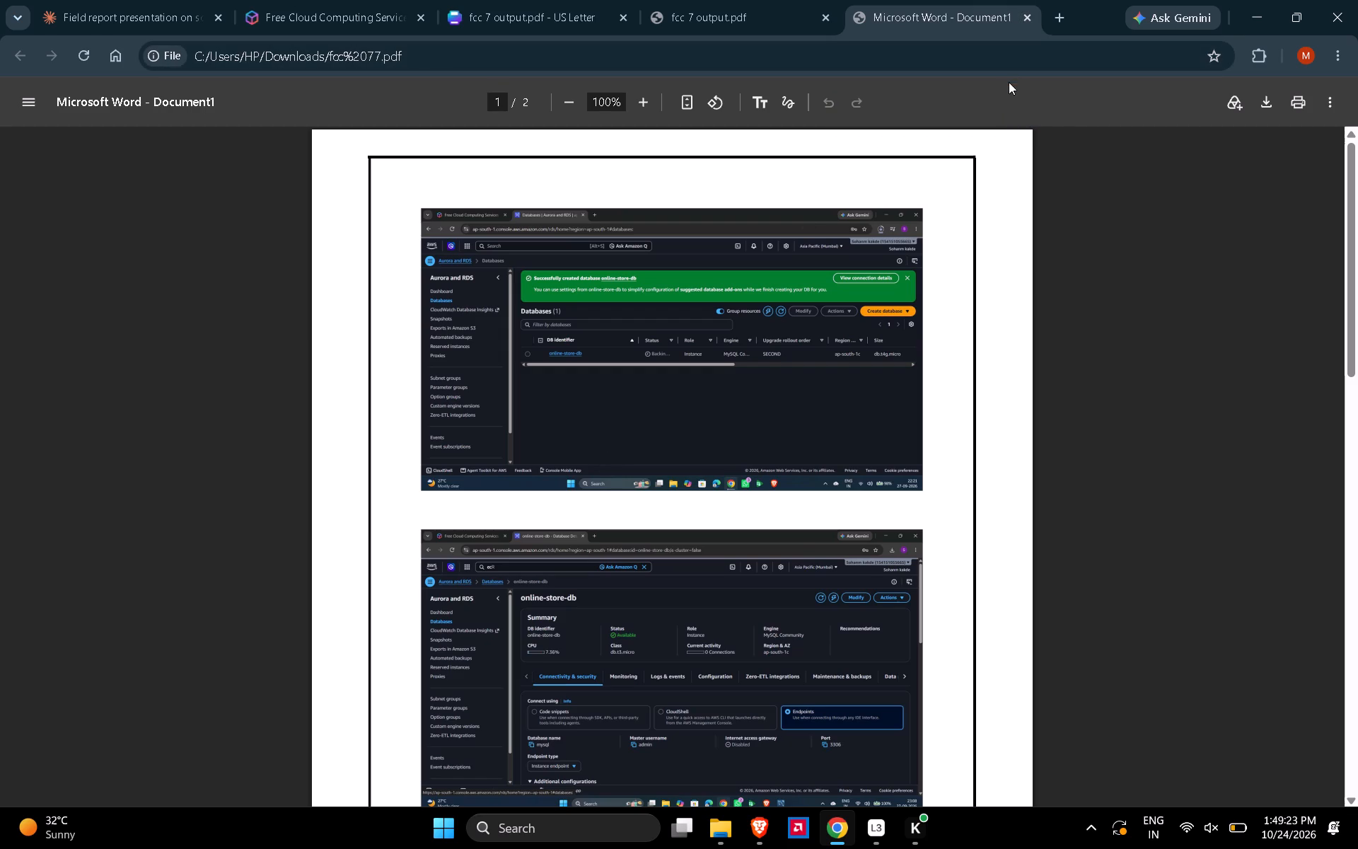
left_click(1029, 13)
Open fcc 5 output.pdf from the Downloads folder and review its pages, closing it and the local fcc 7 output.pdf when done.
left_click(712, 827)
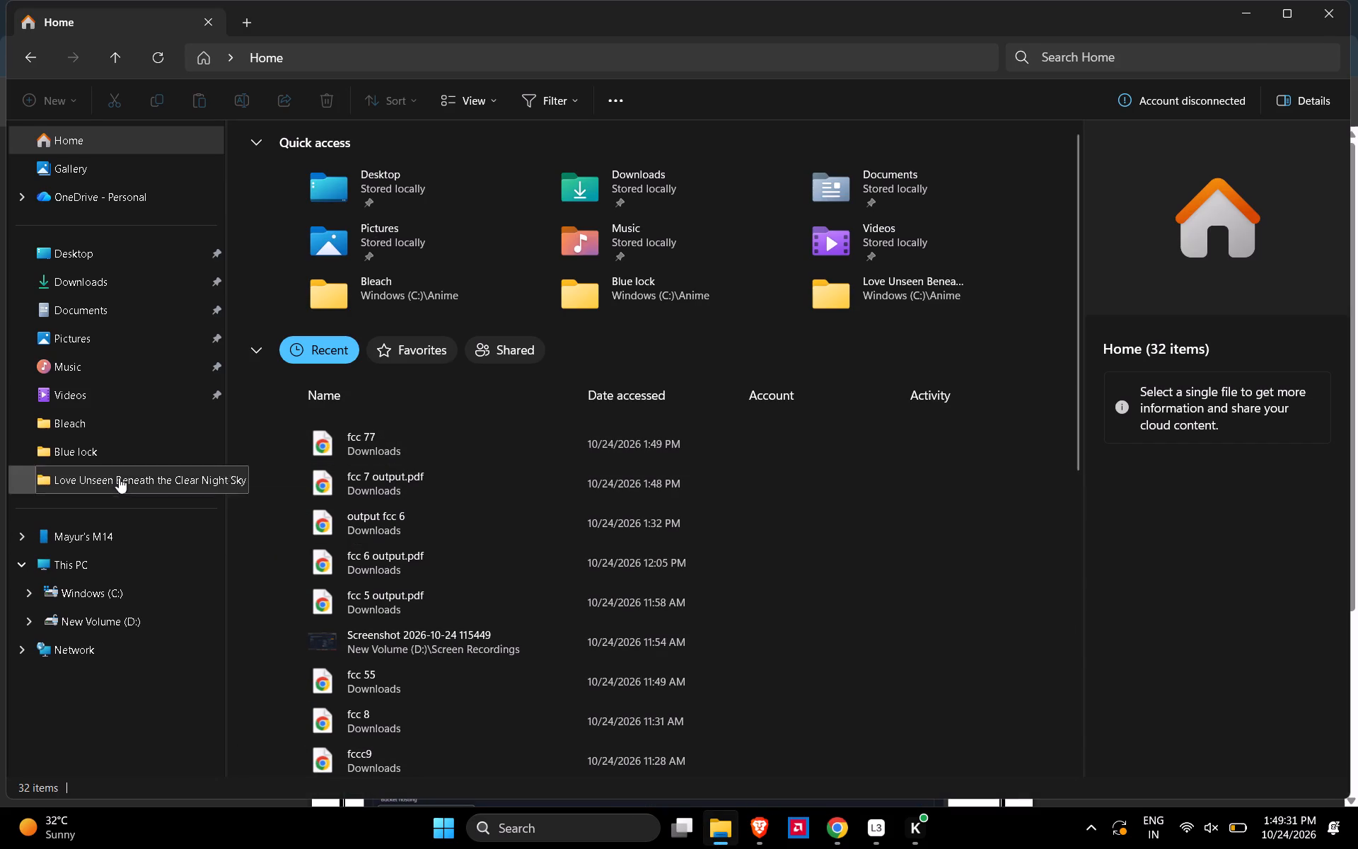
left_click(159, 278)
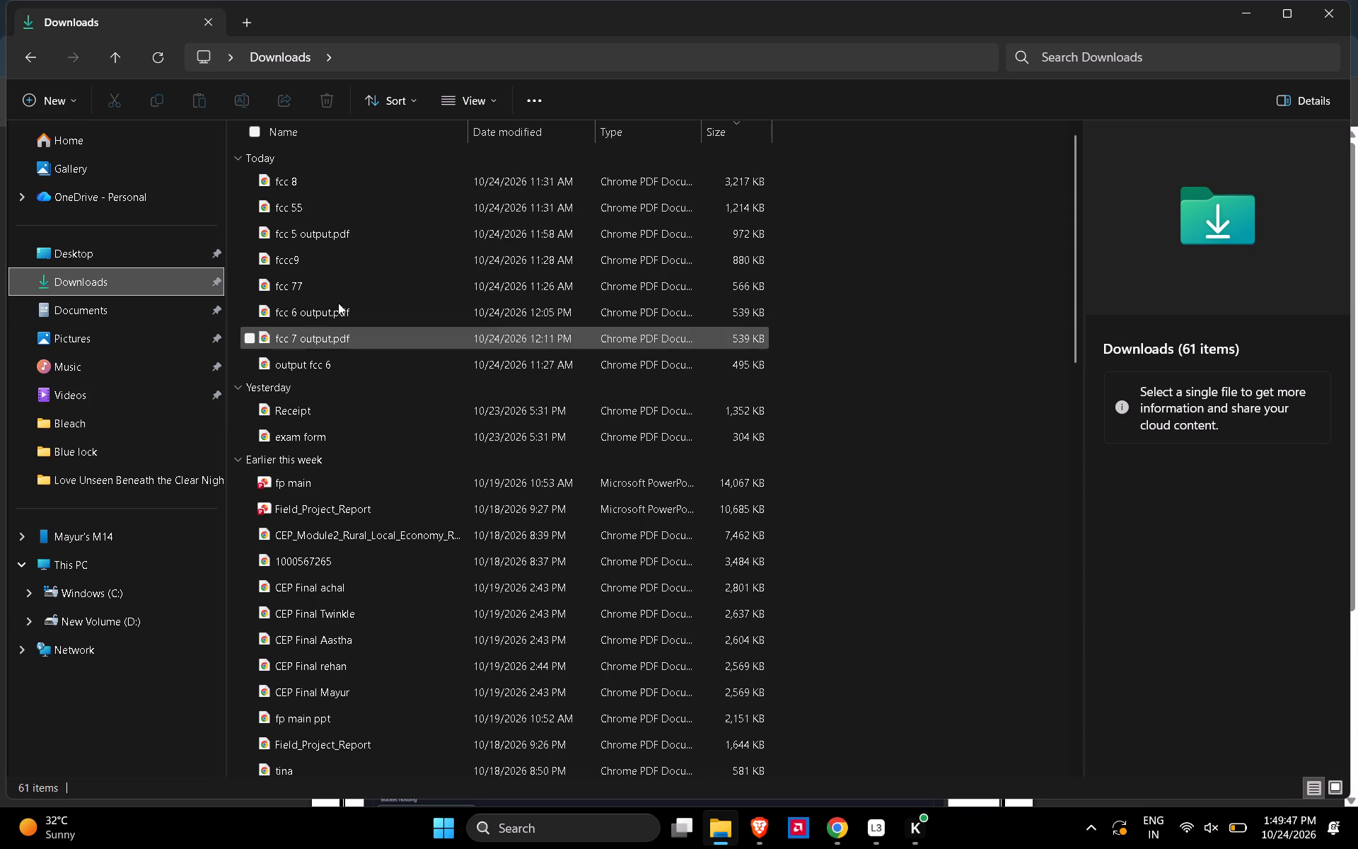
left_click(342, 241)
left_click(342, 241)
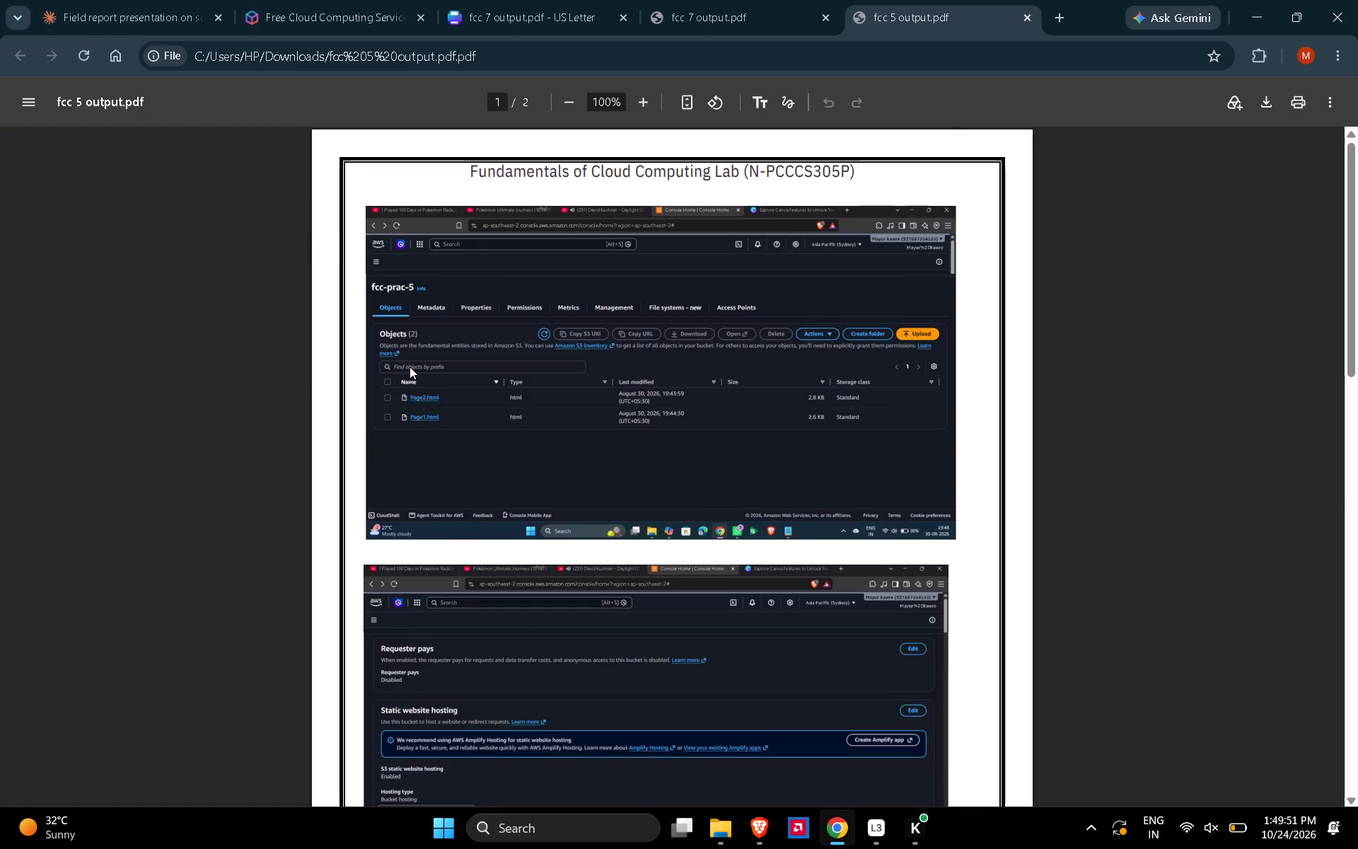
scroll(410, 366, "down", 9)
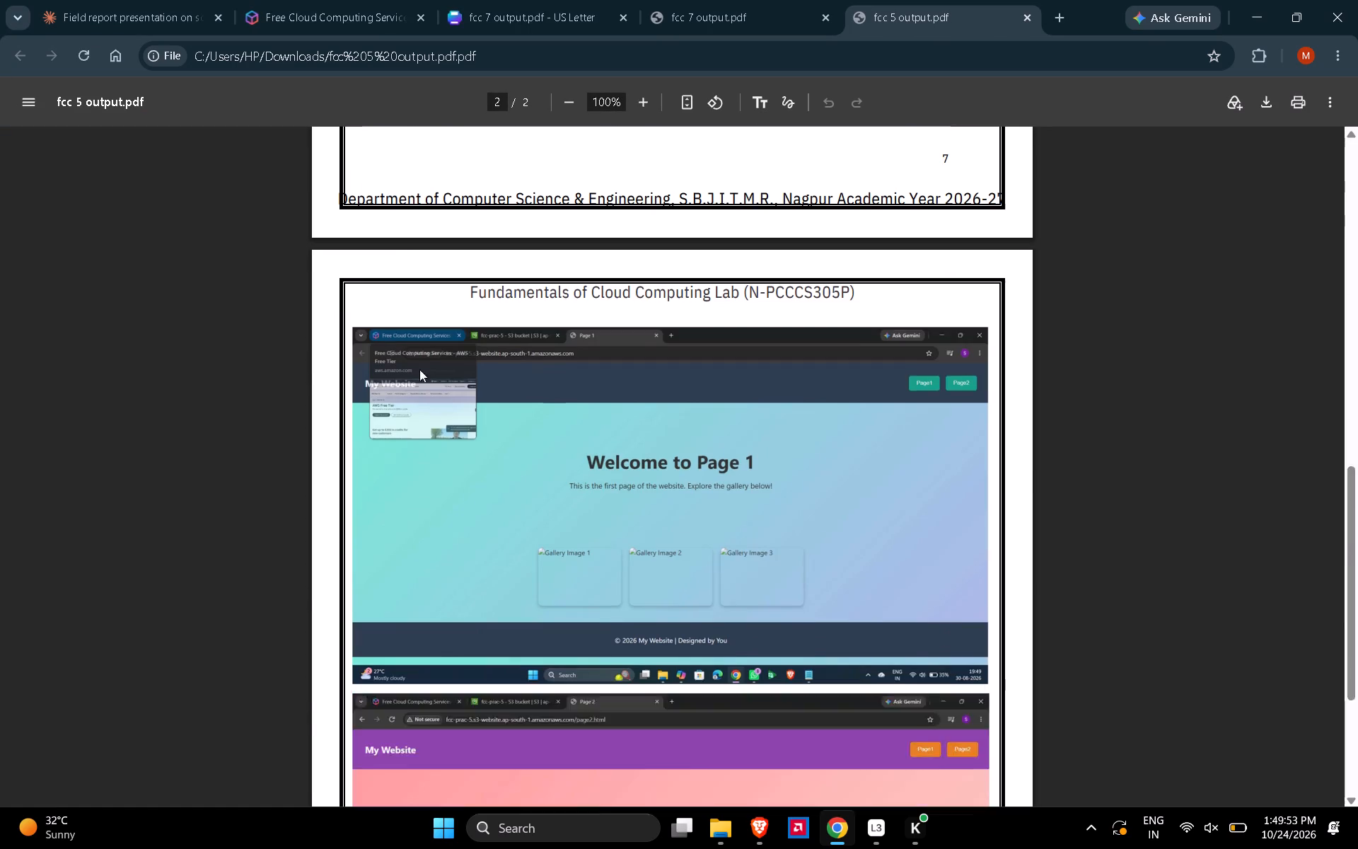
scroll(419, 369, "down", 9)
scroll(441, 366, "up", 13)
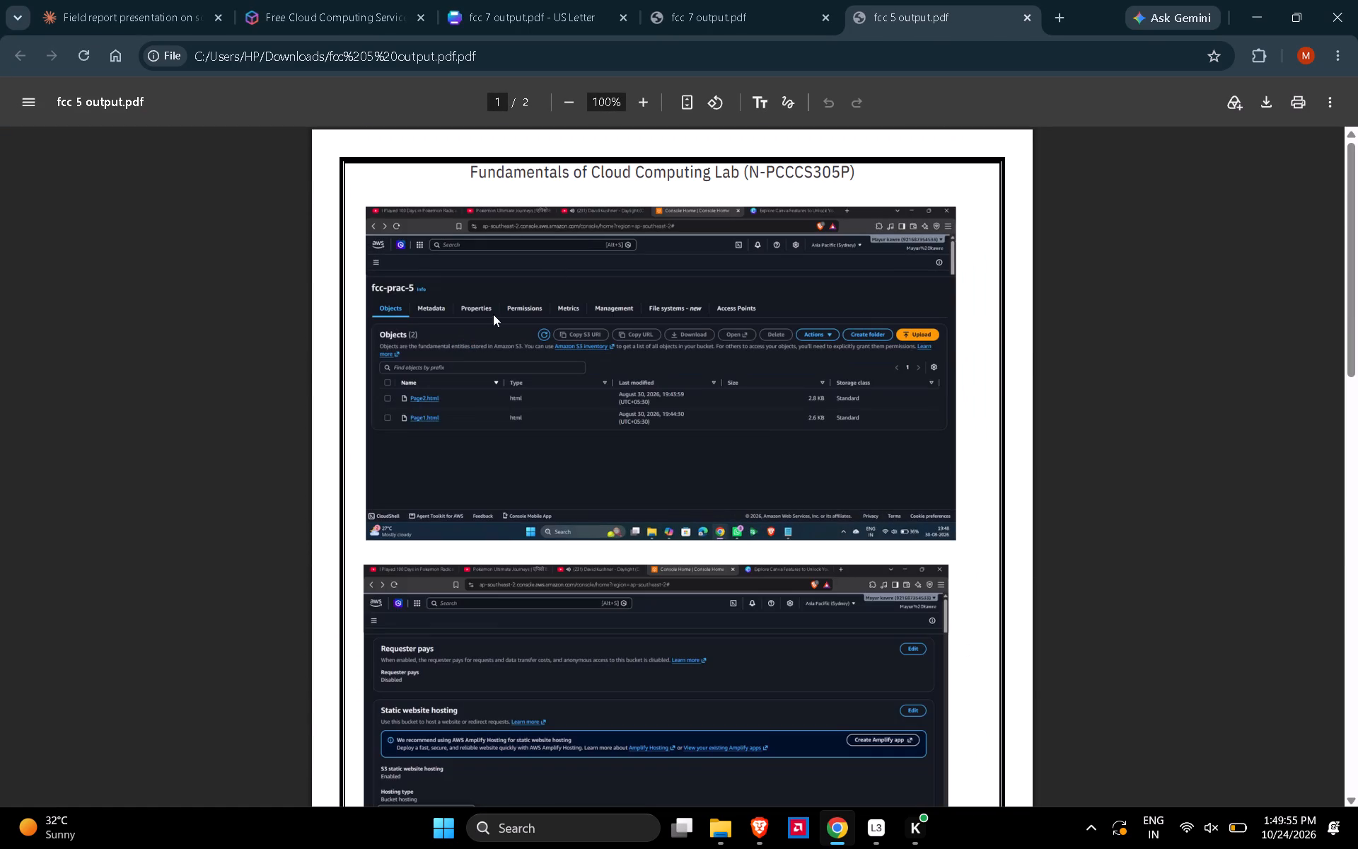
left_click(1033, 22)
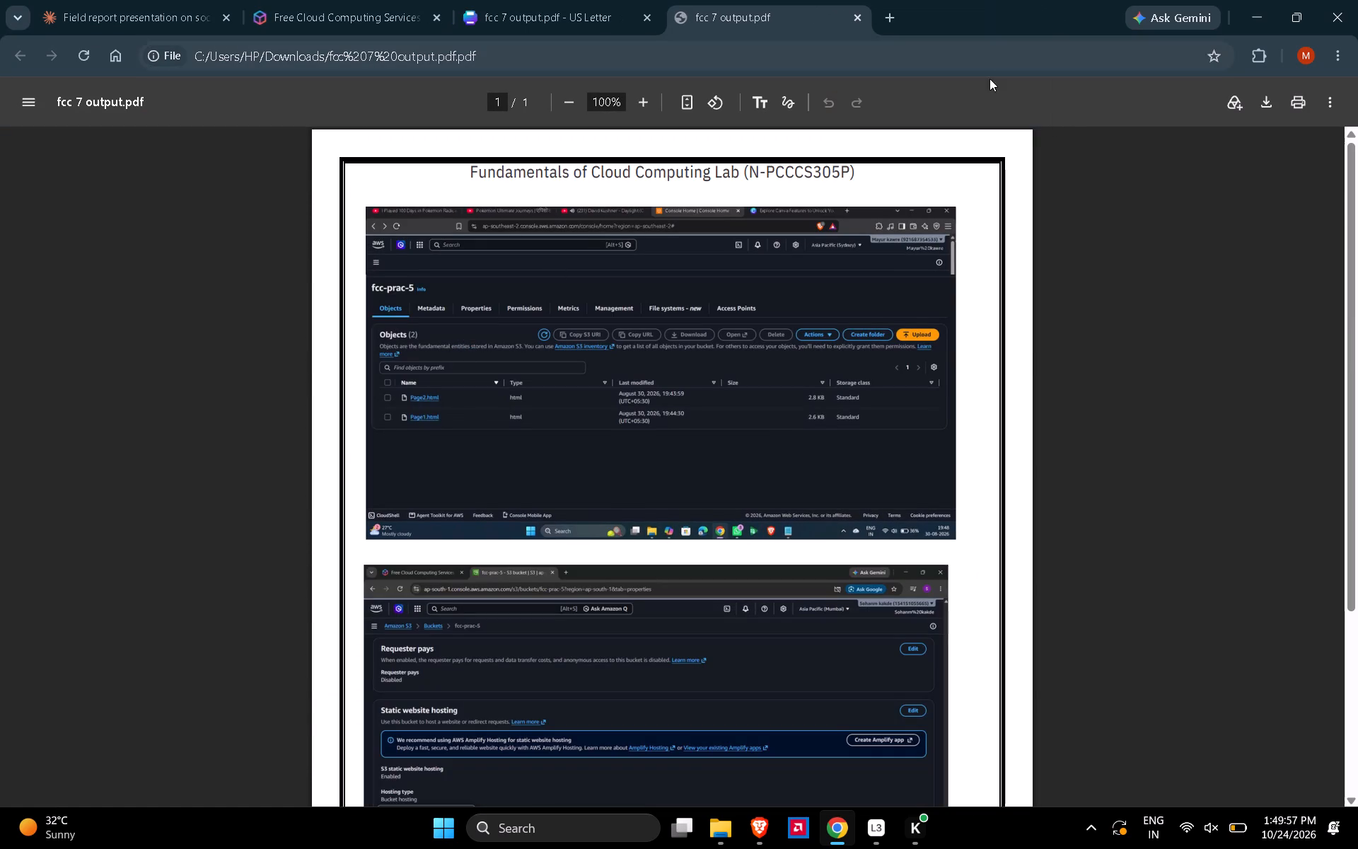
left_click(862, 15)
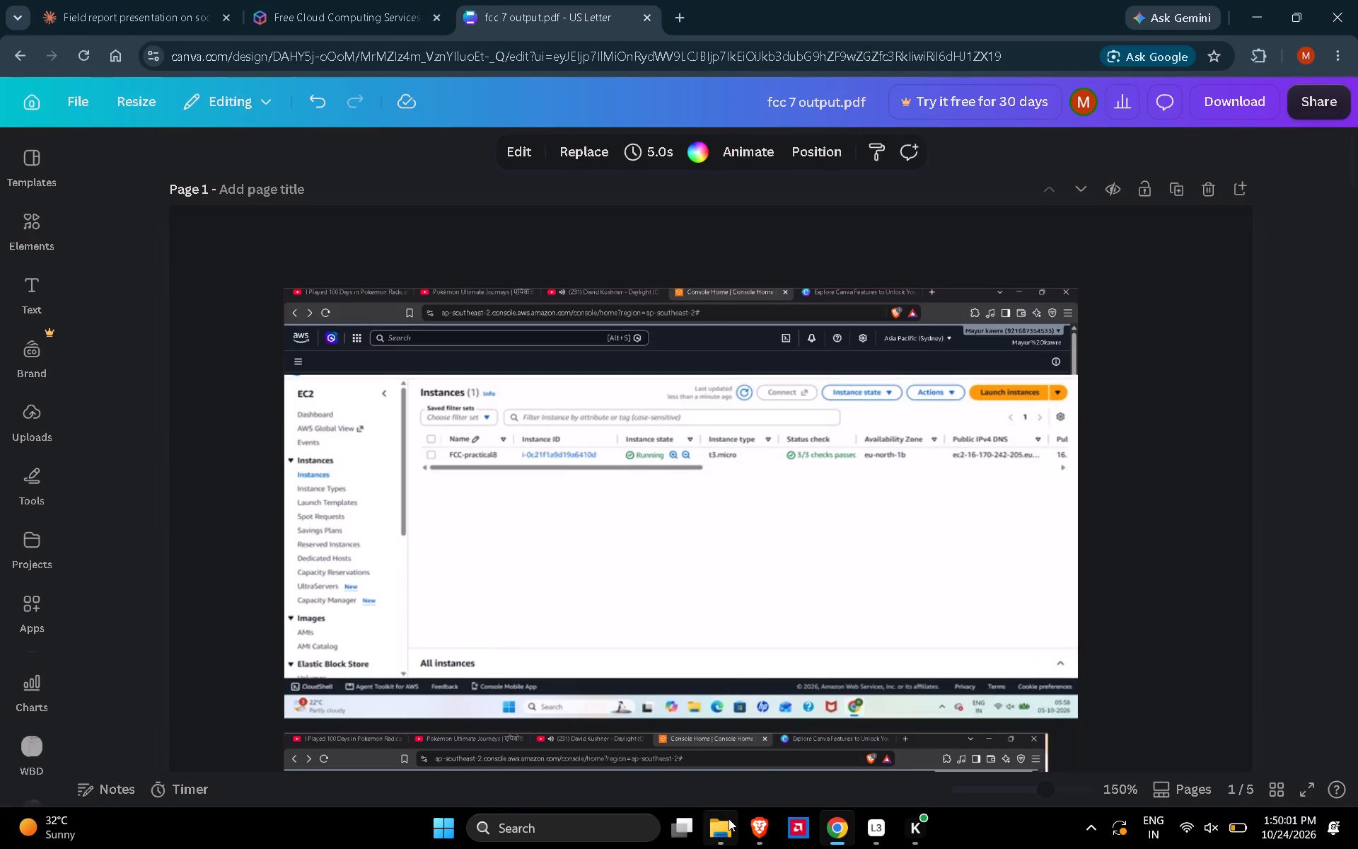
Open fcc 6 output.pdf from the Downloads folder and look through its page of screenshots.
left_click(729, 819)
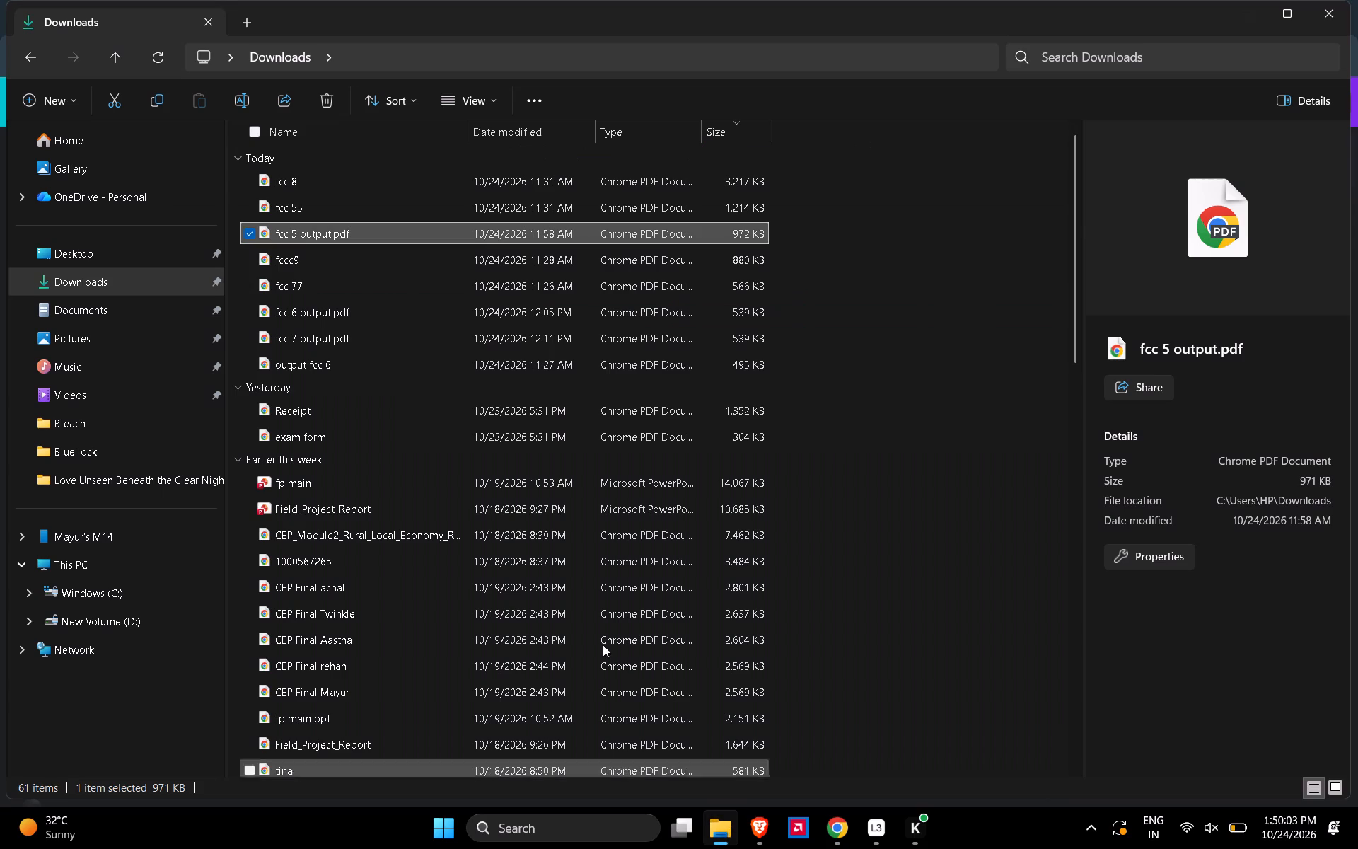
double_click(349, 313)
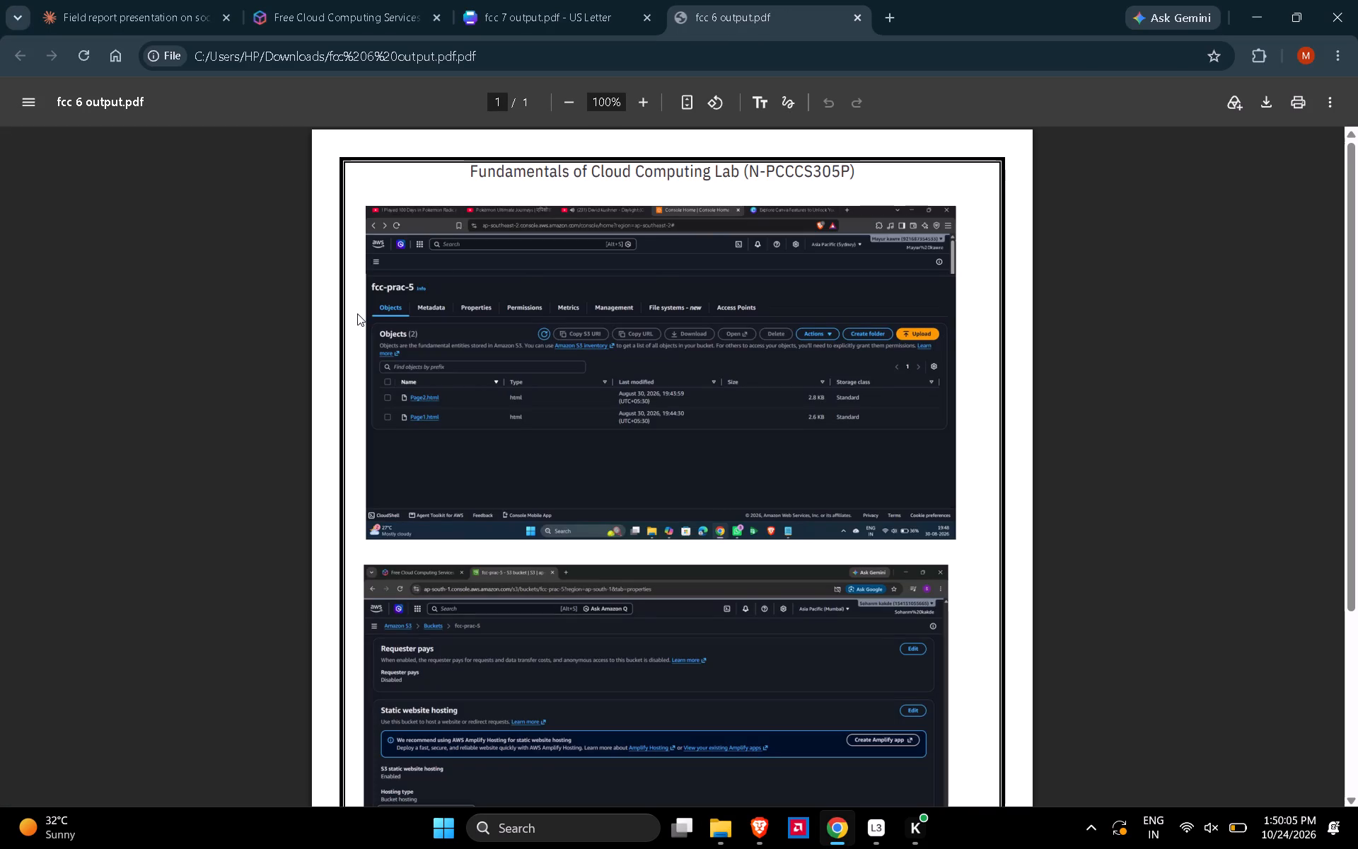
scroll(439, 263, "down", 4)
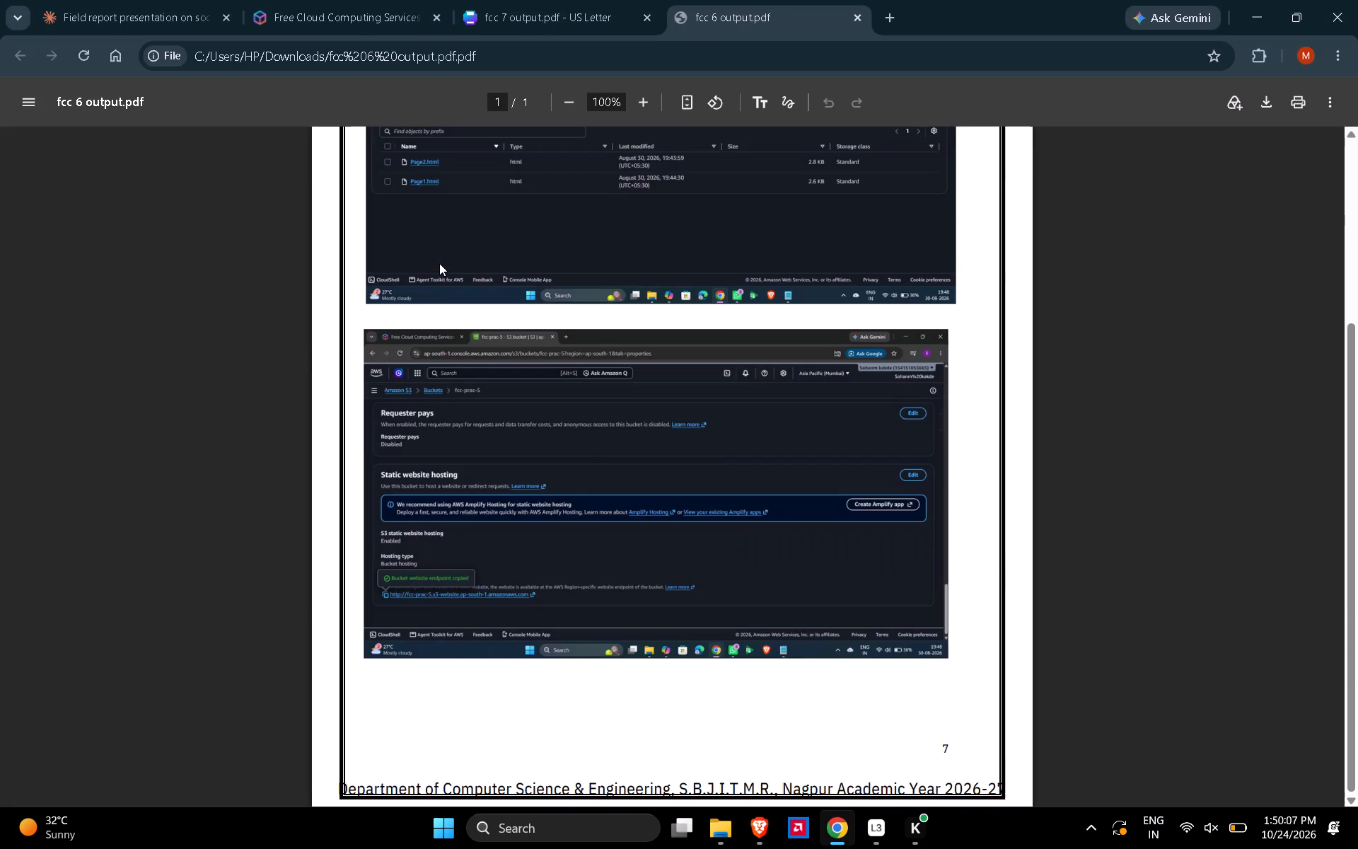
scroll(439, 263, "down", 5)
scroll(439, 263, "up", 6)
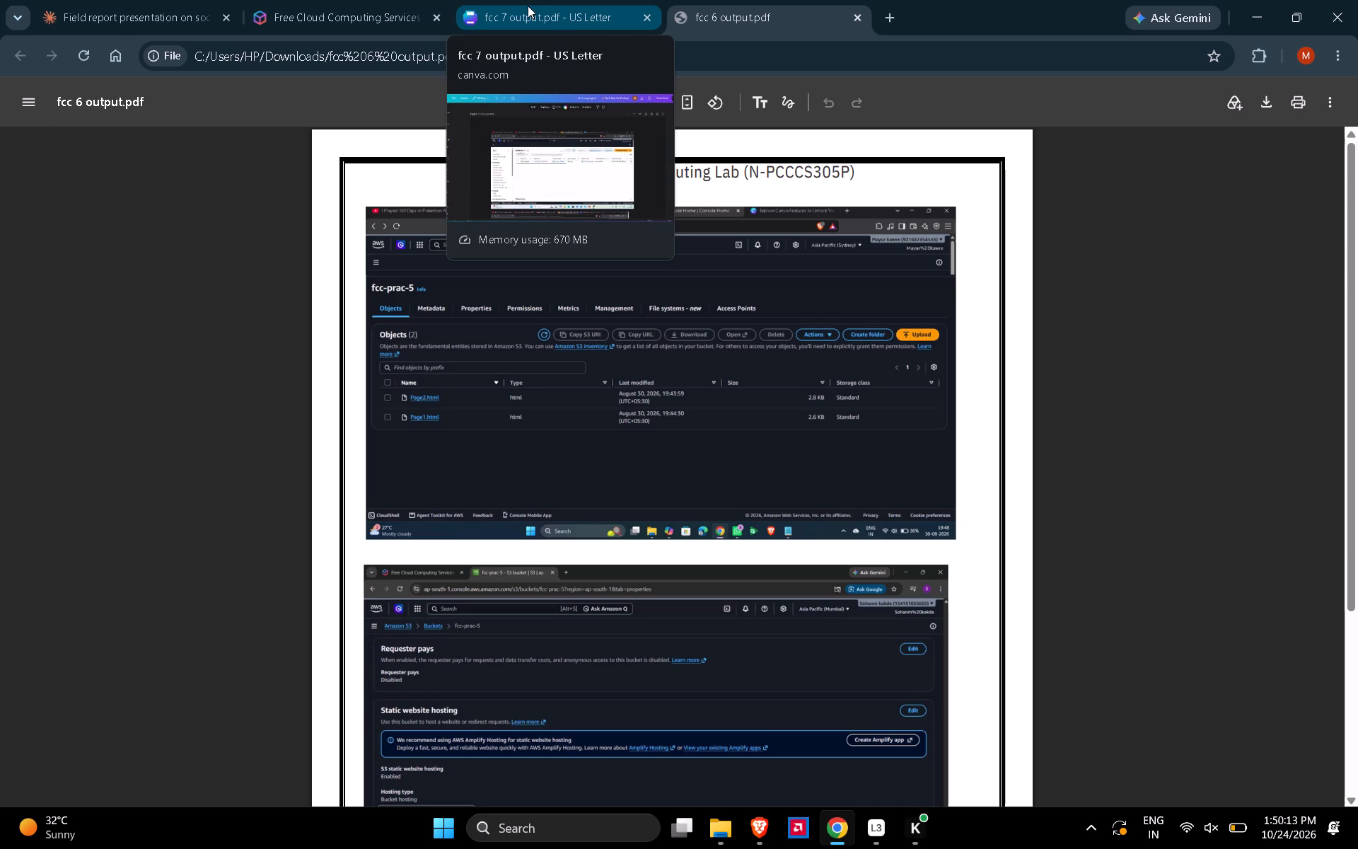
Open output fcc 6 from the Downloads folder and look through the IAM and upload screenshots on its pages.
left_click(713, 834)
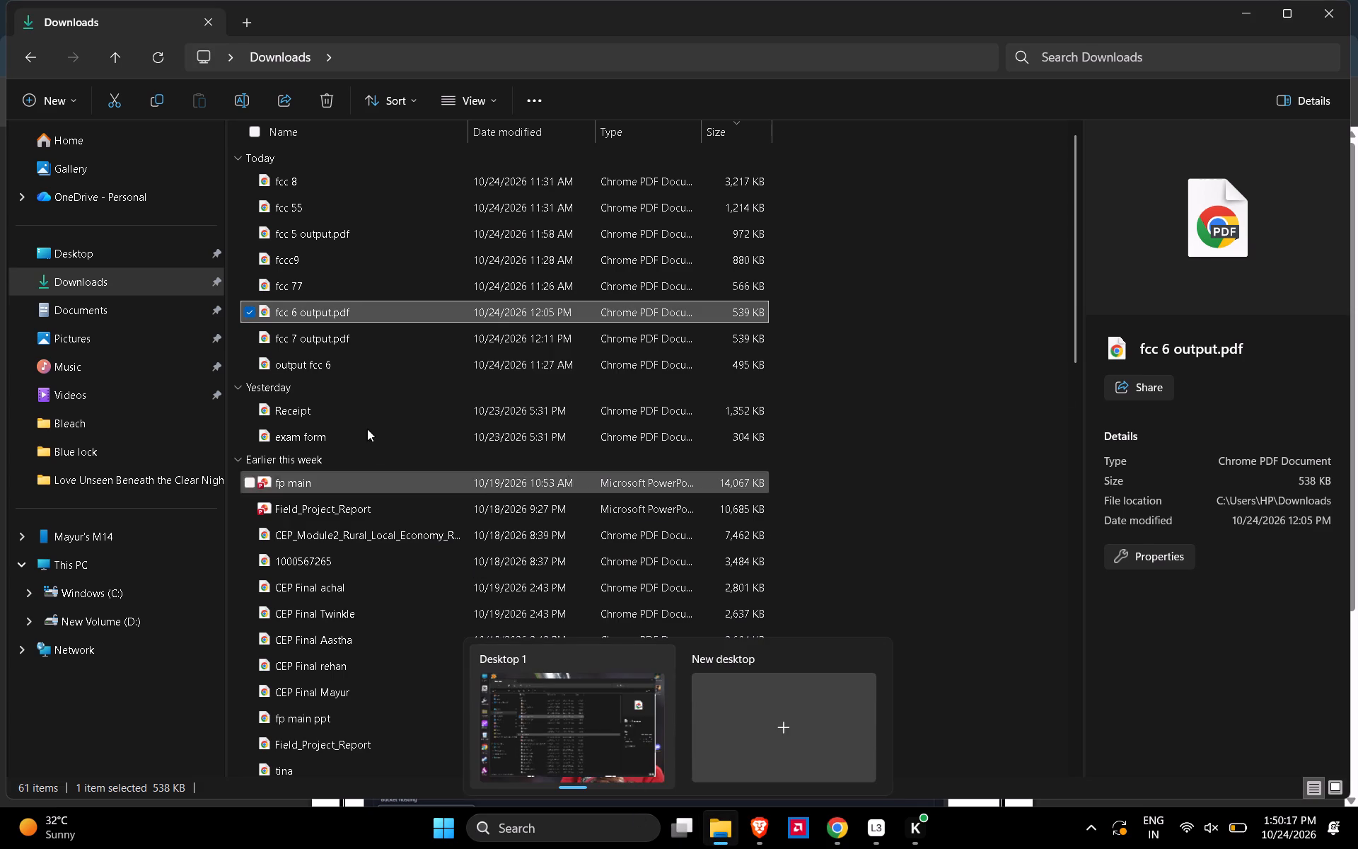
double_click(332, 366)
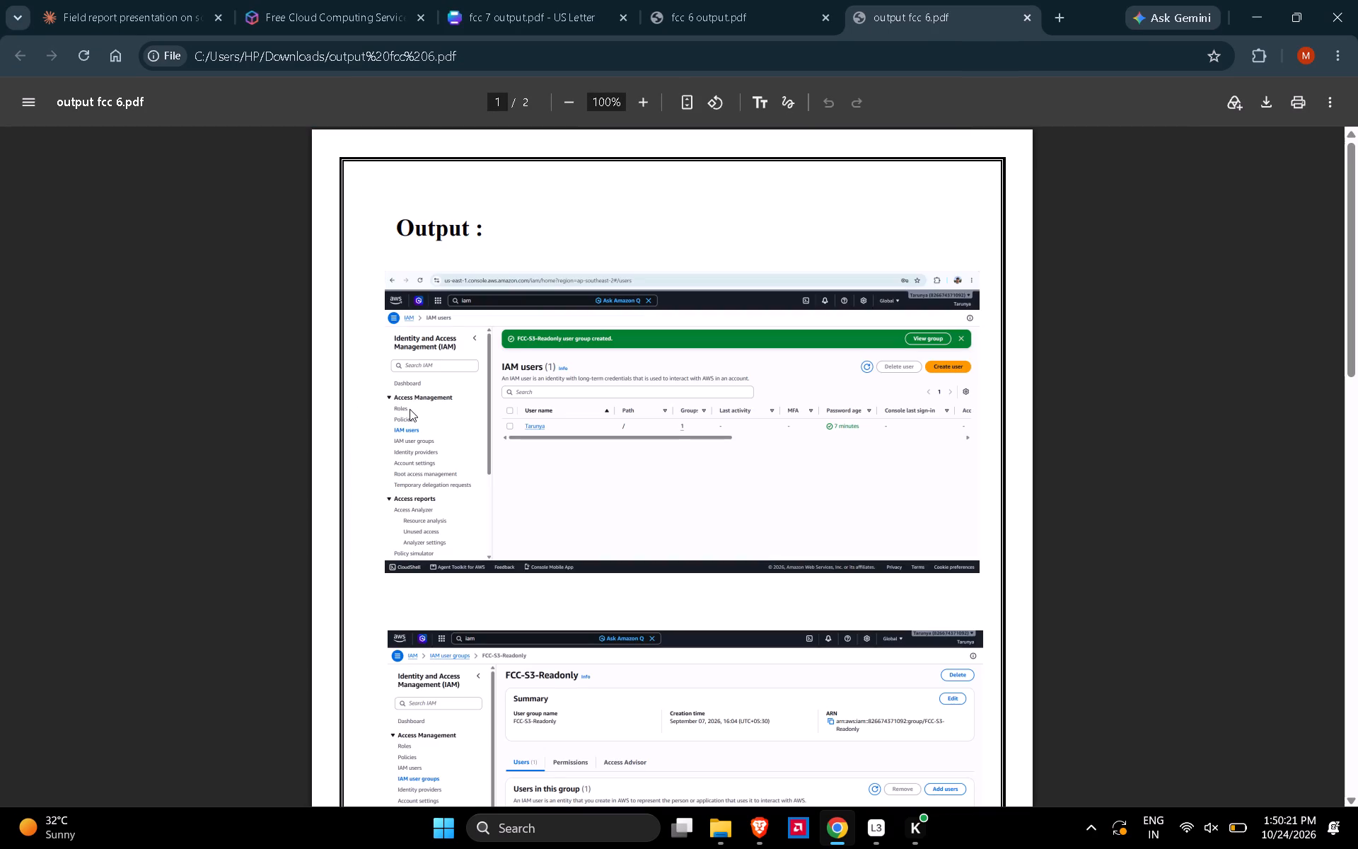
scroll(409, 414, "down", 4)
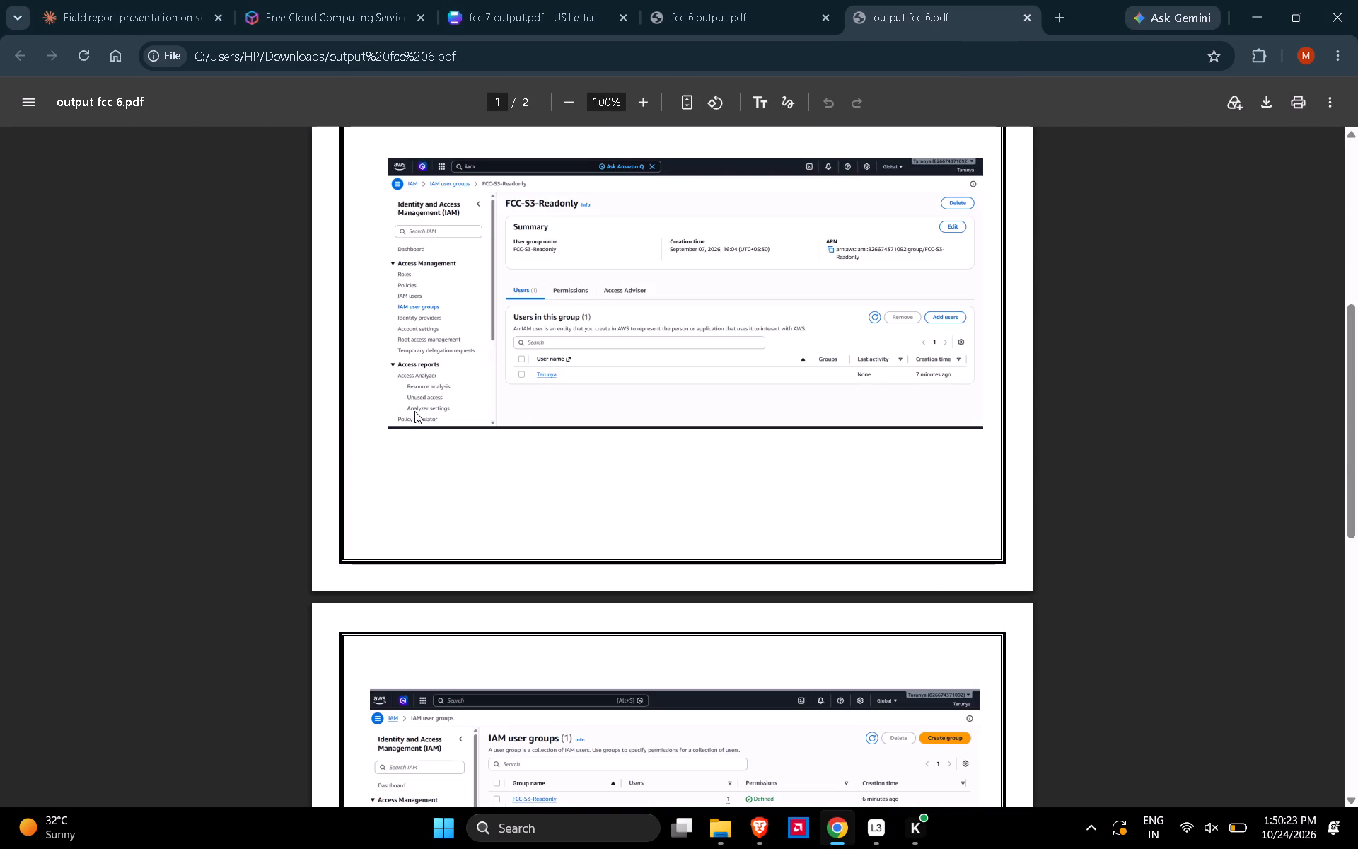
scroll(414, 411, "down", 8)
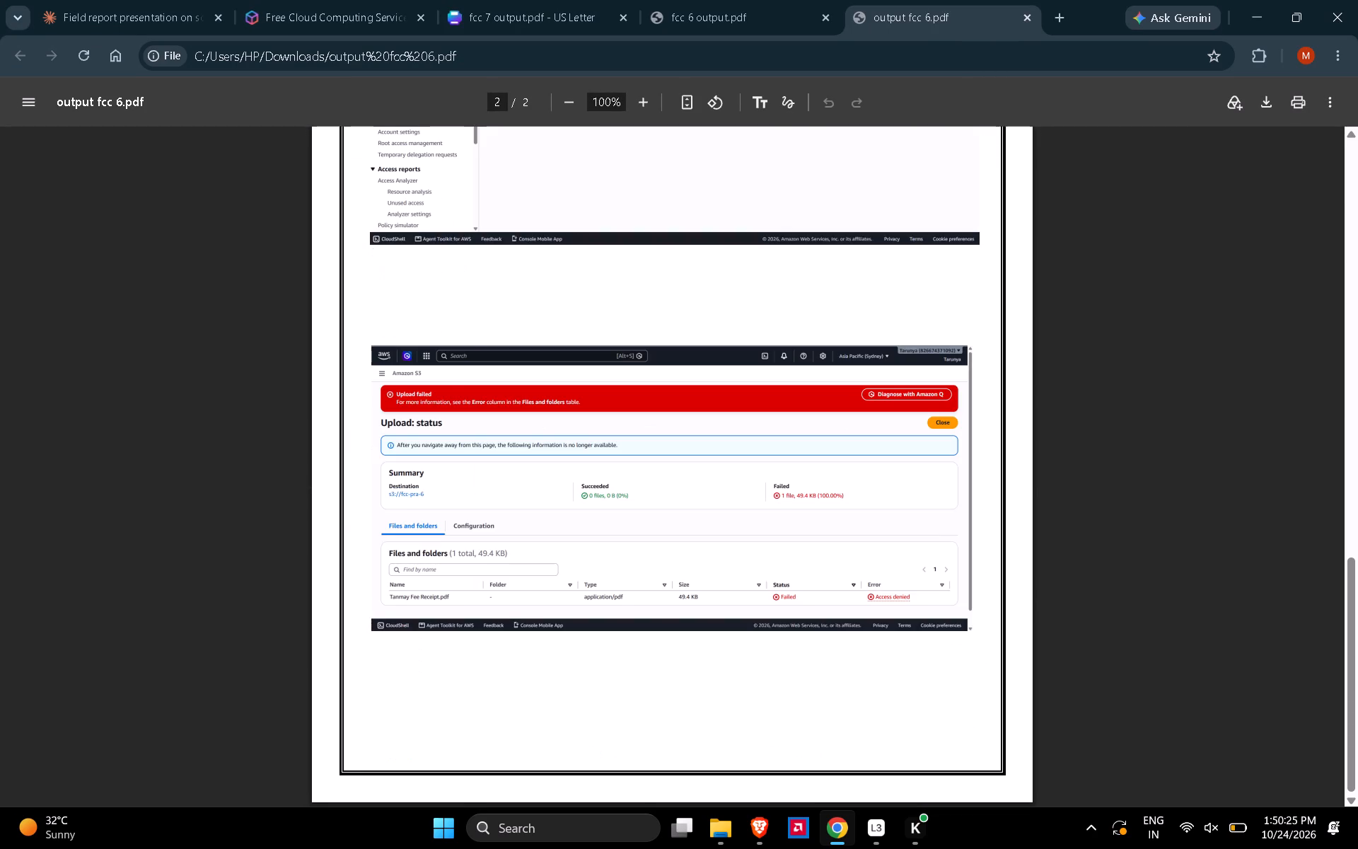
scroll(441, 383, "down", 4)
scroll(472, 332, "up", 18)
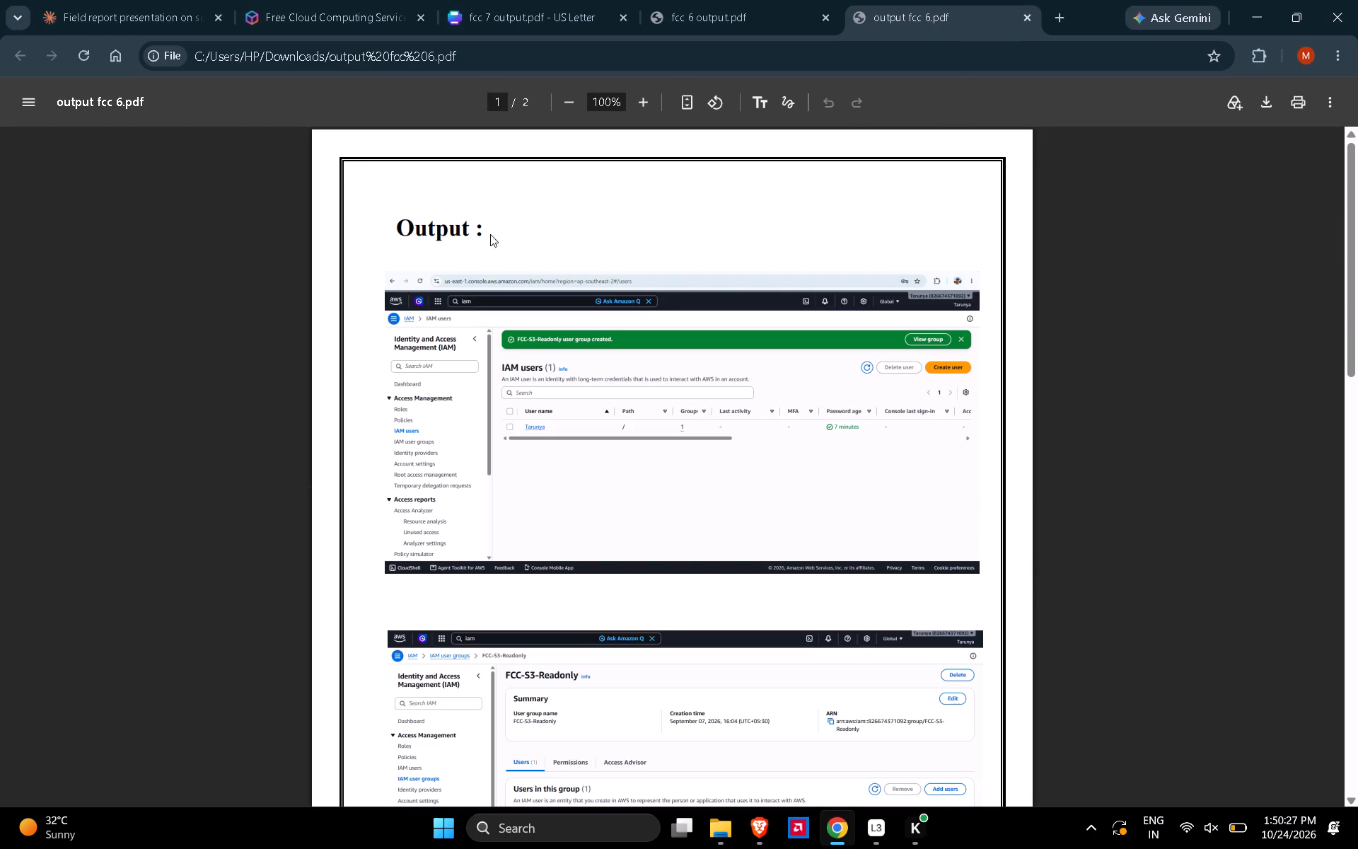
Open fcc 55 from the Downloads folder, look through the Practical No. 5 manual to its last-page screenshots, and close it.
left_click(704, 831)
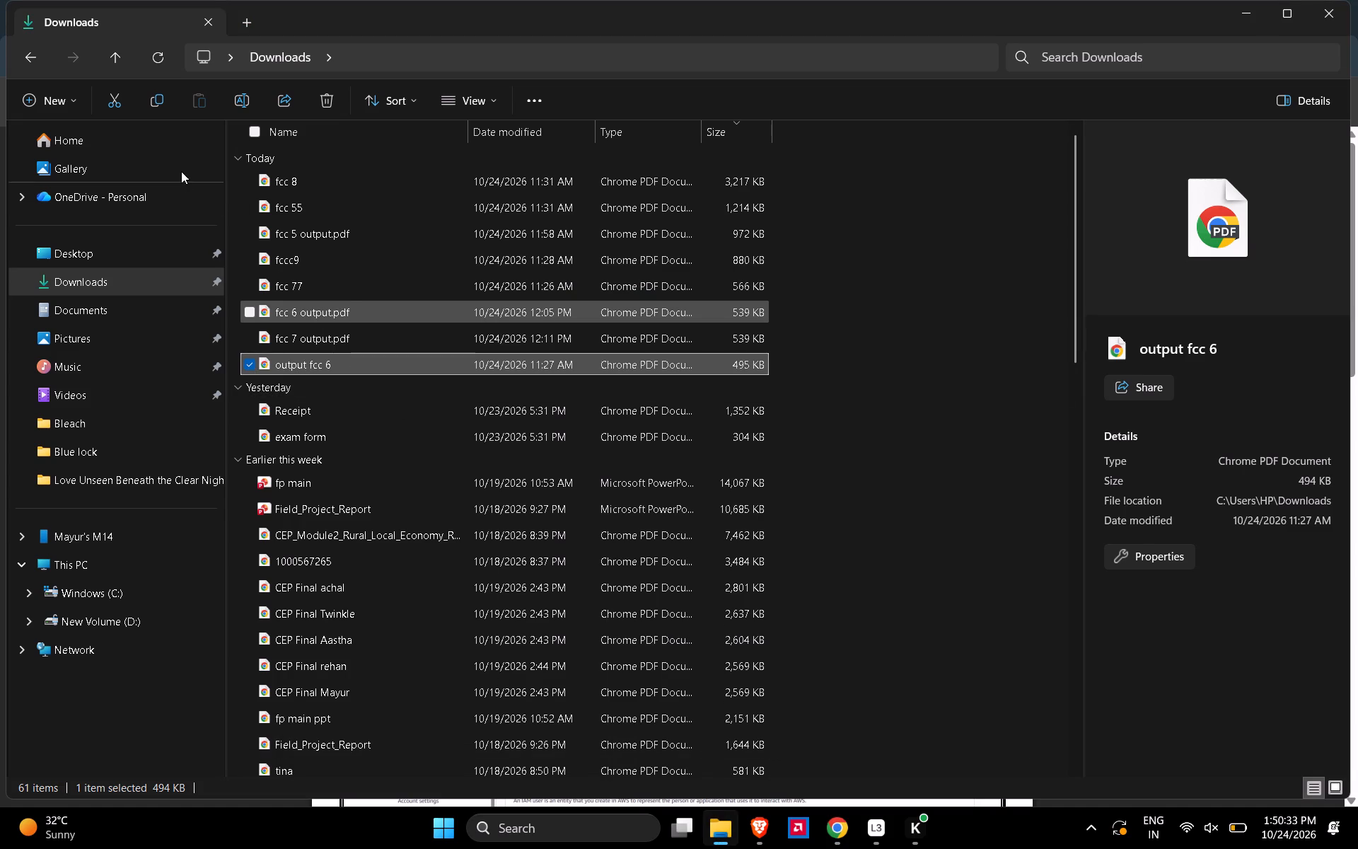
double_click(361, 206)
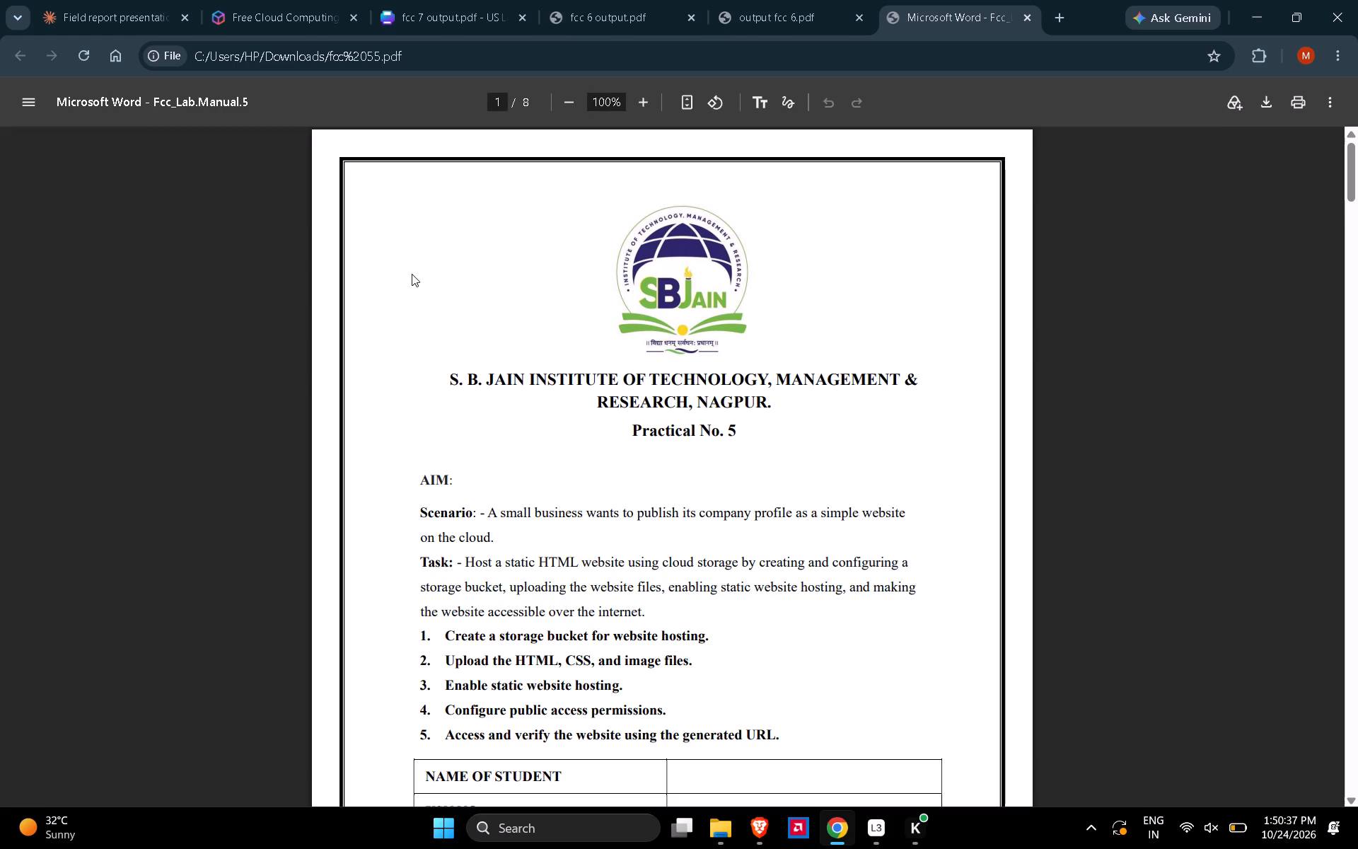
scroll(412, 282, "down", 3)
scroll(412, 282, "up", 5)
scroll(413, 287, "down", 20)
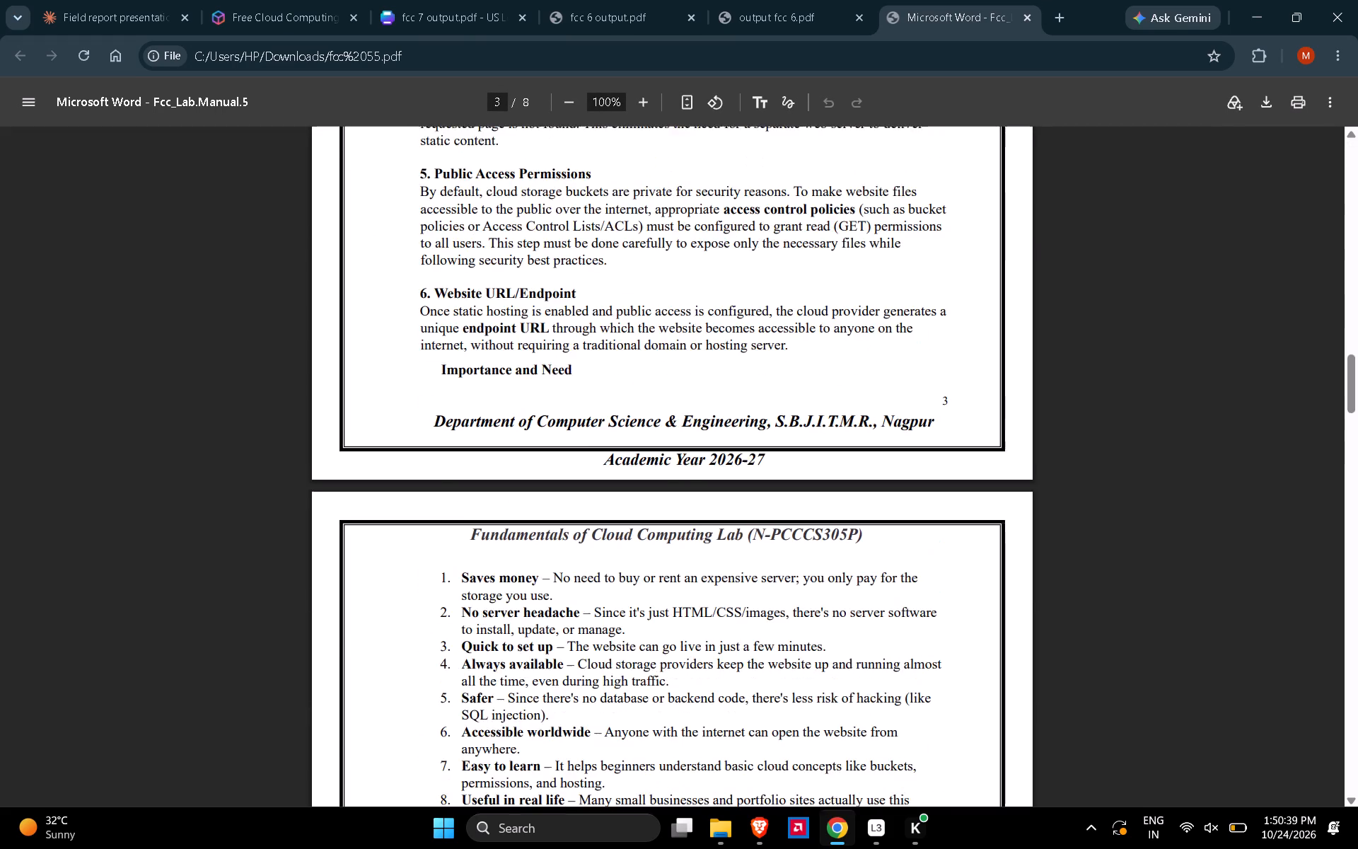
scroll(425, 291, "down", 20)
scroll(425, 291, "down", 16)
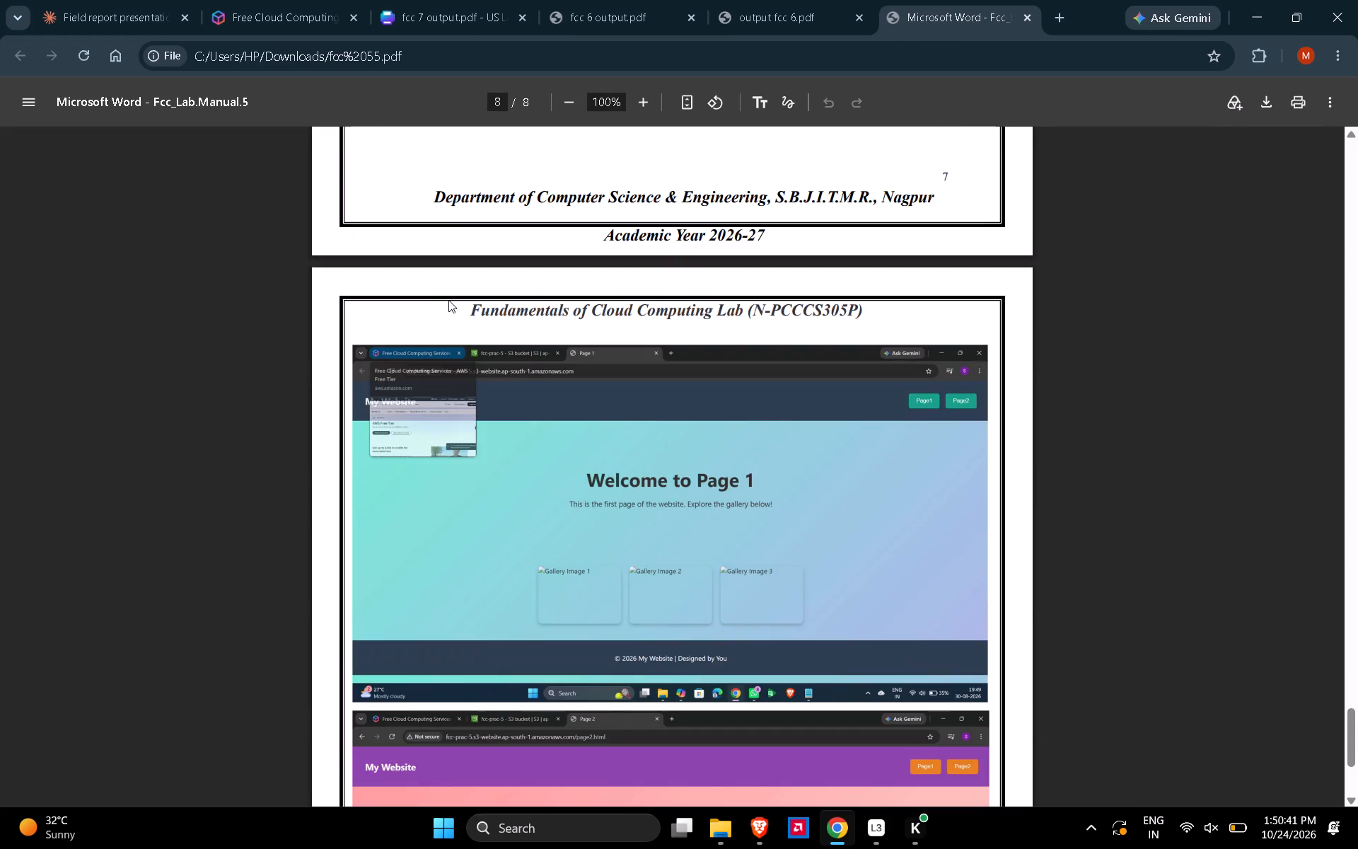
scroll(448, 305, "down", 8)
scroll(449, 301, "up", 2)
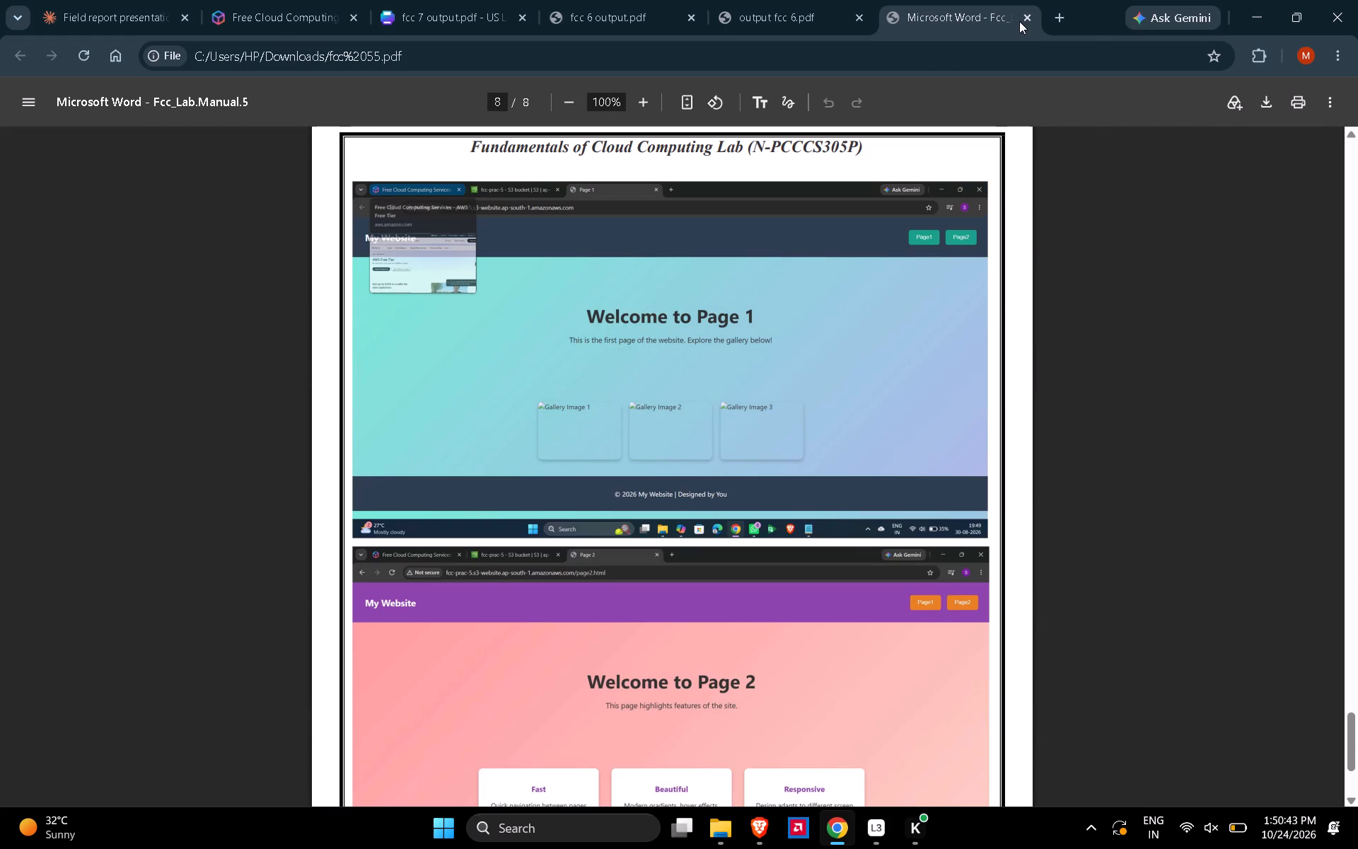
left_click(1033, 18)
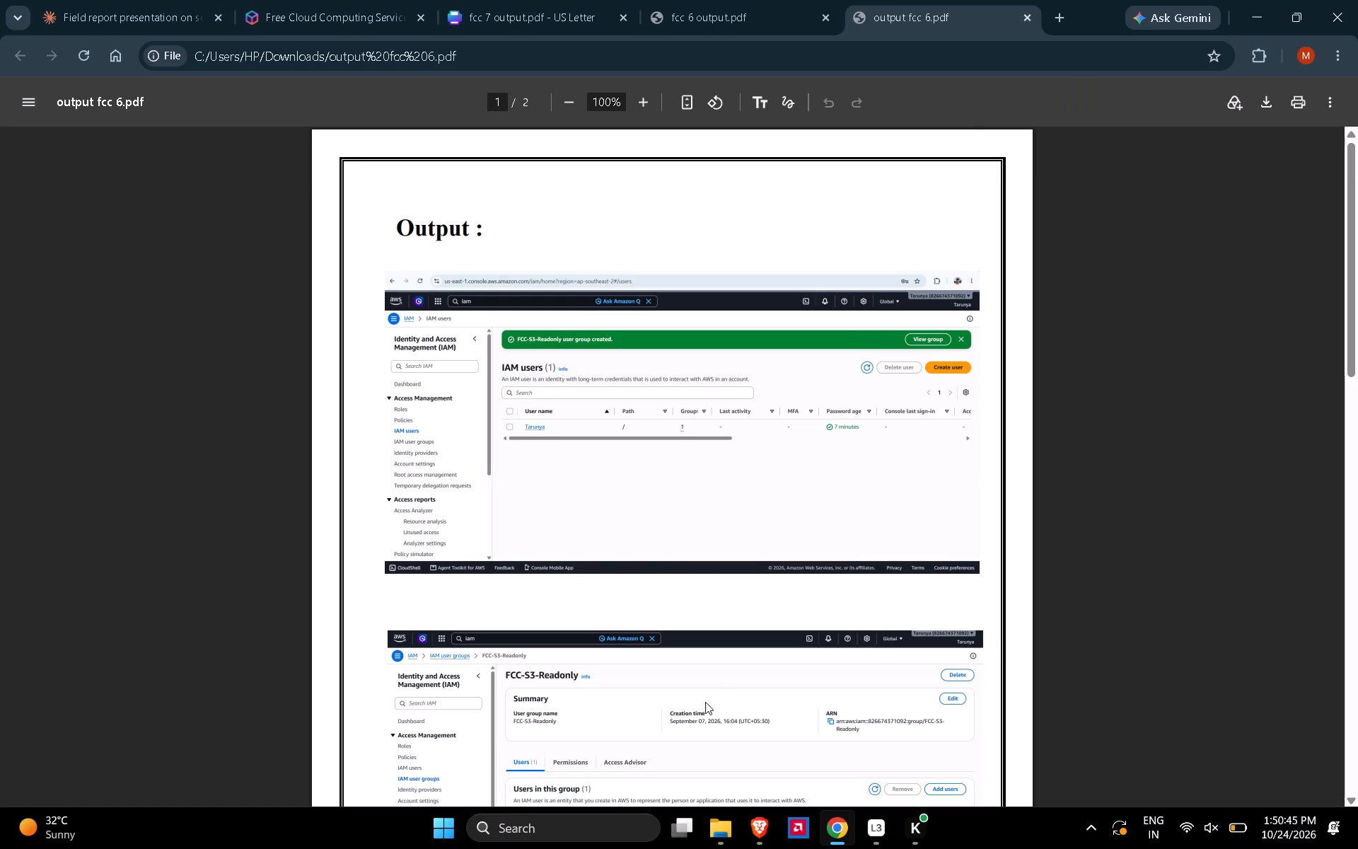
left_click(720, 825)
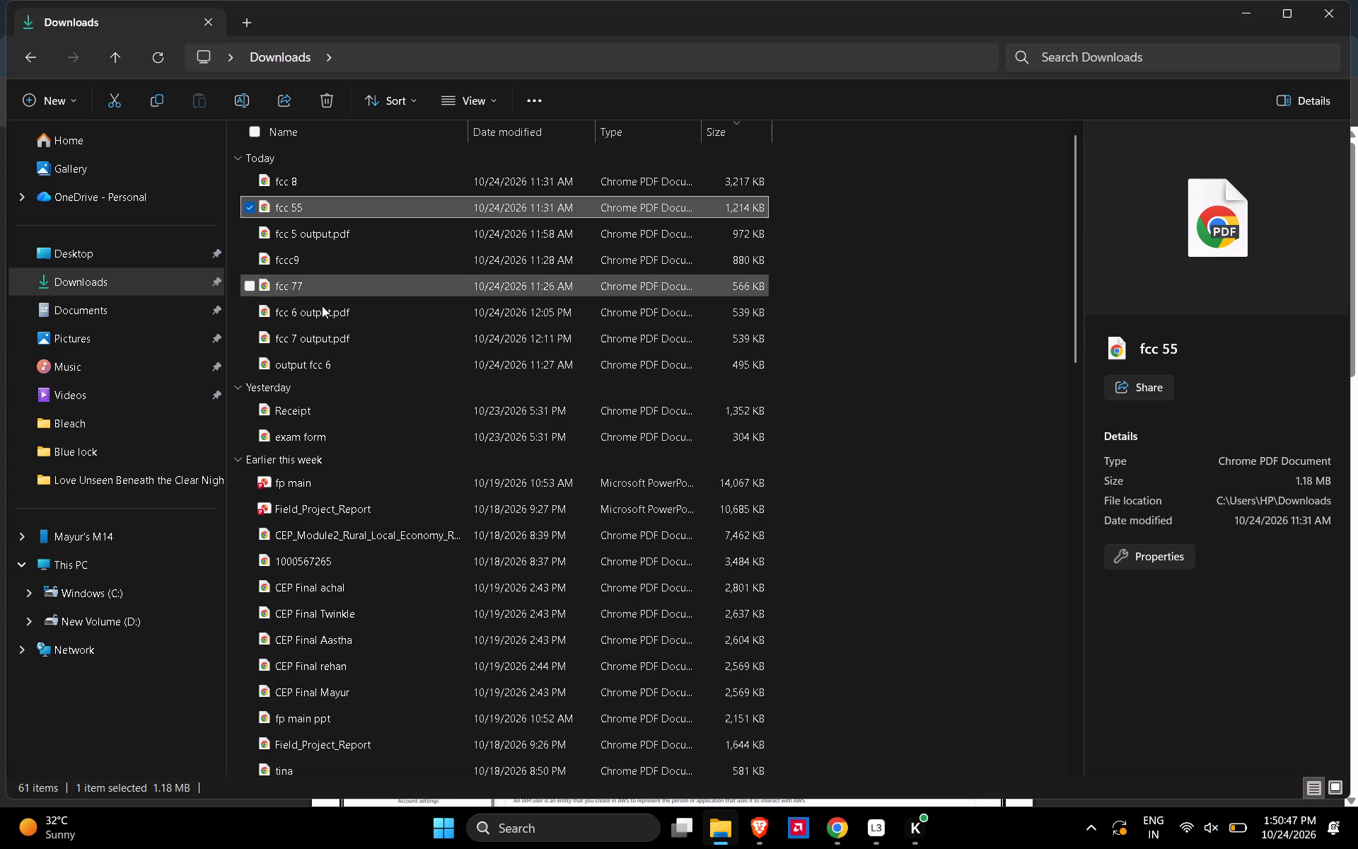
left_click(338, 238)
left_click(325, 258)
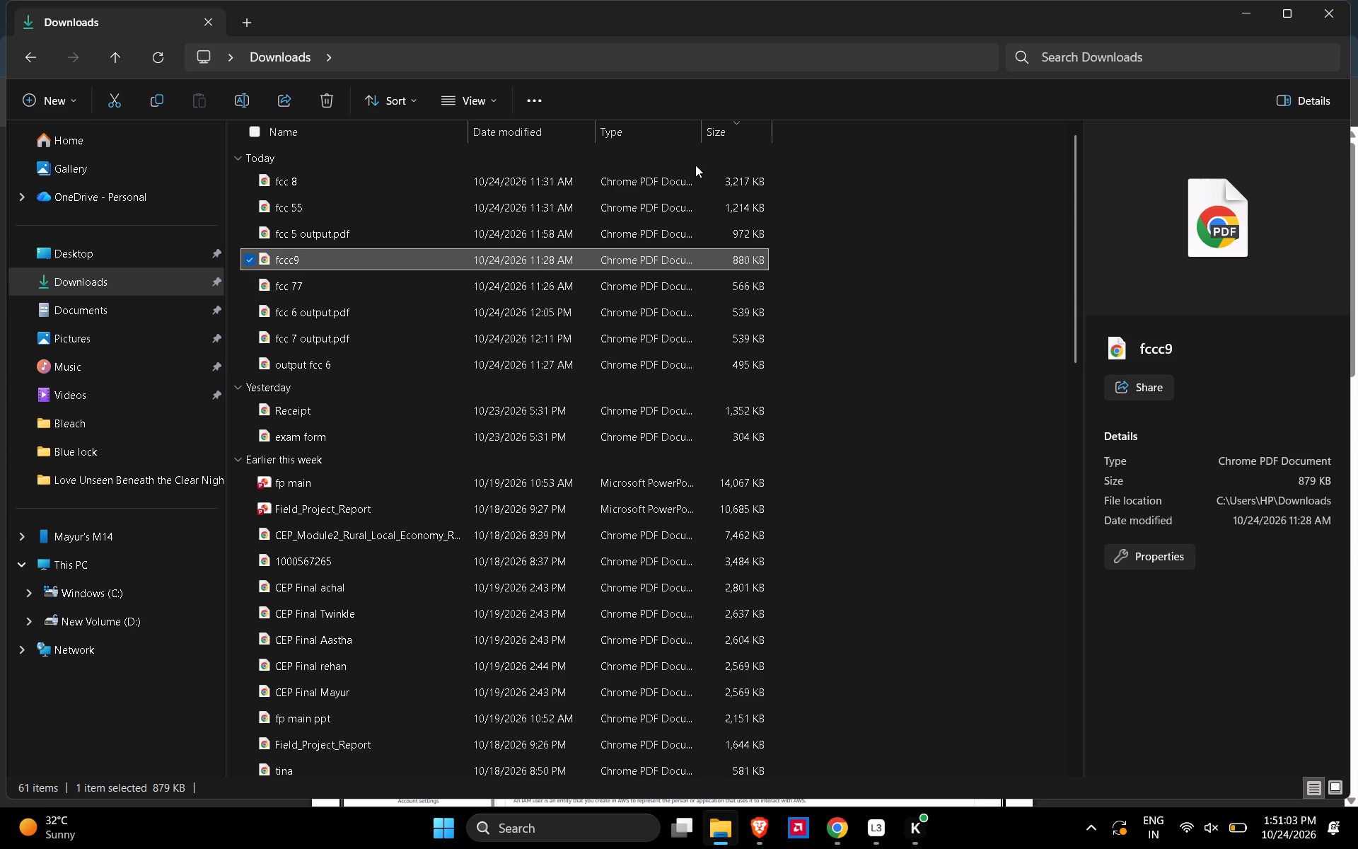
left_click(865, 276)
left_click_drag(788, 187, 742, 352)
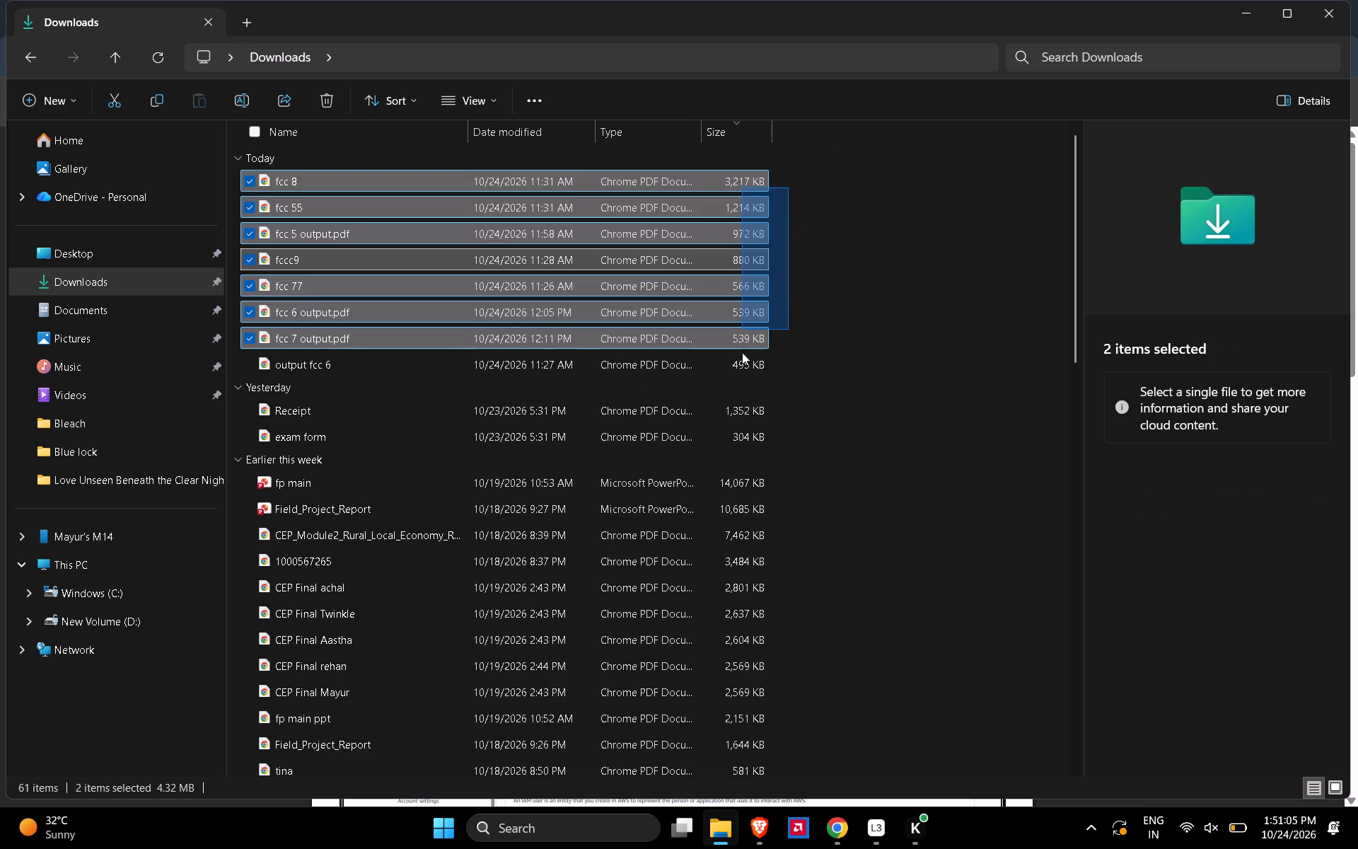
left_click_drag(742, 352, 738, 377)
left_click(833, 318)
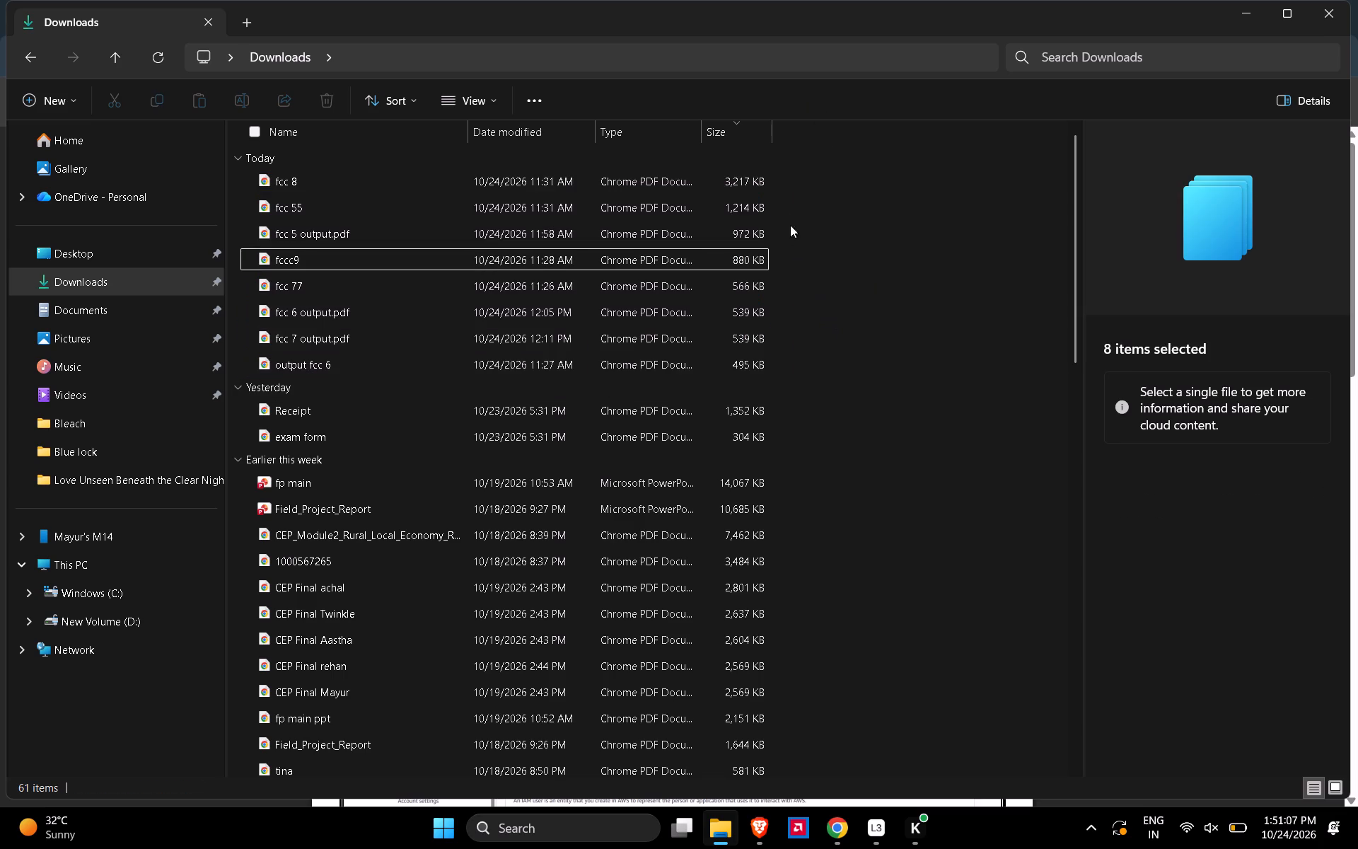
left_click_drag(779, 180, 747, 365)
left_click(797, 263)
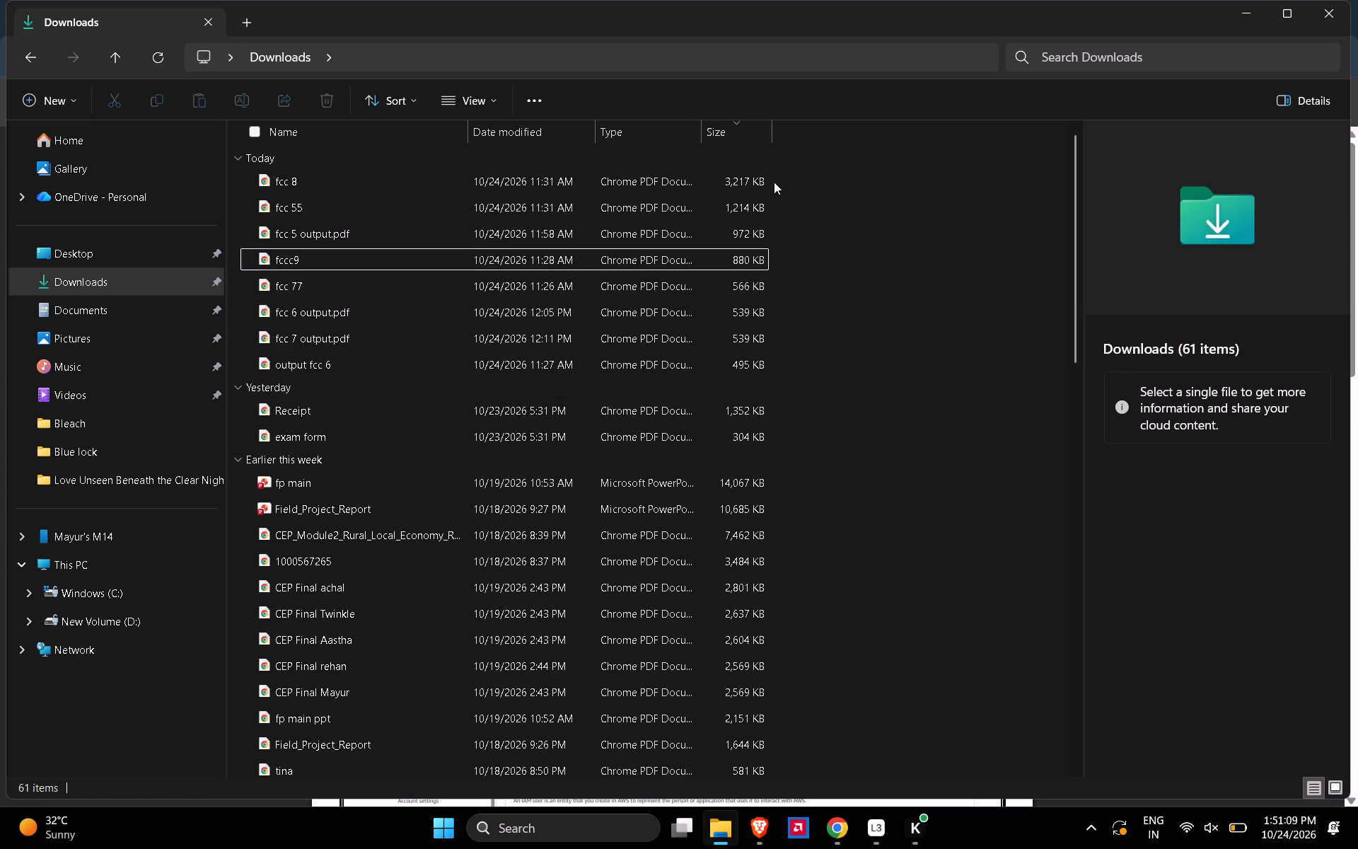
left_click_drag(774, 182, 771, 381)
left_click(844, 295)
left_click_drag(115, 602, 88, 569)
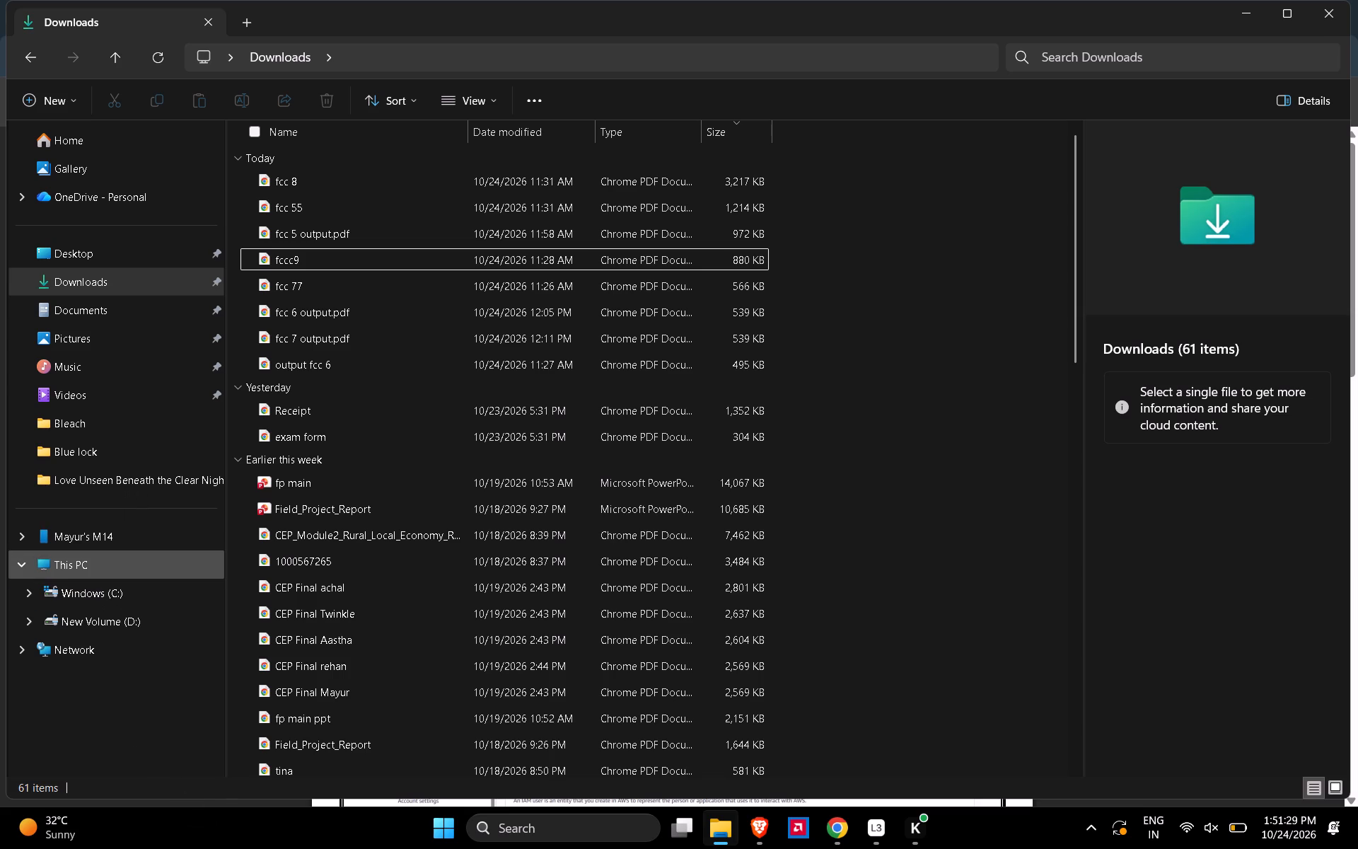
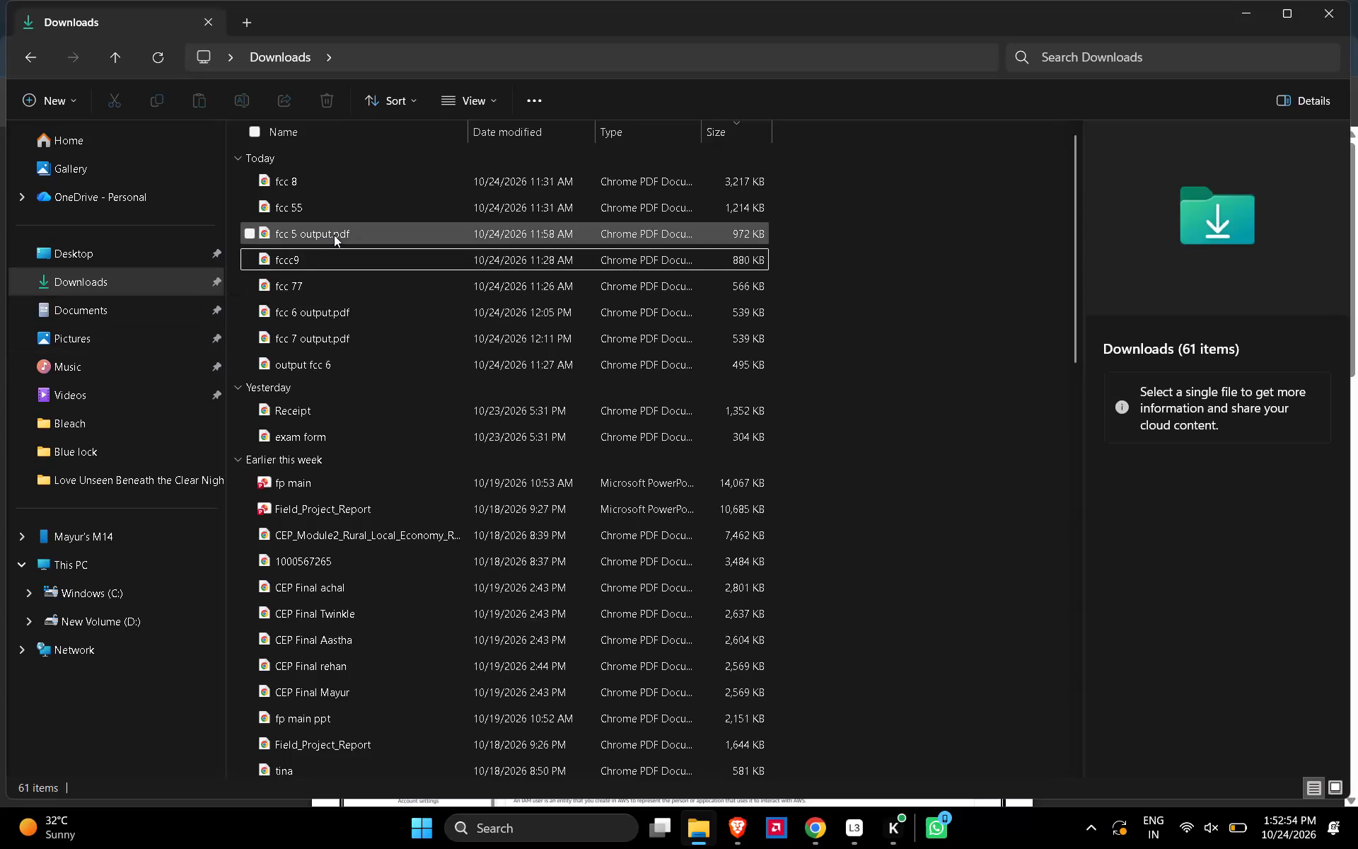
Open fcc 6 output.pdf from the Downloads folder, review its page of screenshots, and close it together with output fcc 6.pdf.
double_click(325, 313)
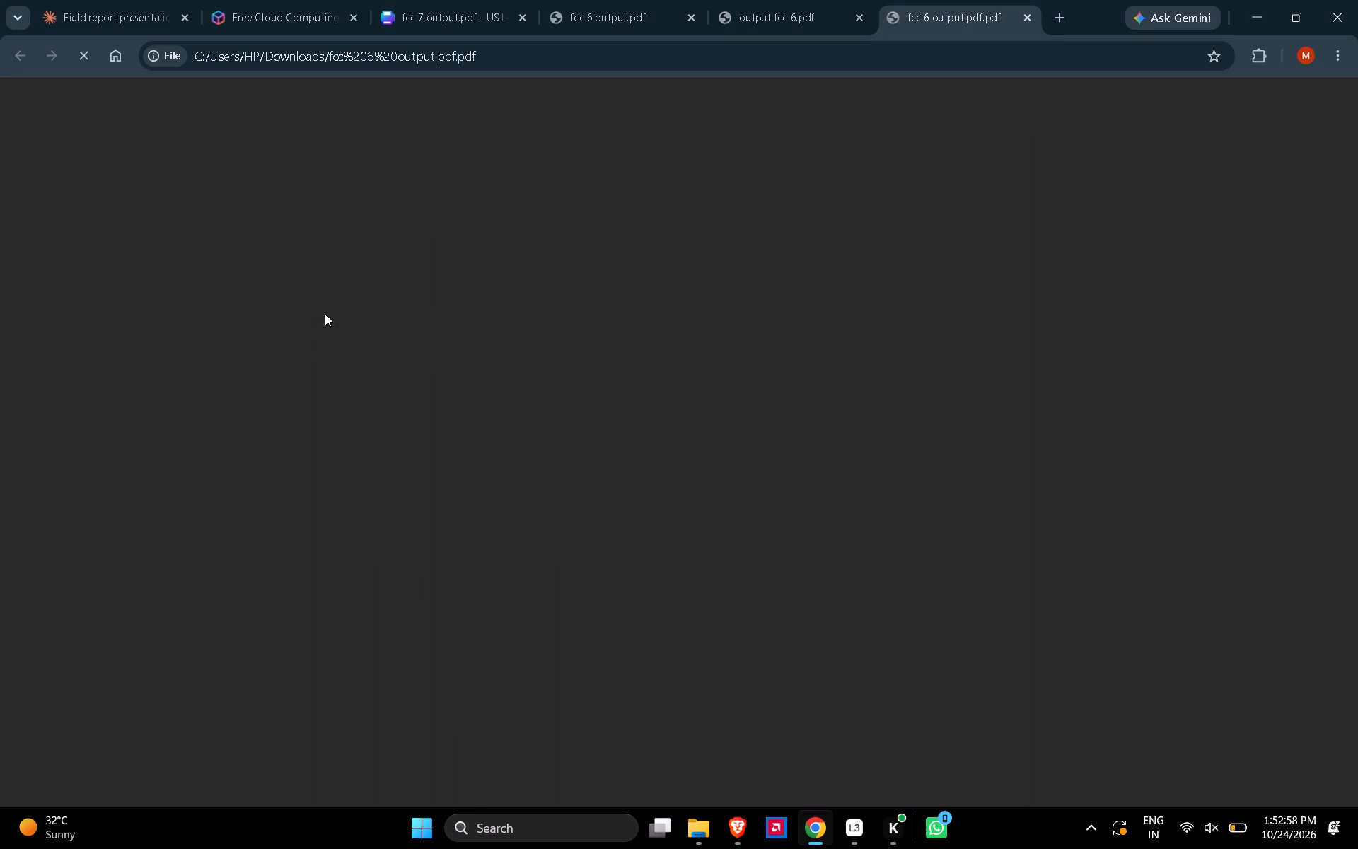
scroll(446, 322, "down", 8)
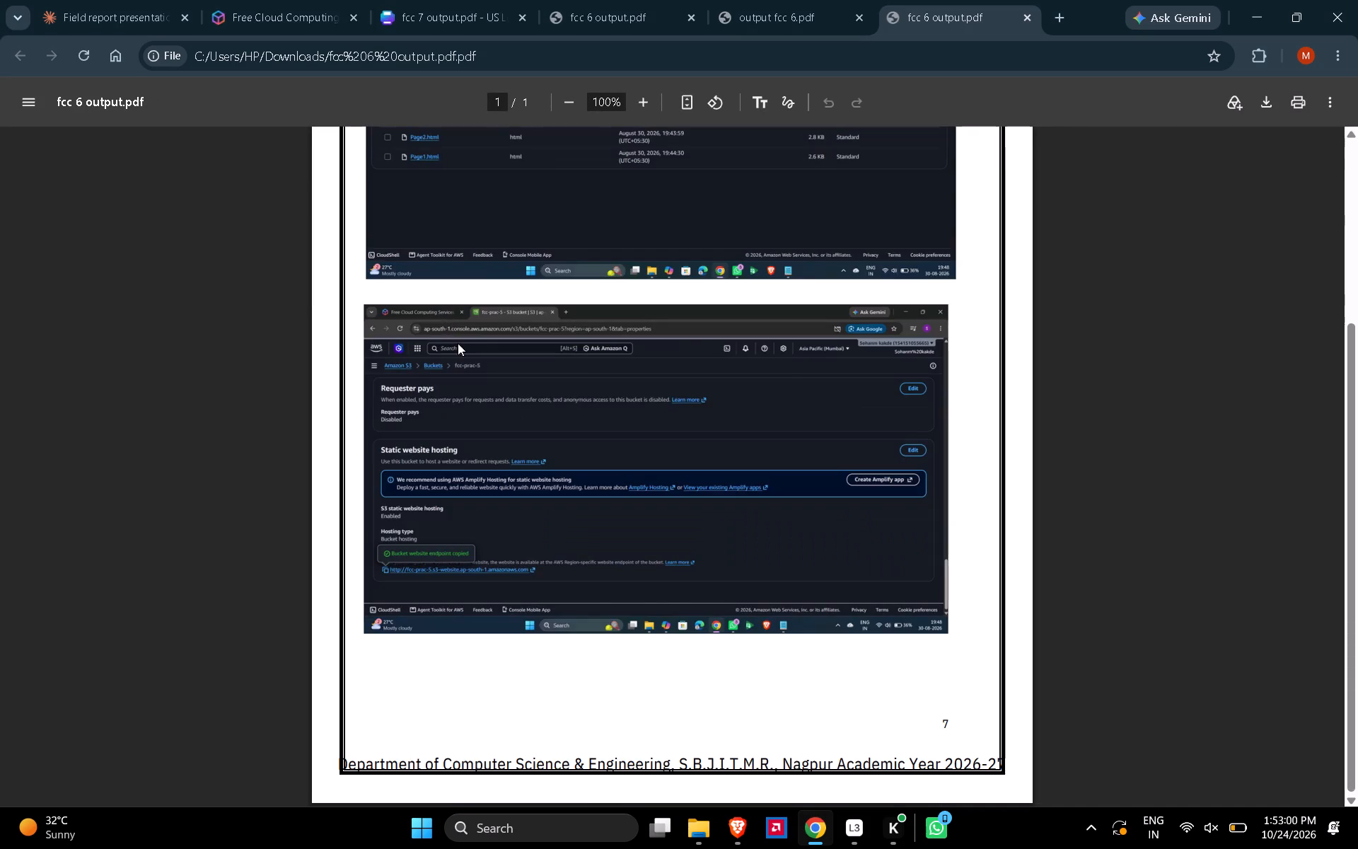
scroll(458, 343, "down", 2)
scroll(465, 338, "up", 6)
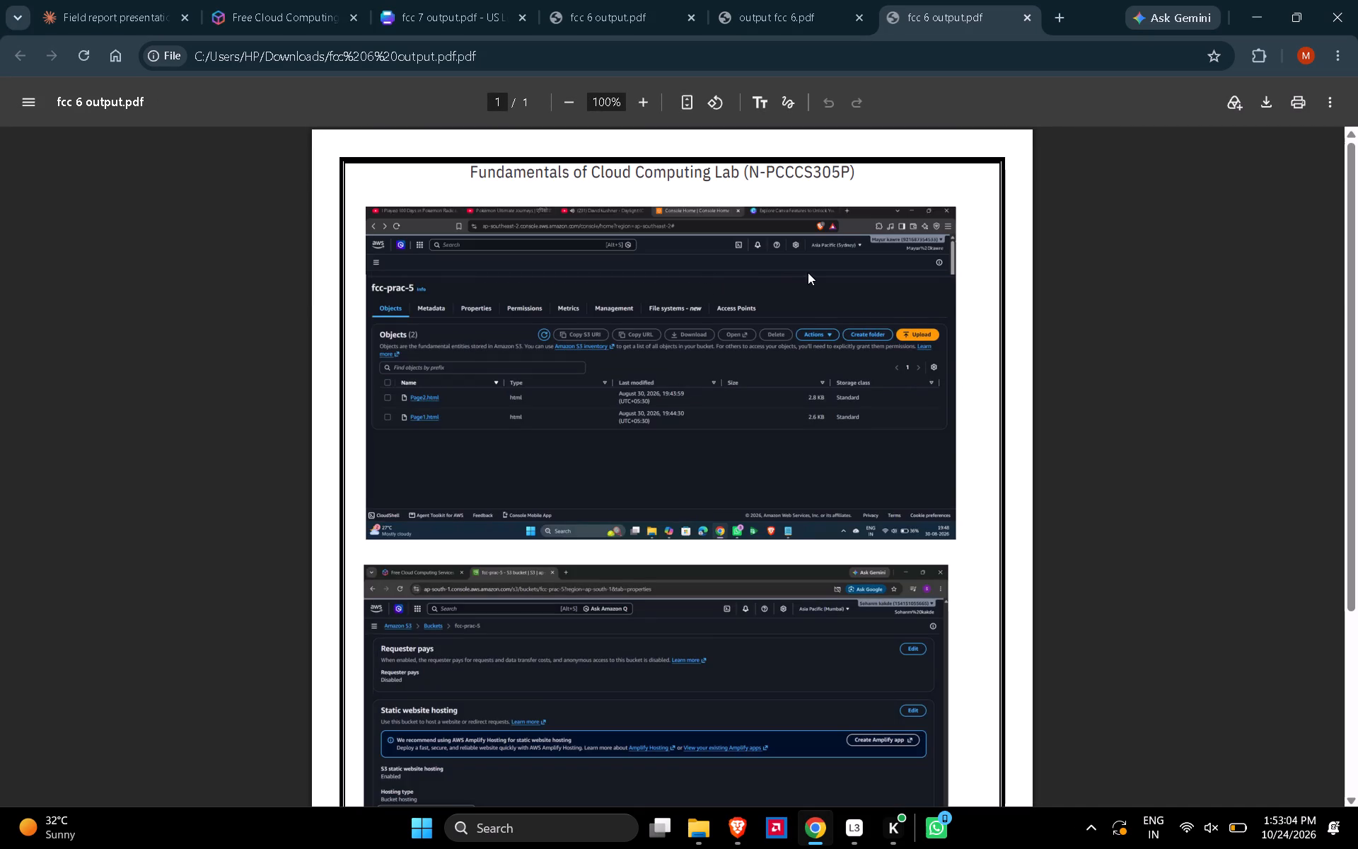
scroll(808, 278, "down", 7)
scroll(809, 275, "up", 5)
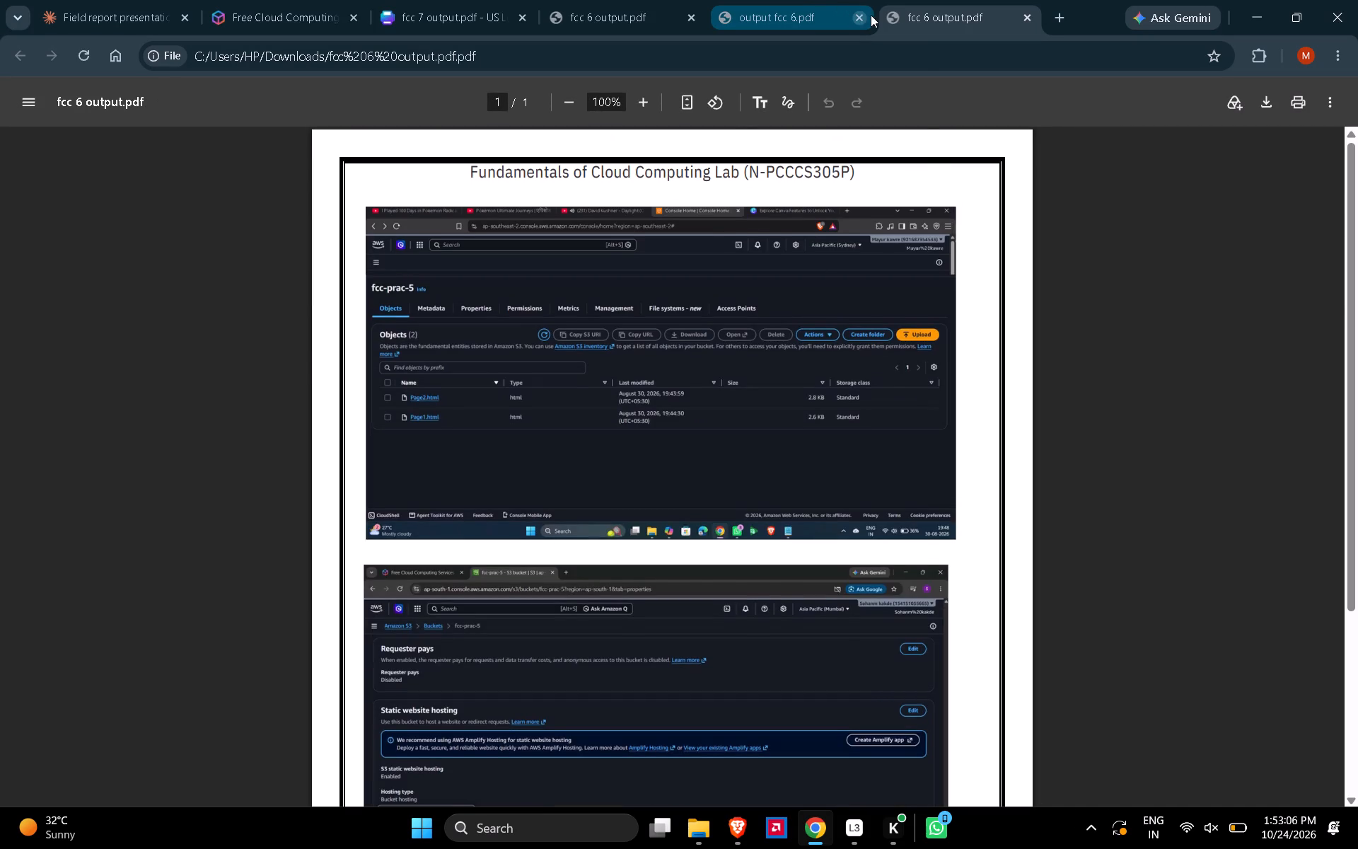
left_click(860, 19)
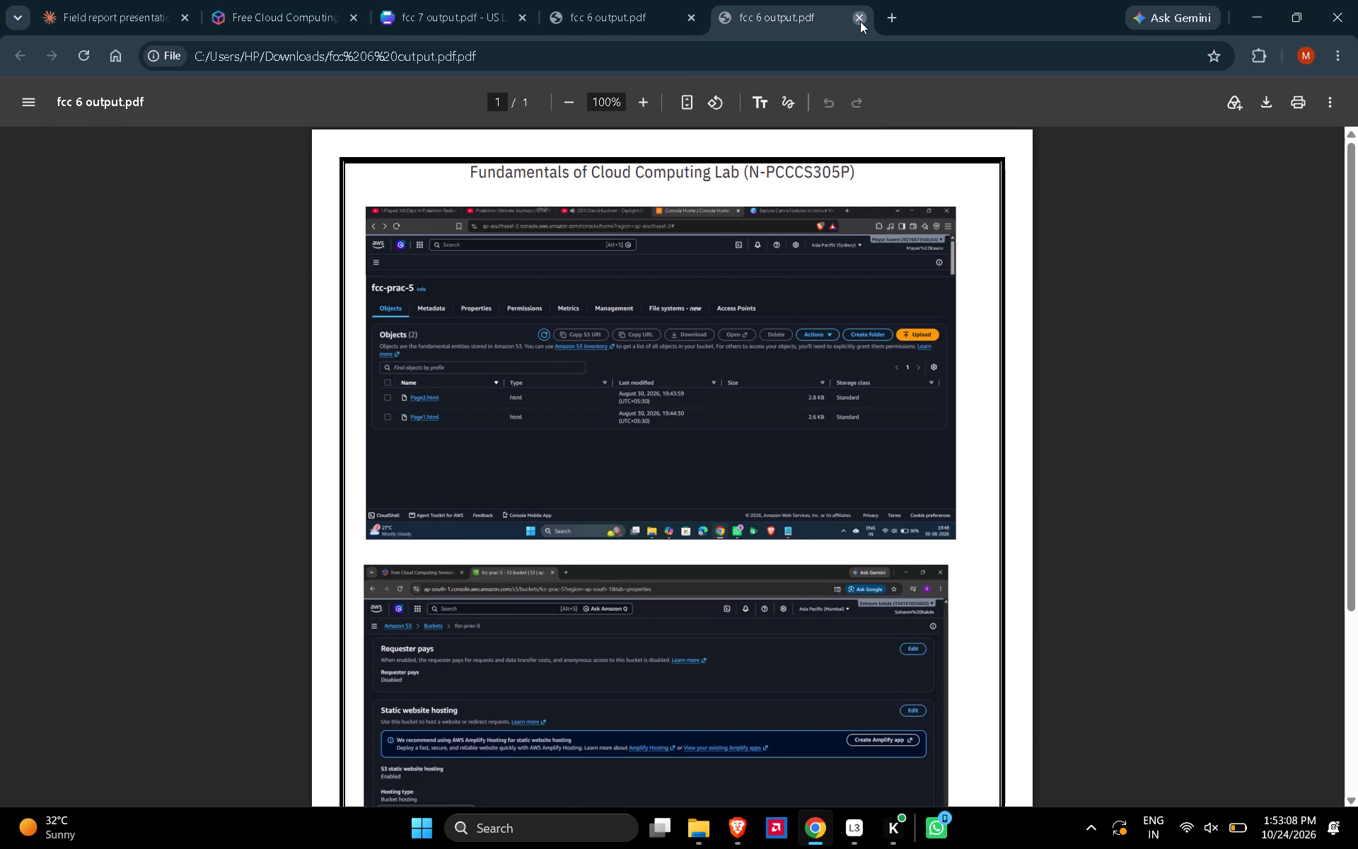
left_click(860, 21)
Look through the covered screenshot headers on the pages of the fcc 7 output.pdf design in Canva.
left_click(571, 11)
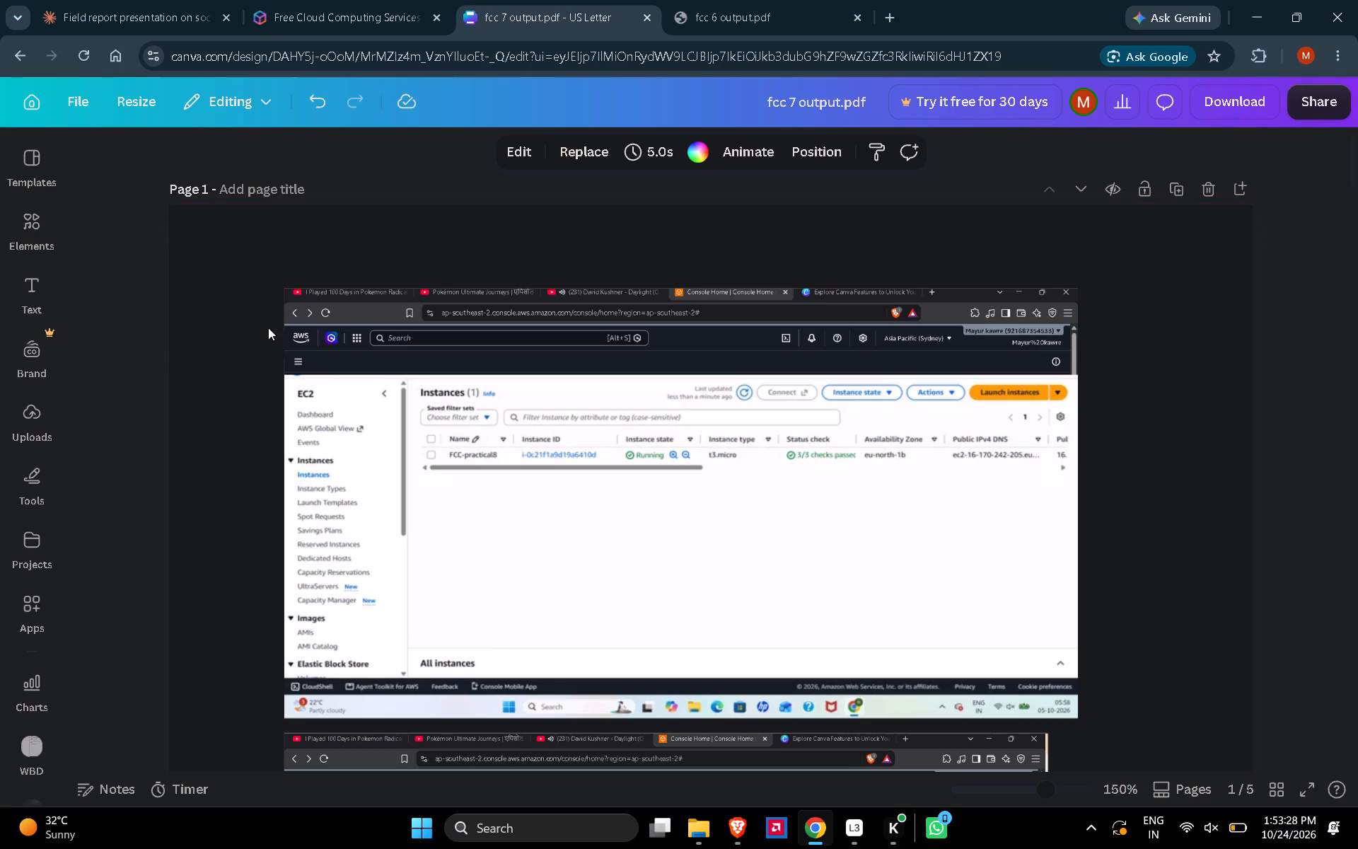
scroll(675, 212, "down", 12)
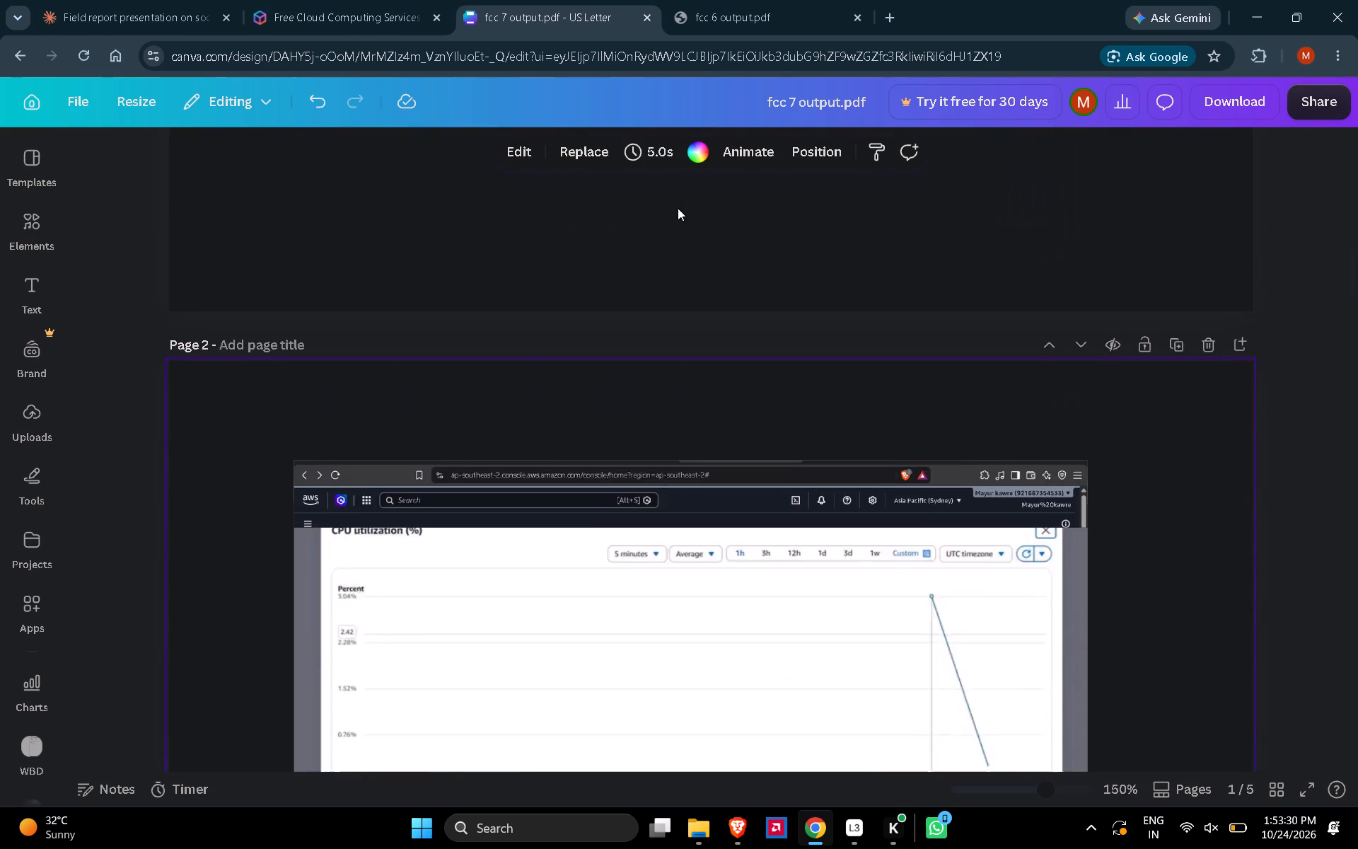
scroll(678, 208, "down", 15)
scroll(678, 207, "up", 9)
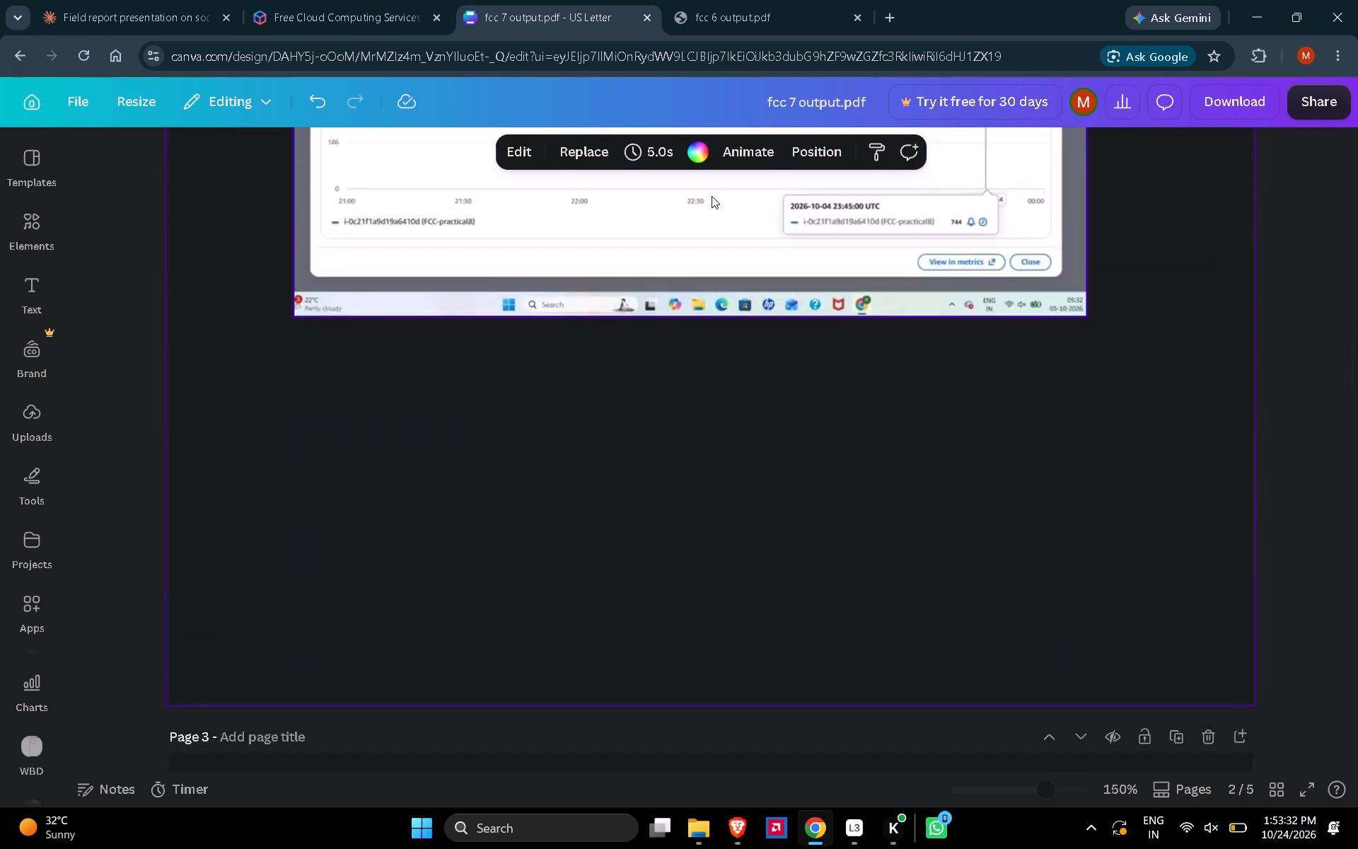
scroll(712, 196, "up", 15)
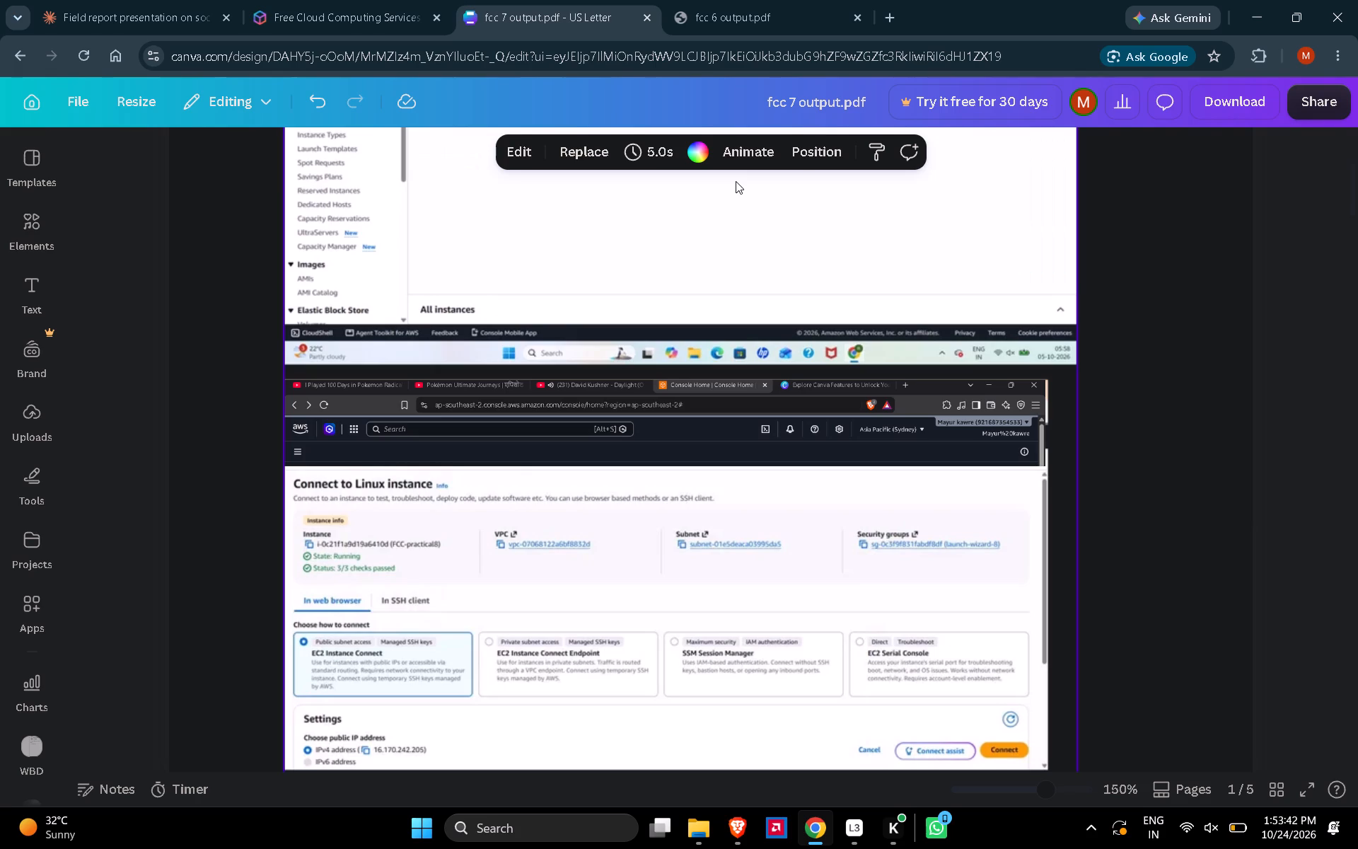
scroll(713, 337, "up", 10)
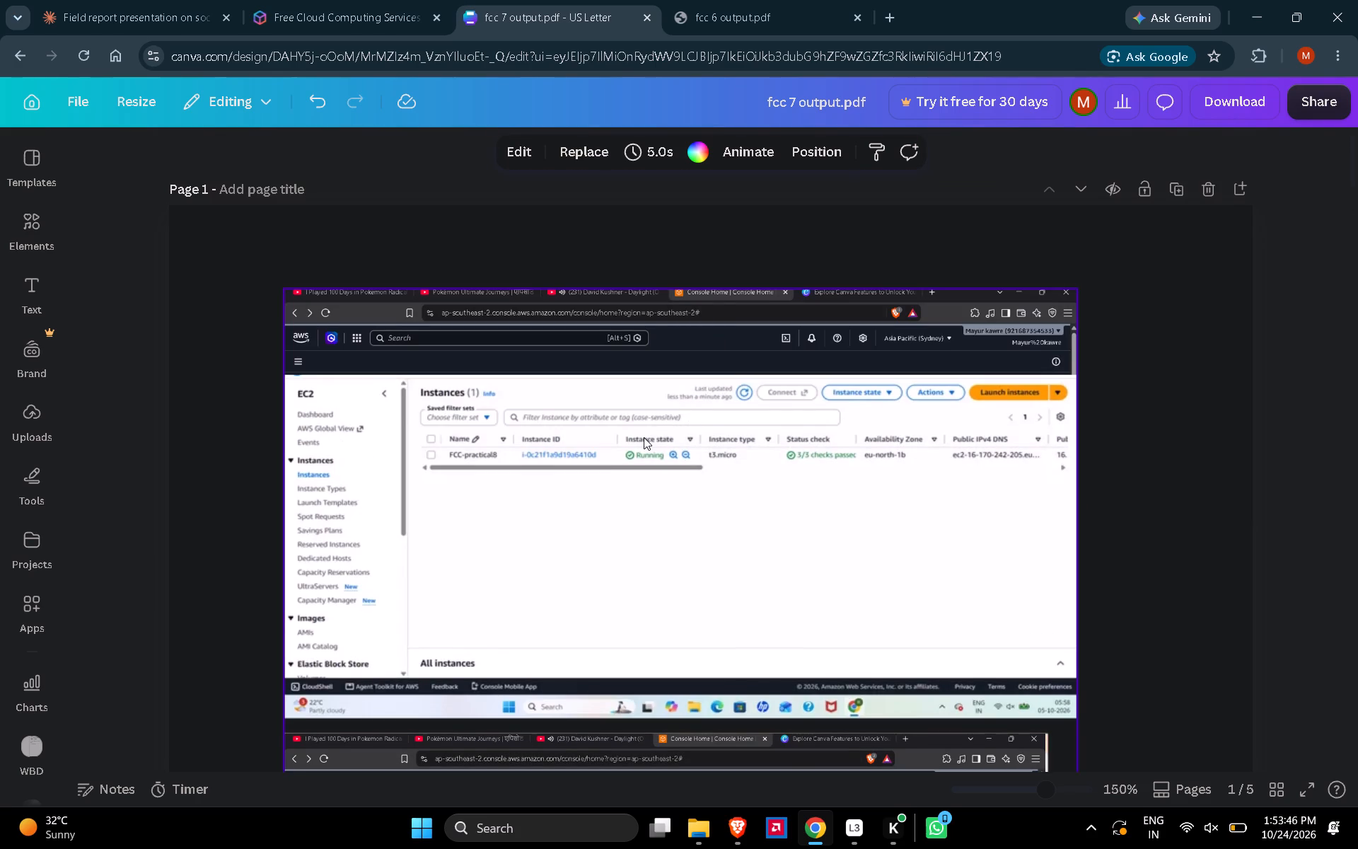
Rename the design as fcc 8 output.pdf.
left_click(801, 102)
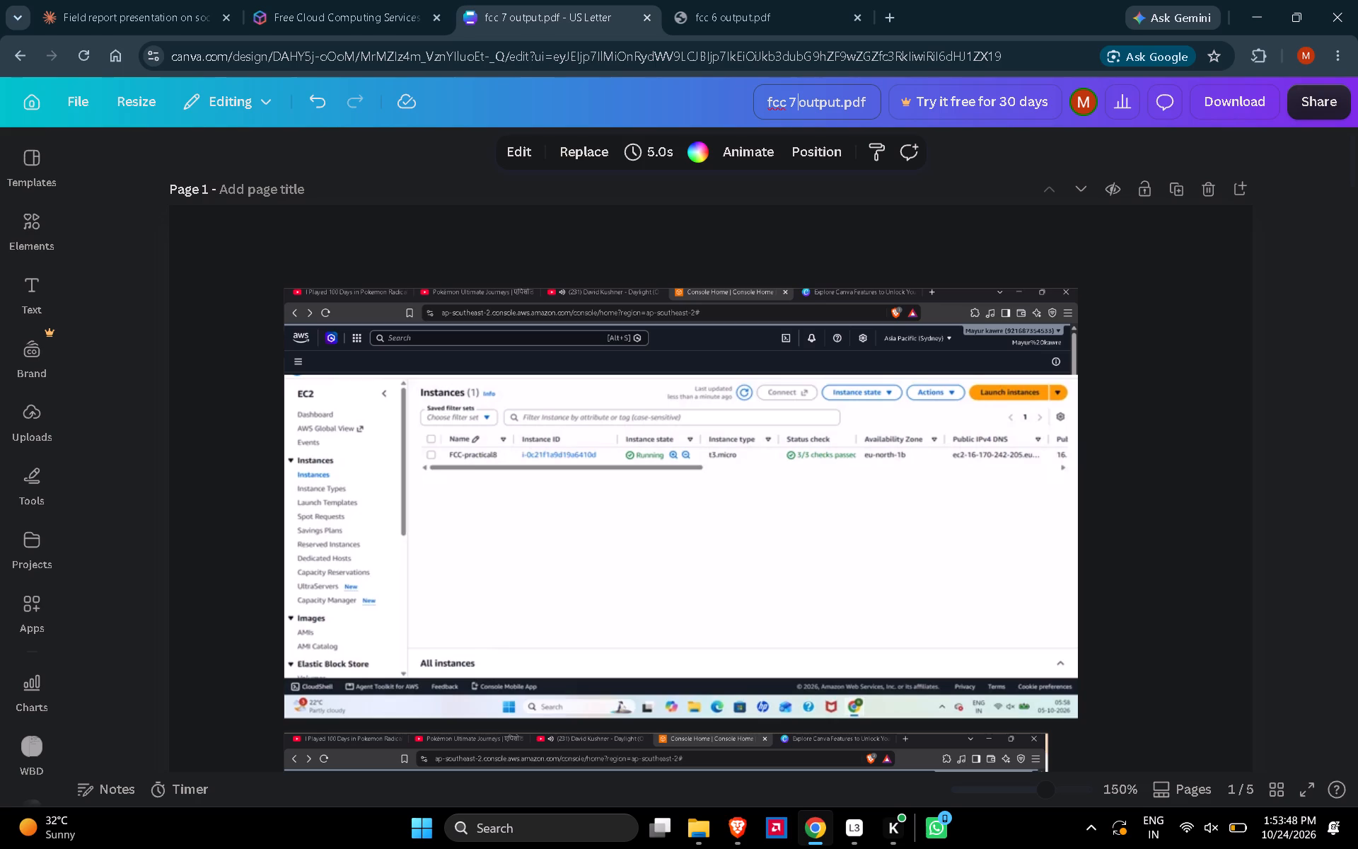
key("BackSpace")
key("8")
key("Left")
key("BackSpace")
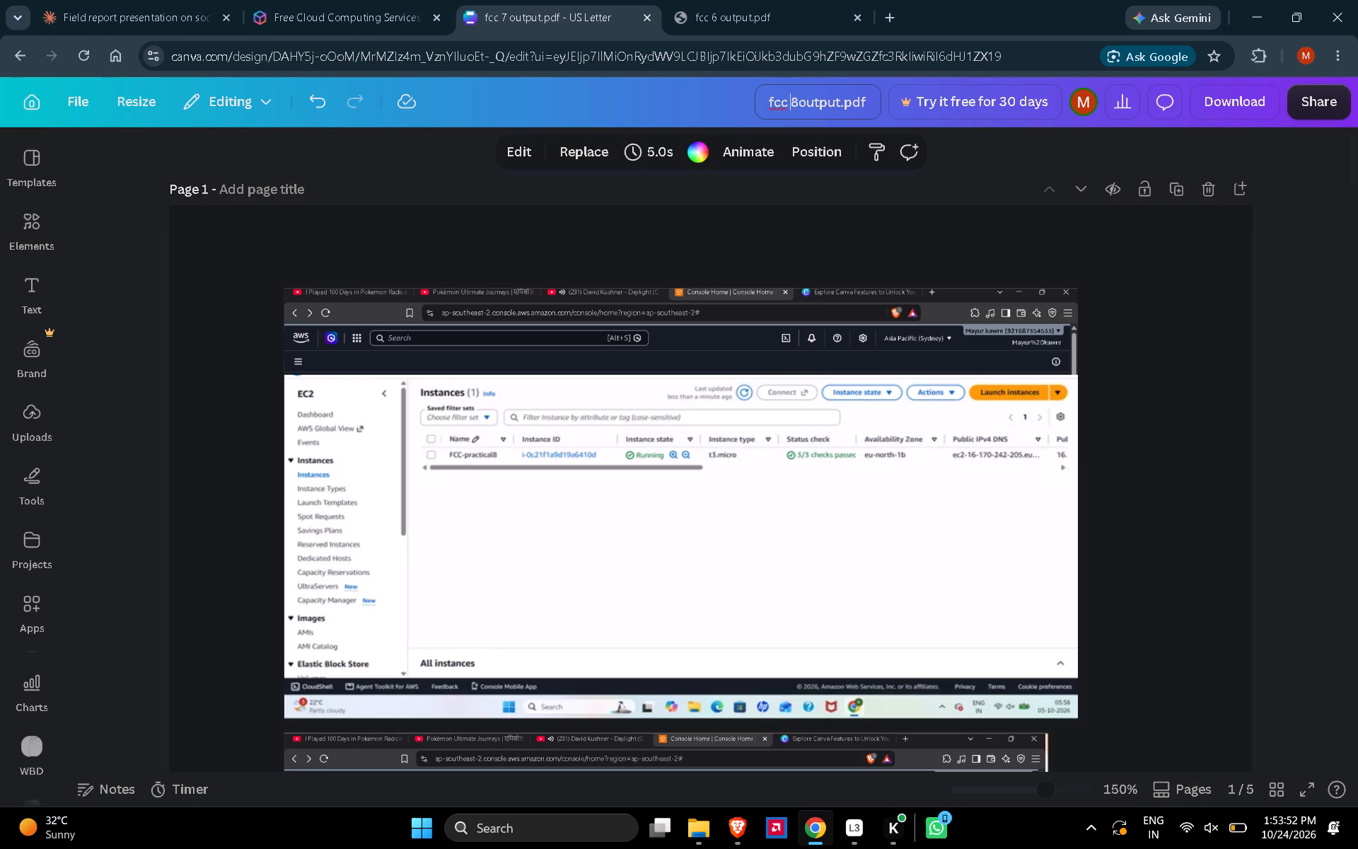
left_click(796, 100)
key("space")
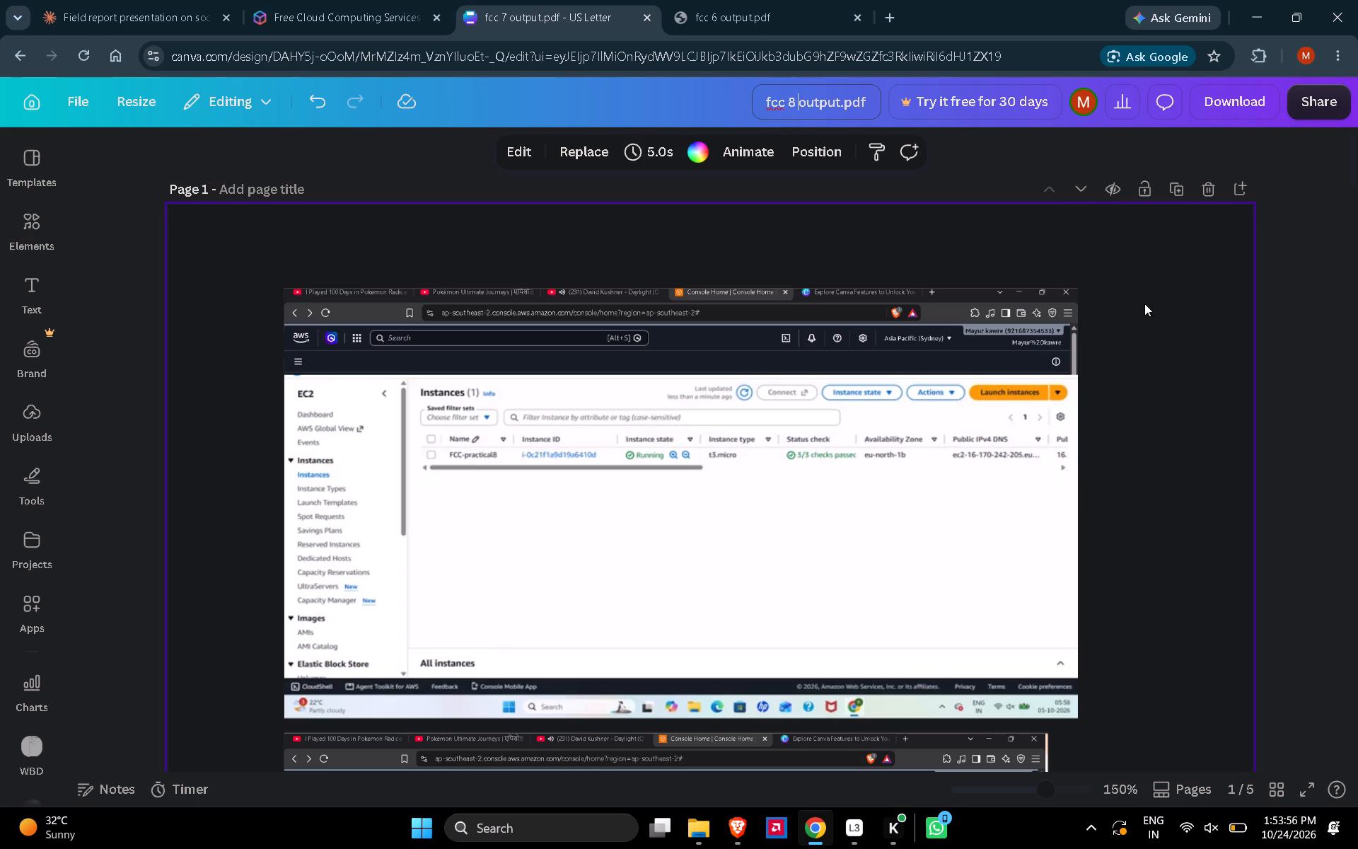
Download all pages of the design as a PDF and dismiss the download notice.
left_click(1224, 99)
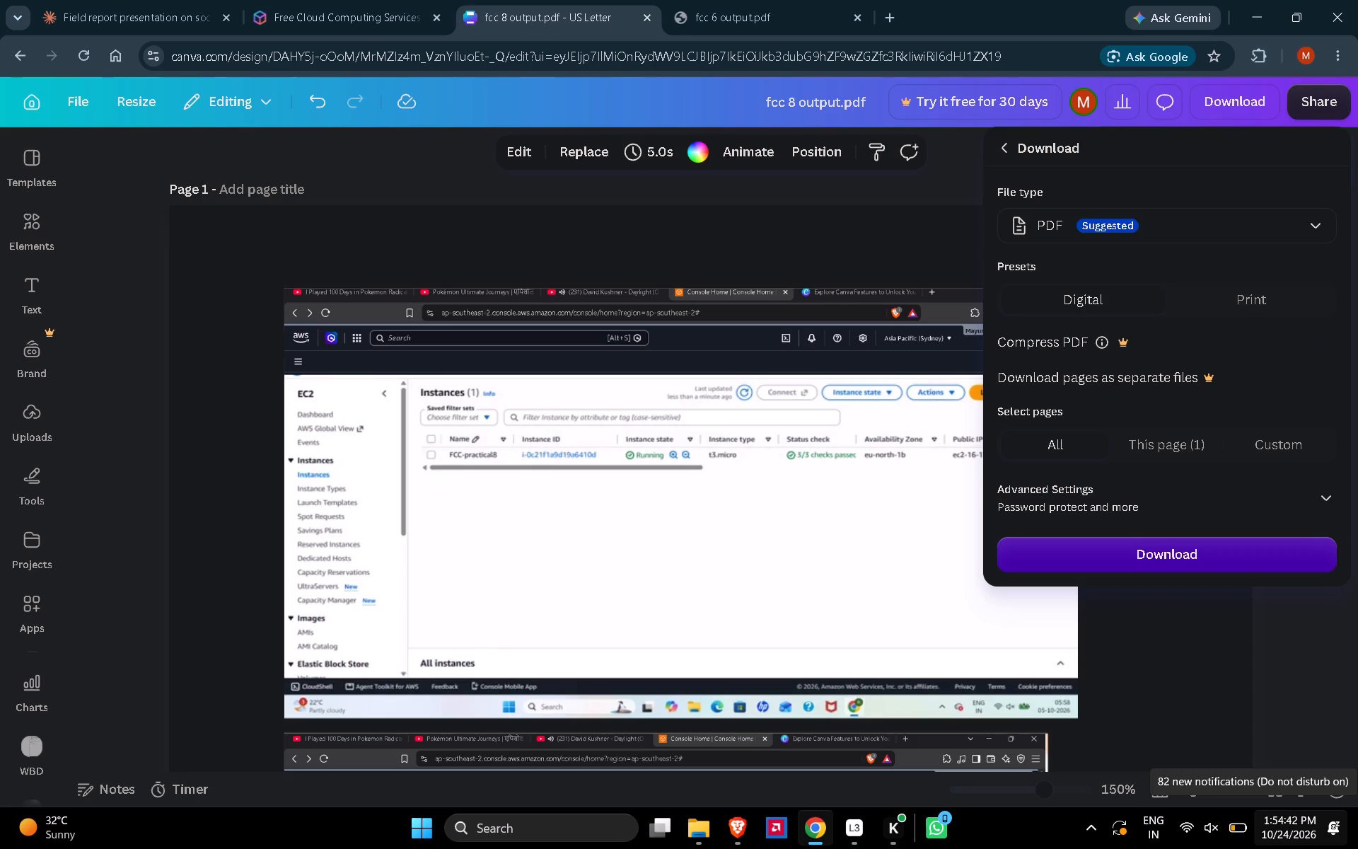
left_click(1129, 567)
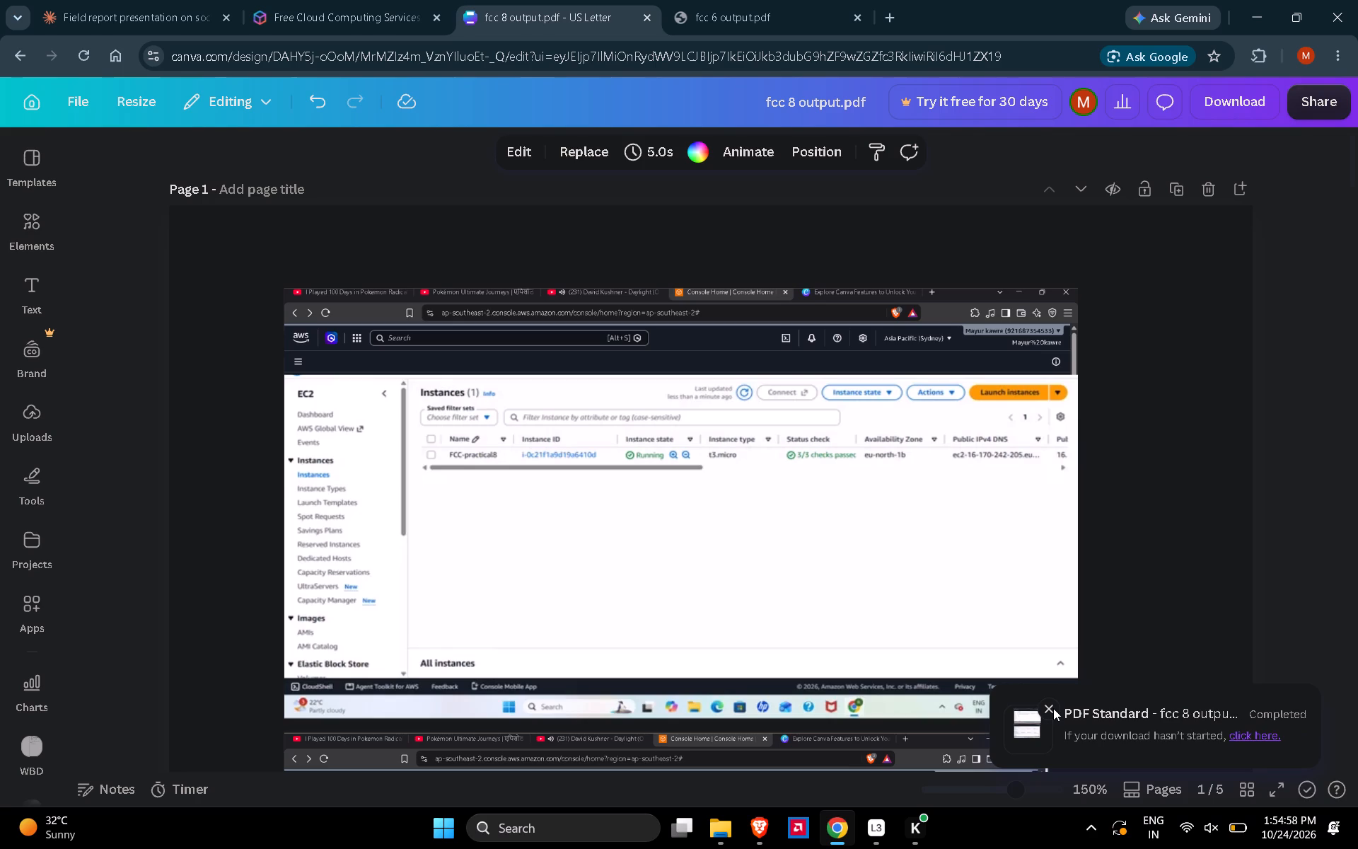
left_click(1047, 705)
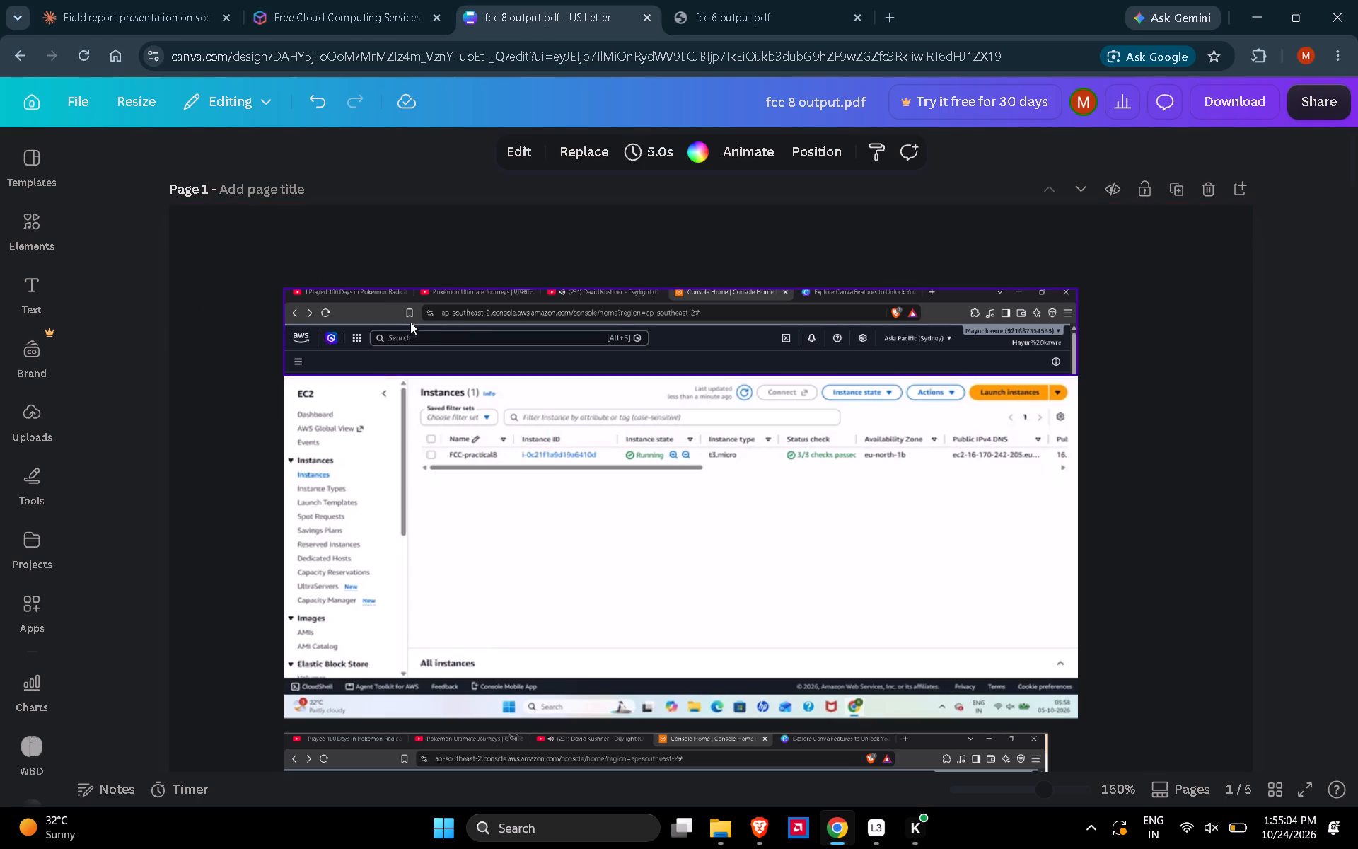
Close the remaining local copy of fcc 6 output.pdf and return to the Canva design.
scroll(516, 417, "down", 8)
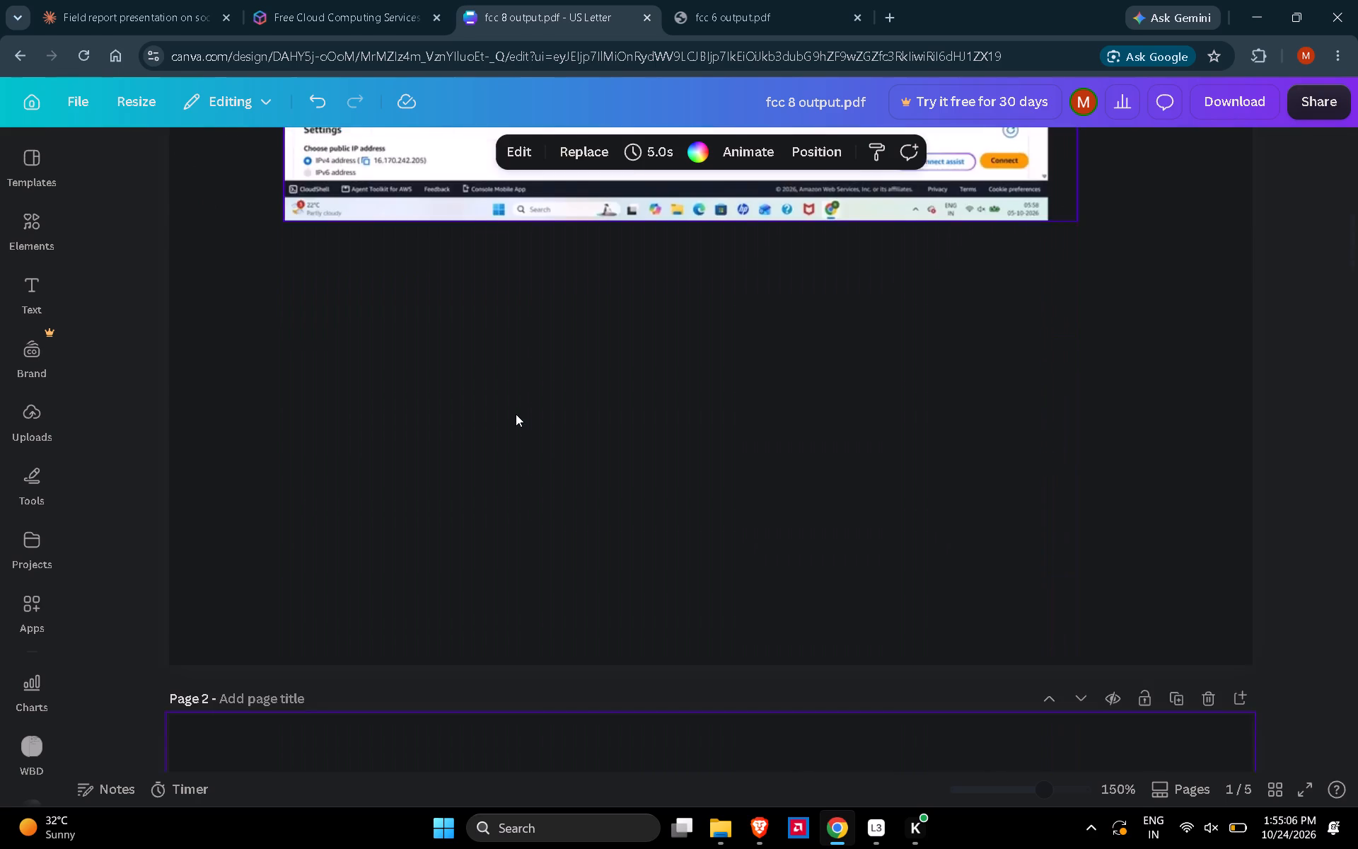
scroll(516, 414, "down", 3)
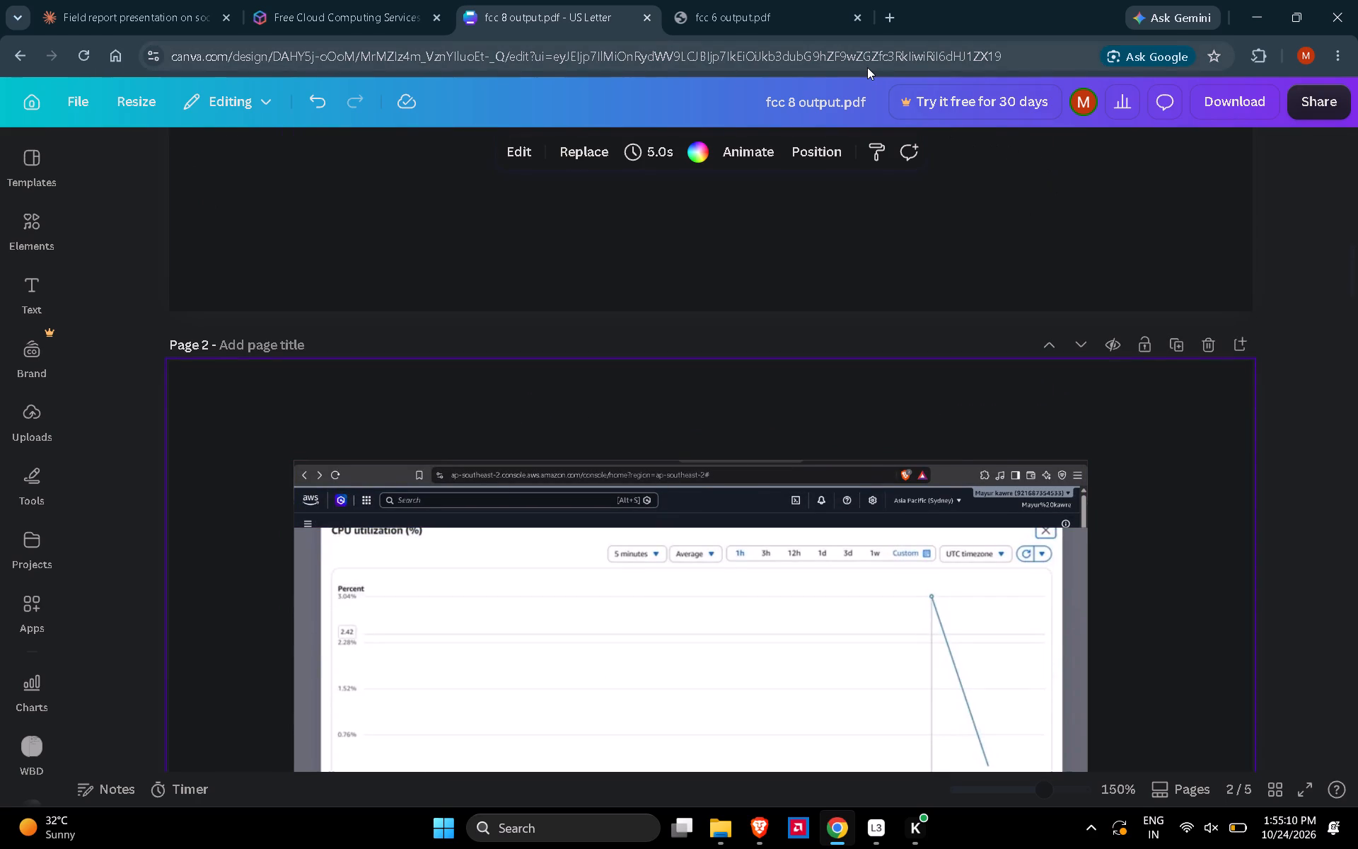
left_click(792, 3)
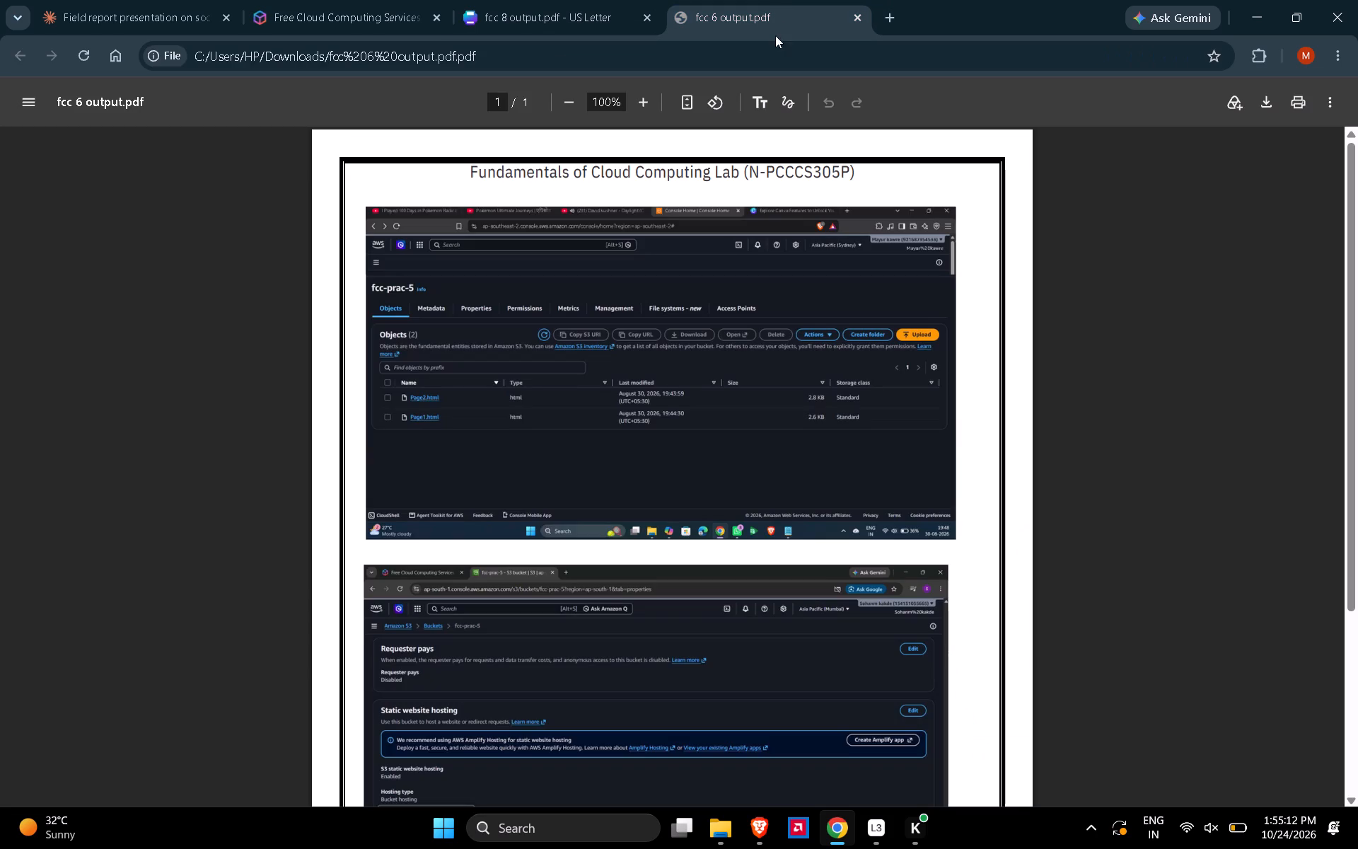
left_click(861, 16)
left_click(777, 13)
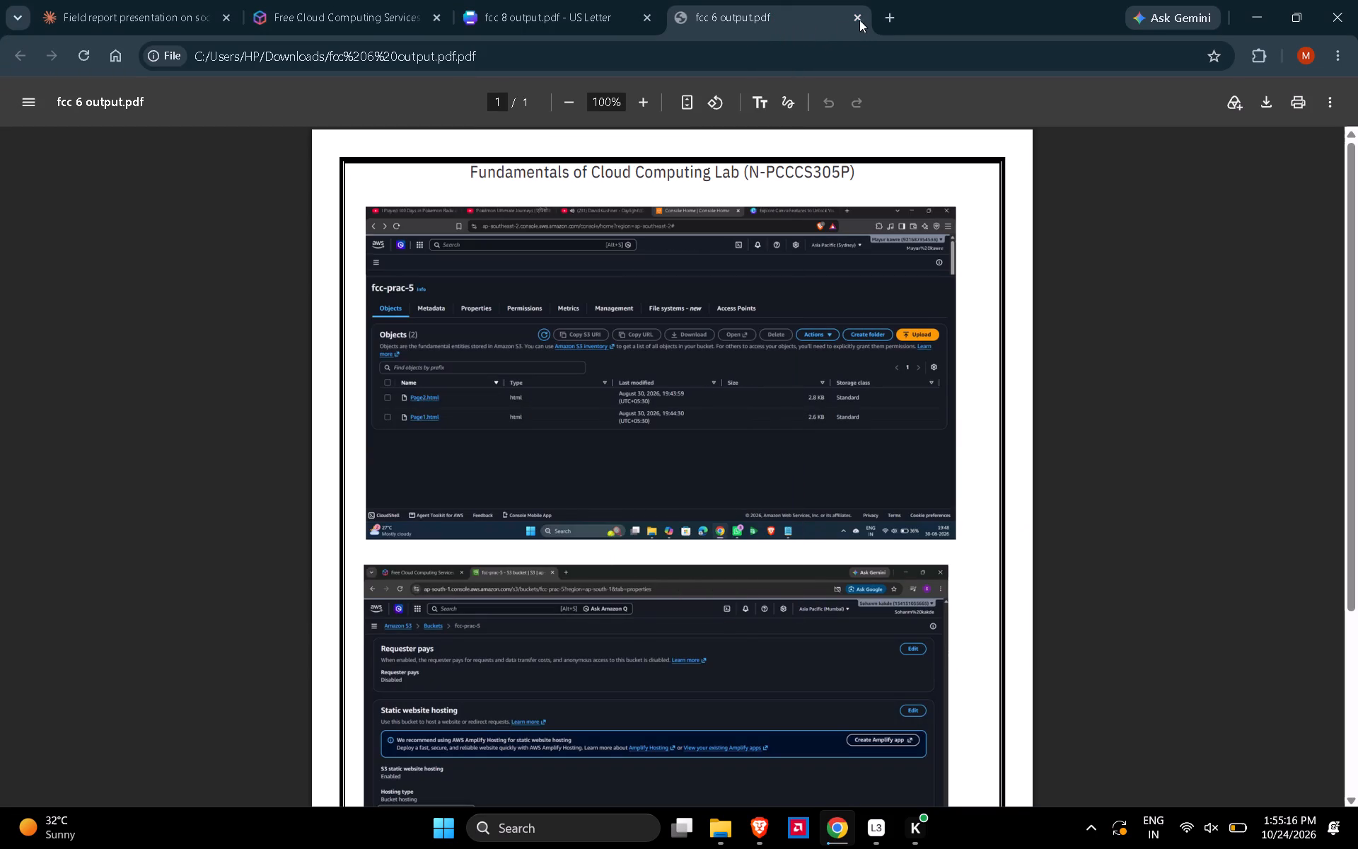
left_click(859, 20)
Delete page 1, which holds the EC2 Instances and Connect to Linux instance screenshots, from the design.
scroll(406, 266, "up", 2)
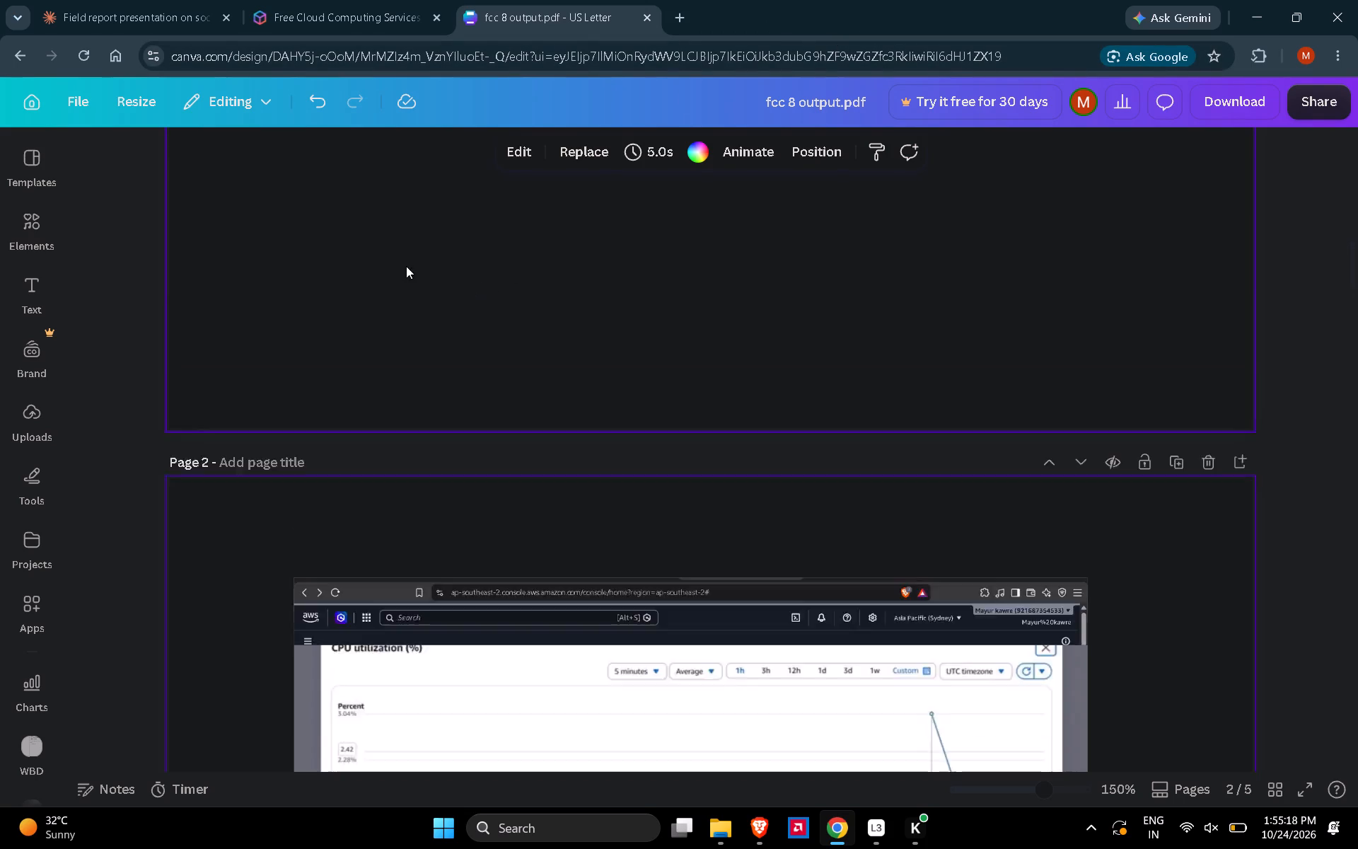
scroll(406, 266, "up", 17)
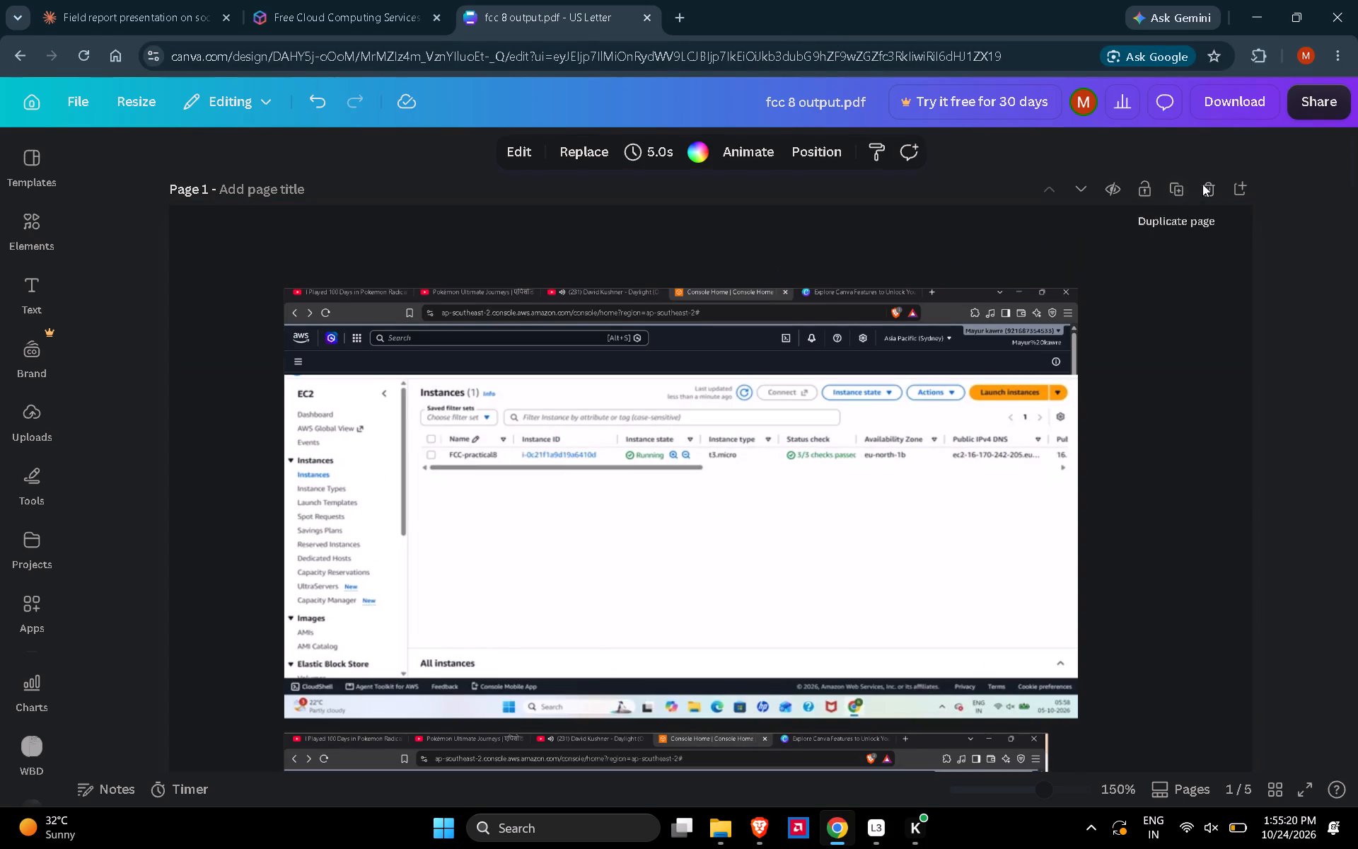
left_click(1202, 184)
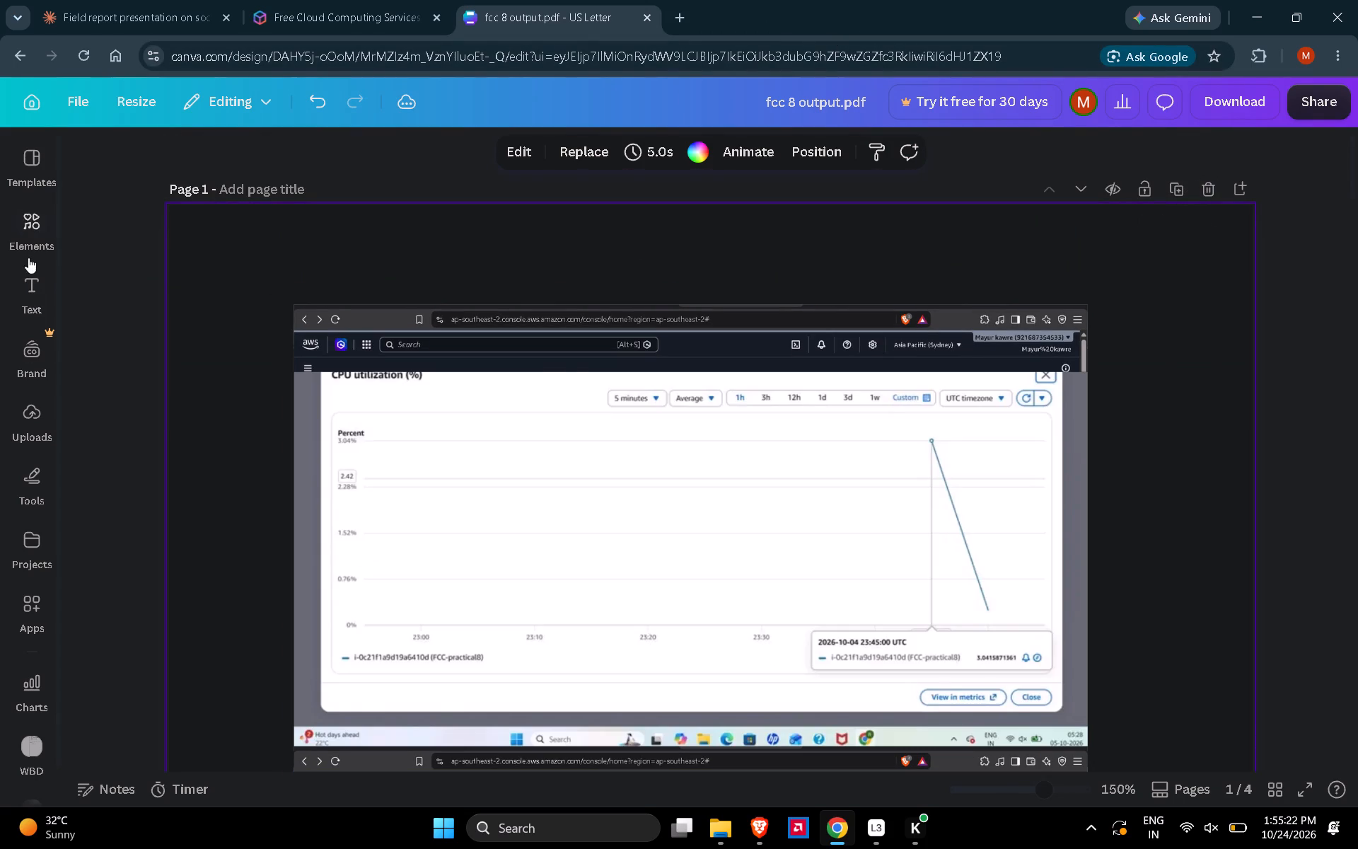
Open the output fcc 6.pdf design from the uploaded designs to show its two pages.
left_click(25, 395)
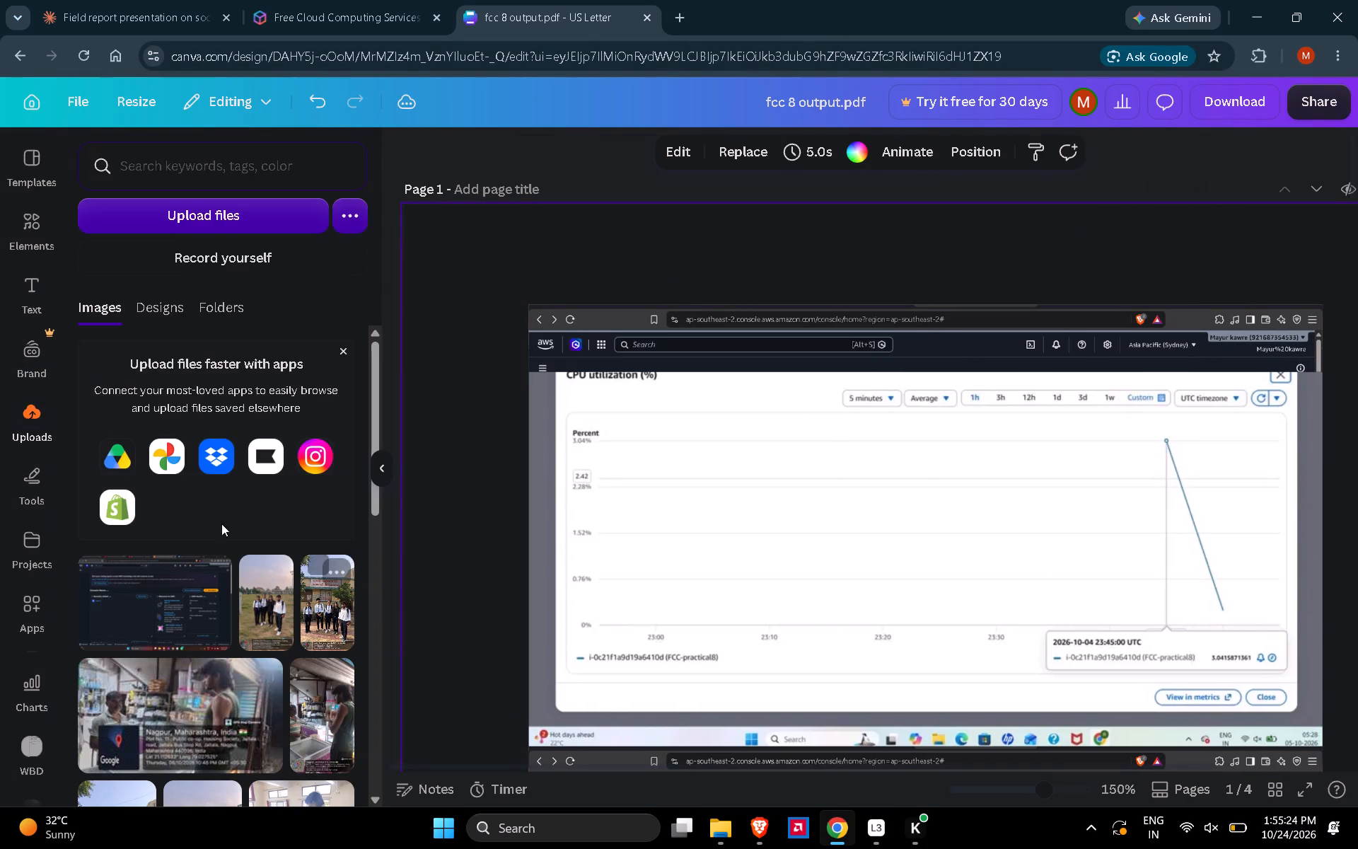
left_click(162, 314)
left_click(237, 325)
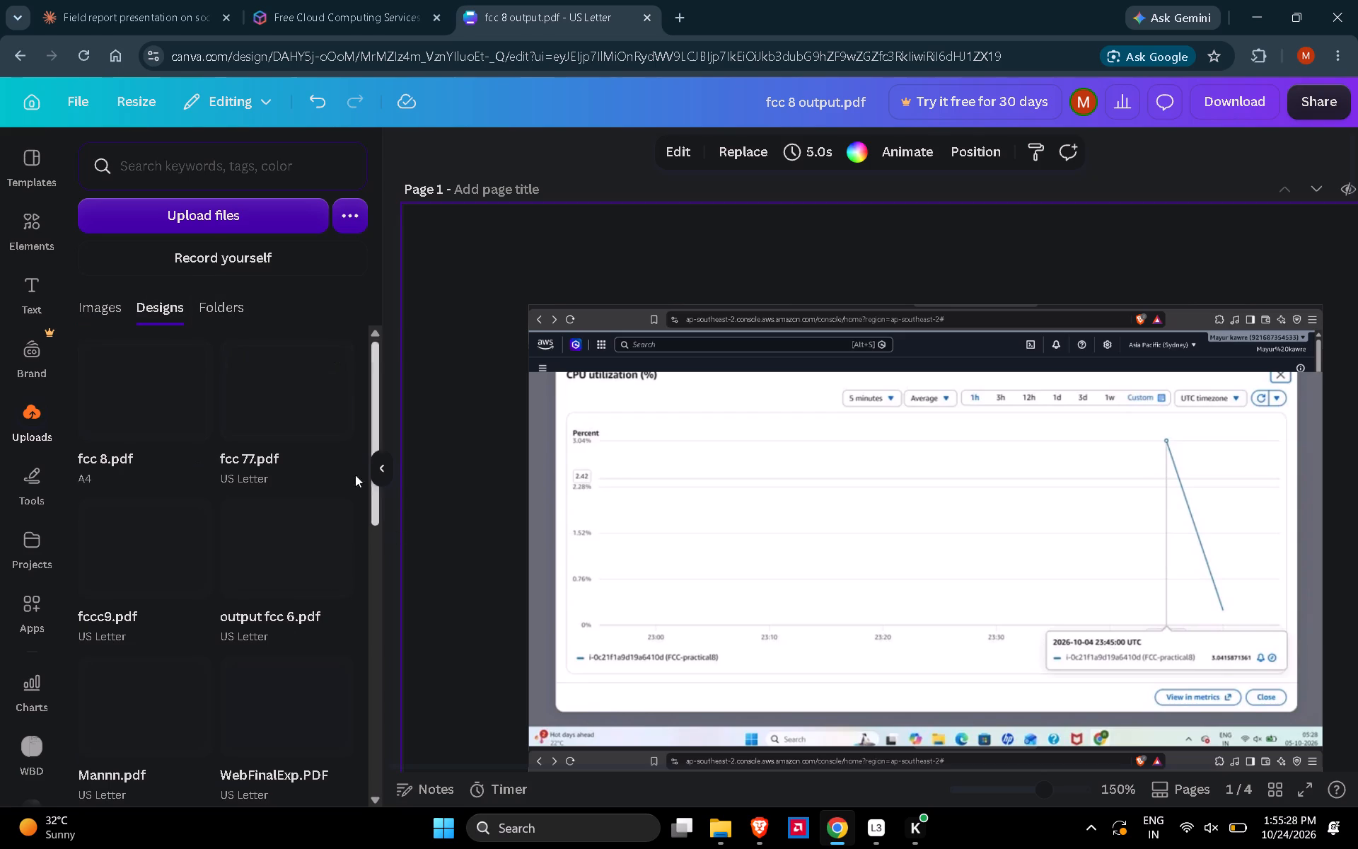
left_click(282, 557)
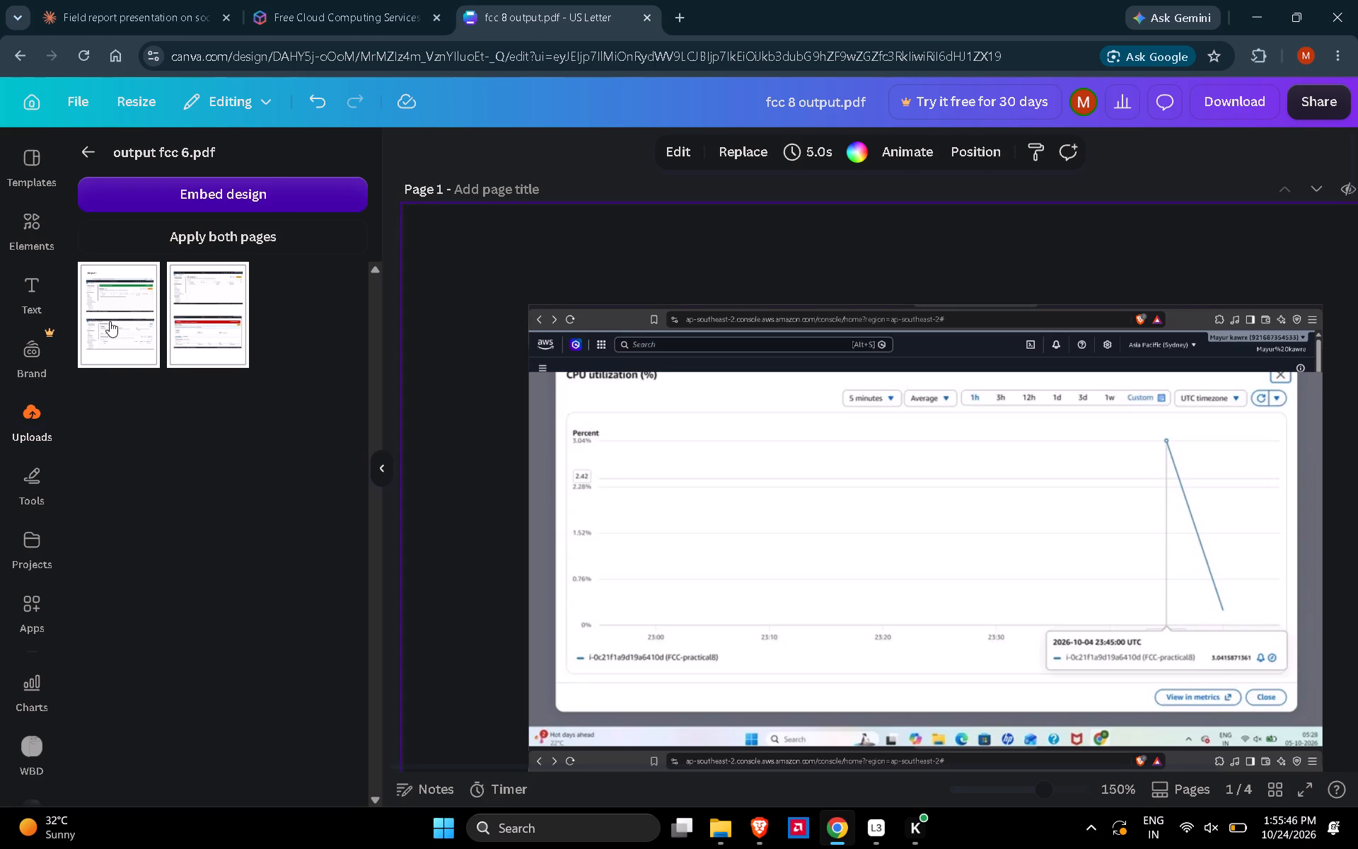
Look through the design's remaining monitoring screenshot pages and check the FCC files in the Downloads folder.
scroll(523, 452, "down", 2)
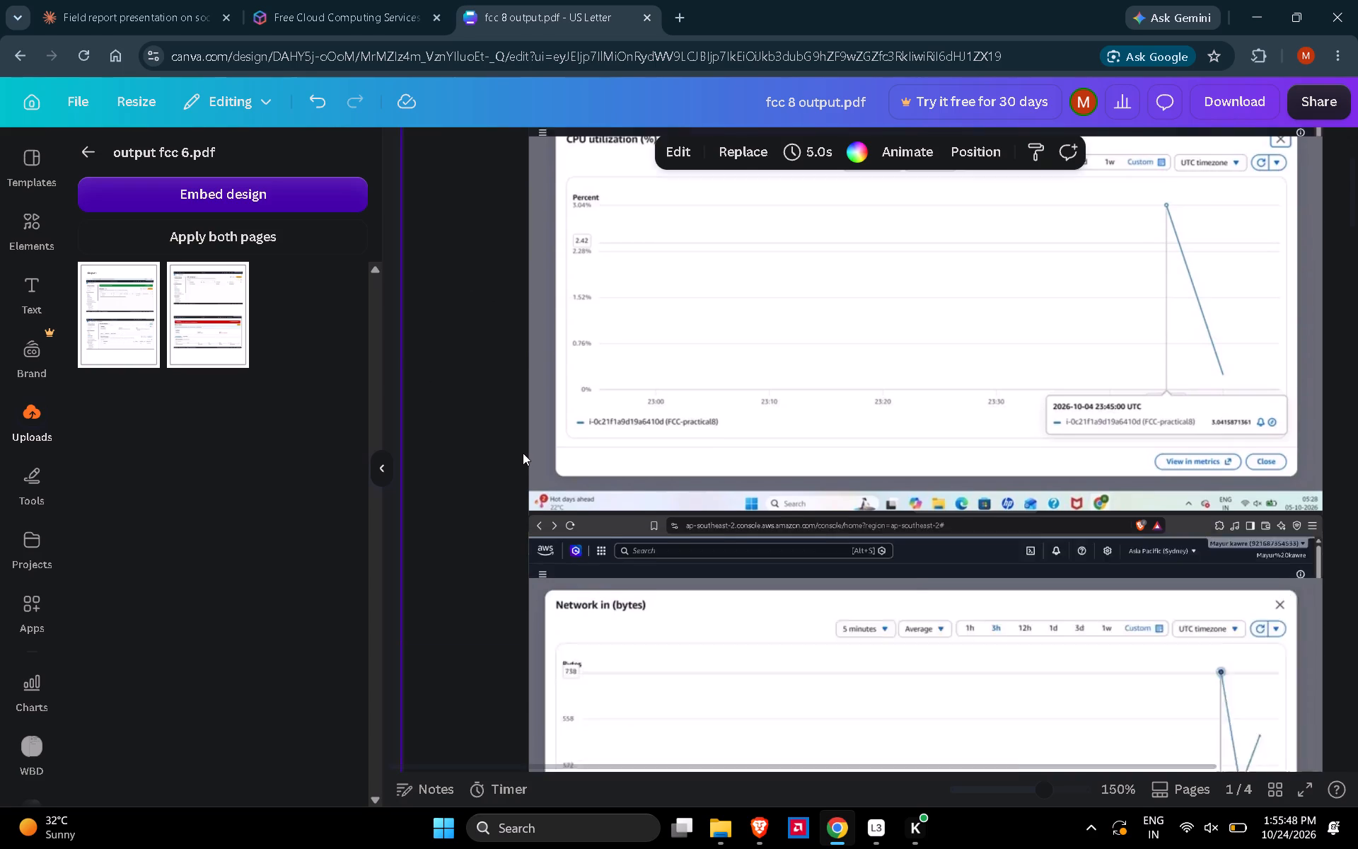
scroll(523, 453, "down", 5)
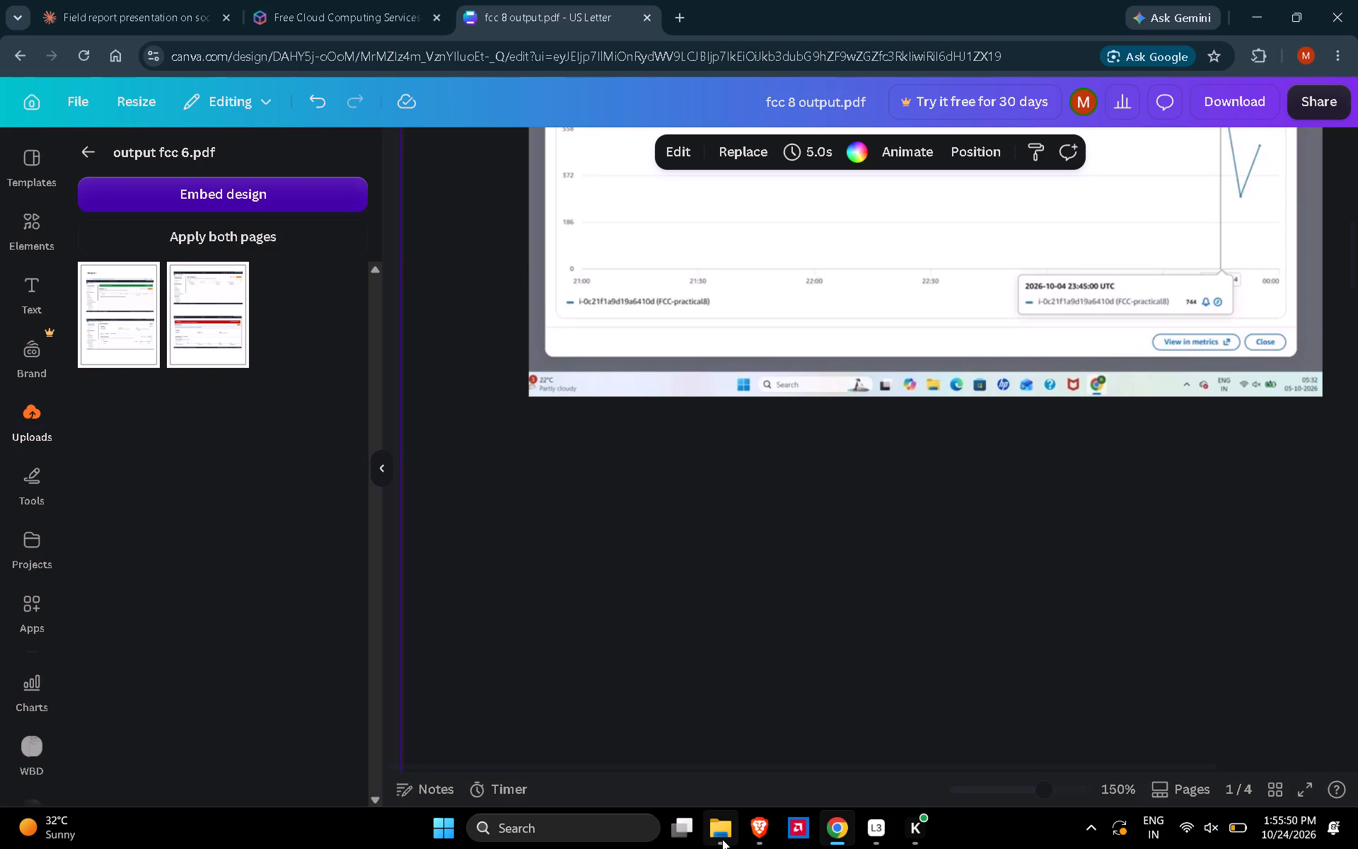
left_click(722, 839)
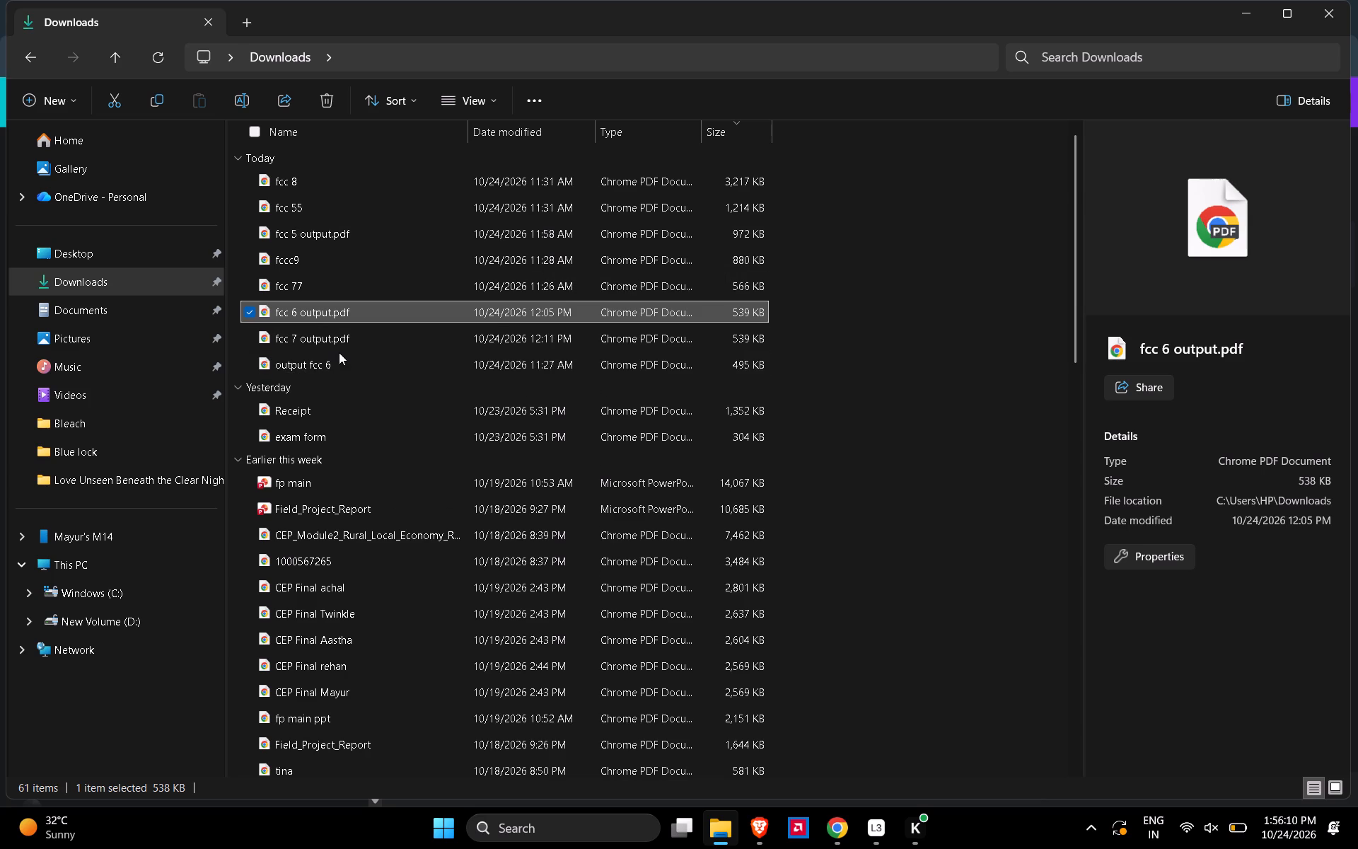
left_click(1248, 21)
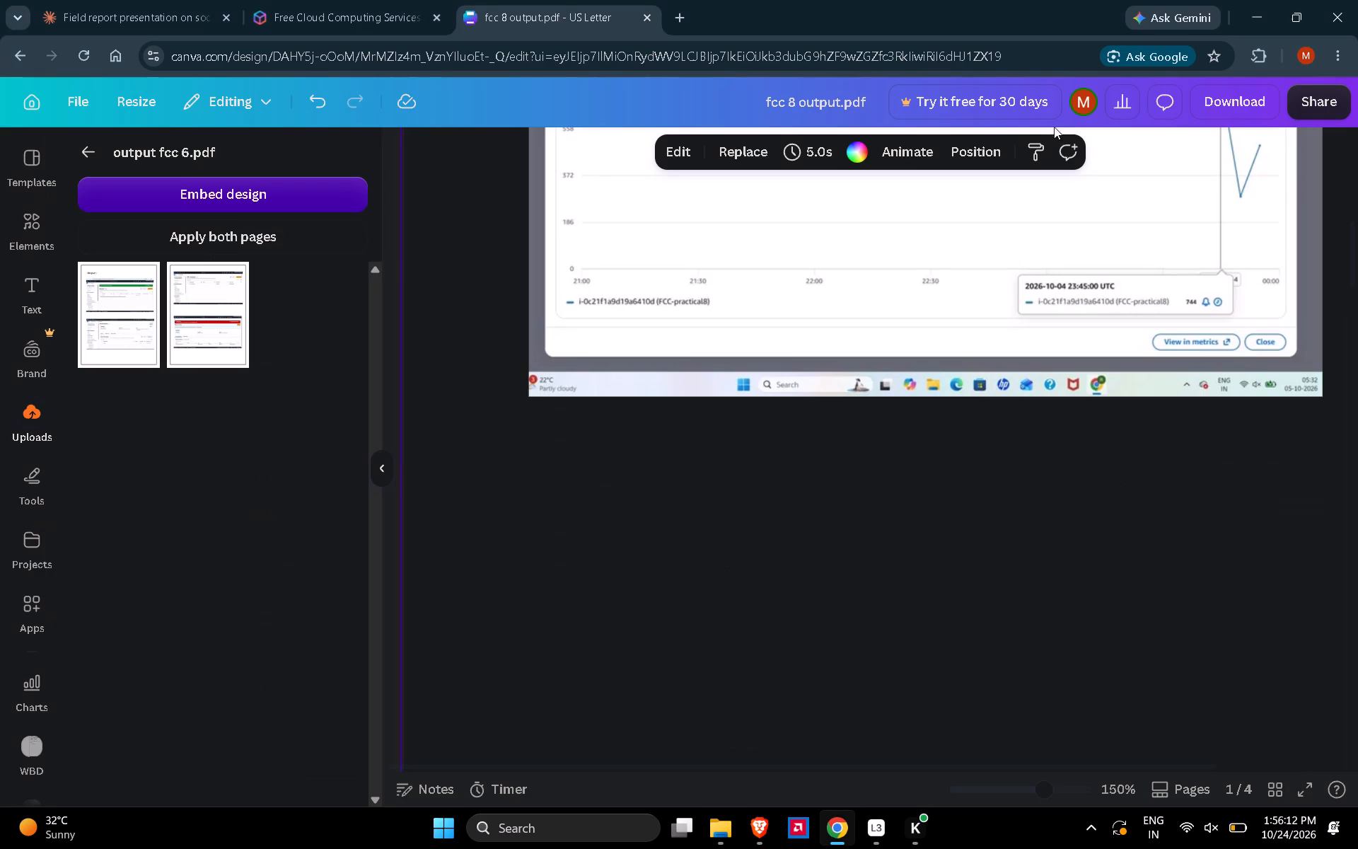
scroll(513, 492, "up", 15)
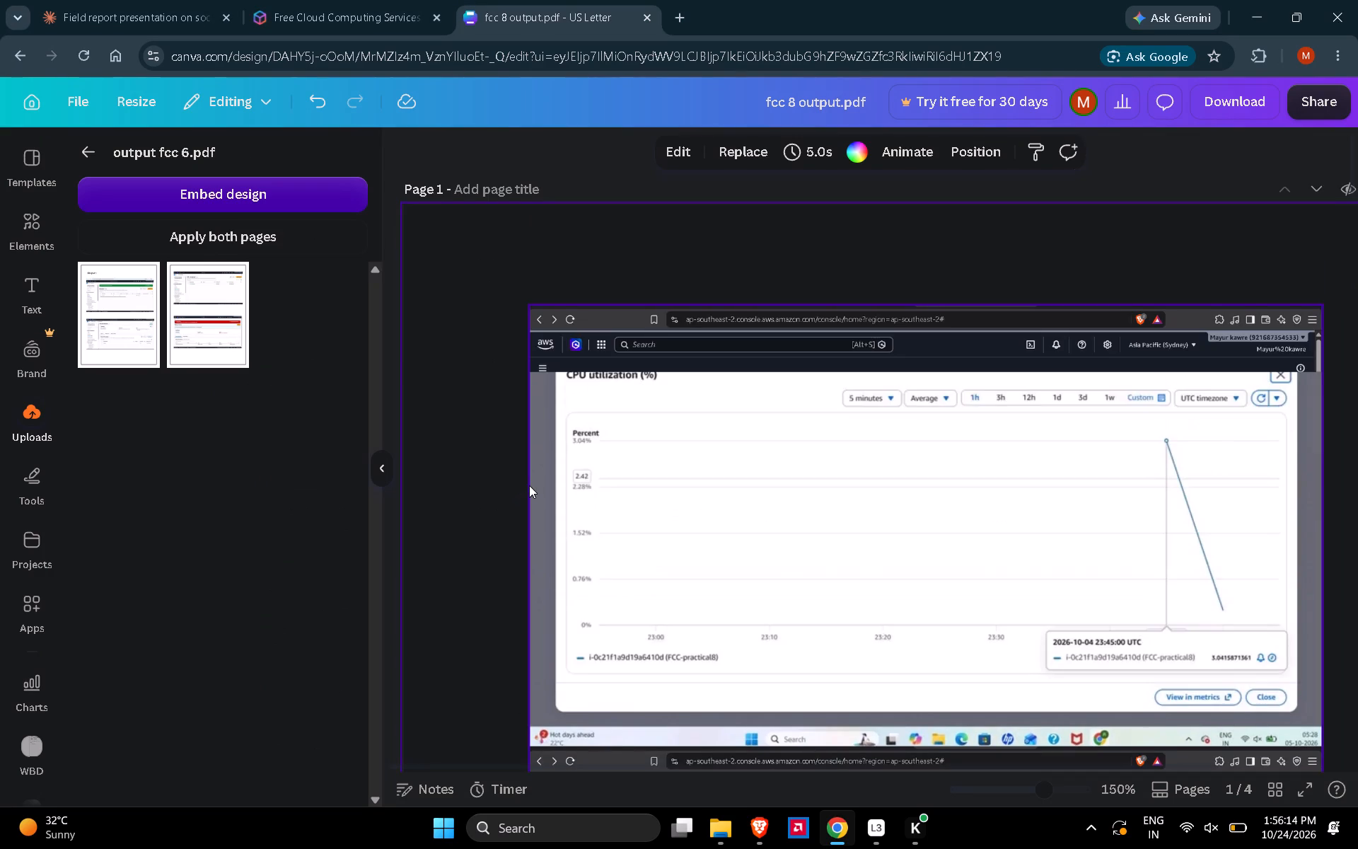
scroll(533, 480, "down", 18)
scroll(569, 450, "up", 6)
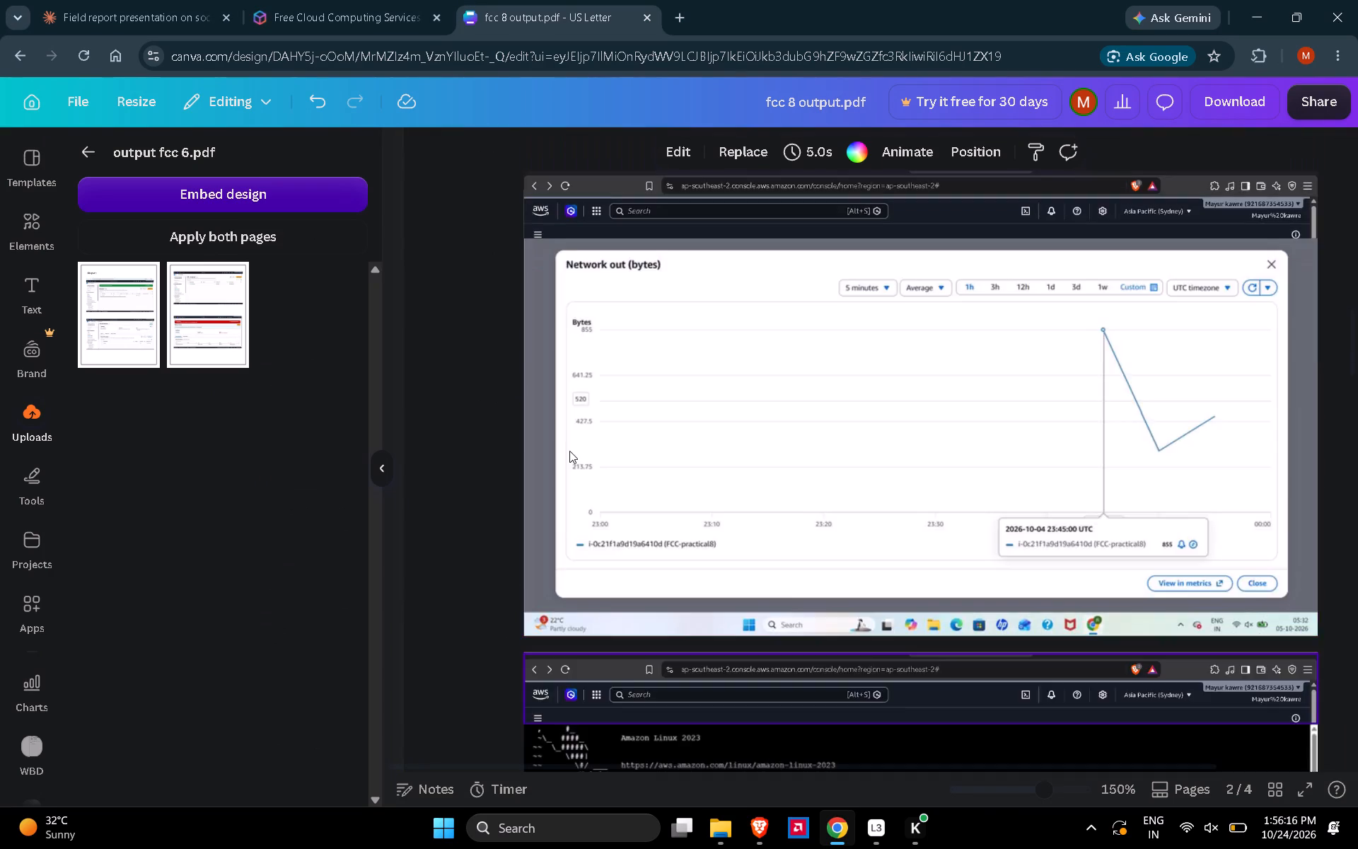
scroll(571, 451, "up", 12)
Embed the uploaded output fcc 6.pdf design into the current document.
left_click(218, 196)
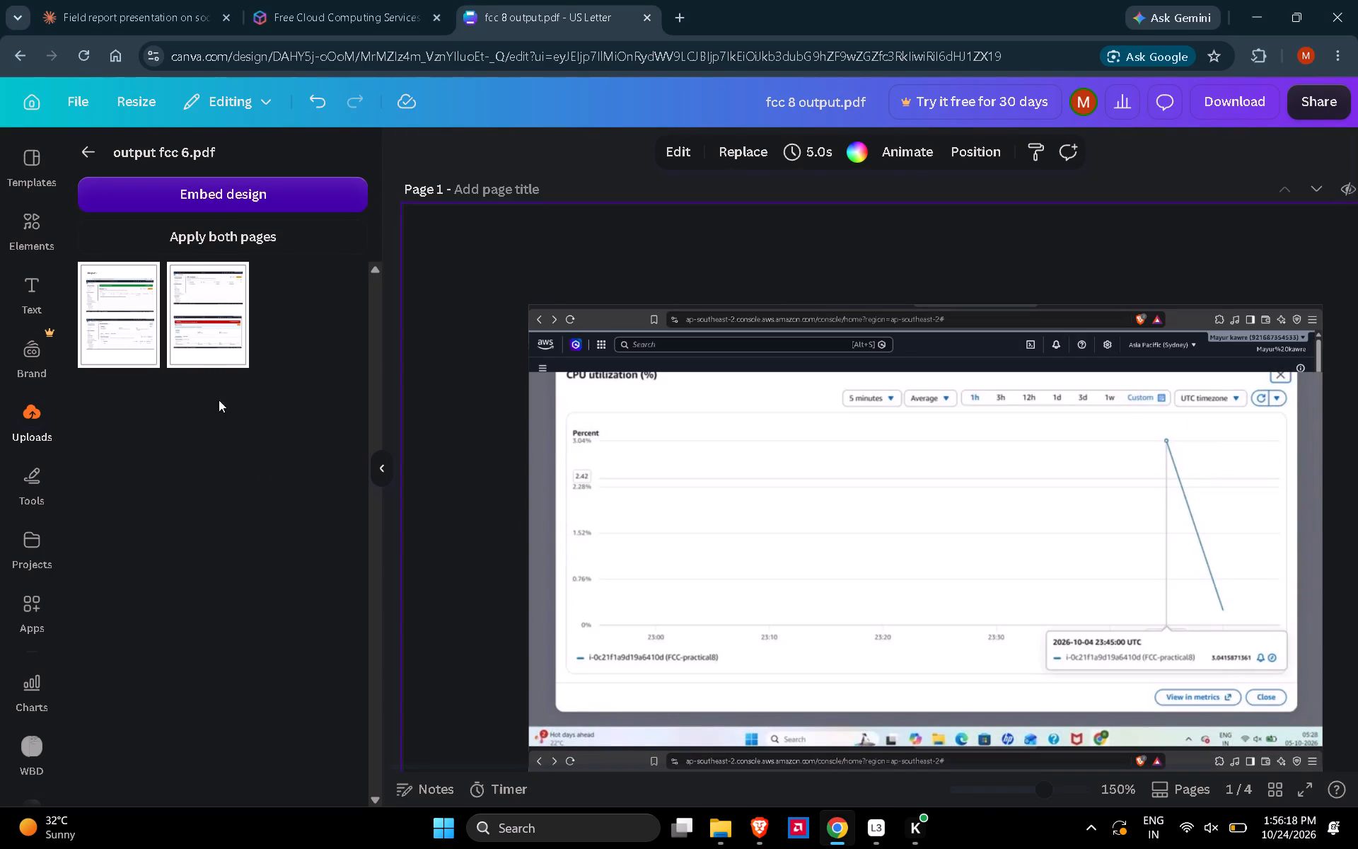
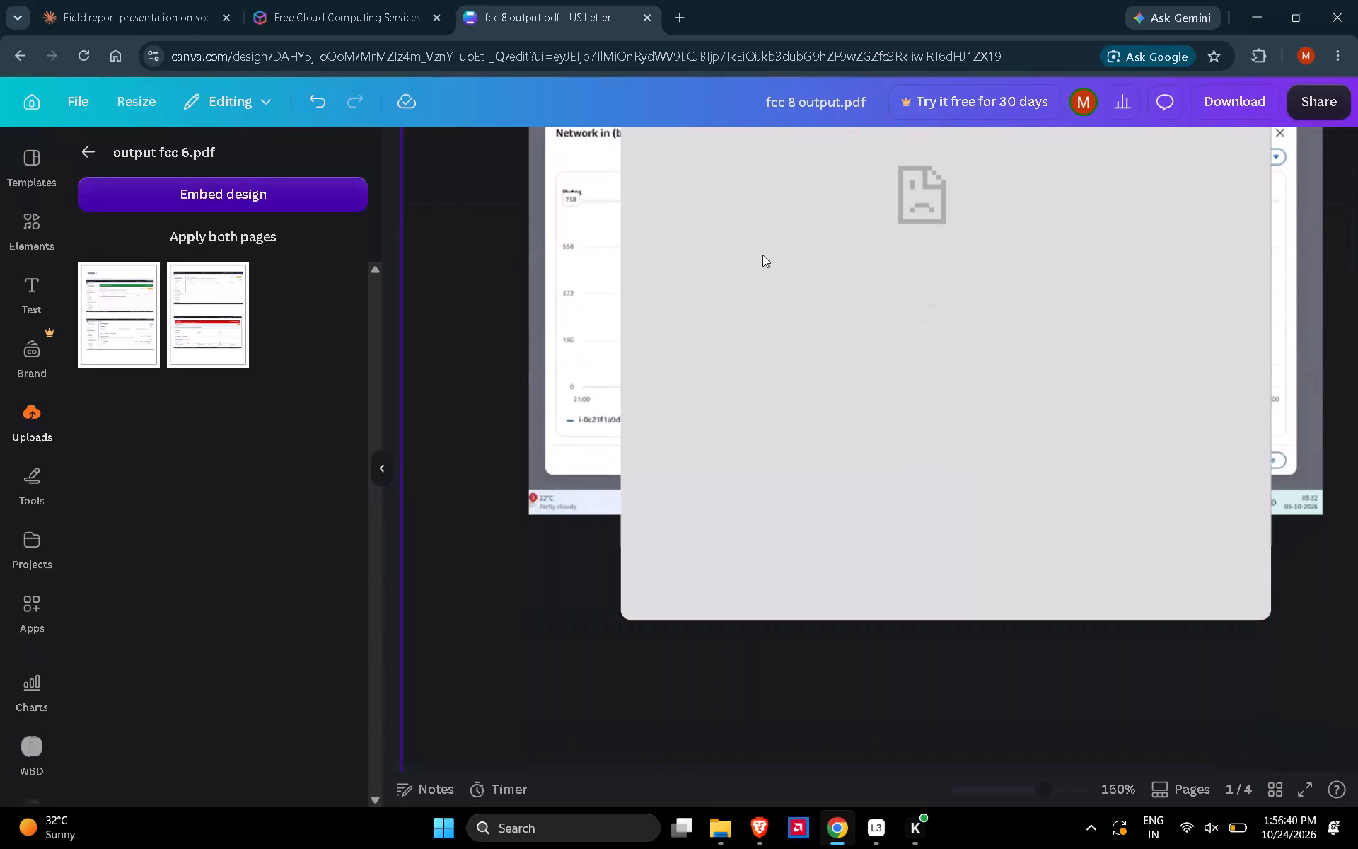
Delete the embedded output fcc 6.pdf placeholder from page 1.
left_click(866, 411)
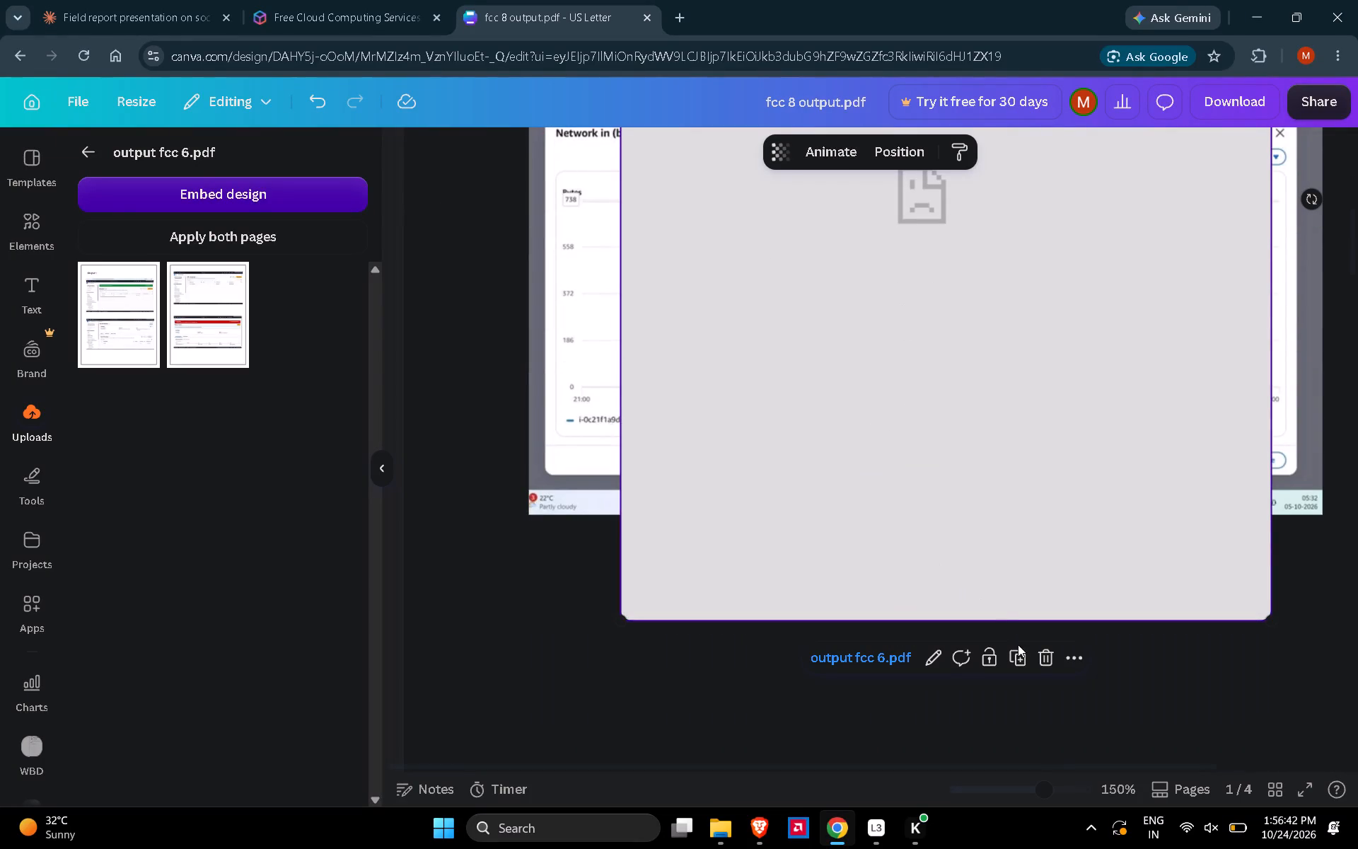
left_click(1047, 655)
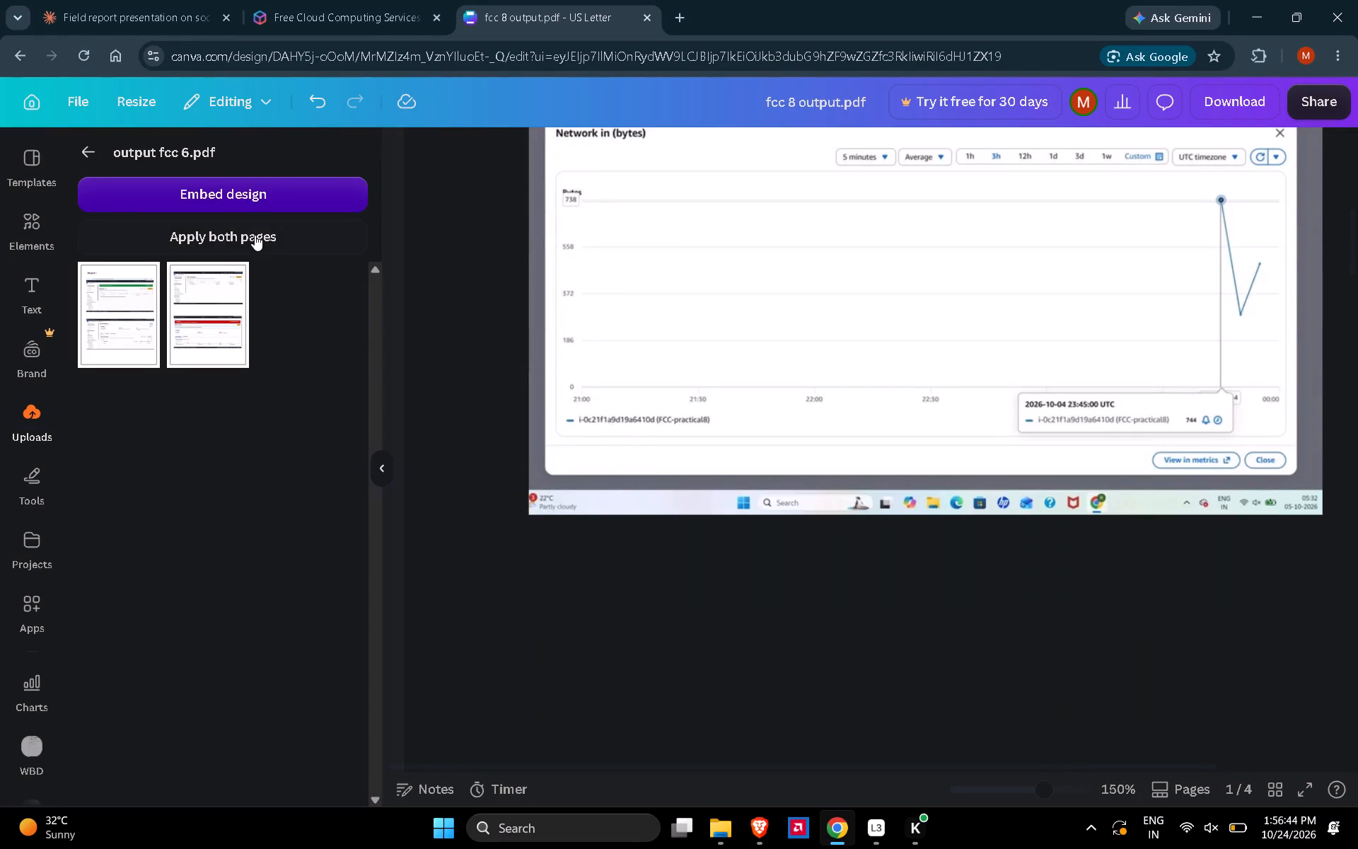
Apply both pages of the uploaded output fcc 6.pdf to the current design.
left_click(255, 235)
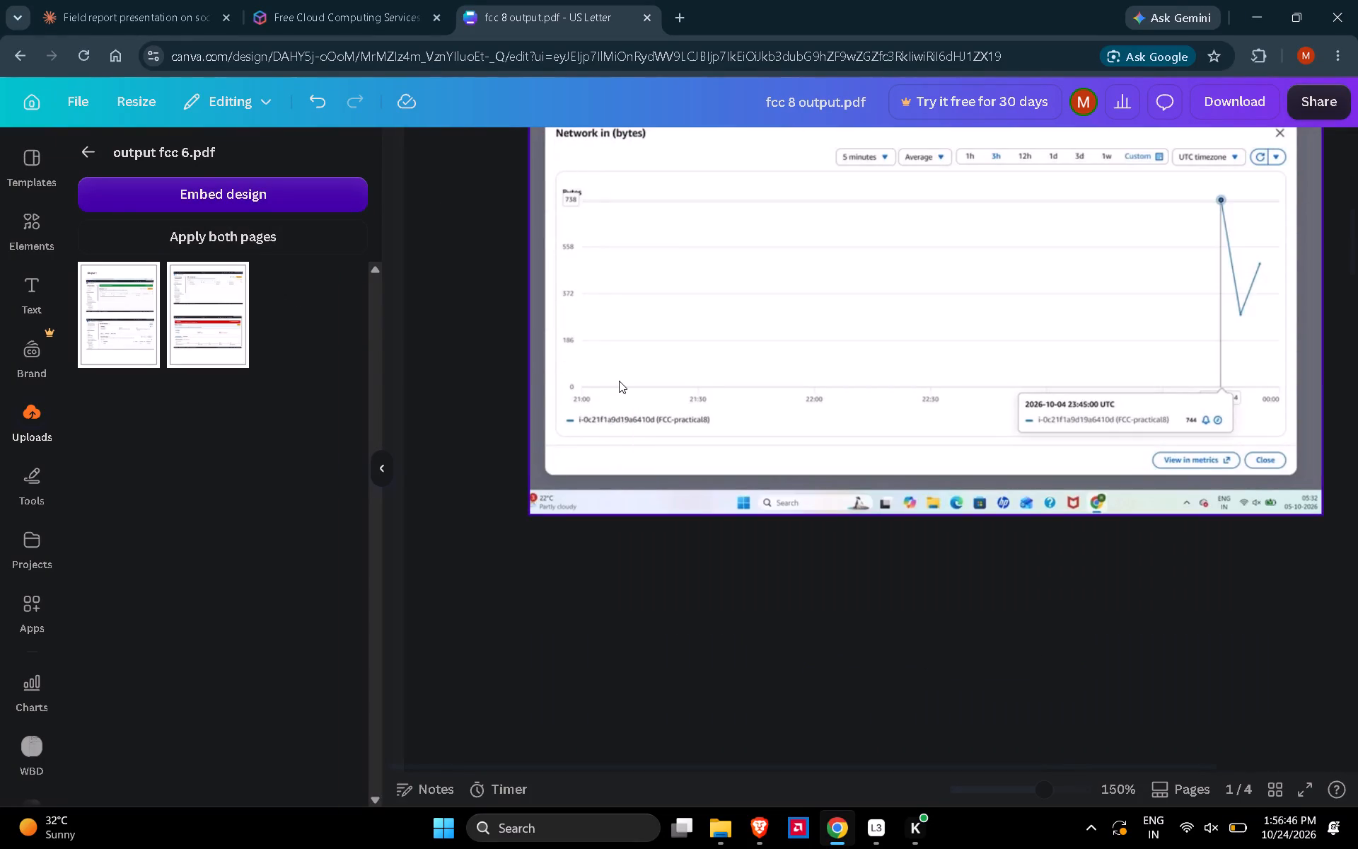
scroll(540, 424, "down", 1)
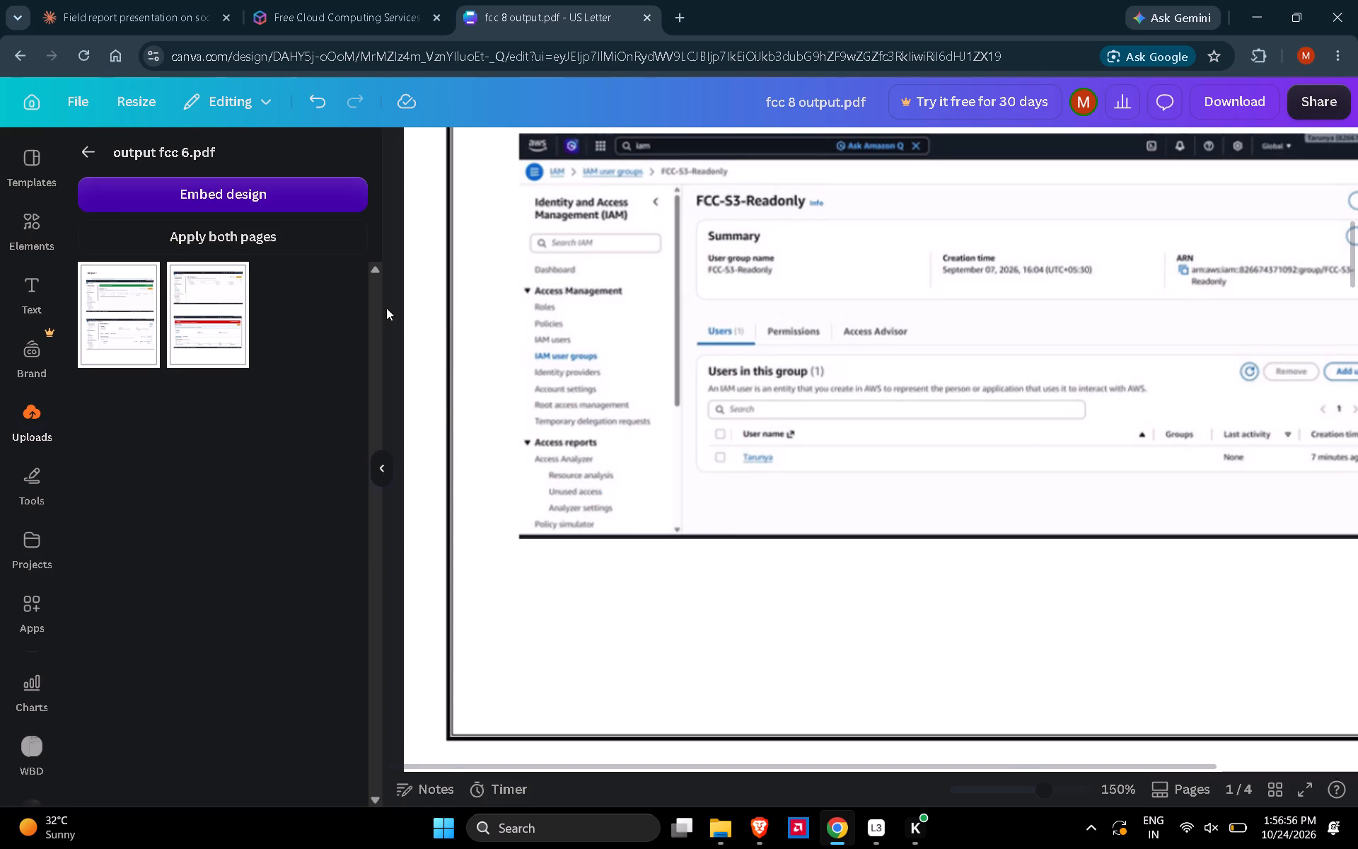
scroll(386, 308, "up", 8)
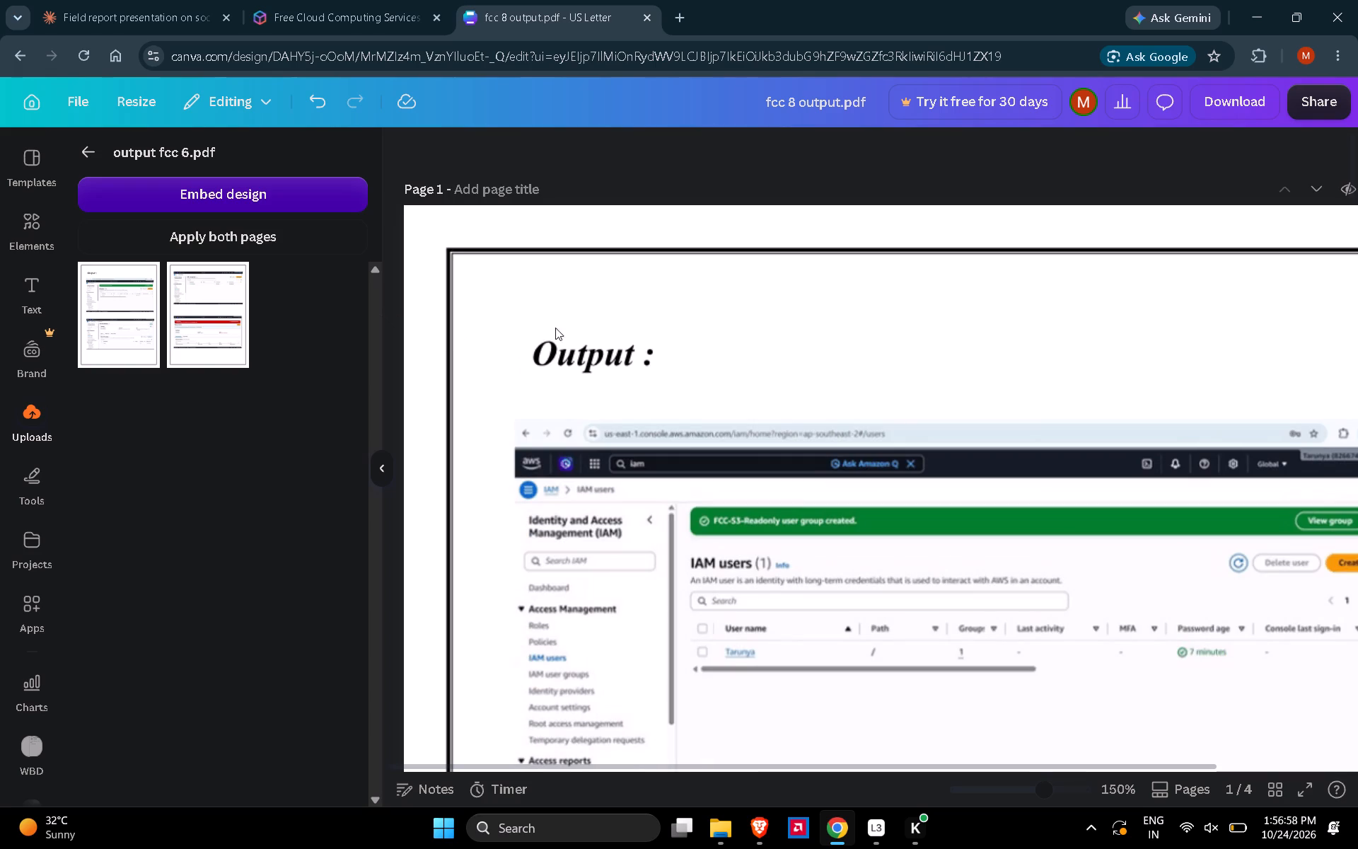
scroll(405, 358, "down", 4)
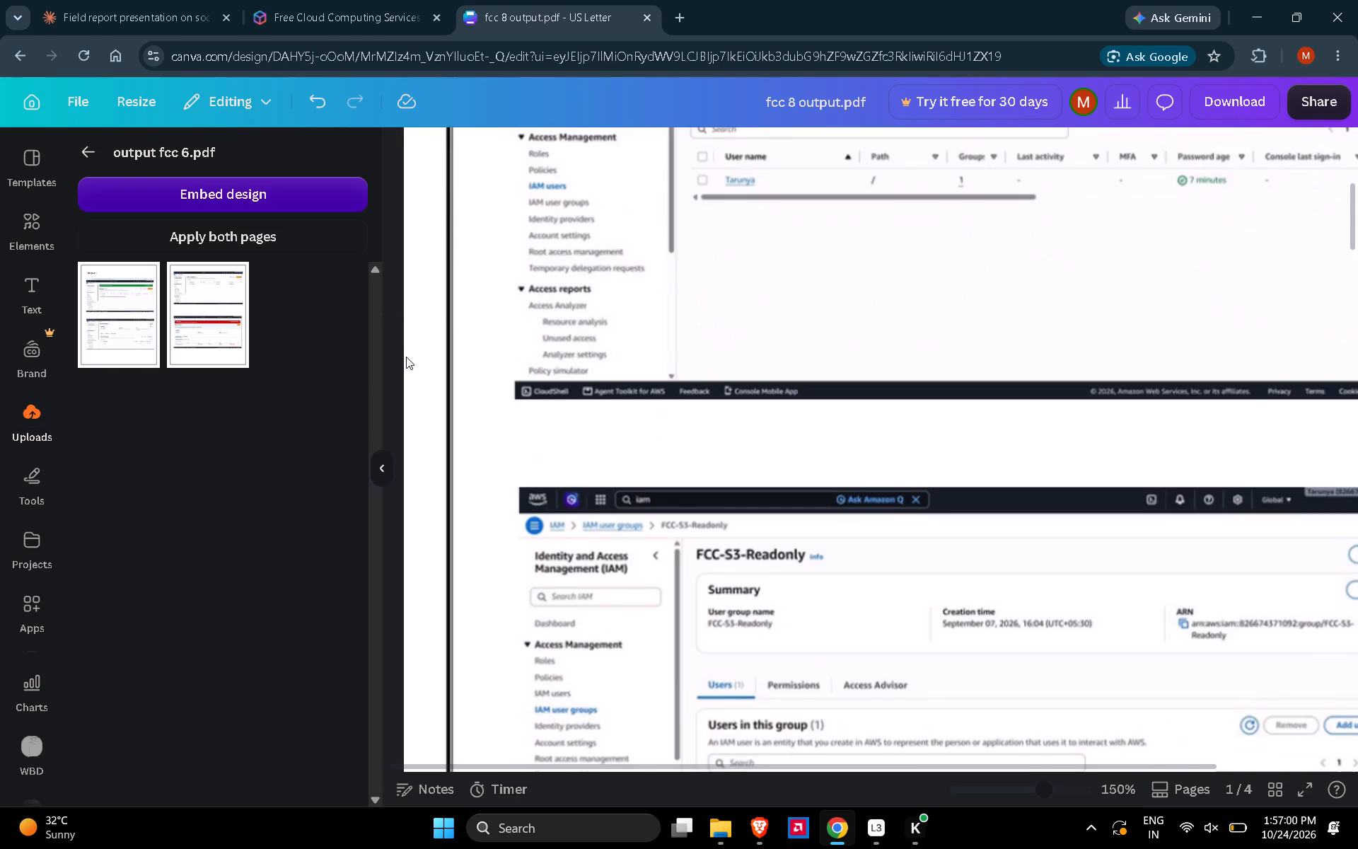
scroll(406, 357, "down", 3)
Copy the dark browser and AWS header image above the second terminal screenshot on page 3.
left_click(386, 478)
scroll(389, 477, "down", 5)
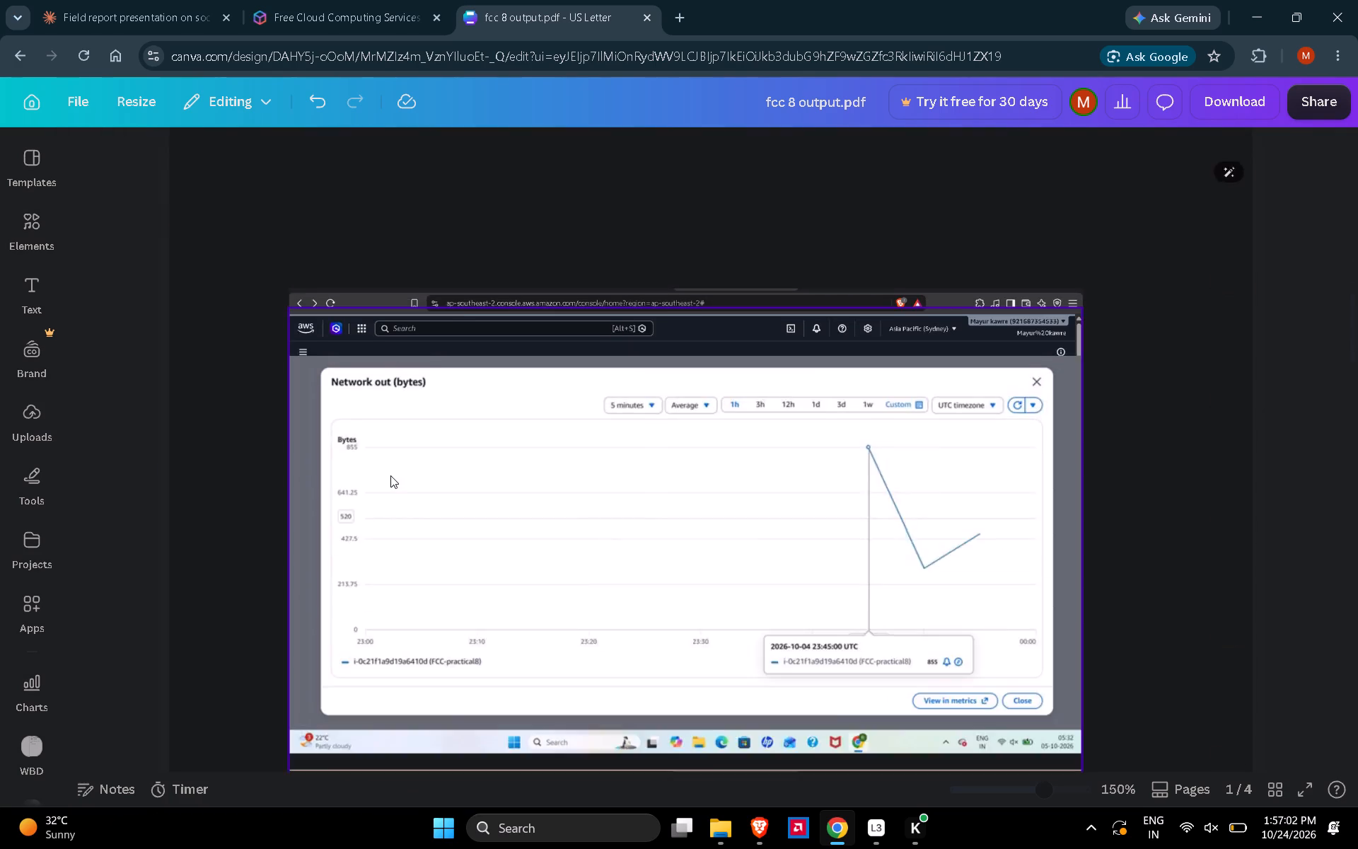
scroll(390, 475, "down", 20)
scroll(401, 447, "up", 3)
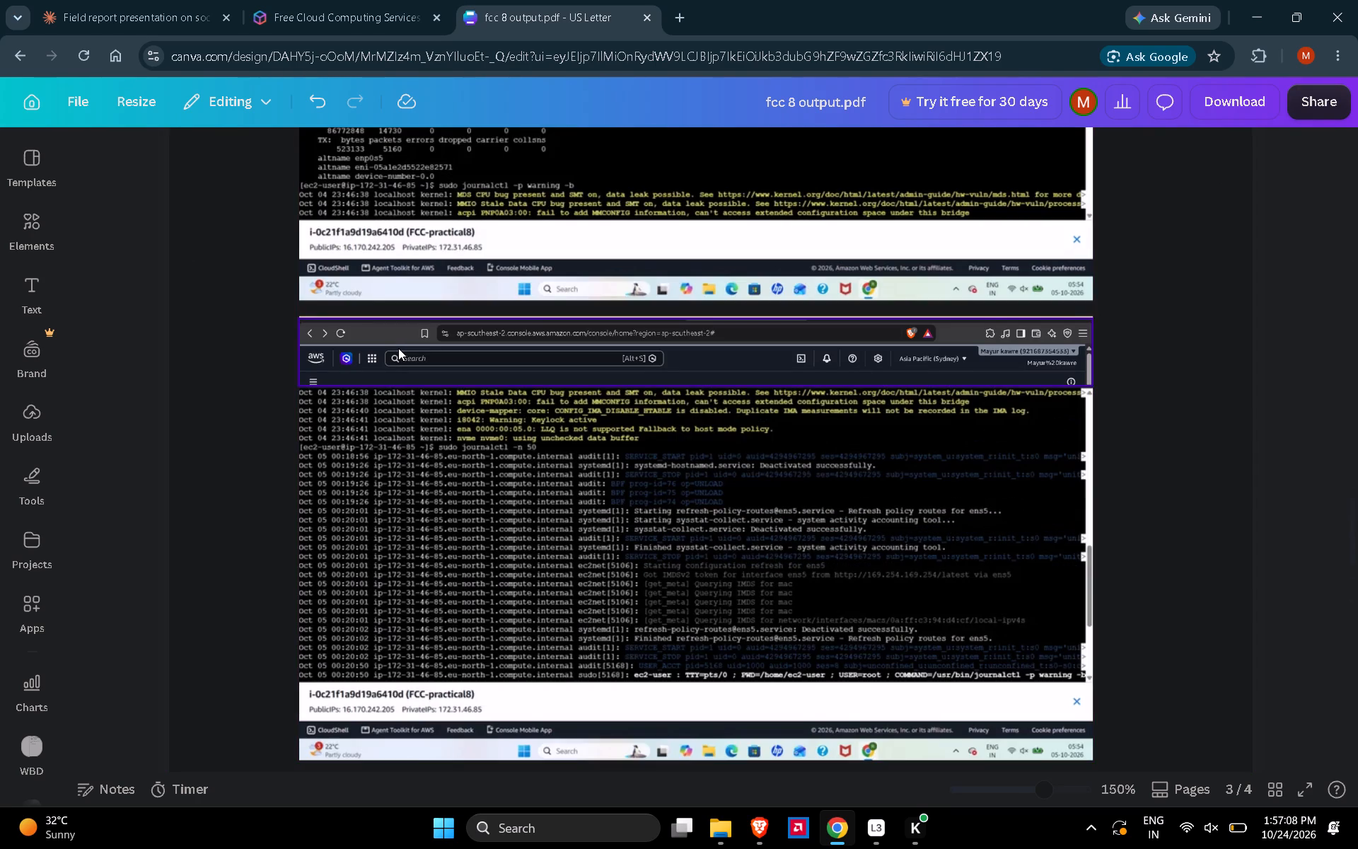
scroll(398, 348, "down", 1)
scroll(398, 348, "up", 2)
left_click(423, 457)
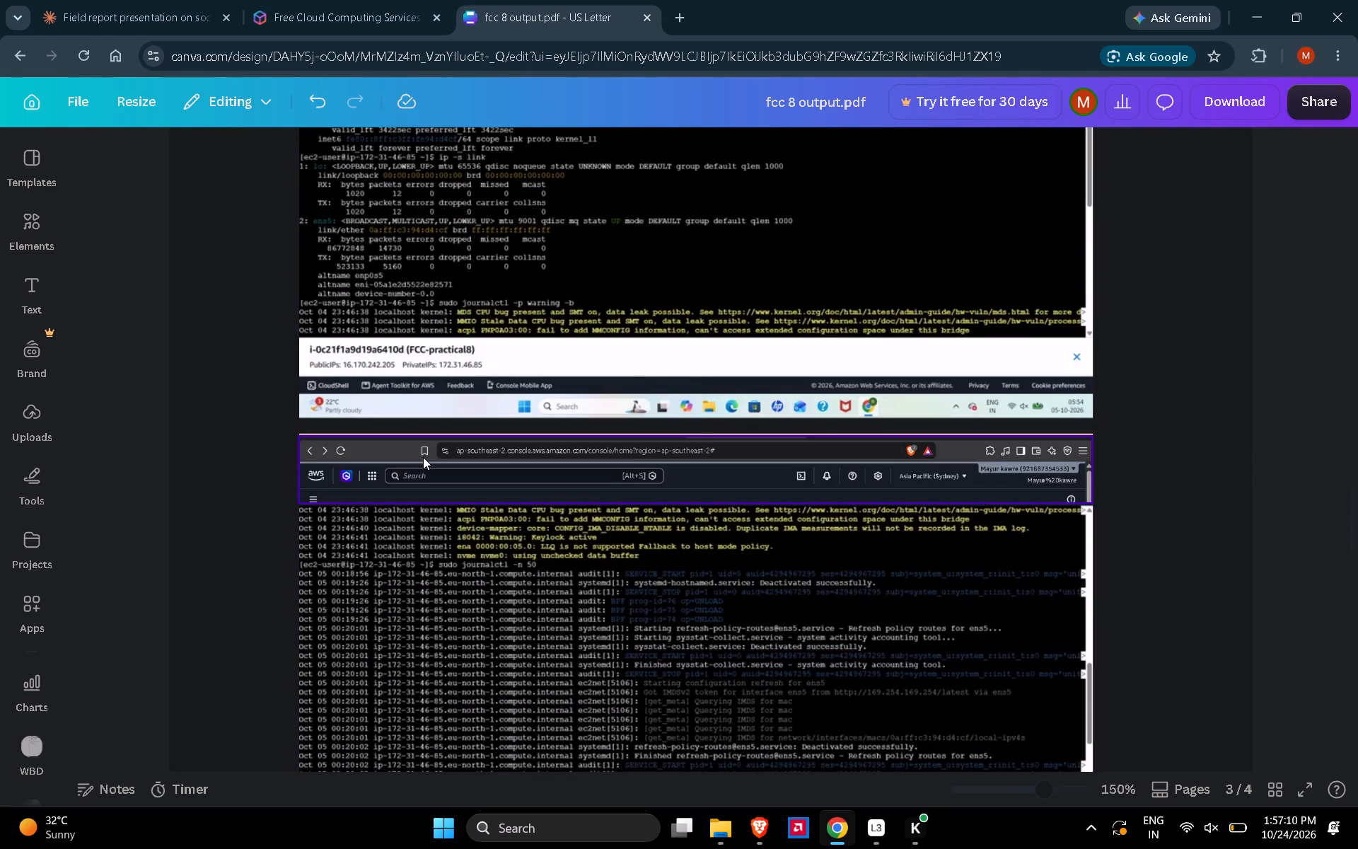
key("ctrl+c")
Look through the two applied output fcc 6.pdf pages with the IAM and S3 upload screenshots.
scroll(223, 422, "up", 12)
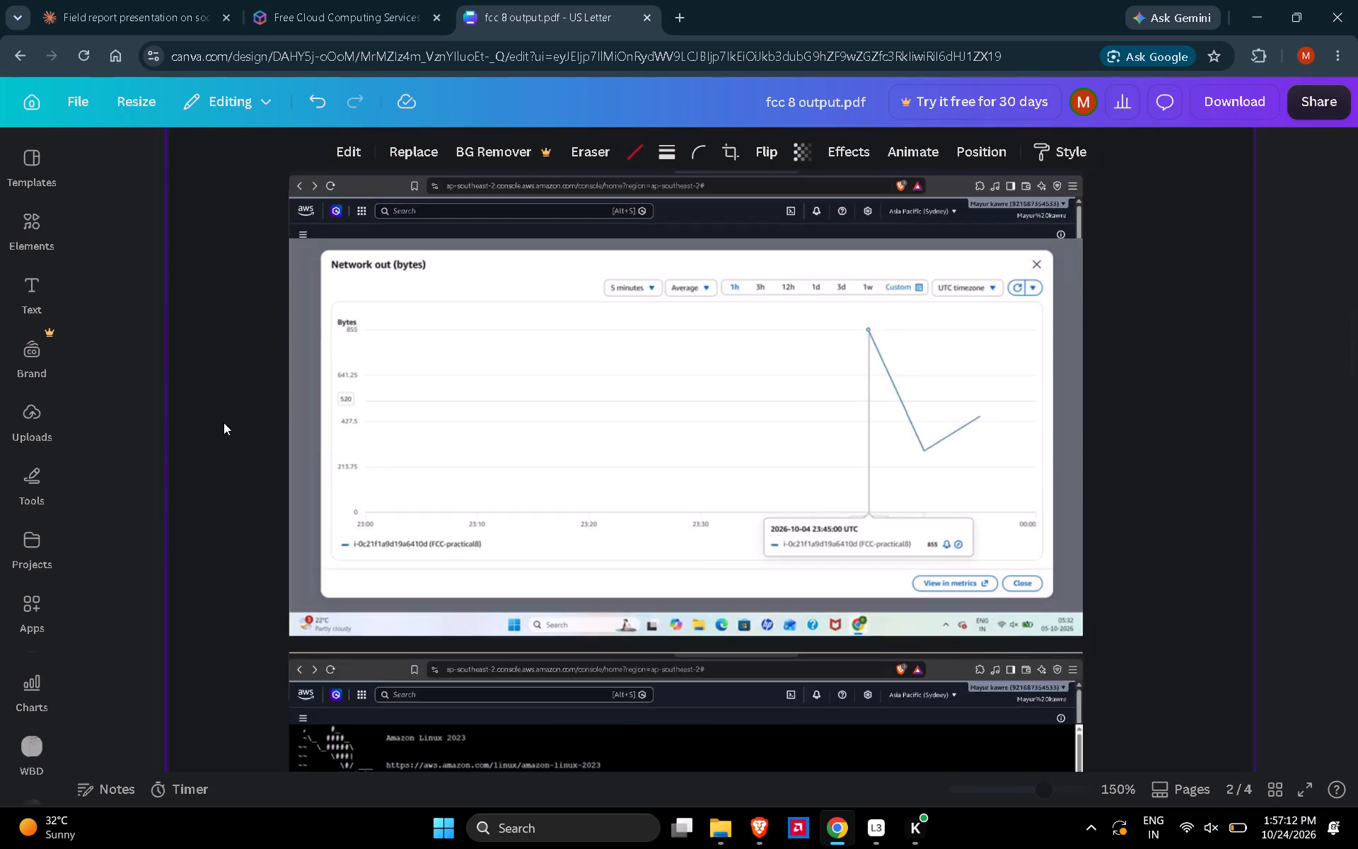
scroll(224, 422, "up", 8)
scroll(225, 422, "down", 5)
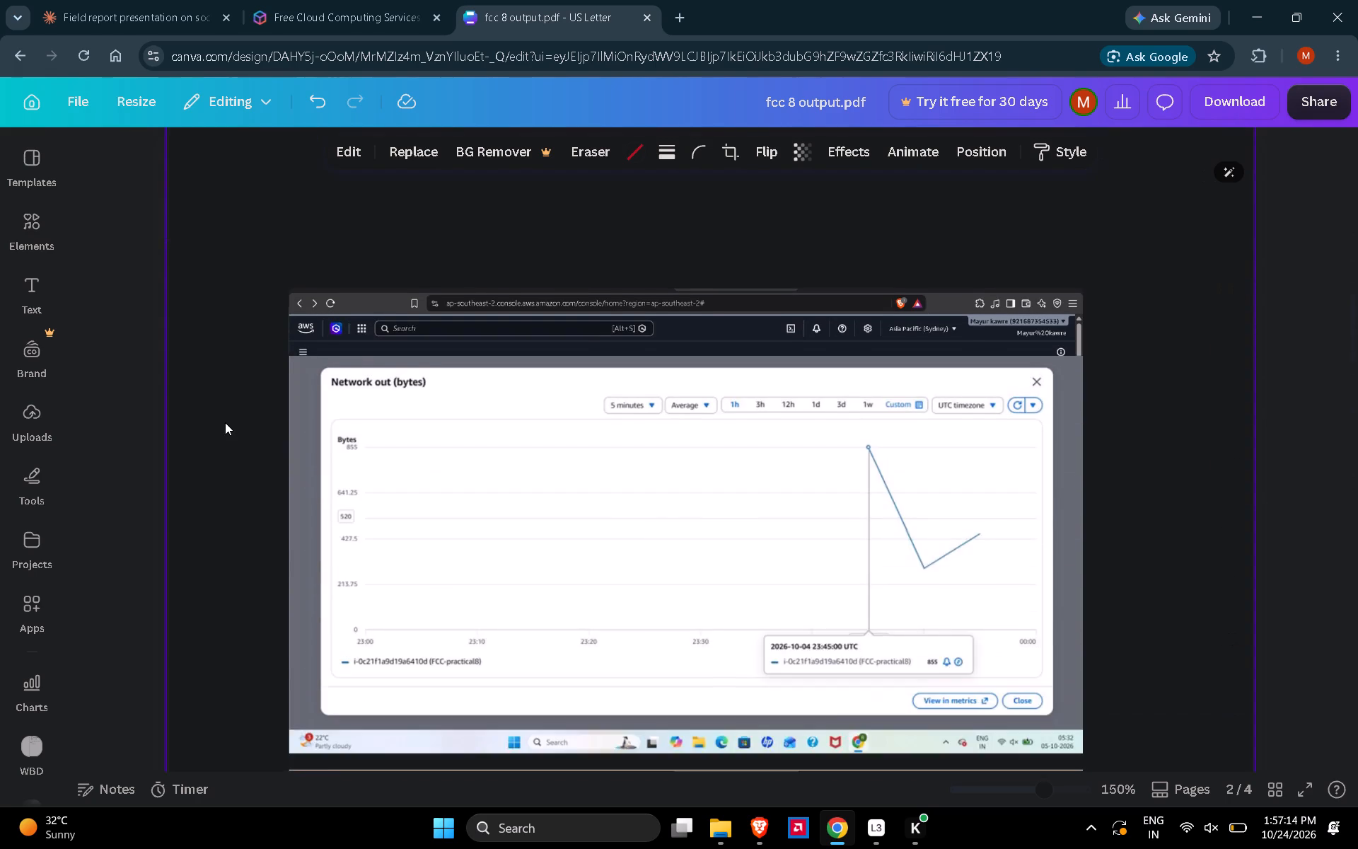
scroll(225, 422, "down", 1)
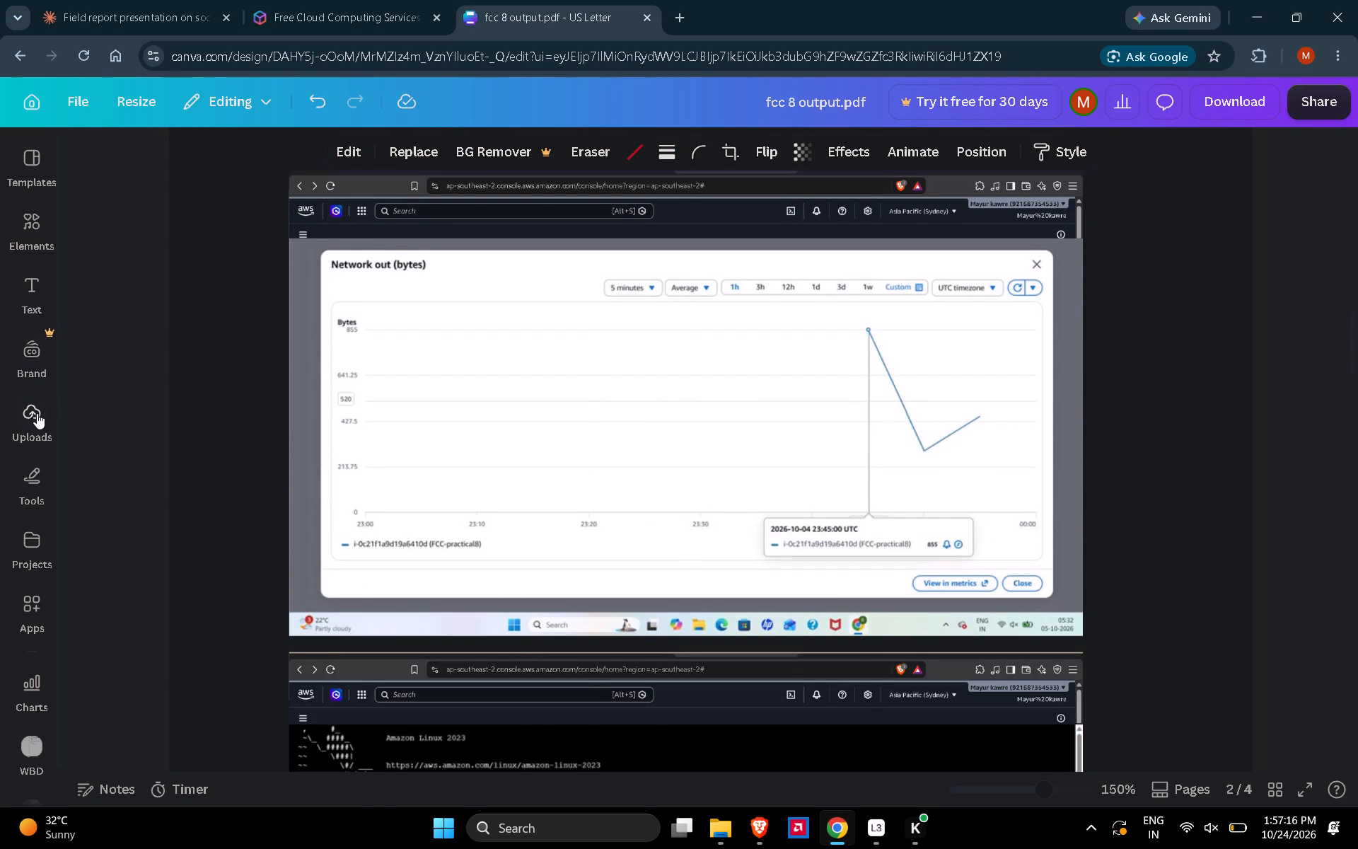
left_click(37, 413)
scroll(517, 352, "up", 12)
scroll(517, 352, "down", 4, "ctrl")
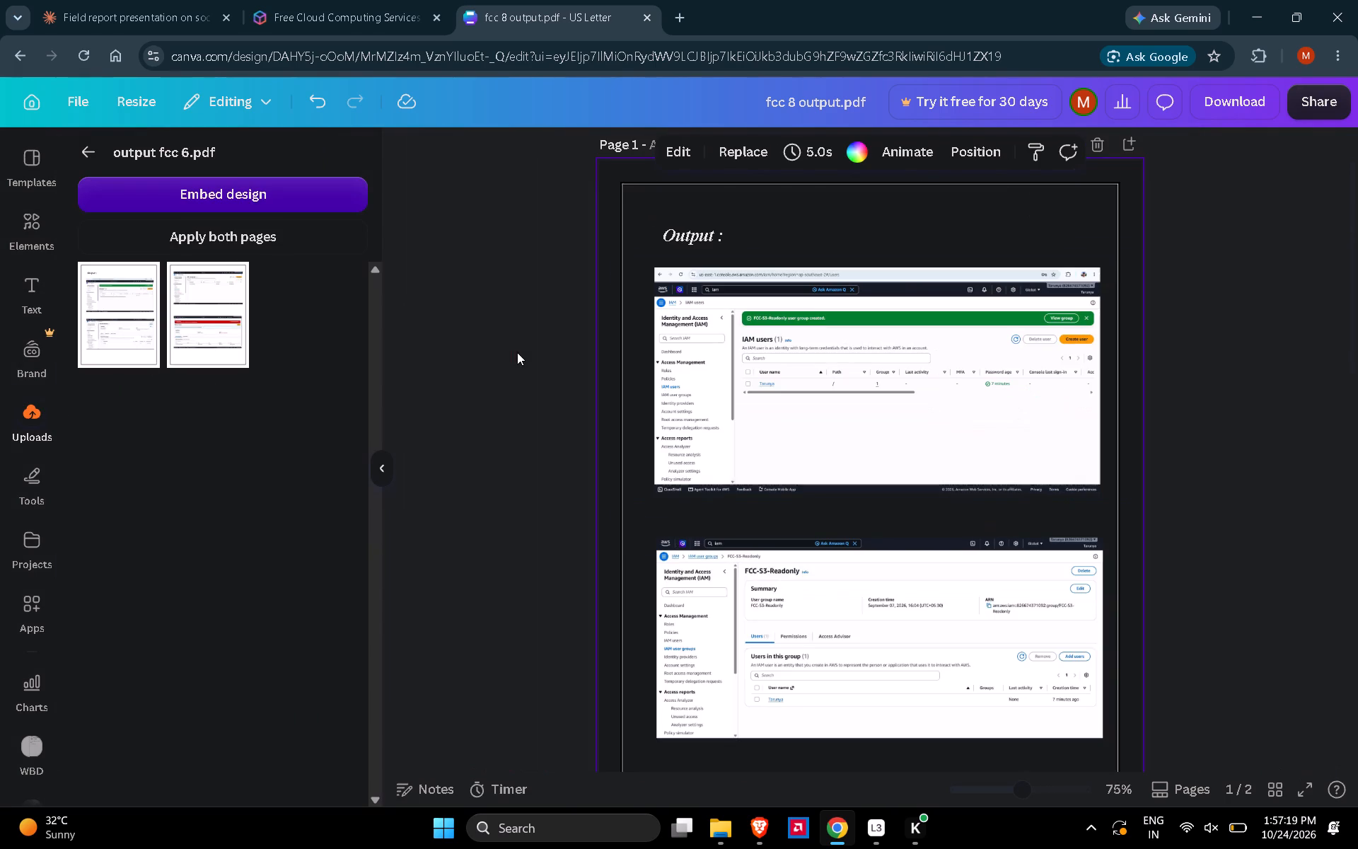
scroll(560, 392, "down", 4)
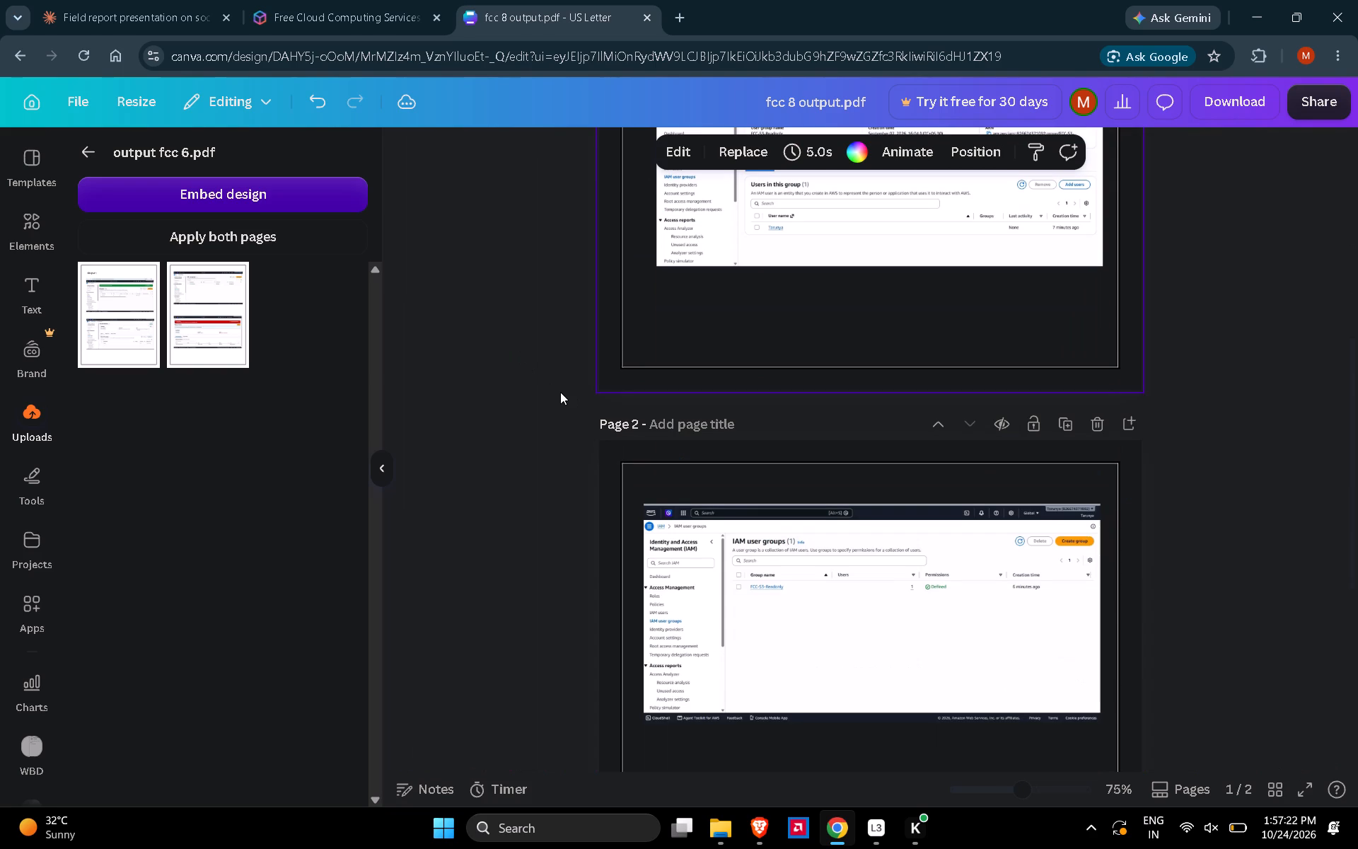
scroll(560, 392, "down", 4)
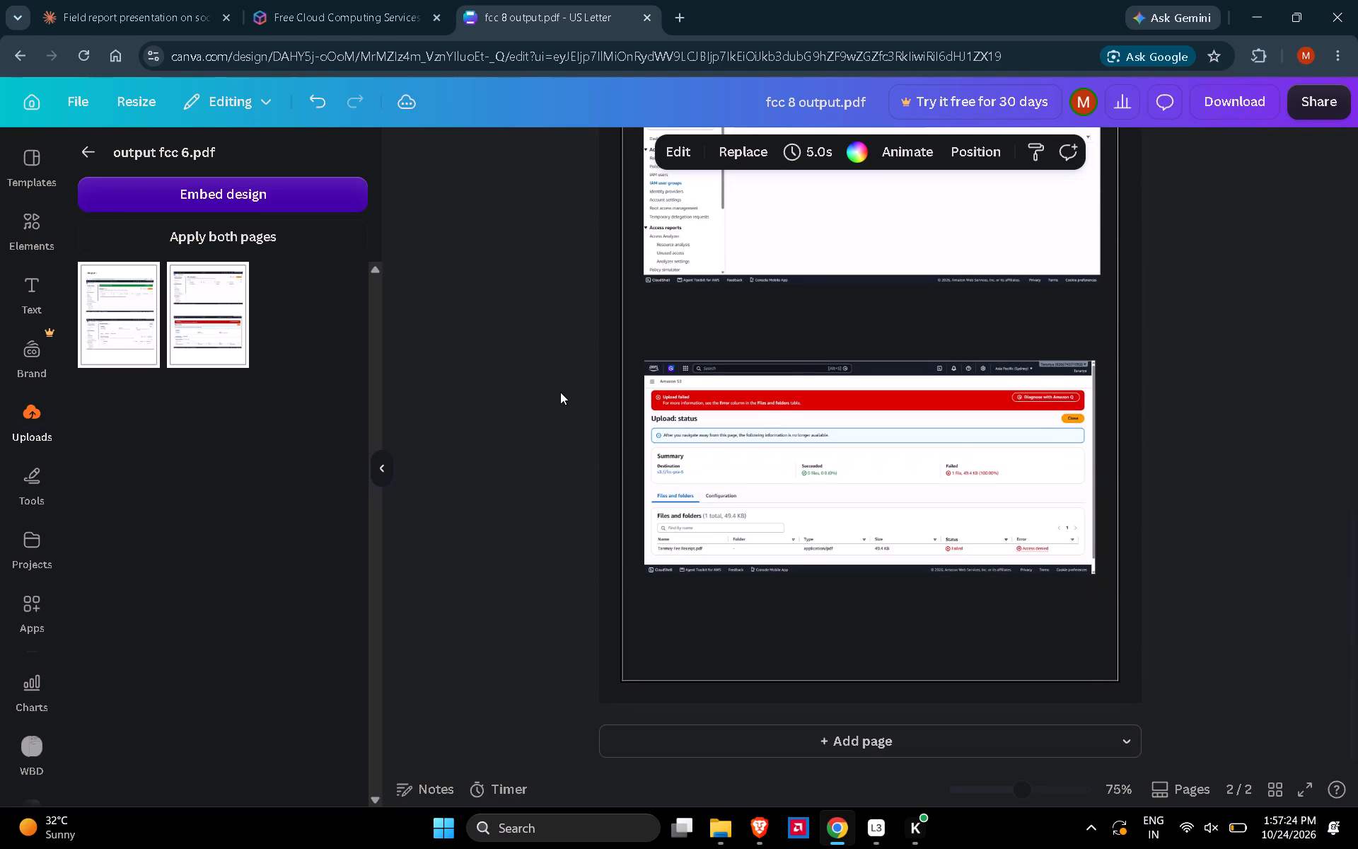
scroll(560, 392, "down", 3)
scroll(560, 392, "up", 12)
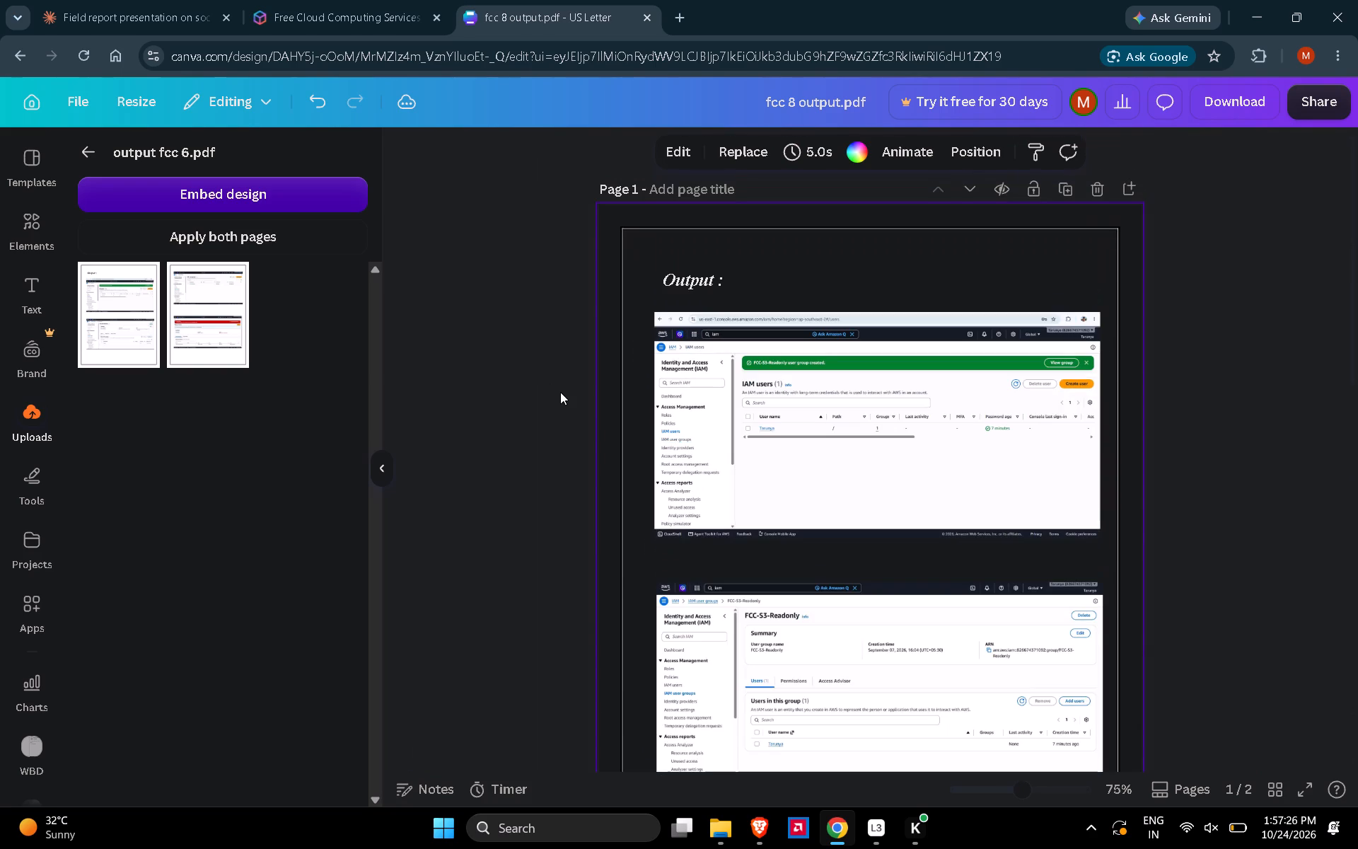
scroll(570, 385, "up", 4, "ctrl")
Paste the copied header on page 1 and align it with the top-left corner of the IAM users screenshot.
left_click(479, 333)
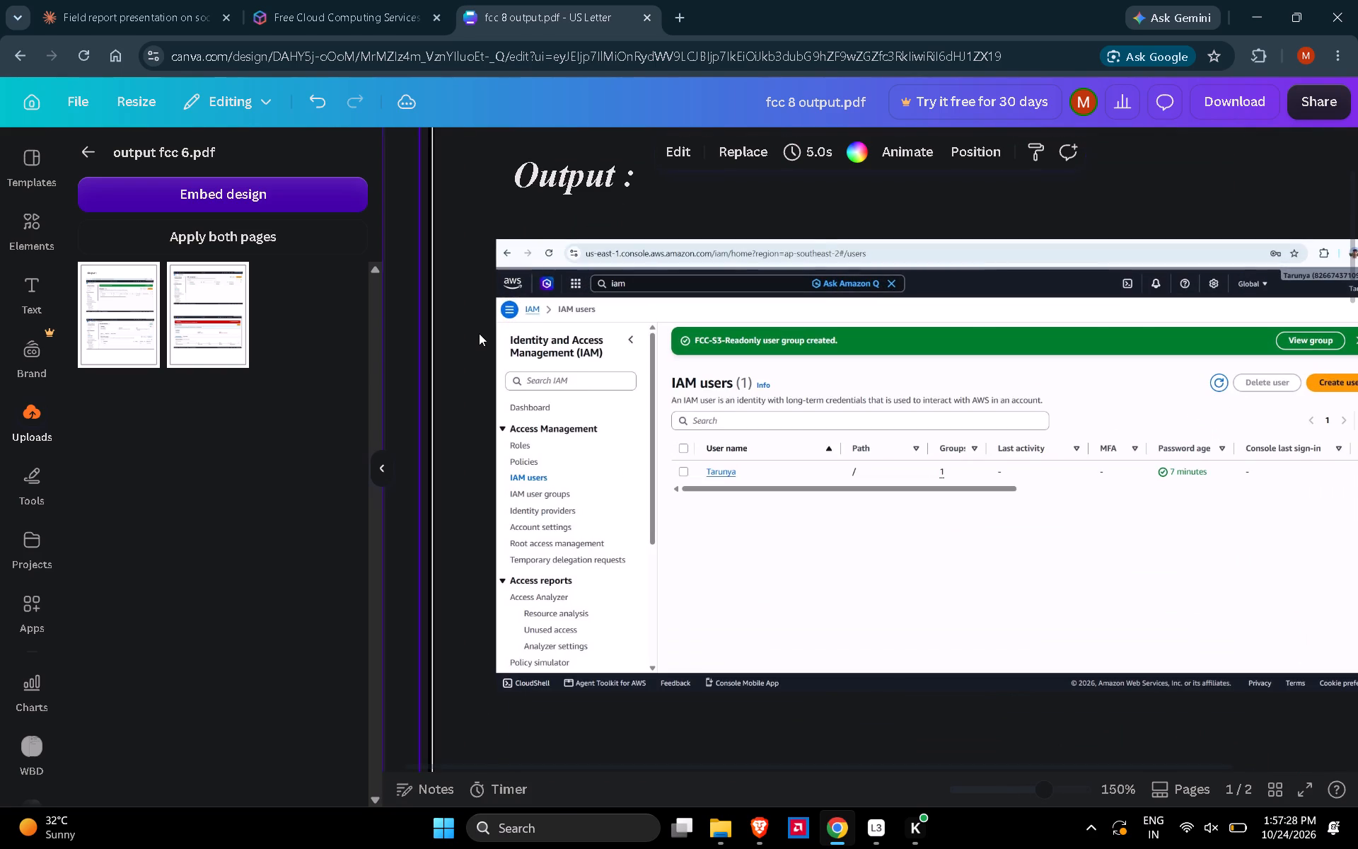
left_click(963, 189)
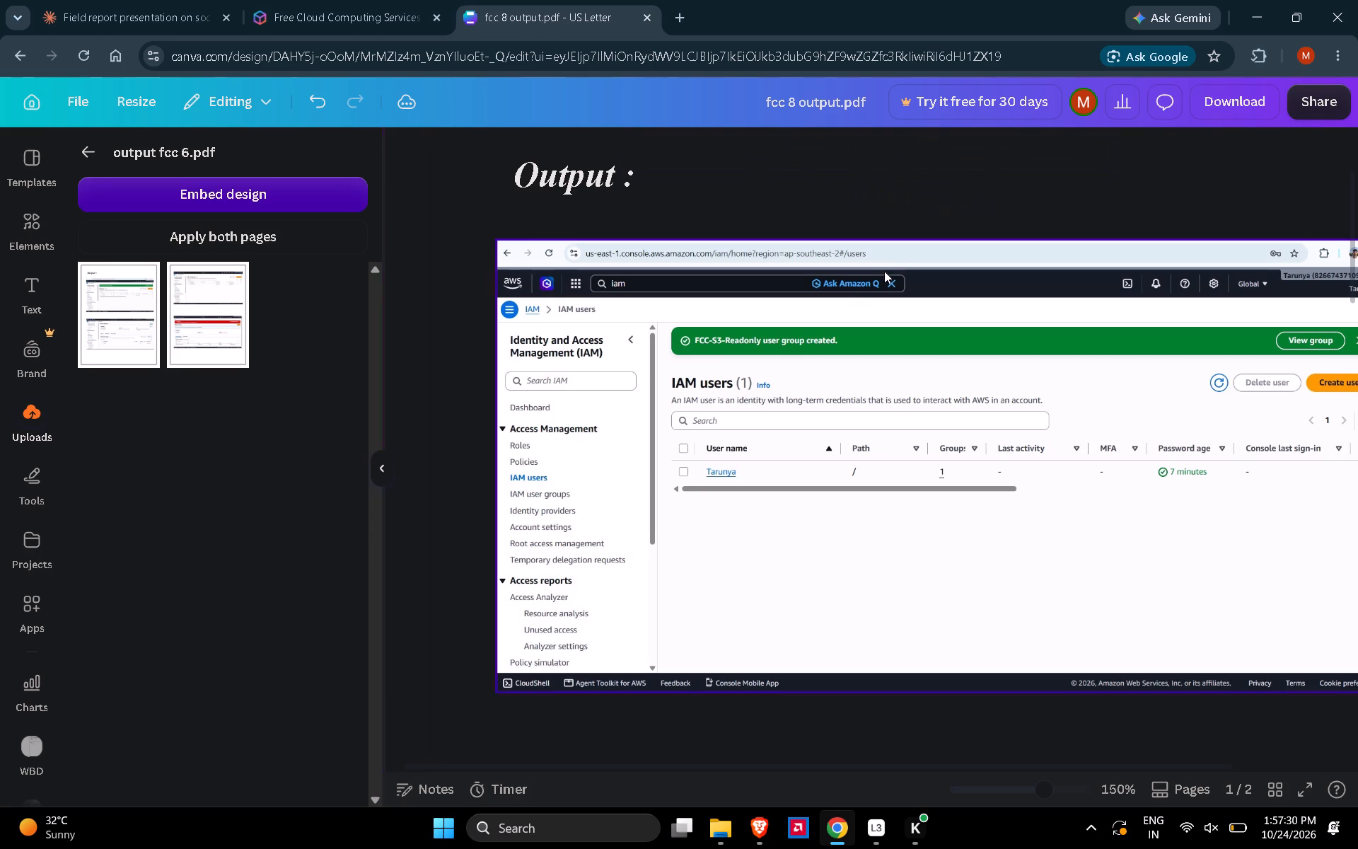
left_click(458, 352)
key("ctrl+v")
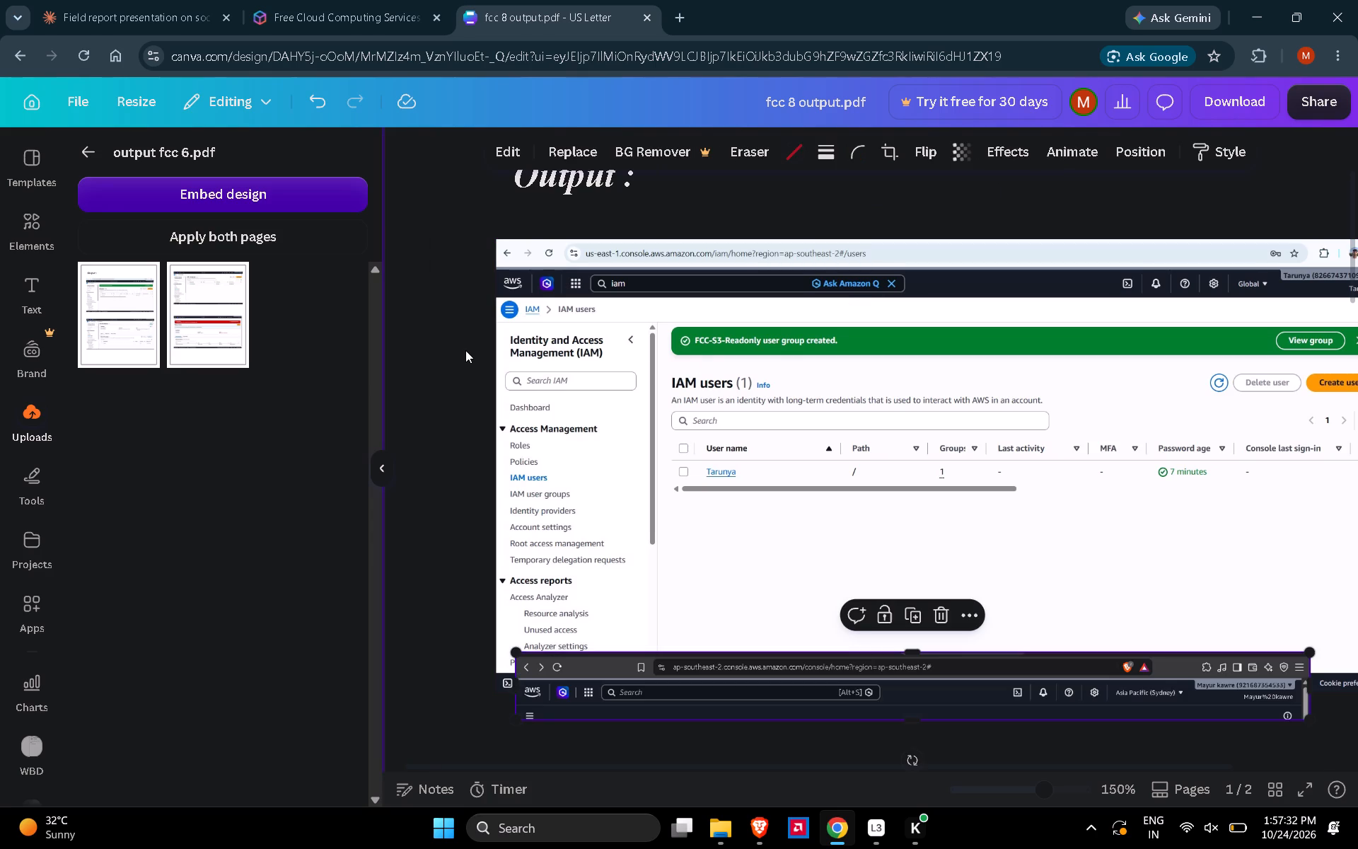
left_click_drag(668, 695, 683, 340)
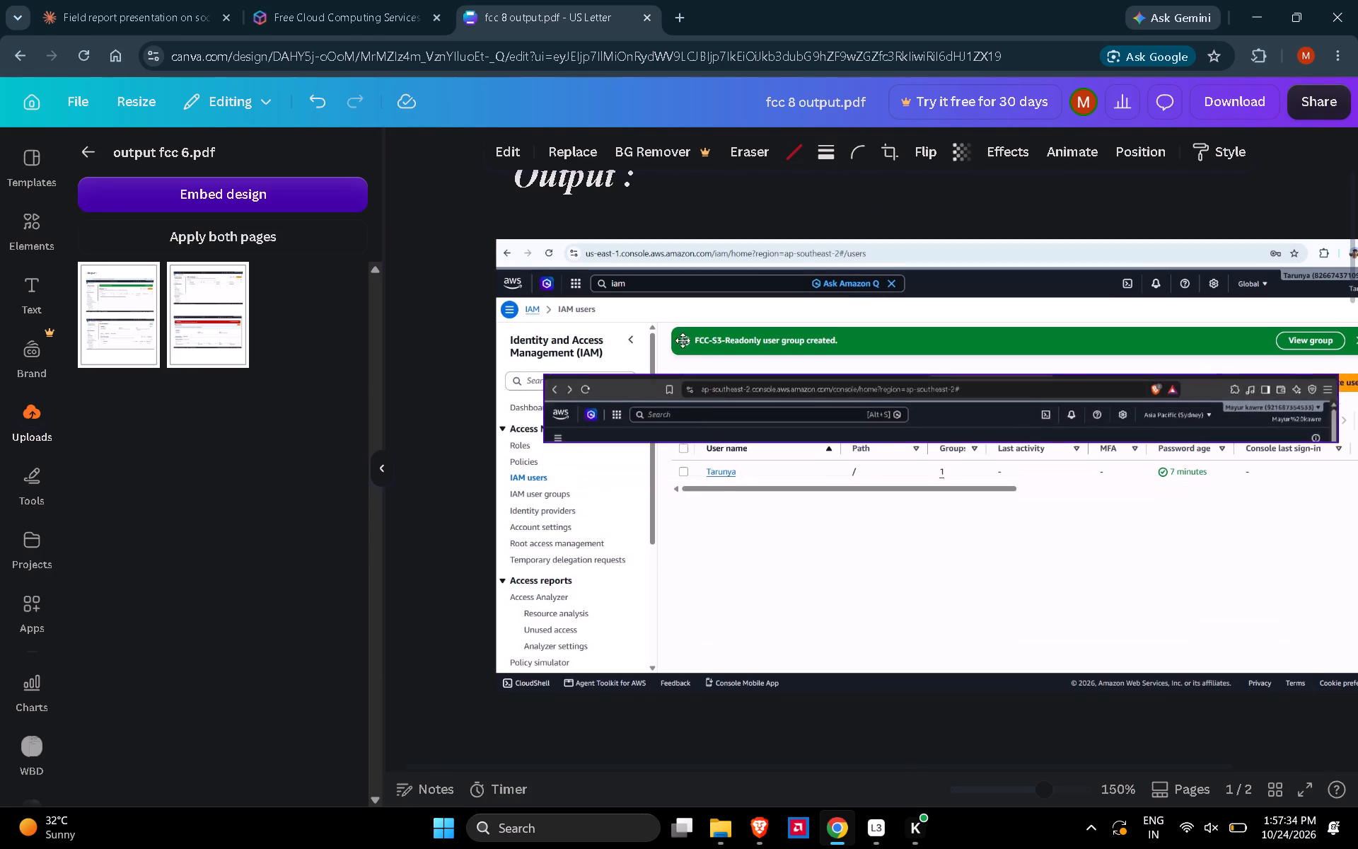
left_click_drag(683, 340, 649, 284)
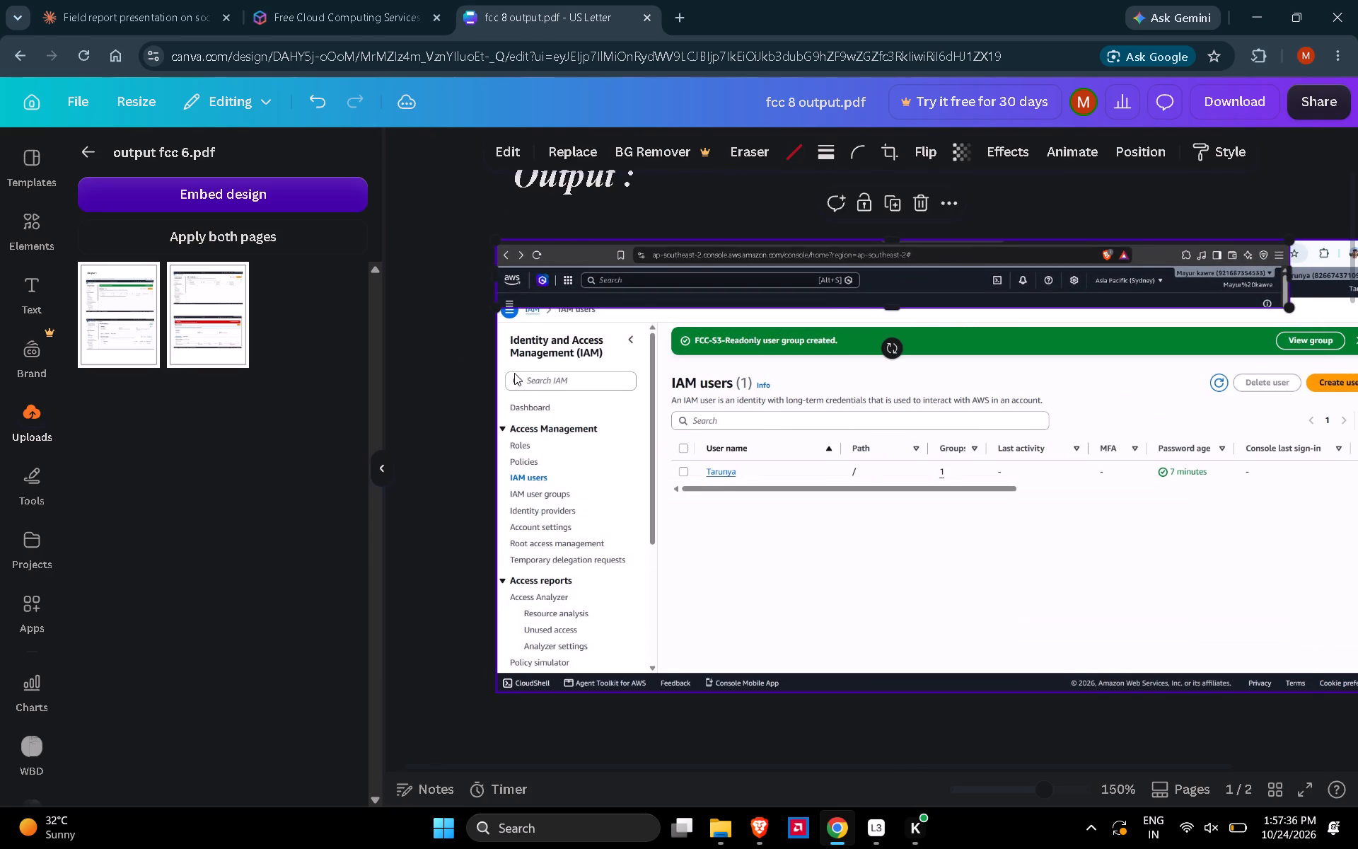
Widen the pasted header to the full width of the IAM users screenshot and adjust its bottom edge over the original header.
scroll(510, 374, "down", 2, "ctrl")
scroll(1192, 217, "up", 2, "ctrl")
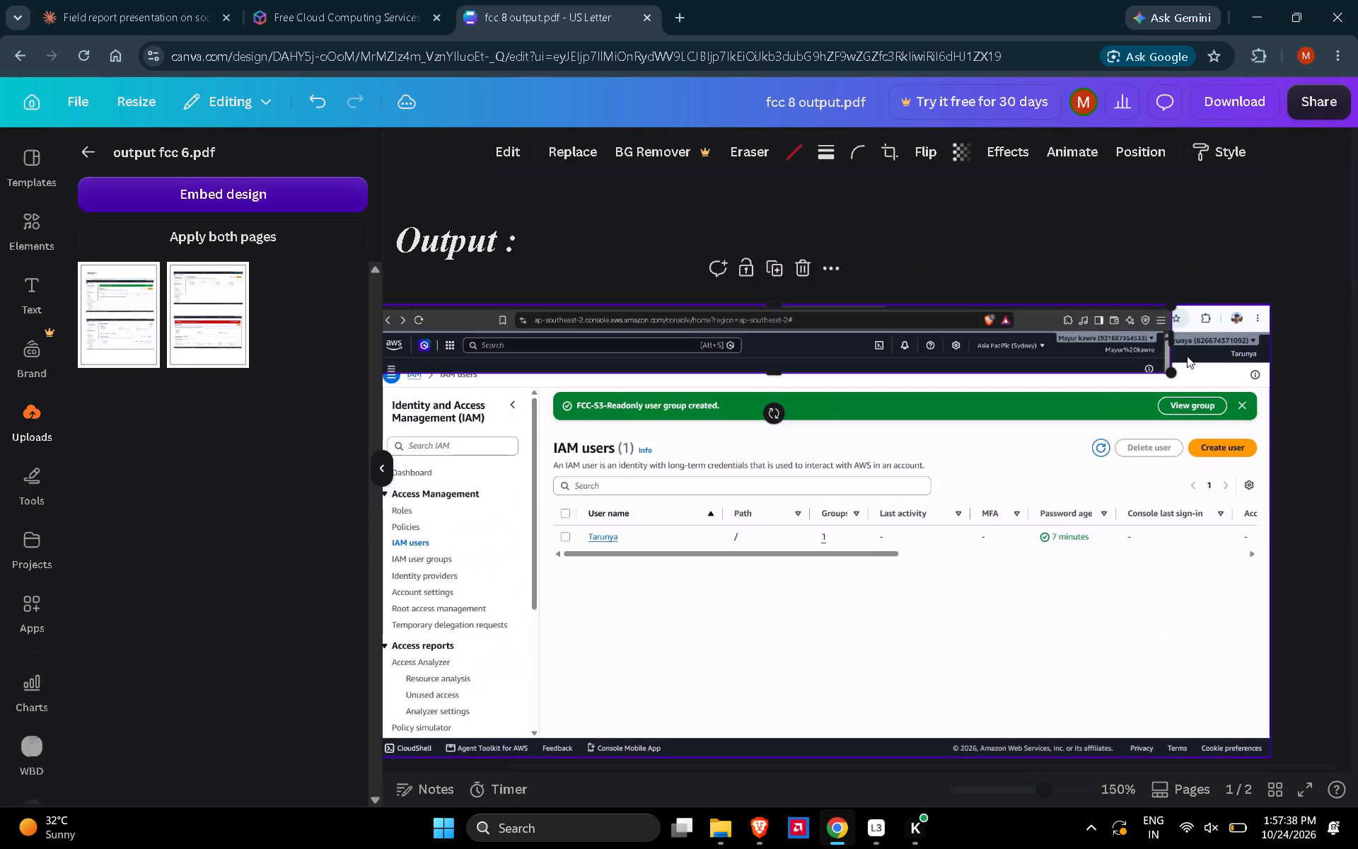
left_click_drag(1169, 337, 1270, 333)
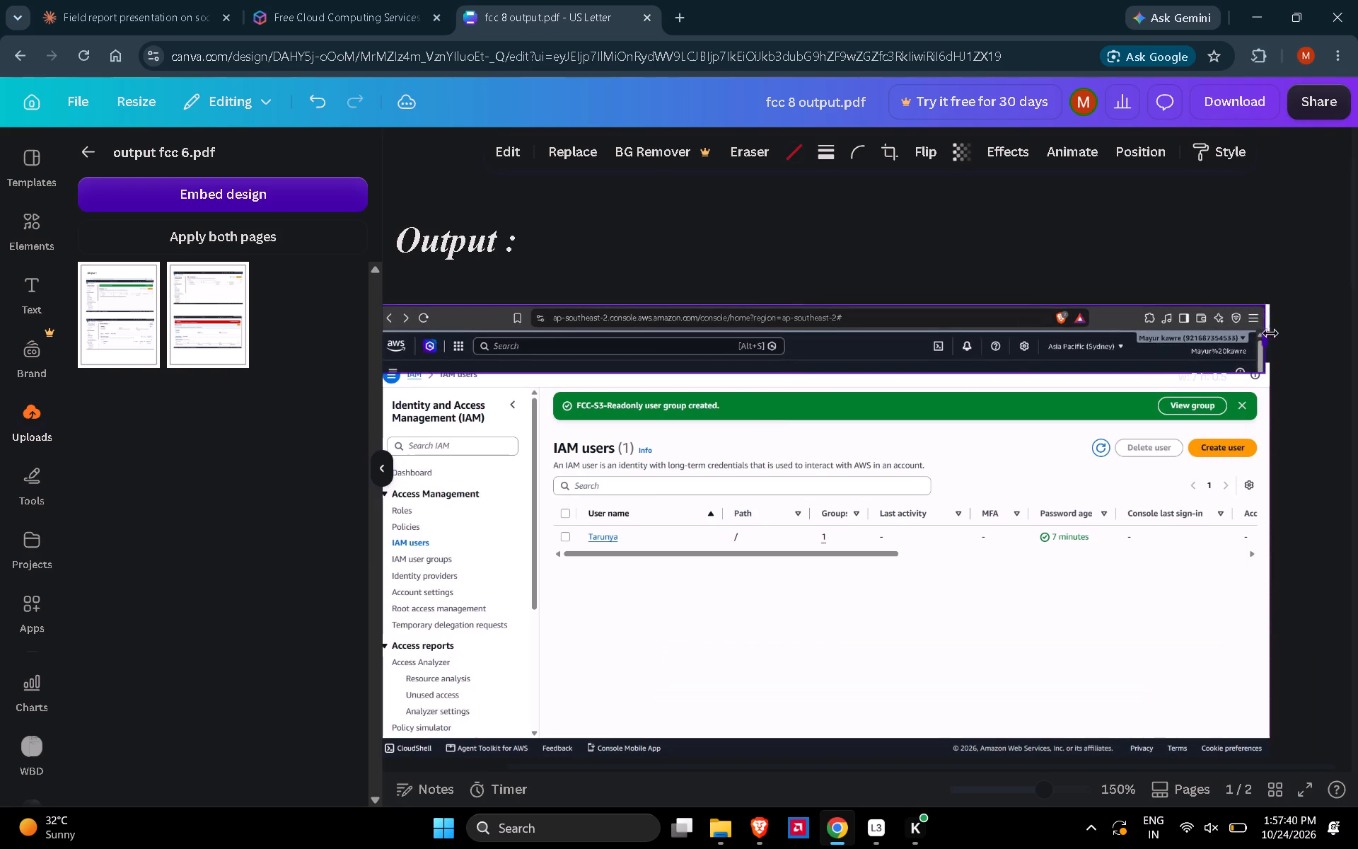
left_click_drag(1270, 333, 1271, 333)
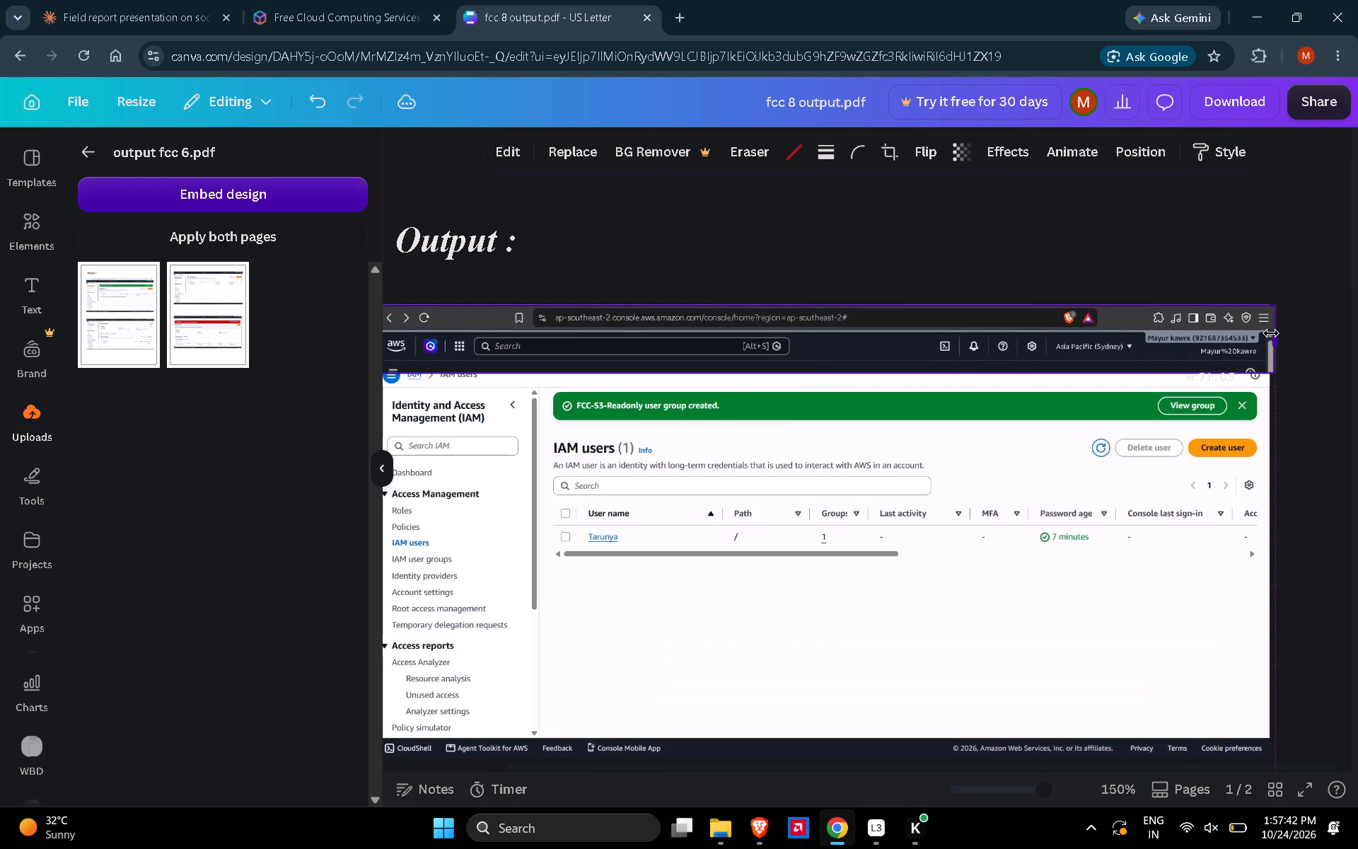
left_click_drag(1271, 333, 1269, 333)
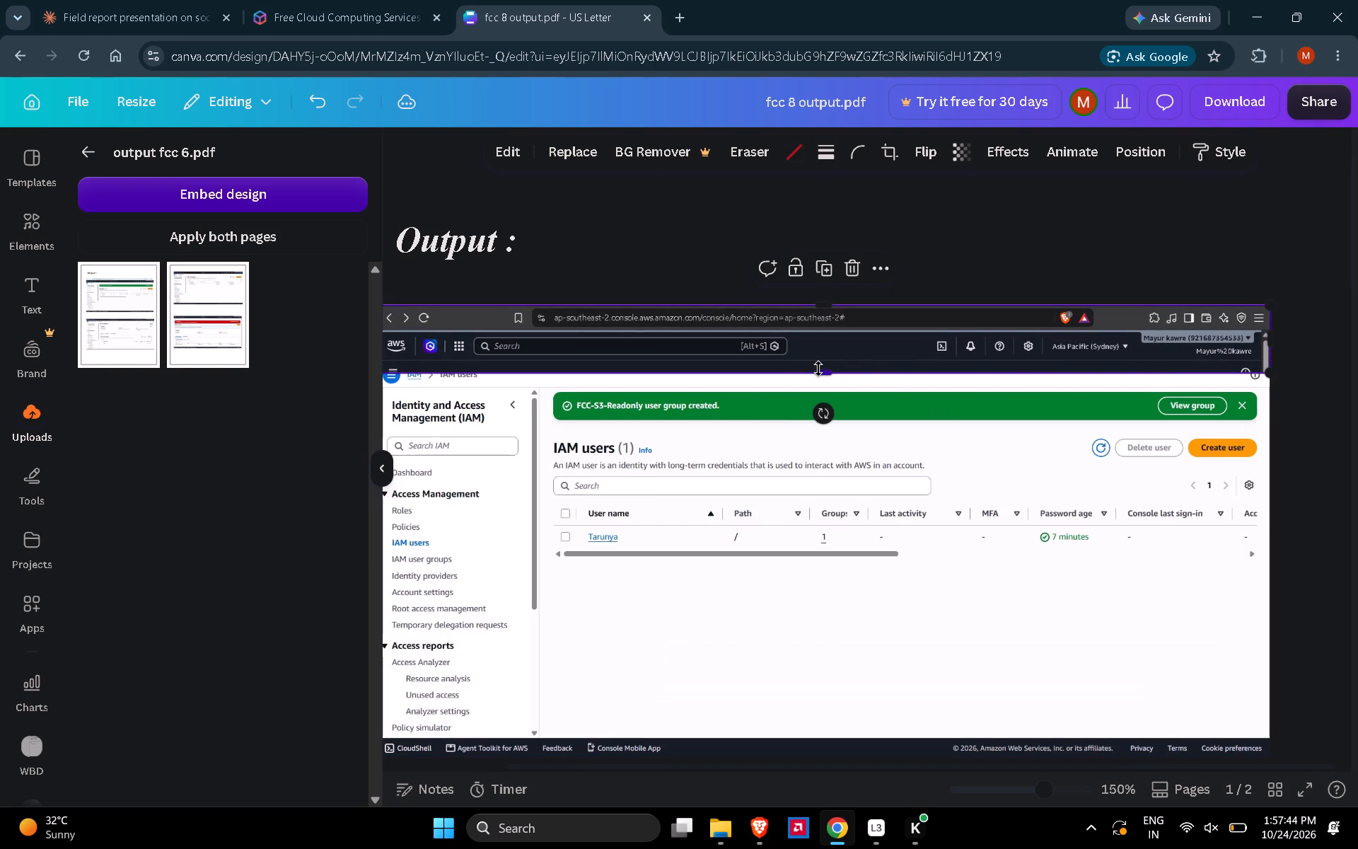
left_click_drag(818, 369, 864, 347)
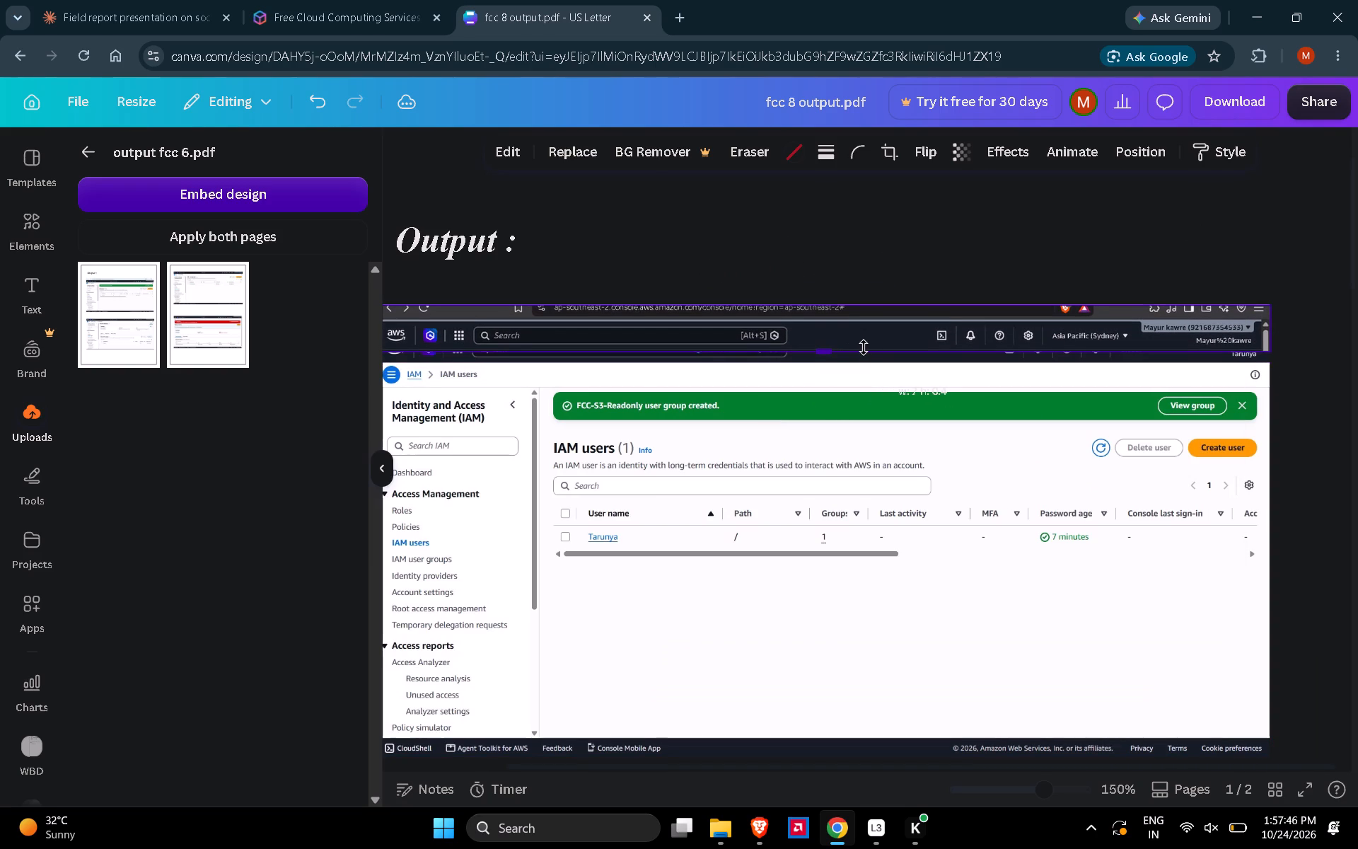
left_click_drag(864, 347, 879, 366)
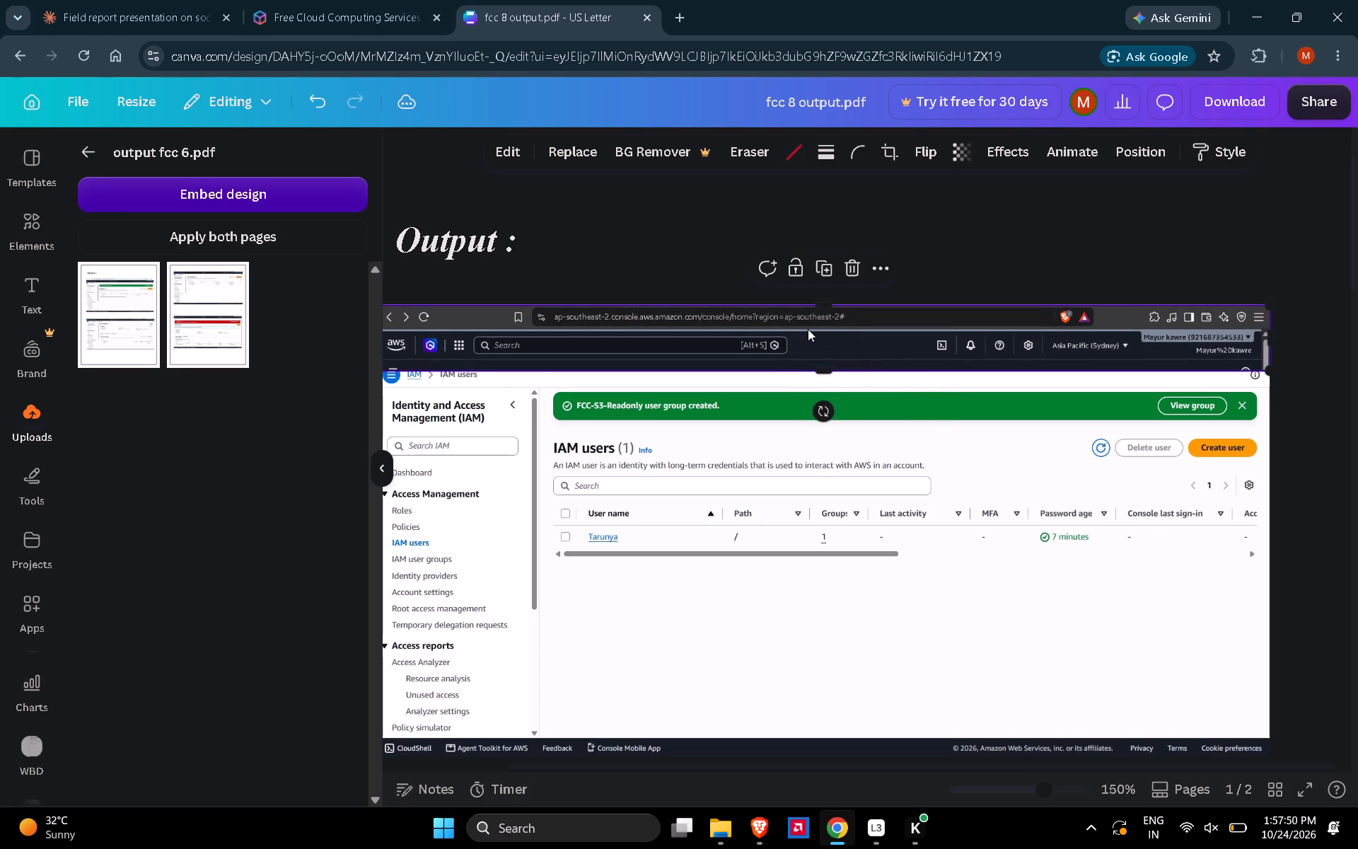
left_click(1344, 421)
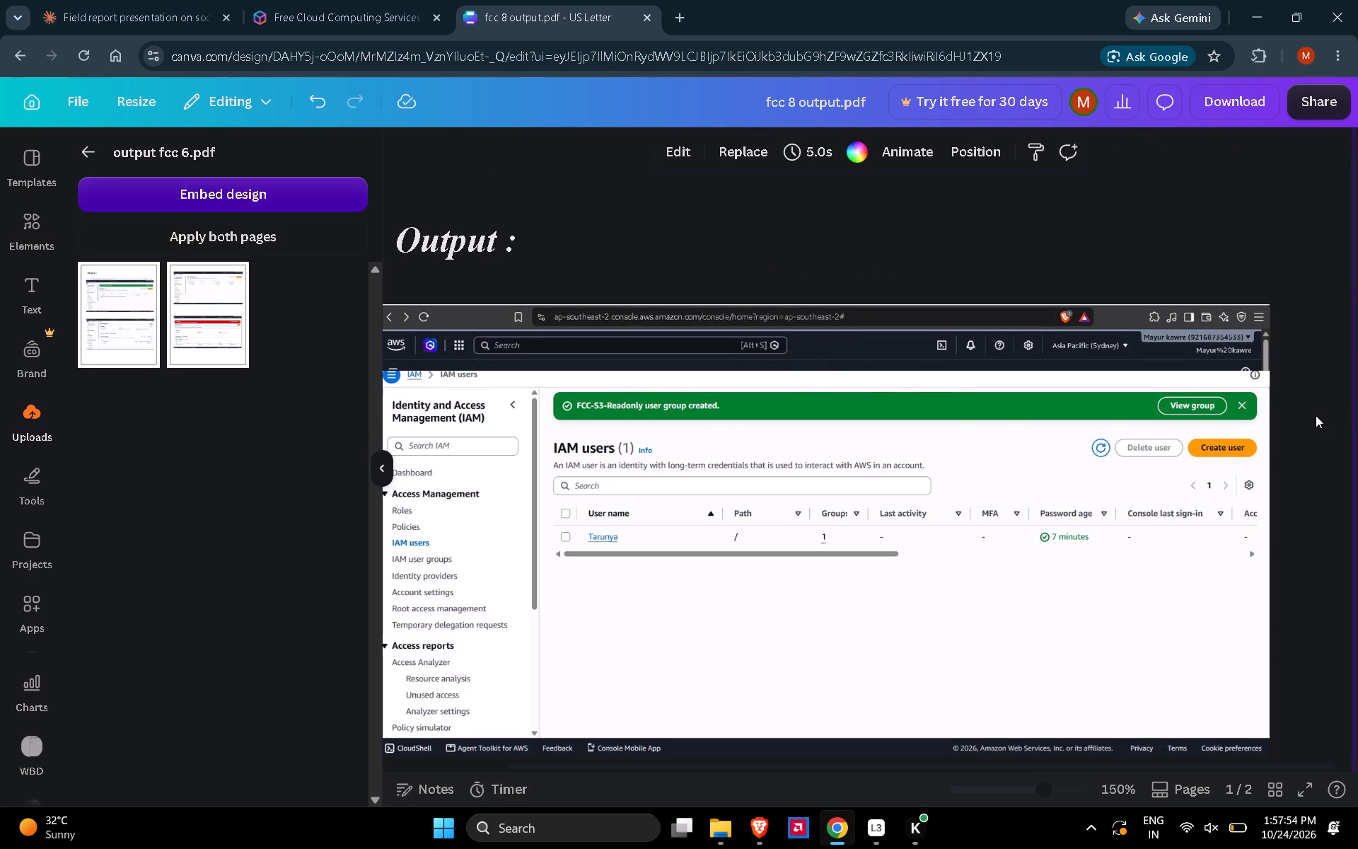
Duplicate the fitted header onto the top of the FCC-S3-Readonly user group screenshot on page 1.
scroll(1316, 415, "down", 1)
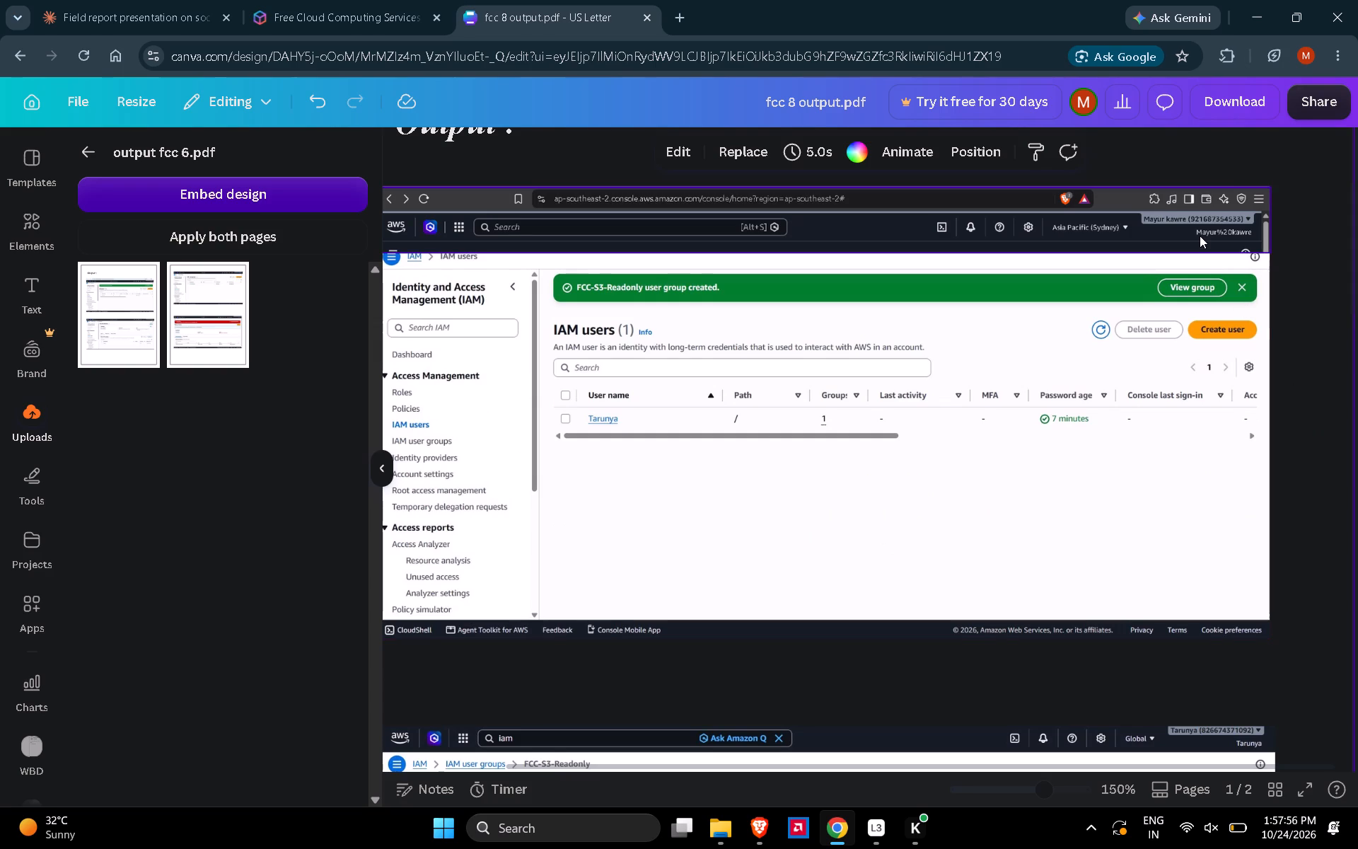
left_click(1200, 233)
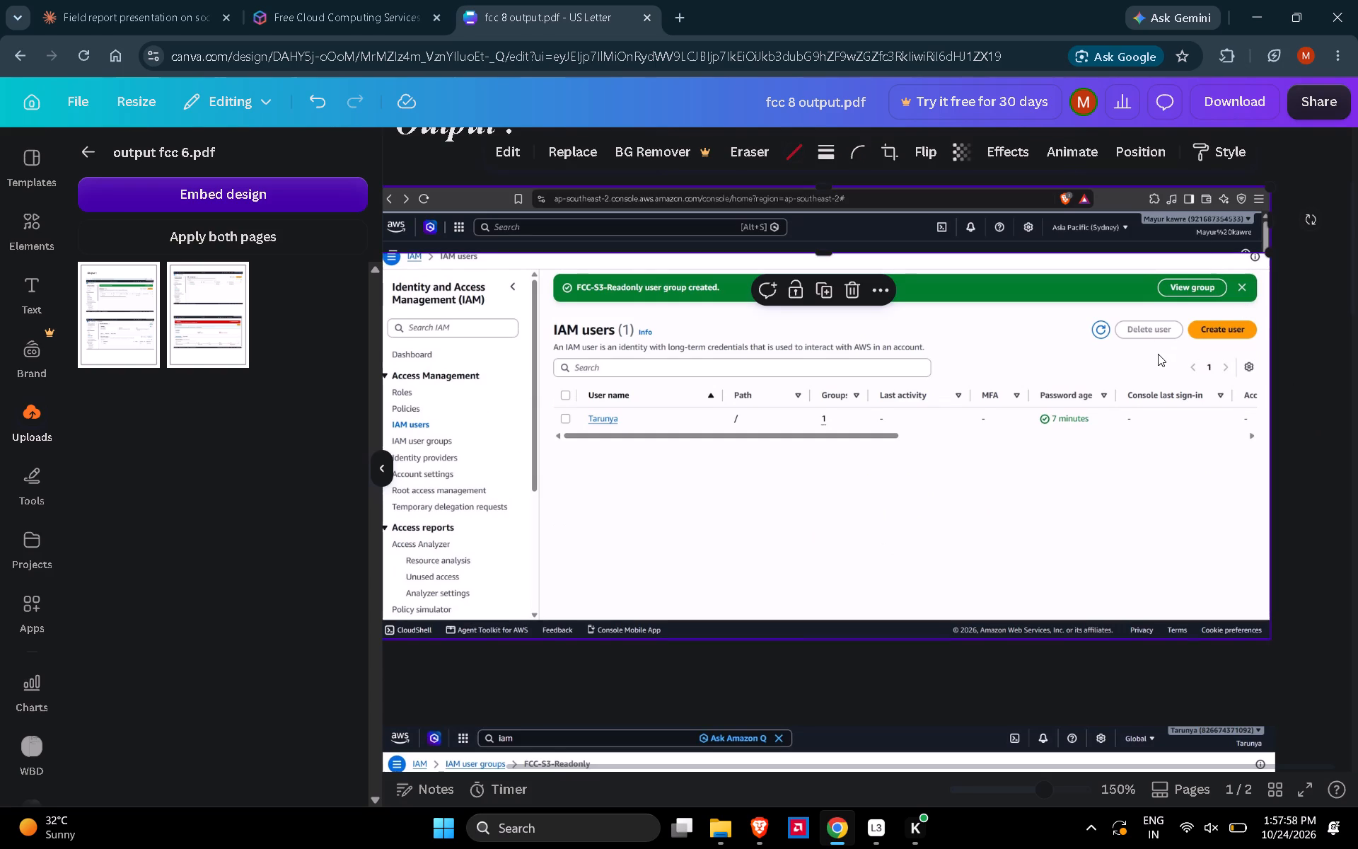
key("ctrl+c")
scroll(1347, 648, "down", 2)
left_click(1305, 590)
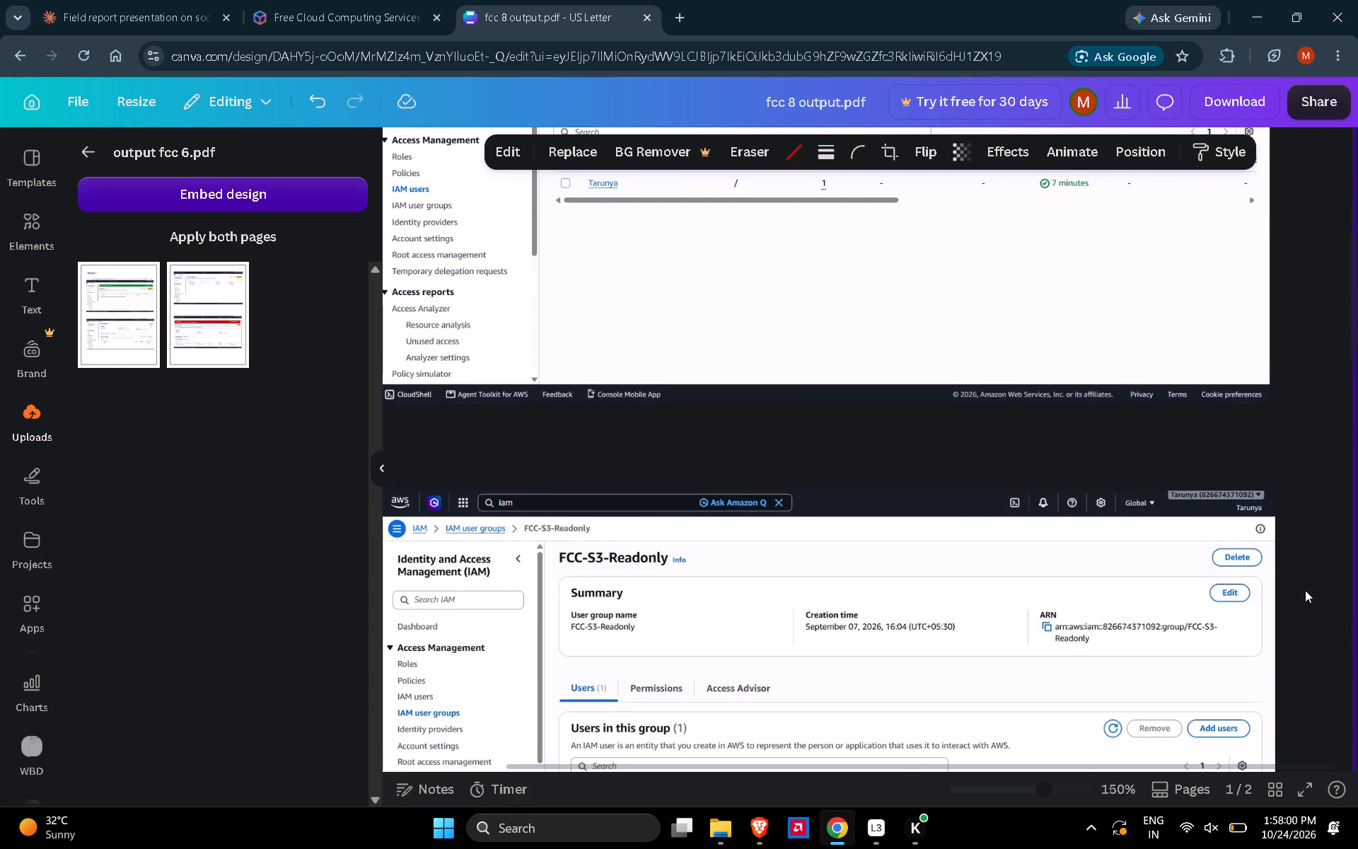
key("ctrl+v")
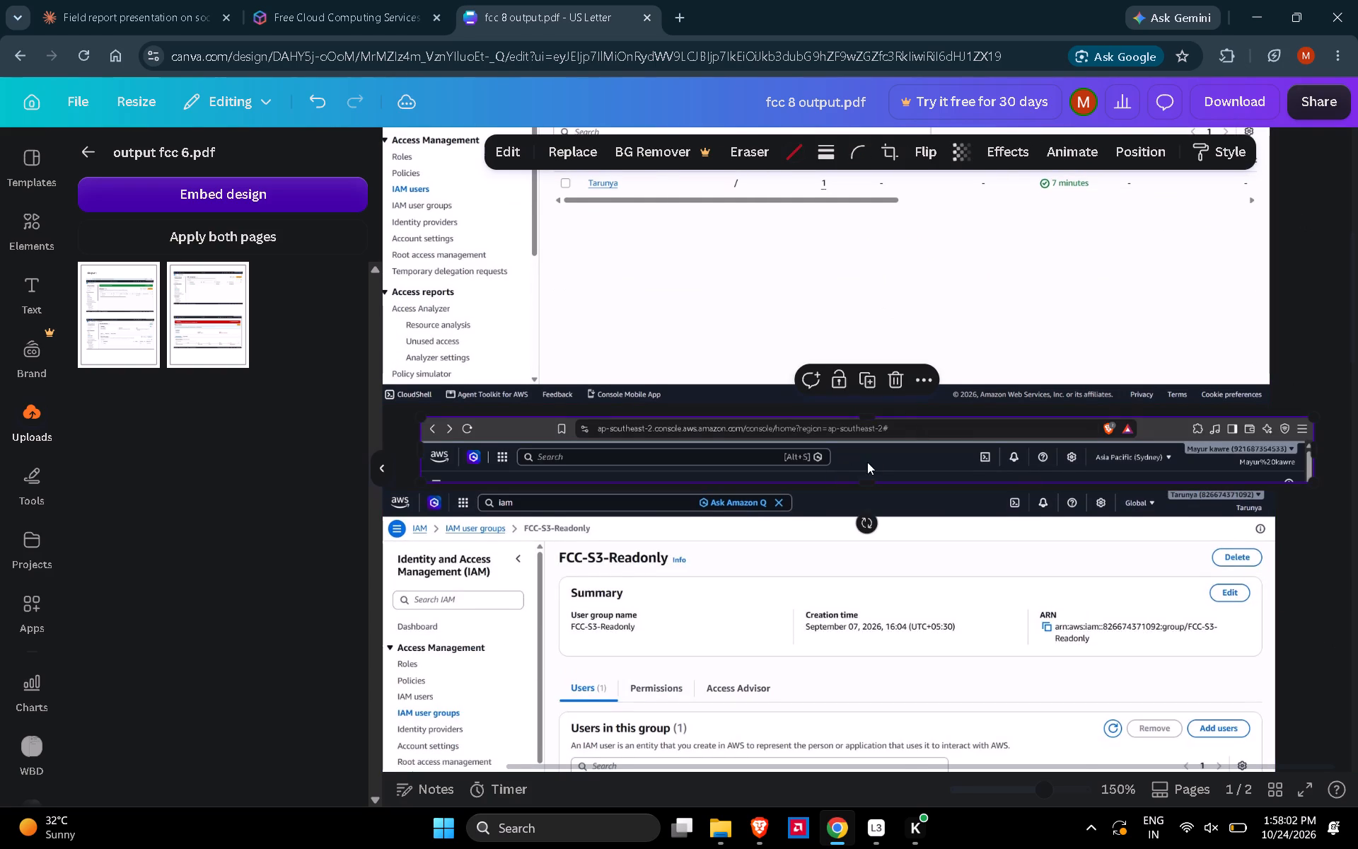
left_click_drag(873, 458, 834, 494)
Crop the browser bar off the duplicated header's top and align it over the FCC-S3-Readonly screenshot's original header on page 1.
left_click_drag(835, 452, 839, 541)
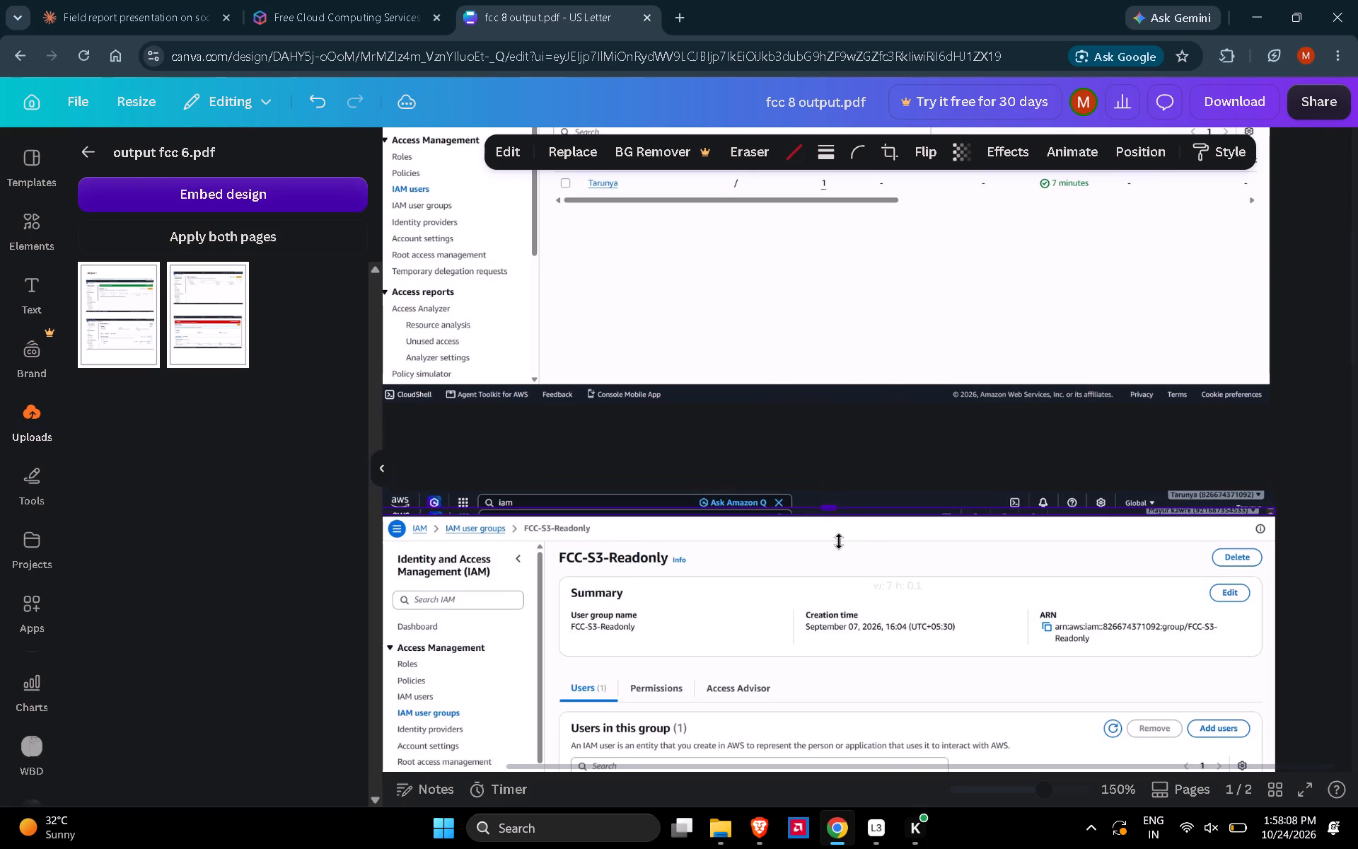
left_click_drag(839, 541, 869, 480)
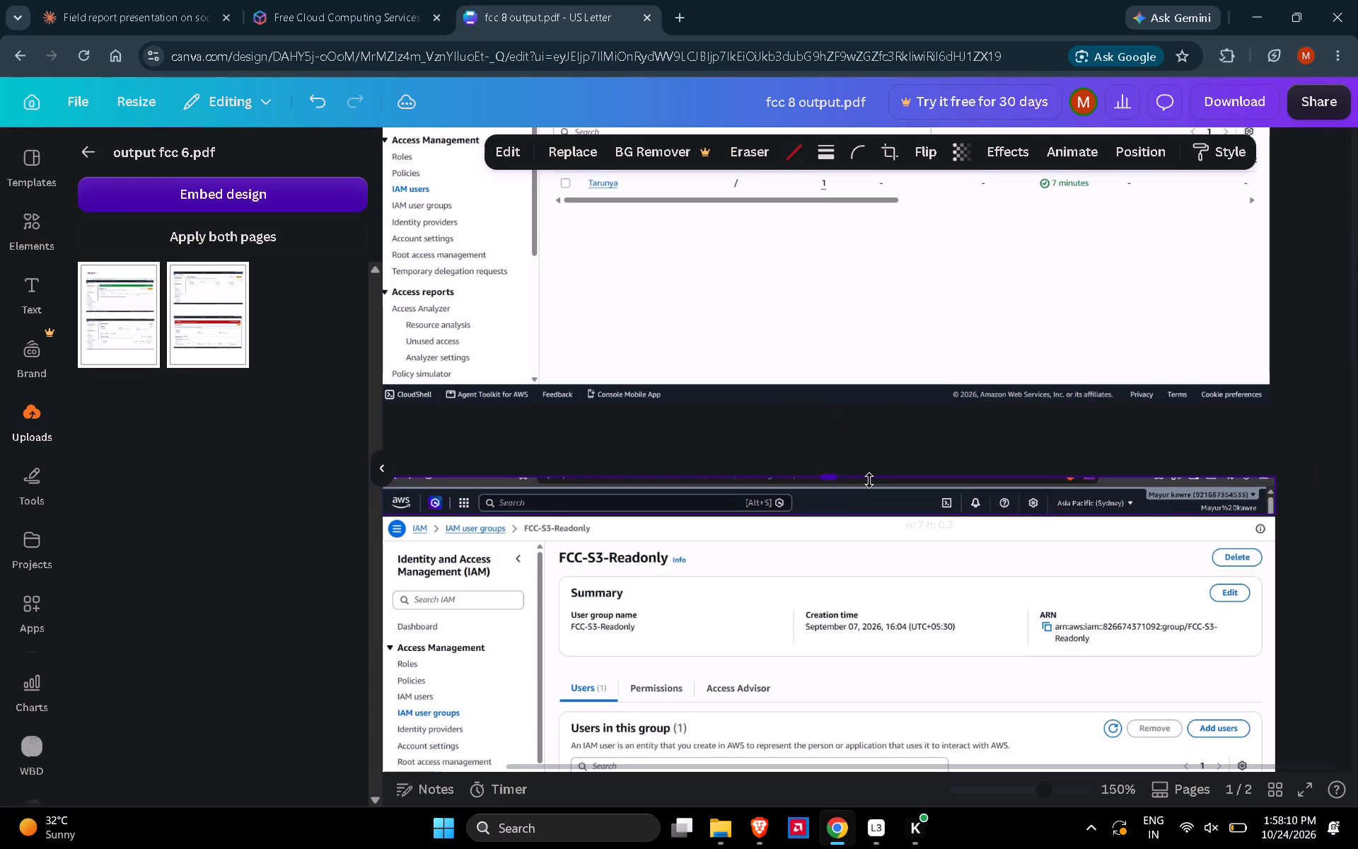
left_click_drag(869, 480, 869, 487)
left_click(1023, 504)
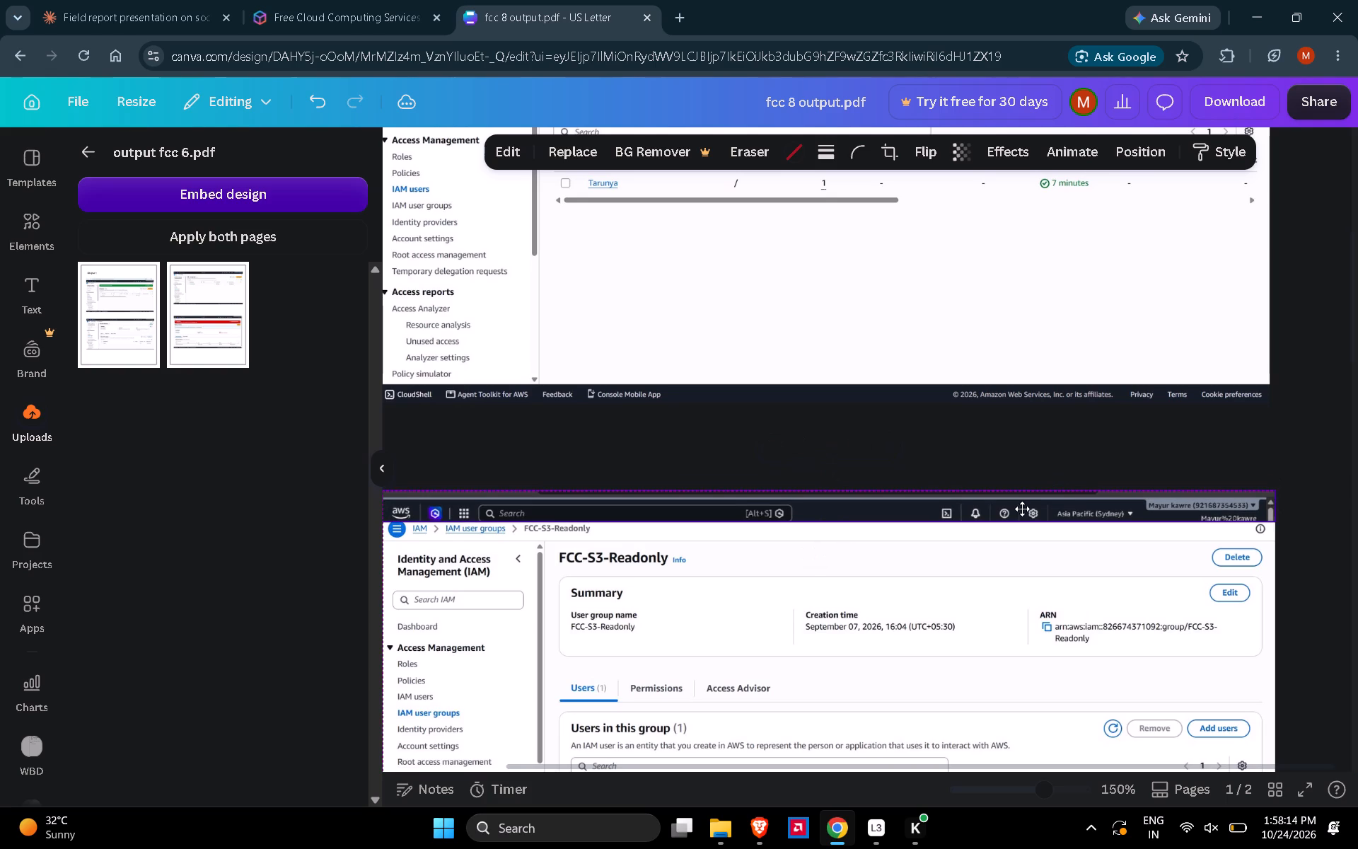
left_click(1049, 452)
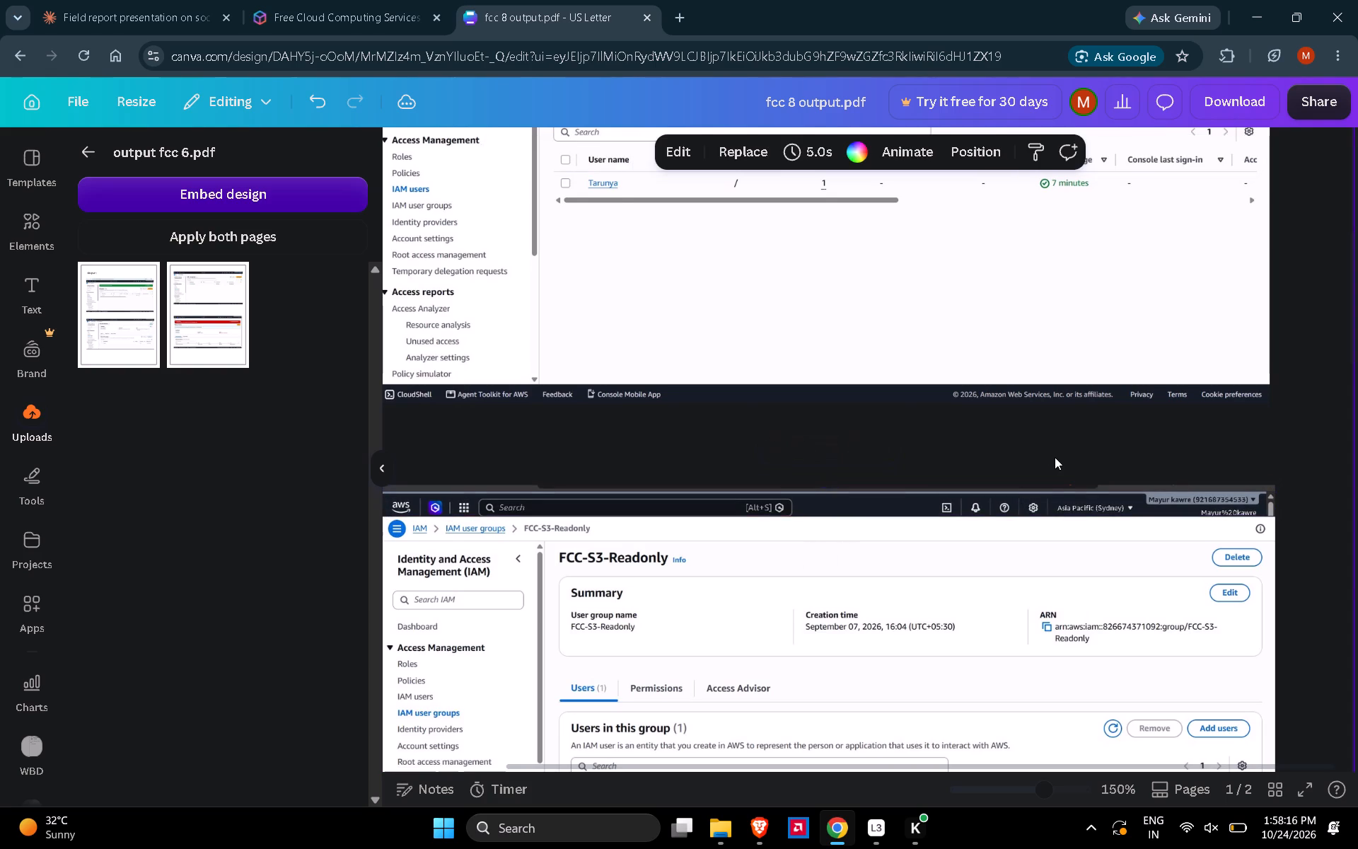
Delete the rectangular border frame surrounding the screenshots on page 2.
scroll(1055, 458, "down", 9)
scroll(1055, 458, "down", 2, "ctrl")
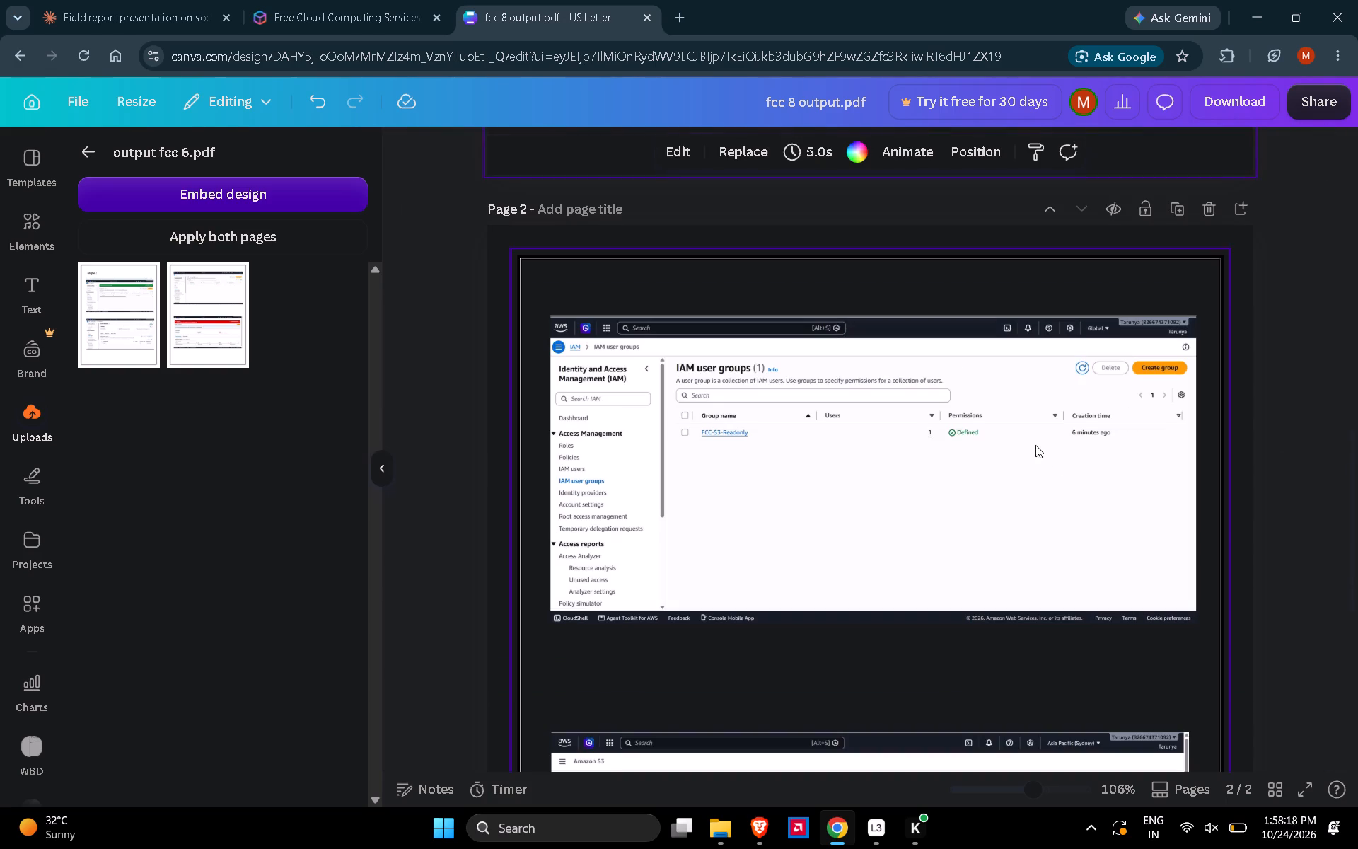
scroll(692, 414, "up", 5)
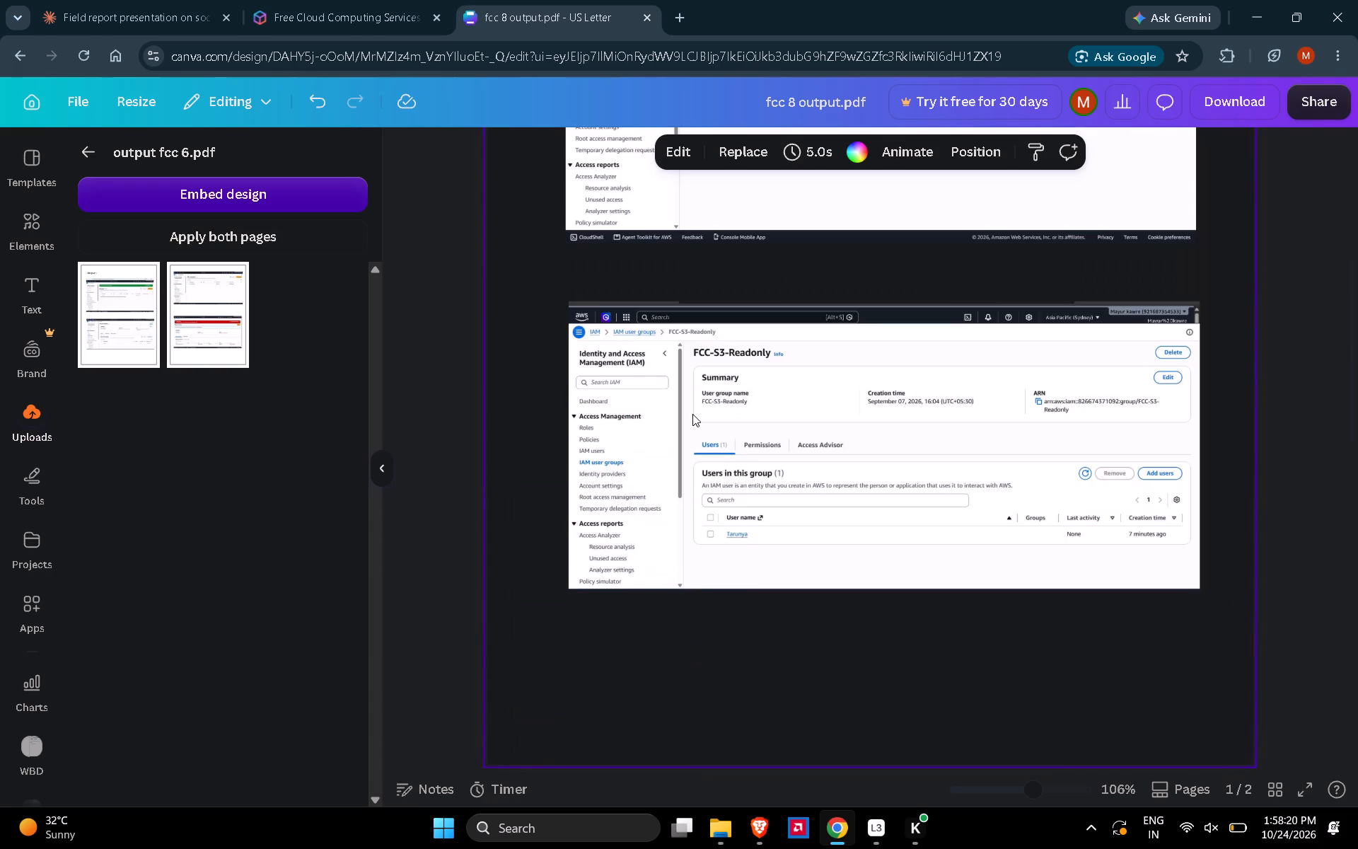
scroll(698, 424, "down", 4)
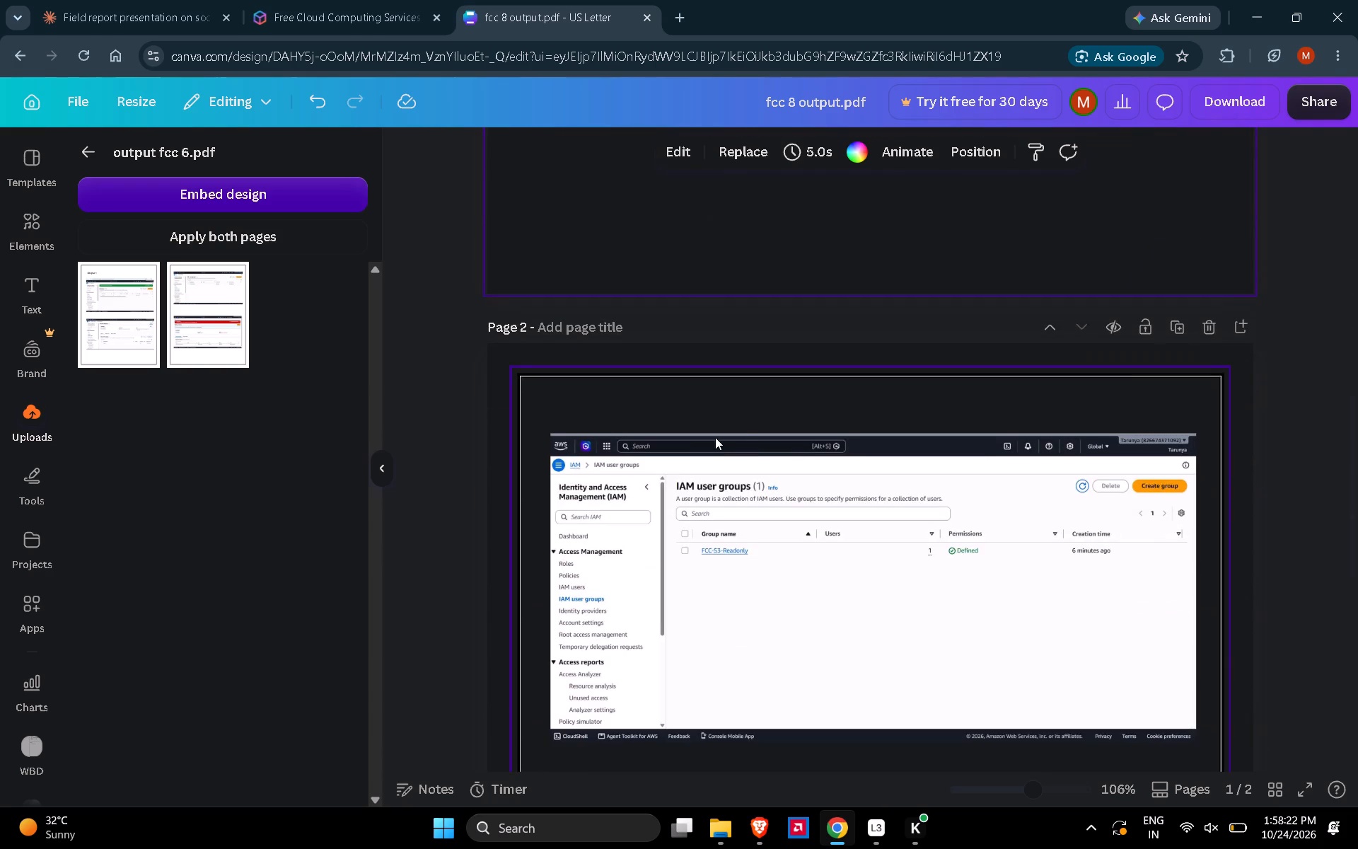
scroll(743, 425, "up", 2, "ctrl")
left_click(783, 393)
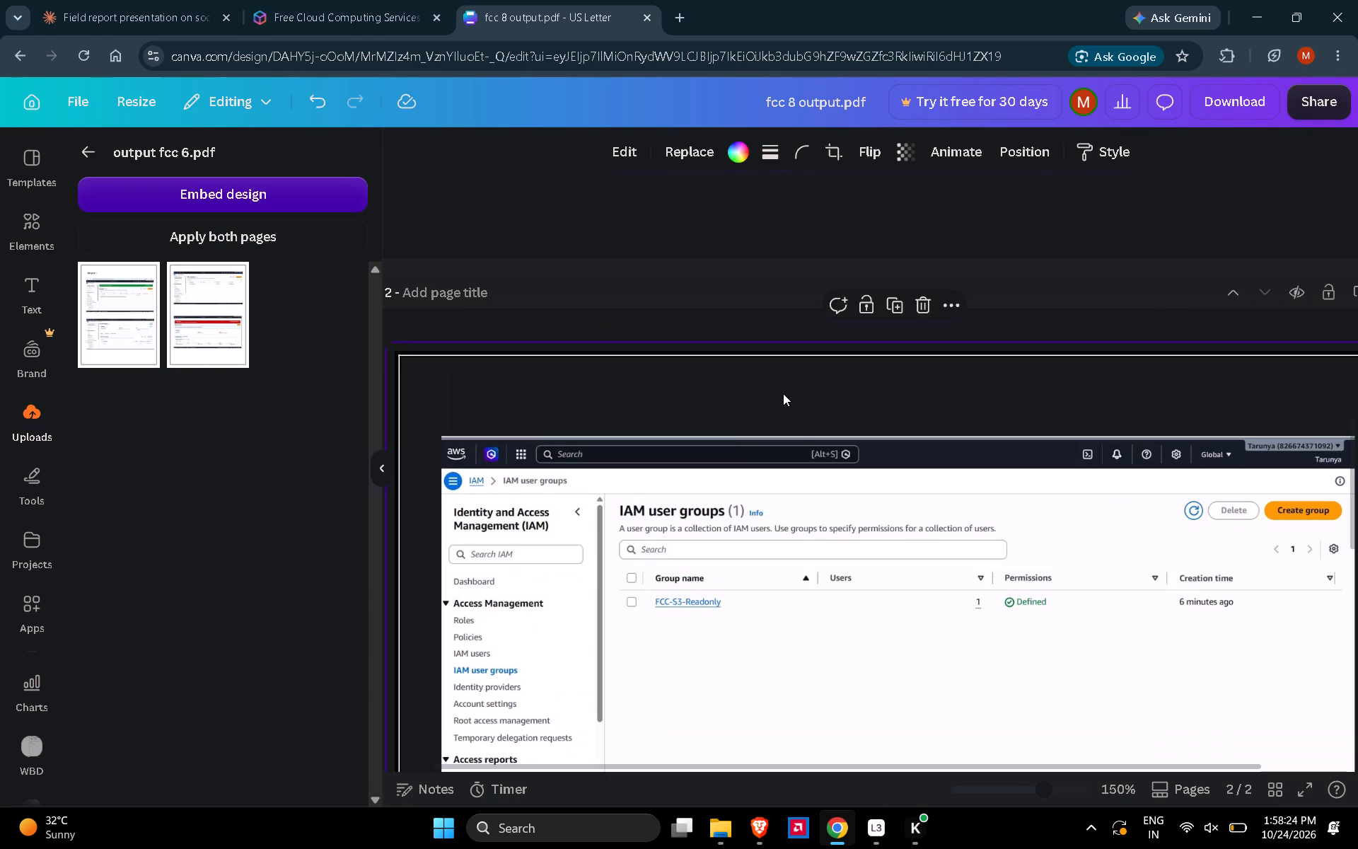
left_click(928, 312)
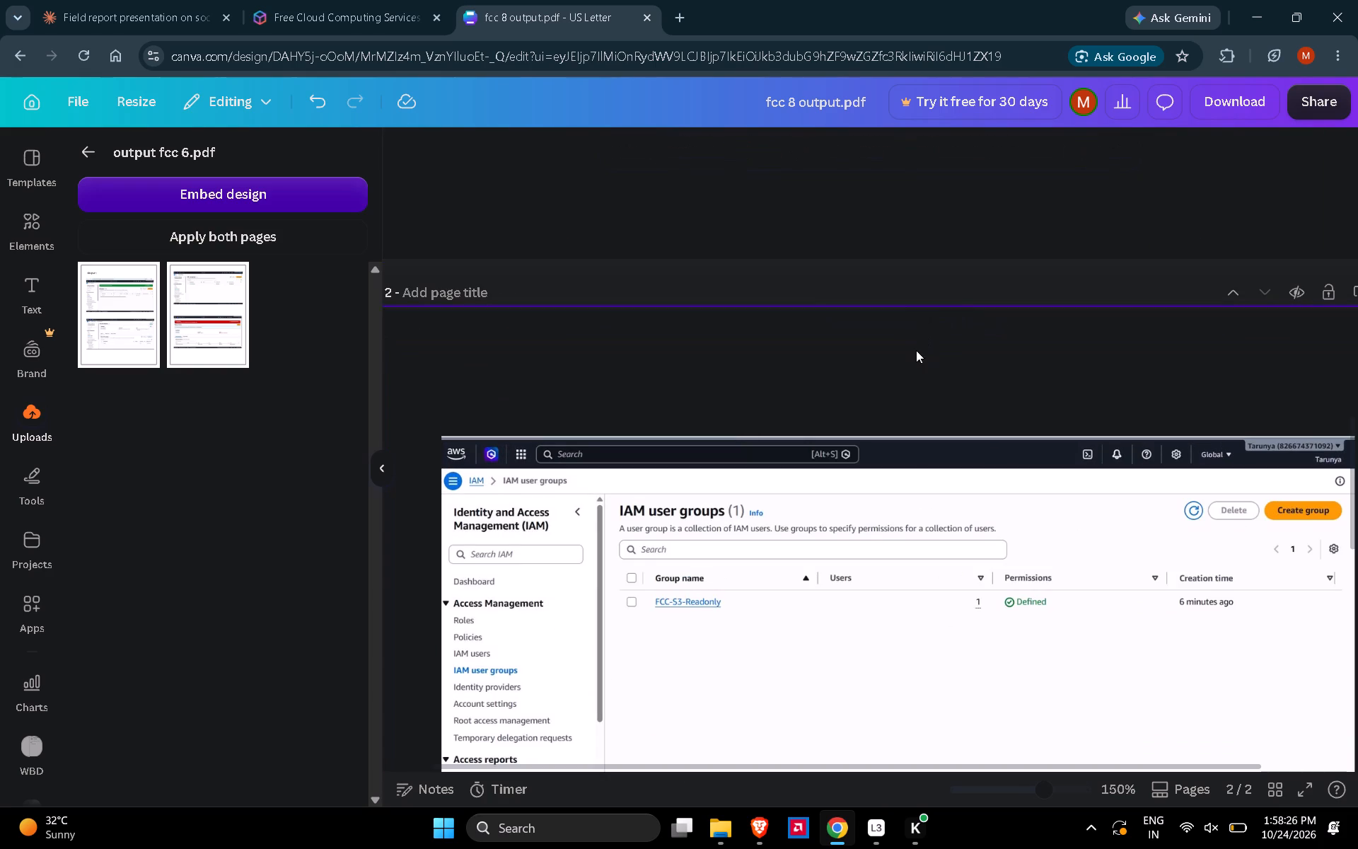
Paste the copied header on page 2 and fit it over the IAM user groups screenshot's header, trimming its top edge and matching the full width.
left_click(910, 376)
key("ctrl+v")
left_click_drag(791, 550, 780, 522)
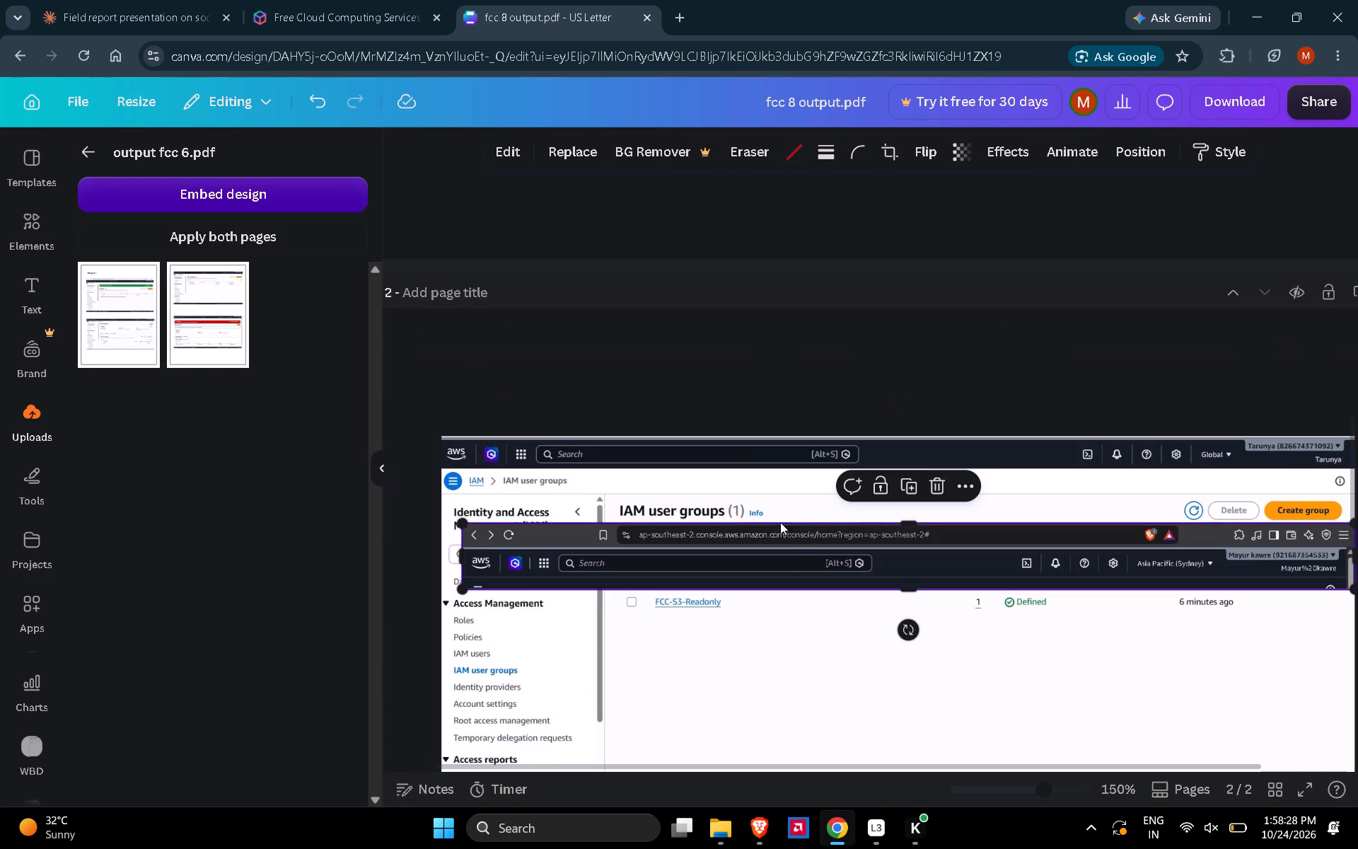
left_click_drag(780, 522, 772, 430)
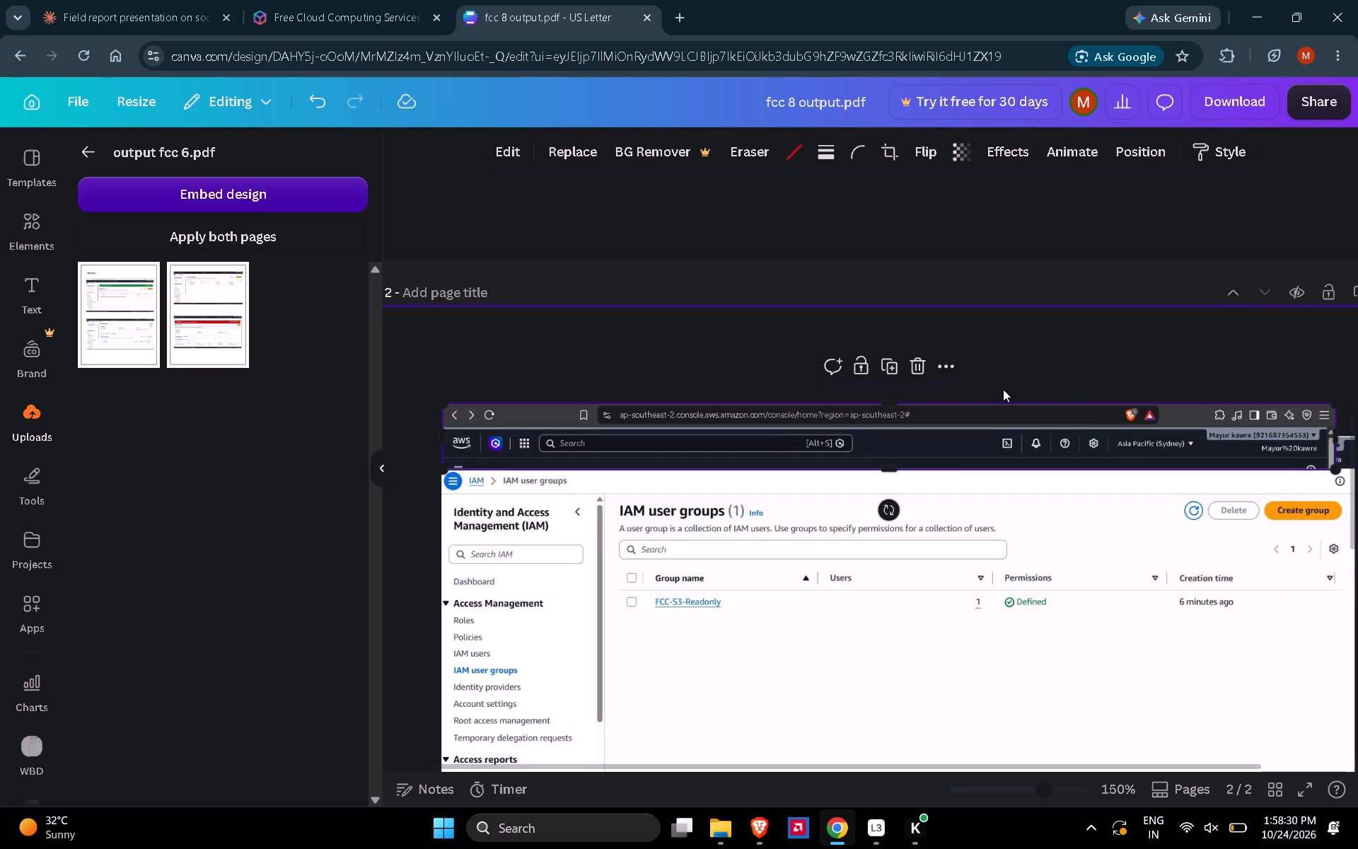
left_click_drag(895, 405, 895, 422)
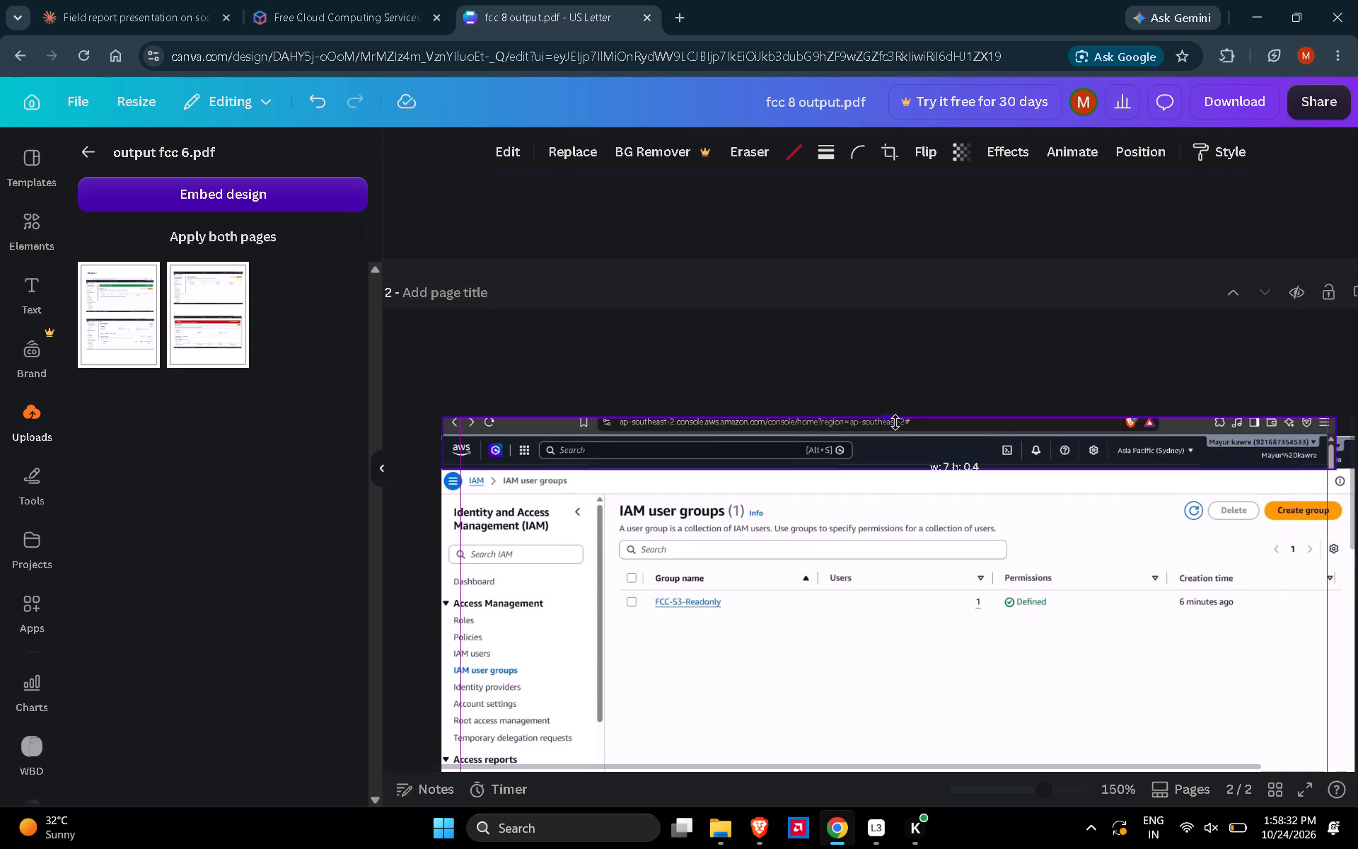
left_click_drag(895, 422, 895, 432)
scroll(1164, 388, "down", 1, "ctrl")
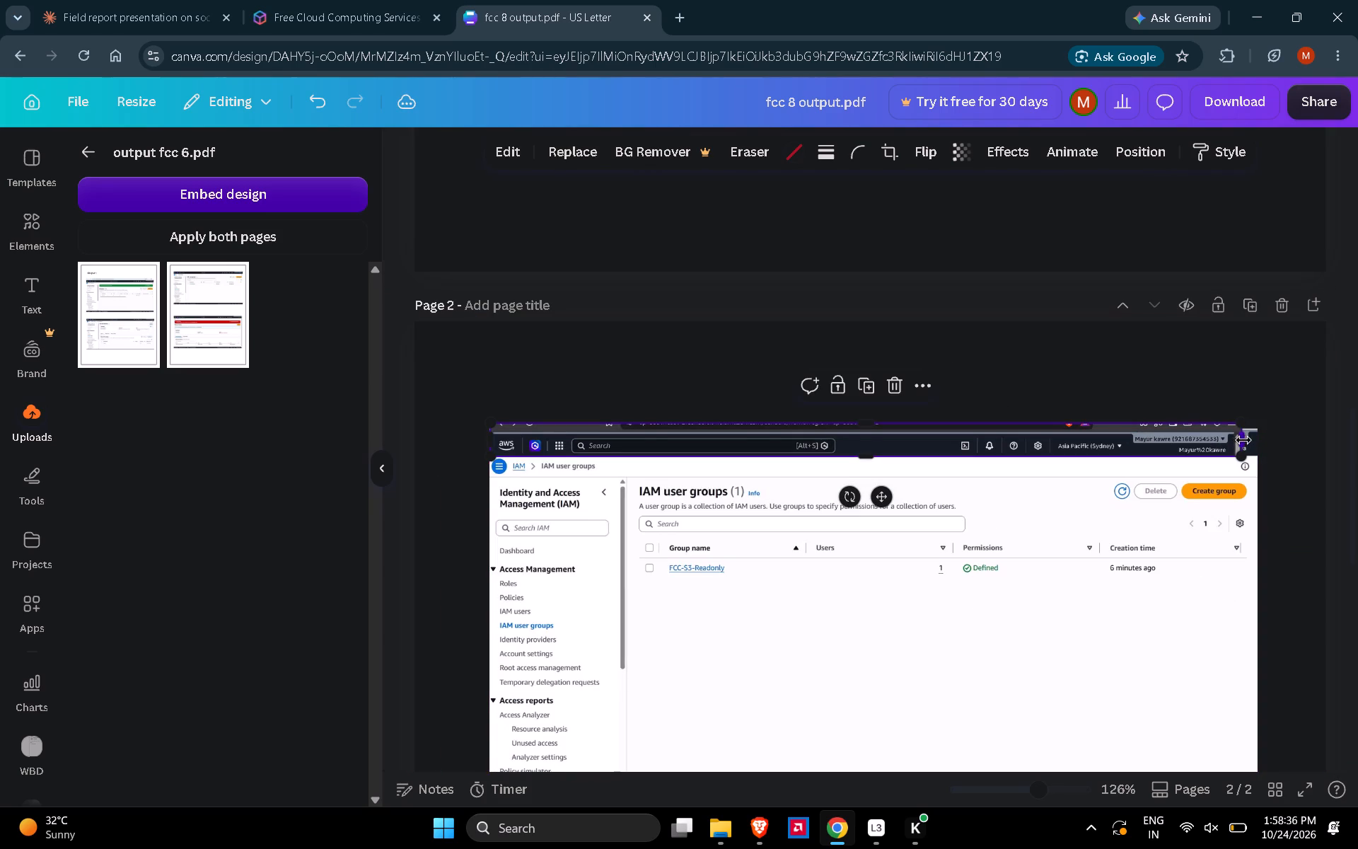
left_click_drag(1243, 440, 1263, 441)
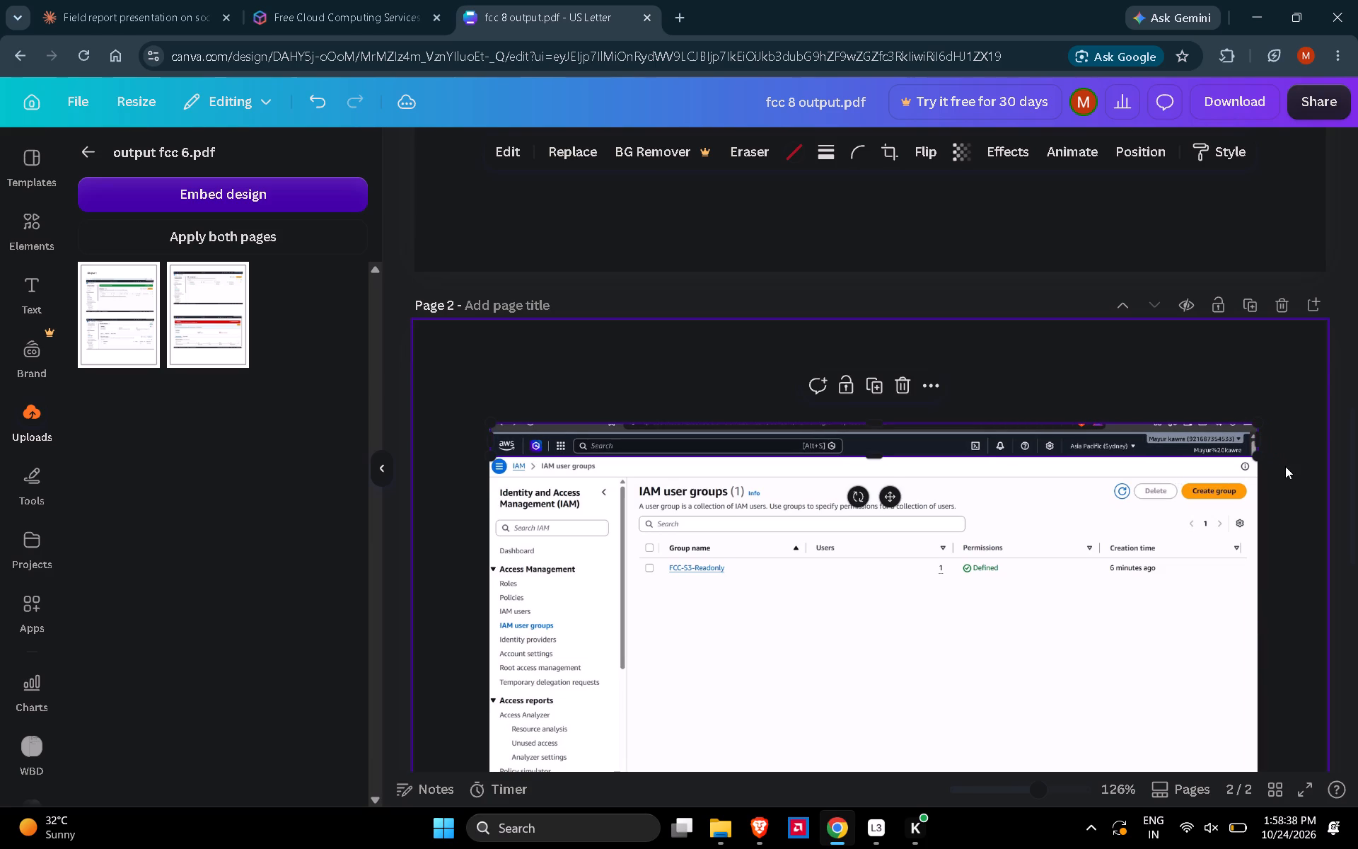
left_click(1300, 481)
Paste the copied header over the S3 Upload: status screenshot's header on page 2, fitted to its full width, about 7.1 wide by 0.4 high.
scroll(1299, 483, "down", 4)
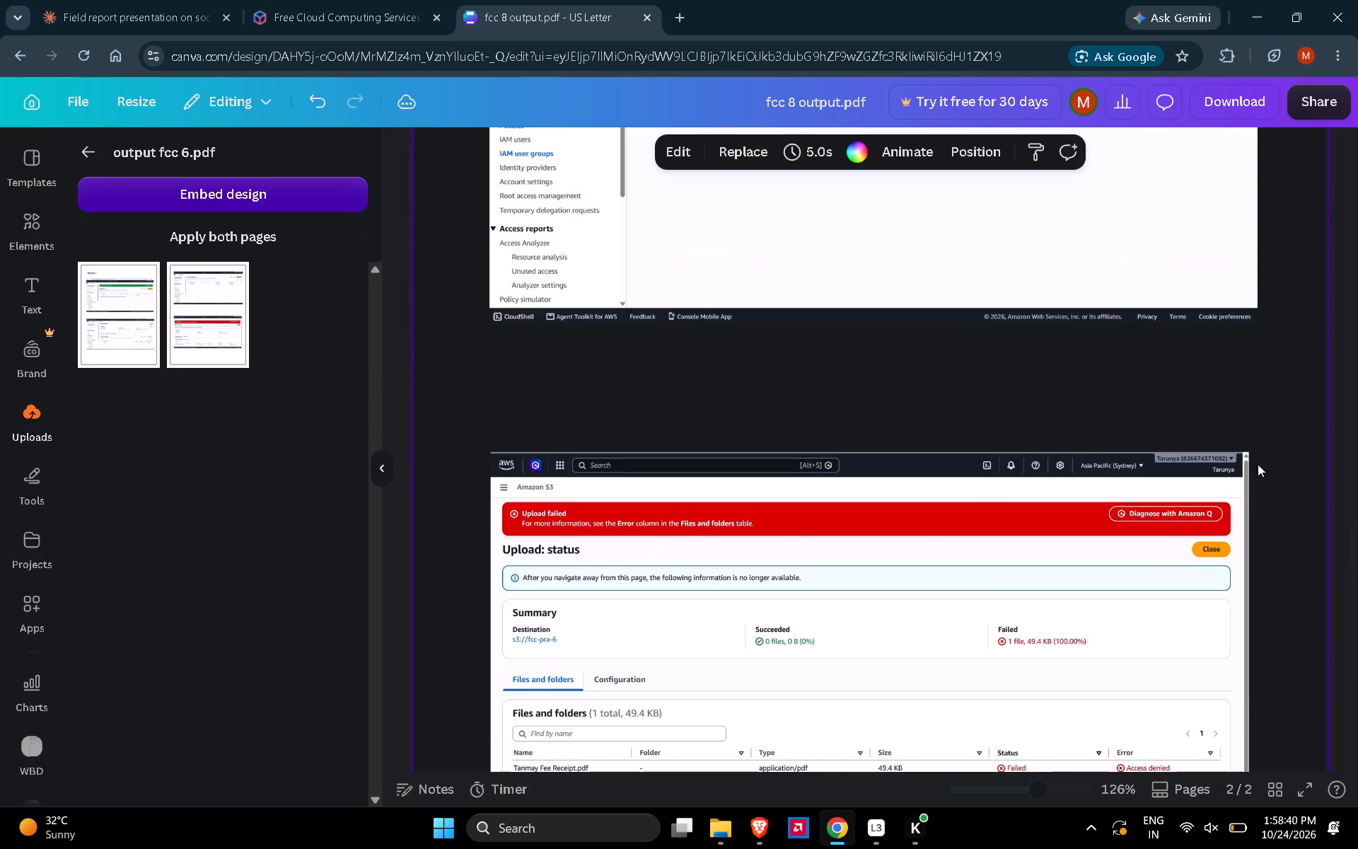
key("ctrl+v")
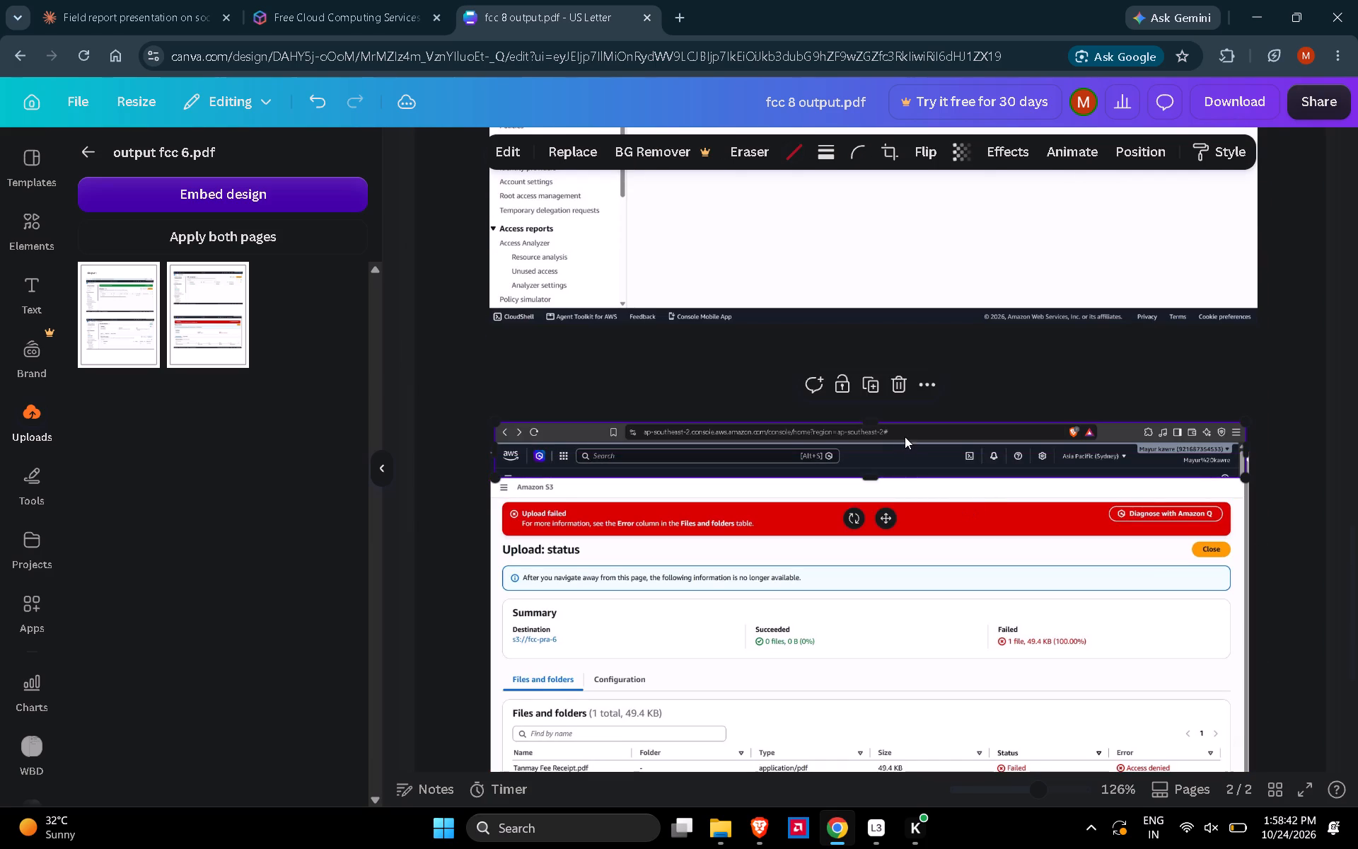
left_click(905, 437)
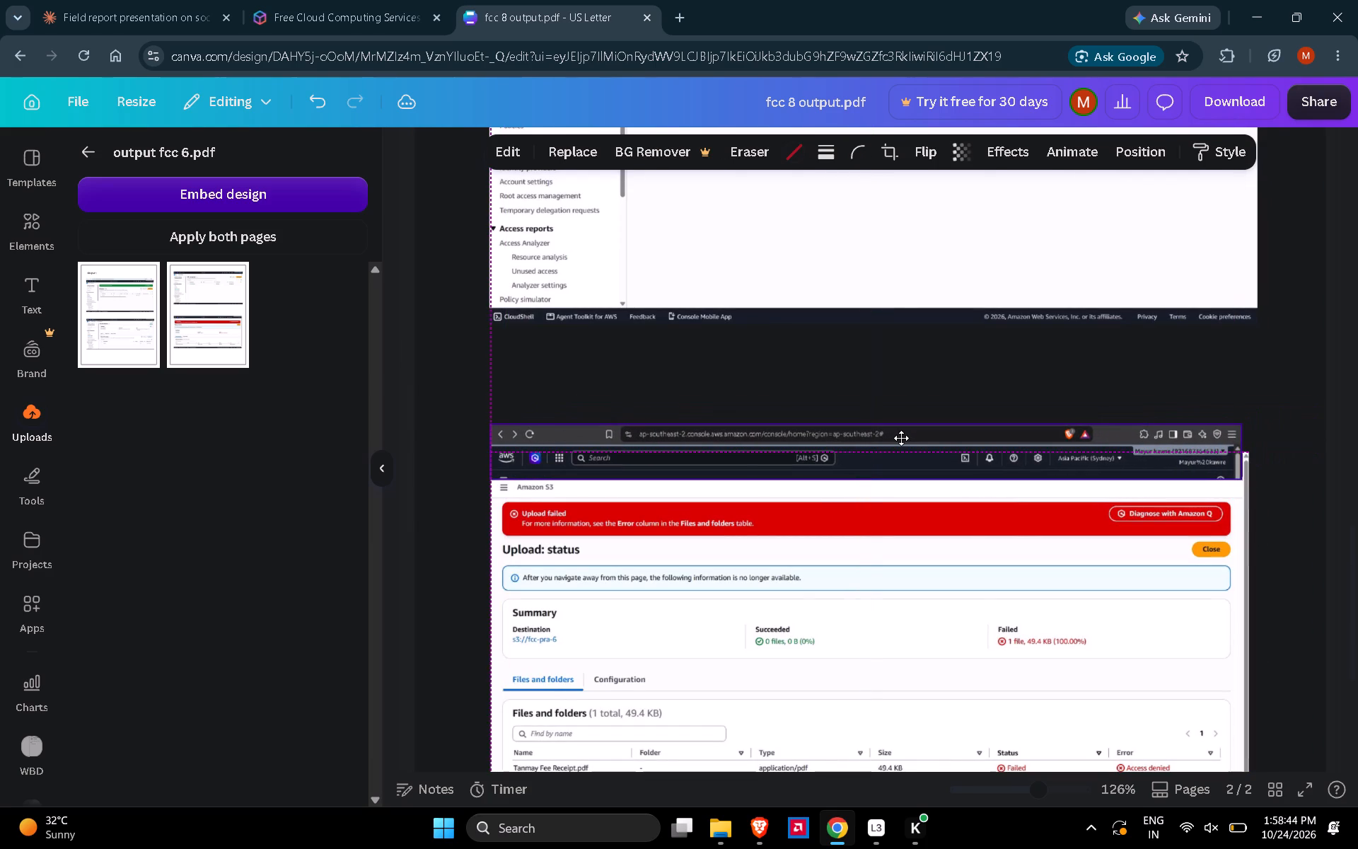
left_click(1244, 451)
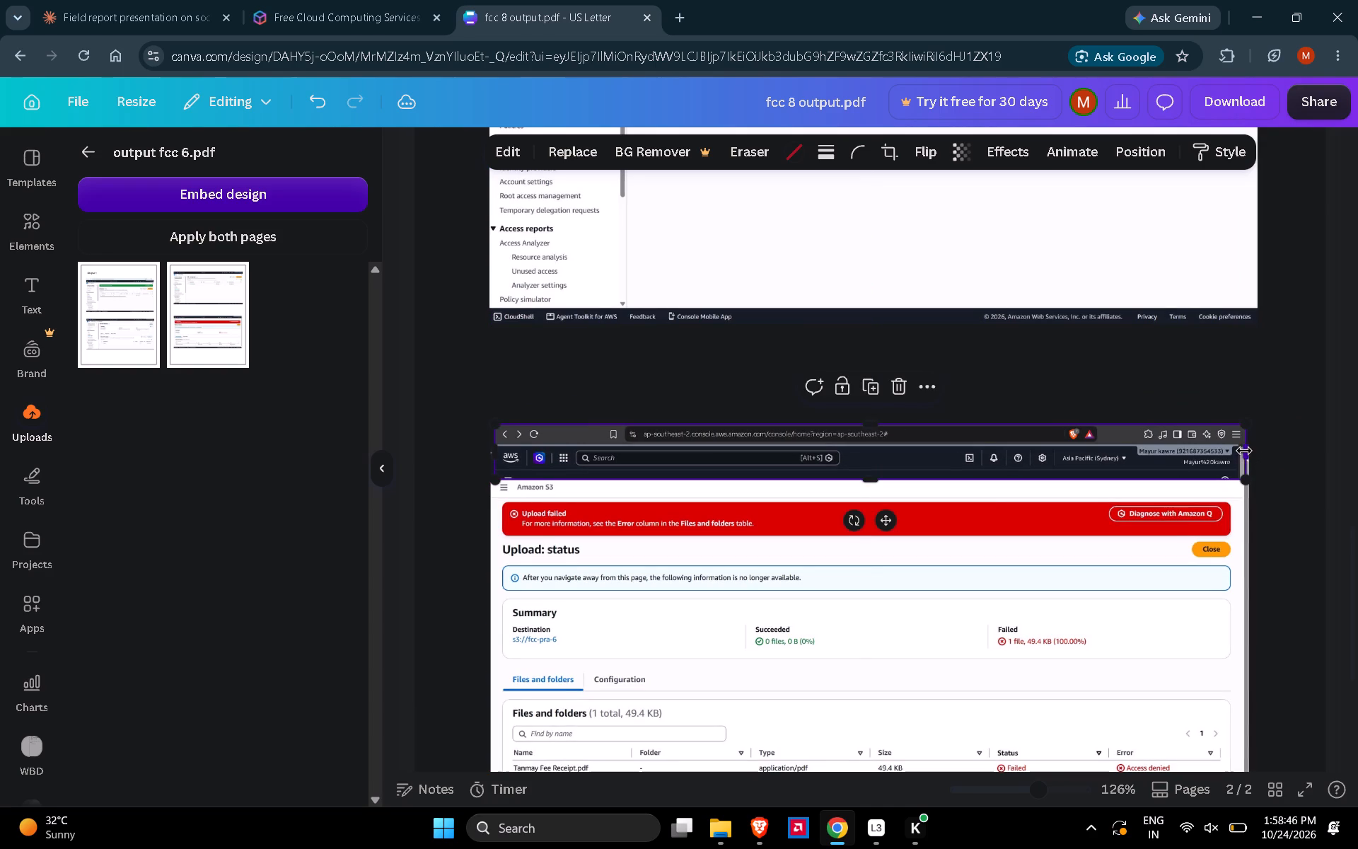
left_click(988, 382)
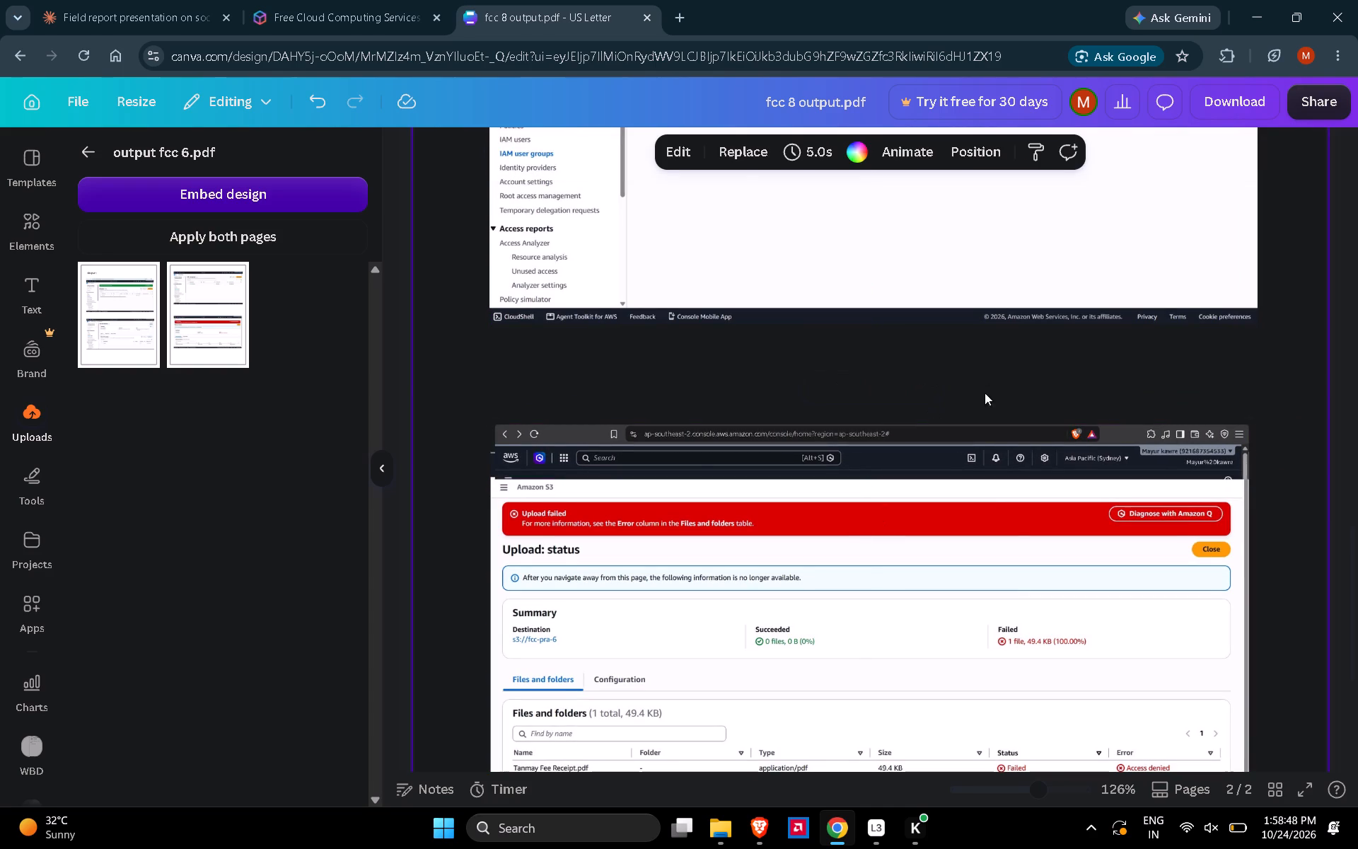
left_click(604, 459)
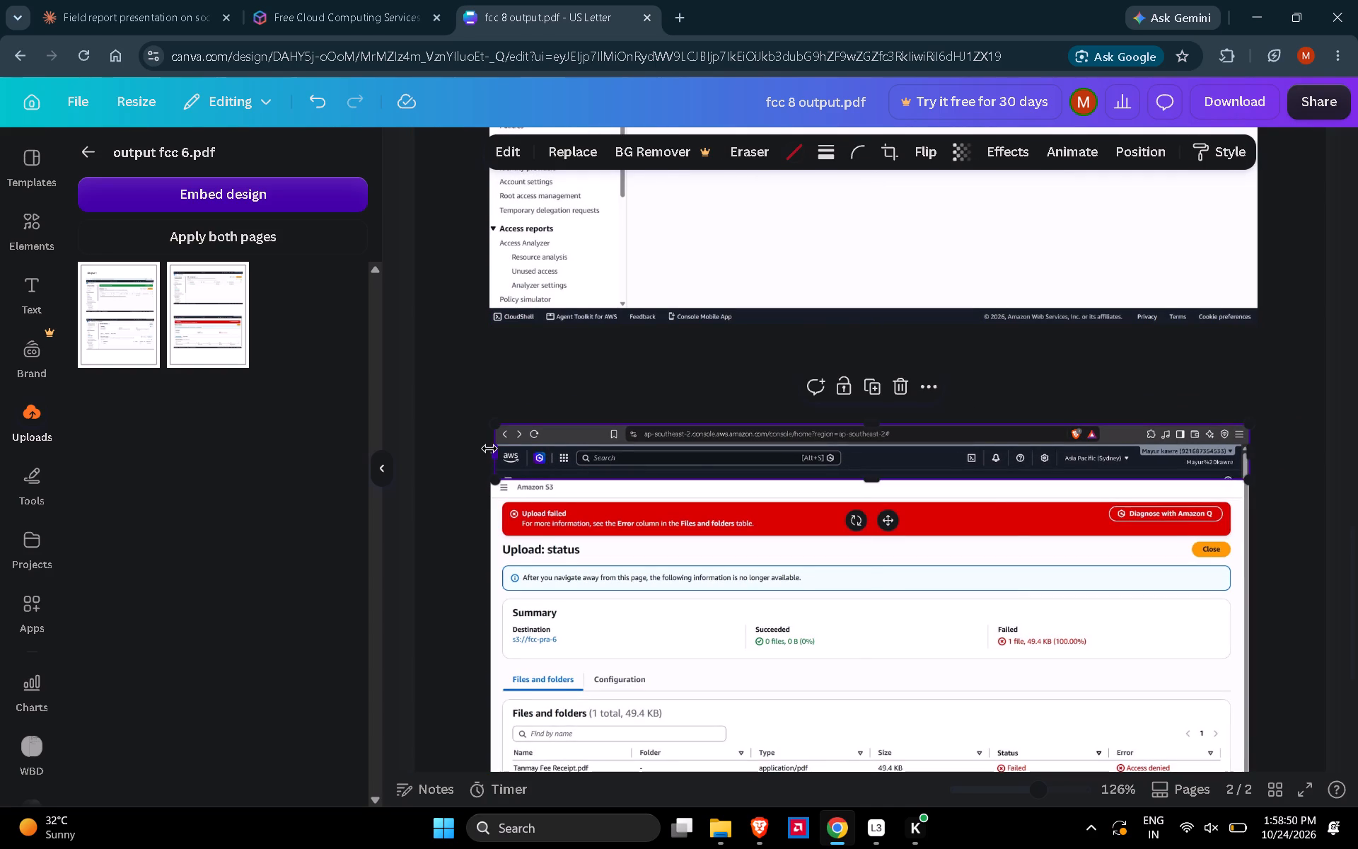
left_click(492, 449)
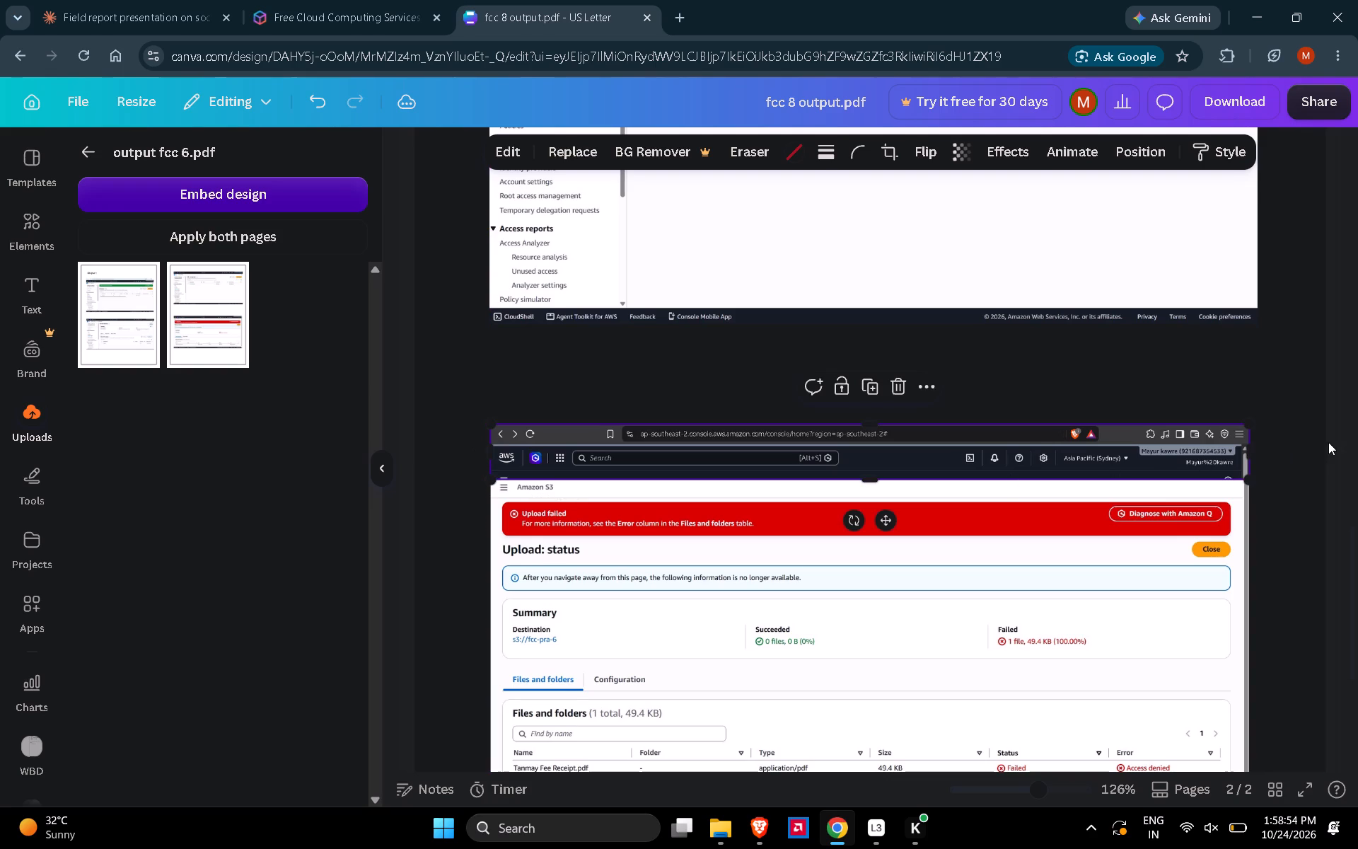
left_click(1248, 450)
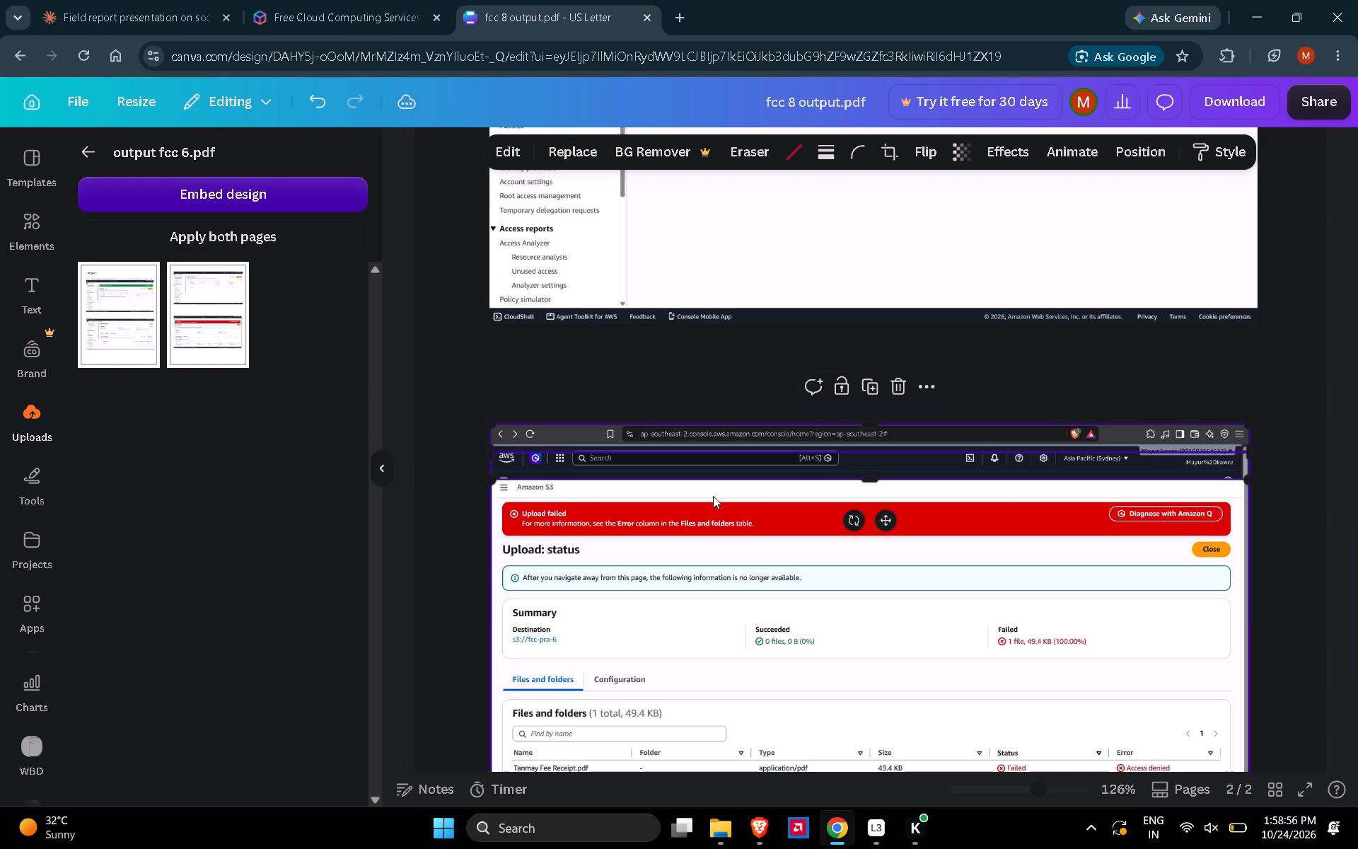
left_click_drag(869, 479, 870, 471)
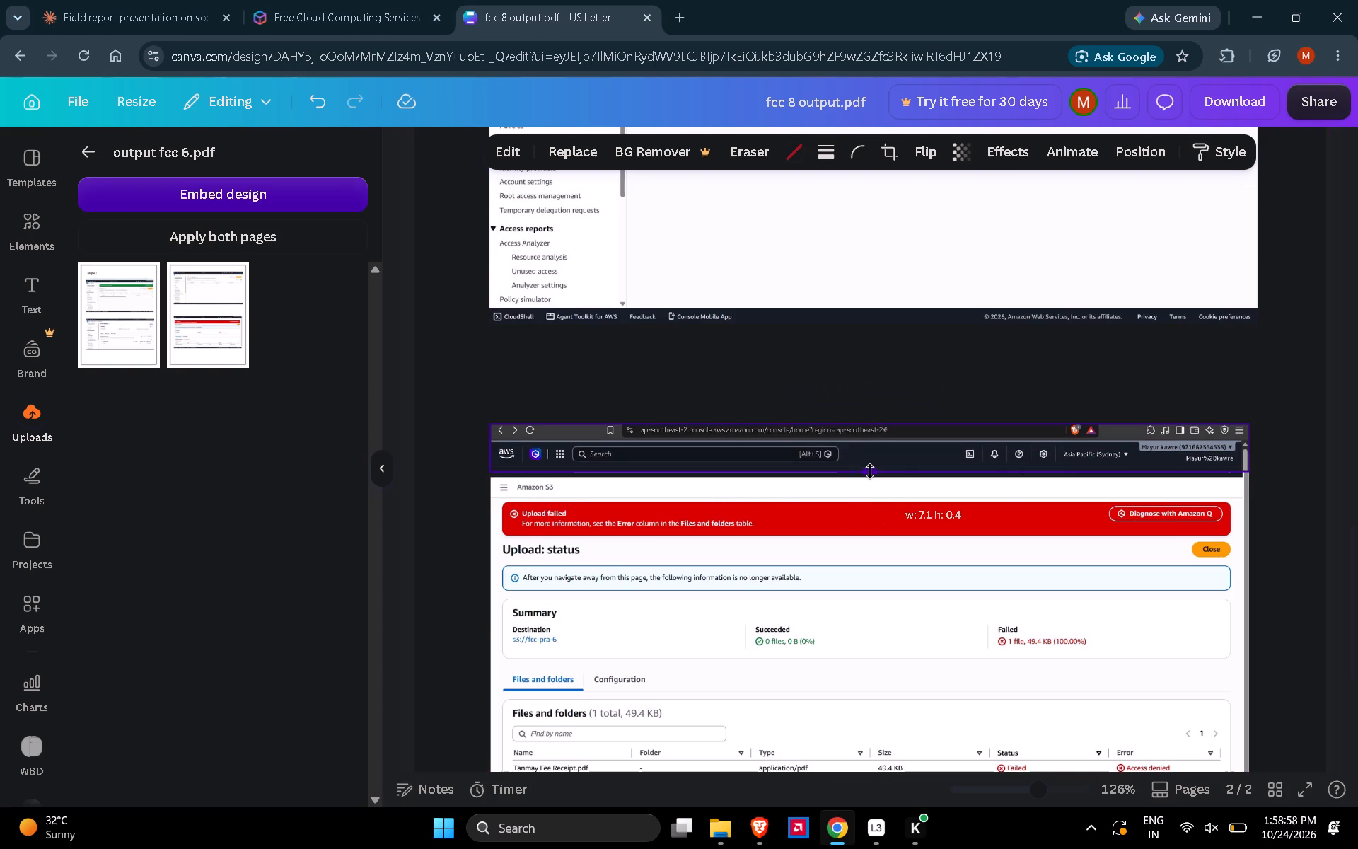
left_click(910, 449)
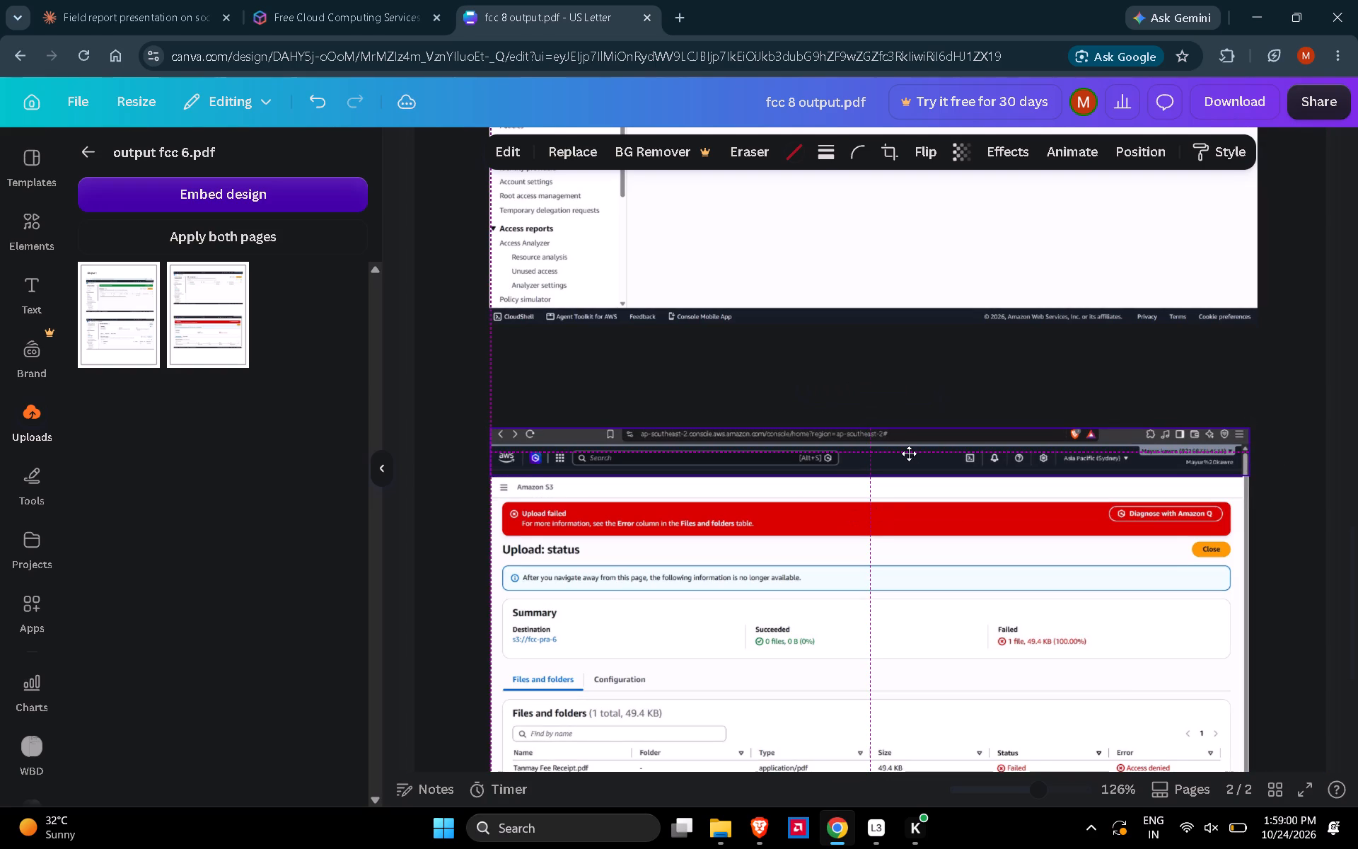
left_click(1100, 398)
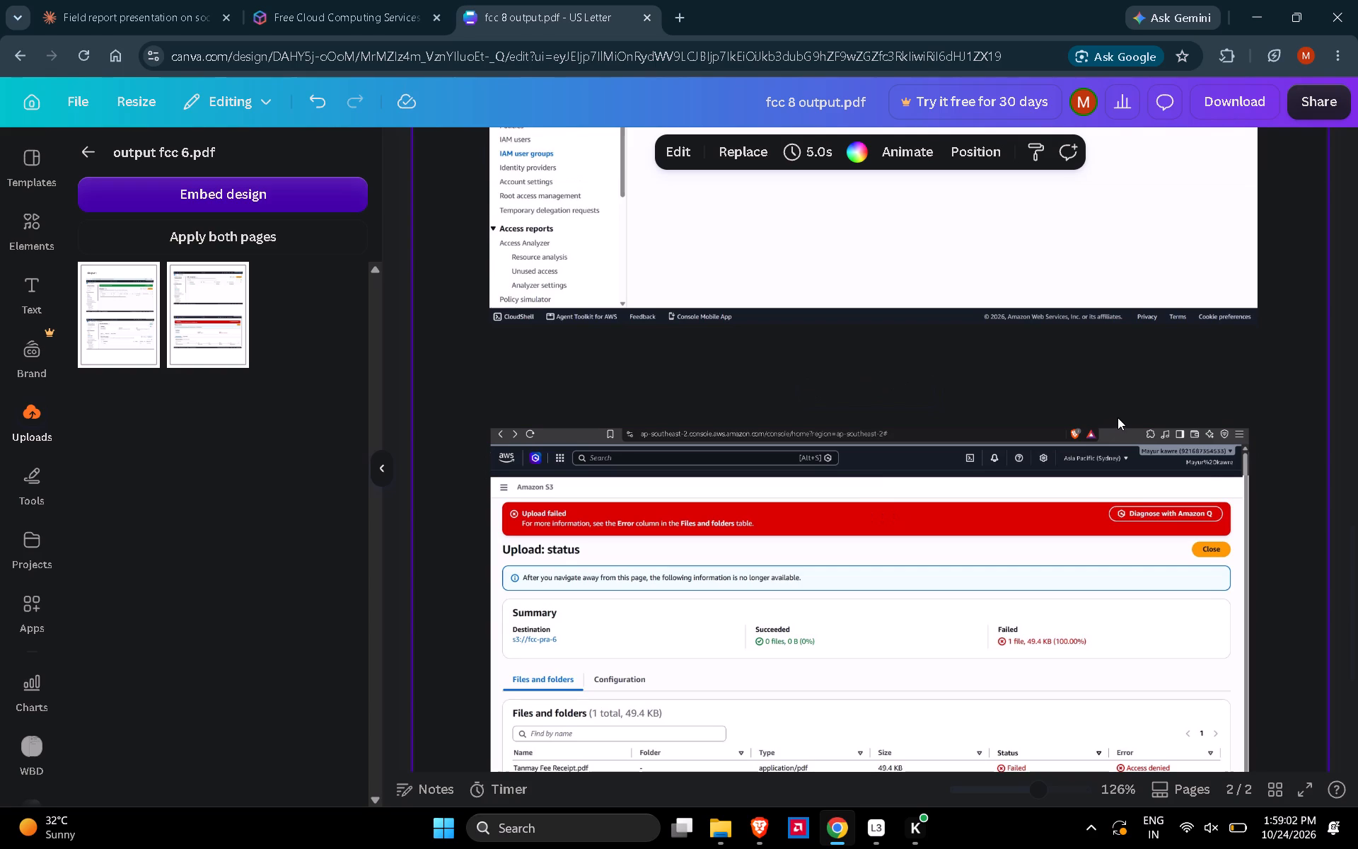
Review the replaced headers on all screenshots across pages 1 and 2.
scroll(1225, 484, "down", 10)
scroll(1226, 484, "up", 8)
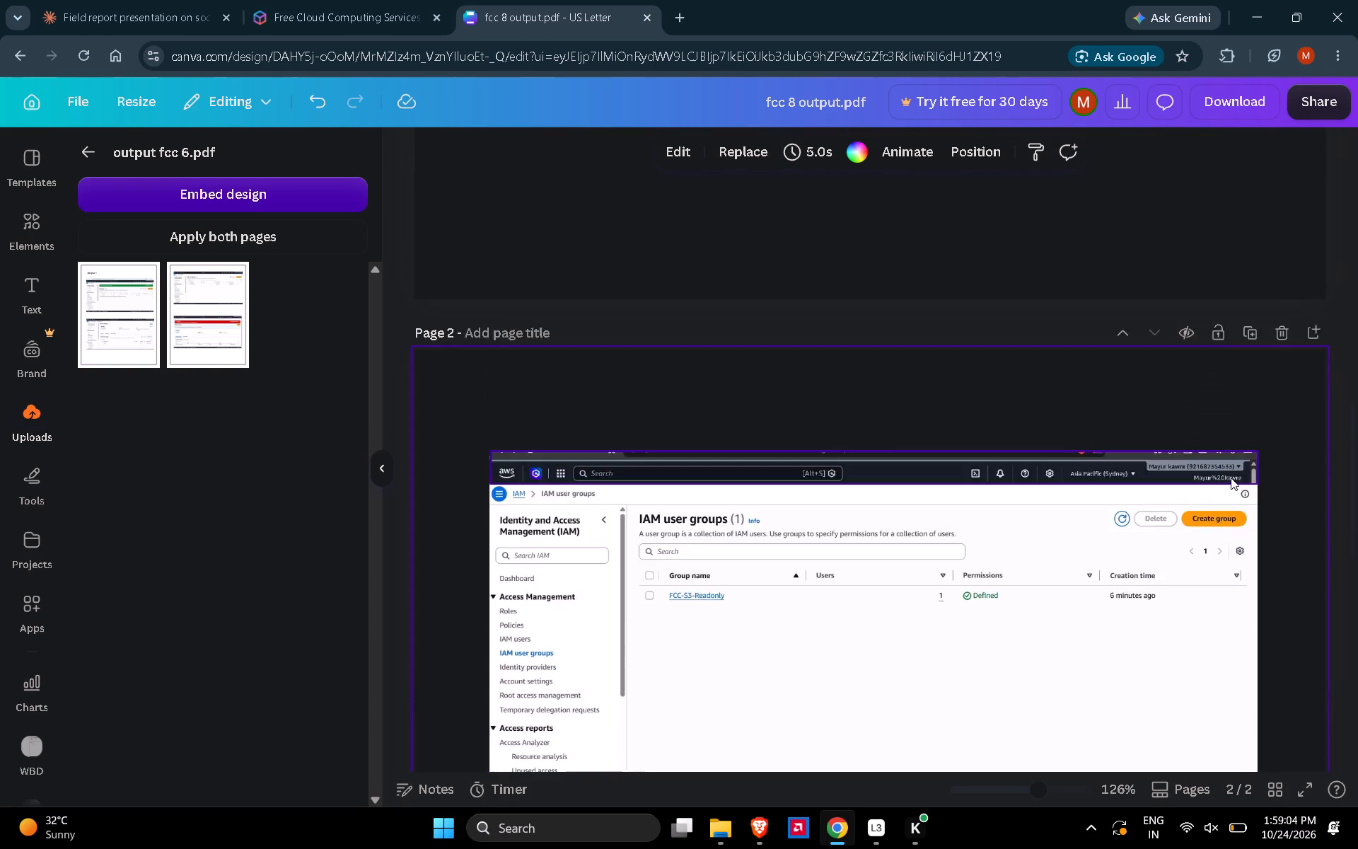
scroll(1231, 478, "up", 11)
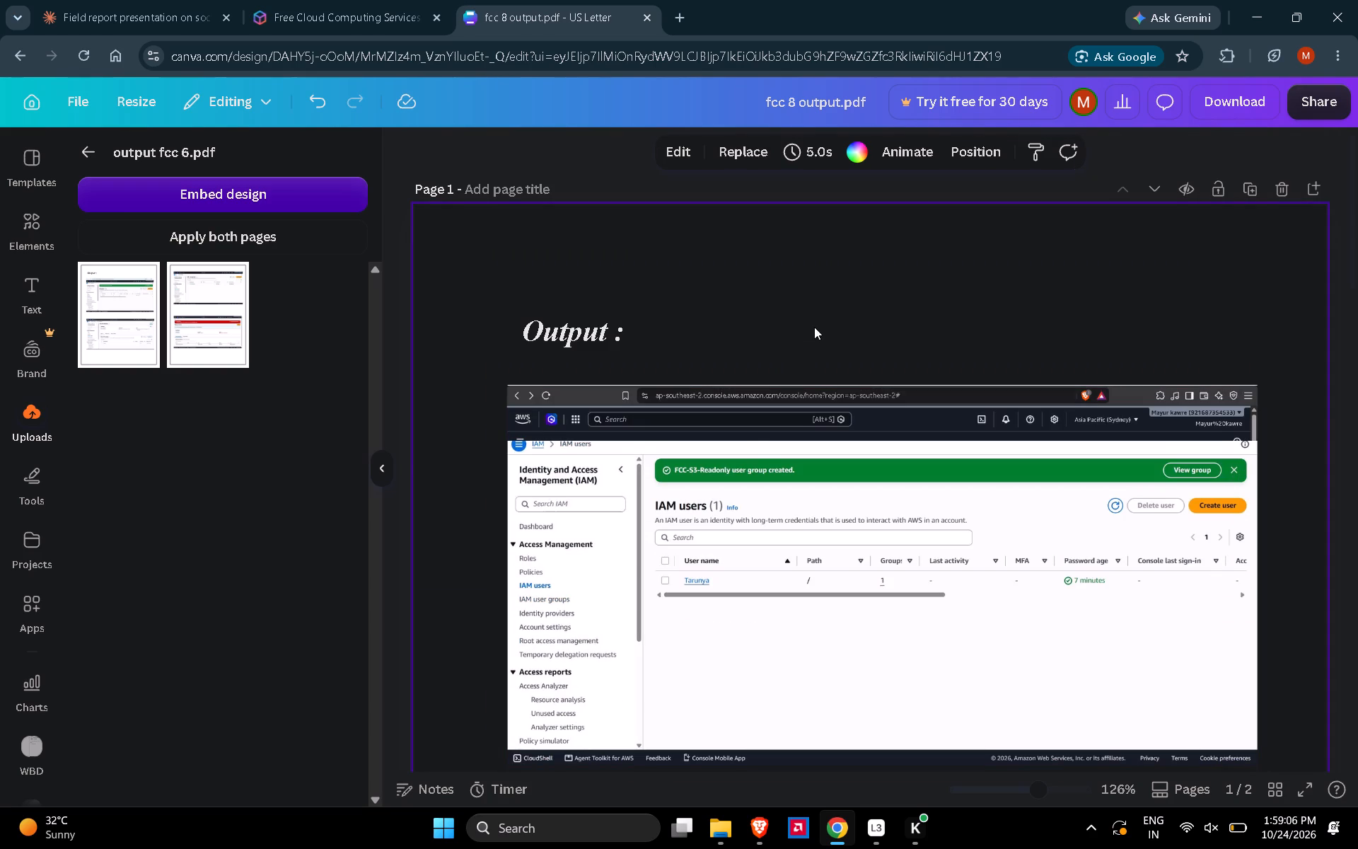
left_click(814, 327)
scroll(471, 219, "down", 11)
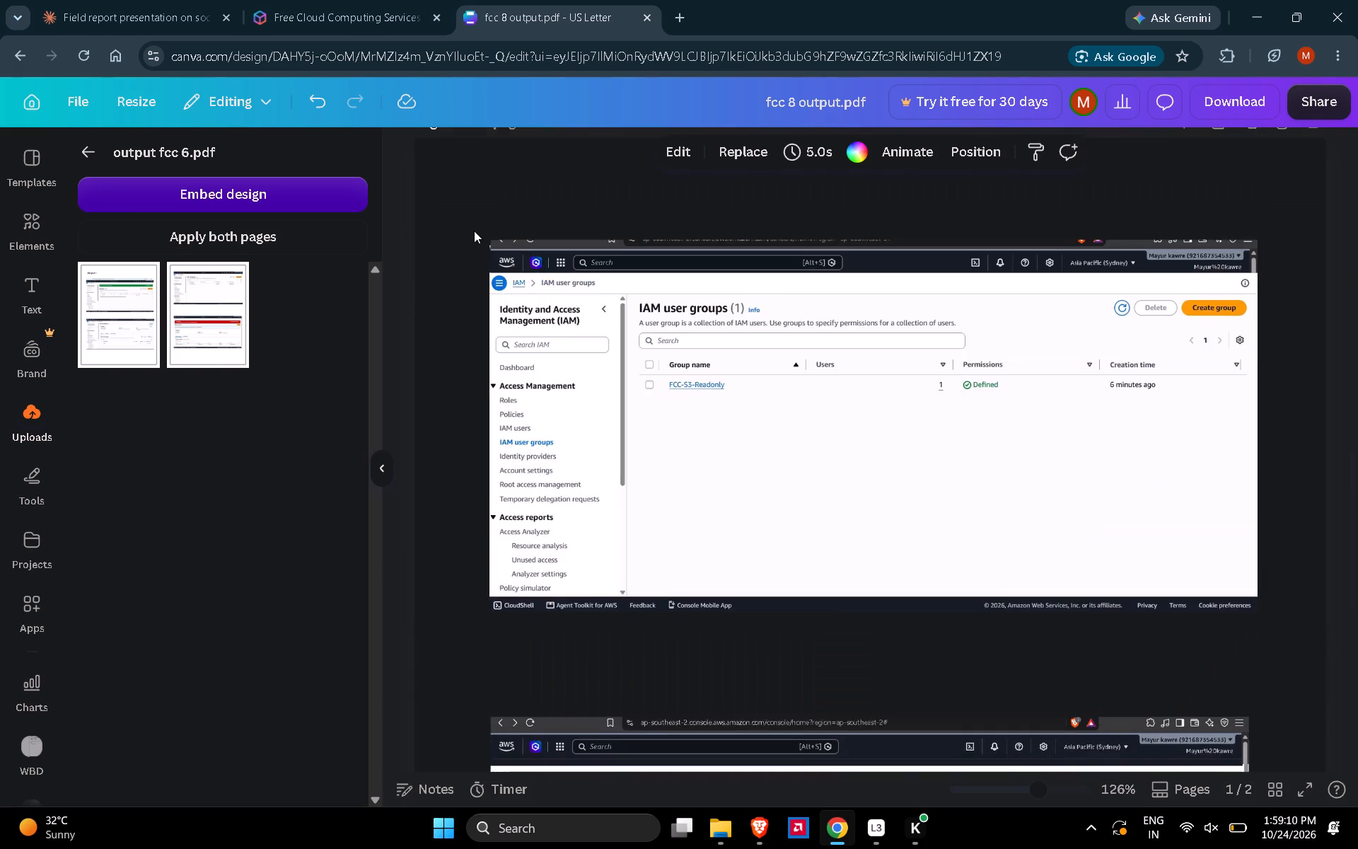
scroll(474, 231, "down", 7)
scroll(474, 234, "up", 4)
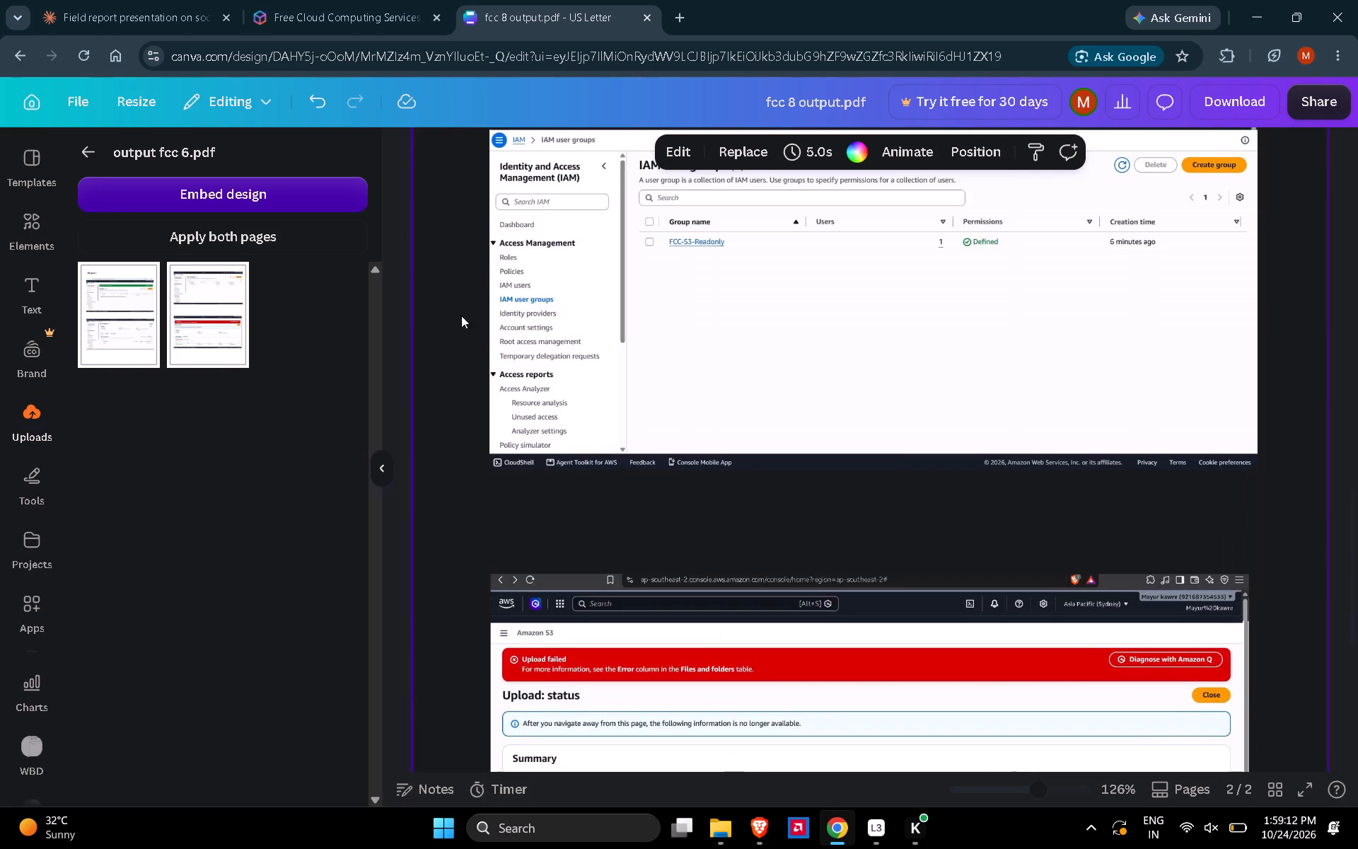
left_click(465, 315)
scroll(461, 317, "up", 9)
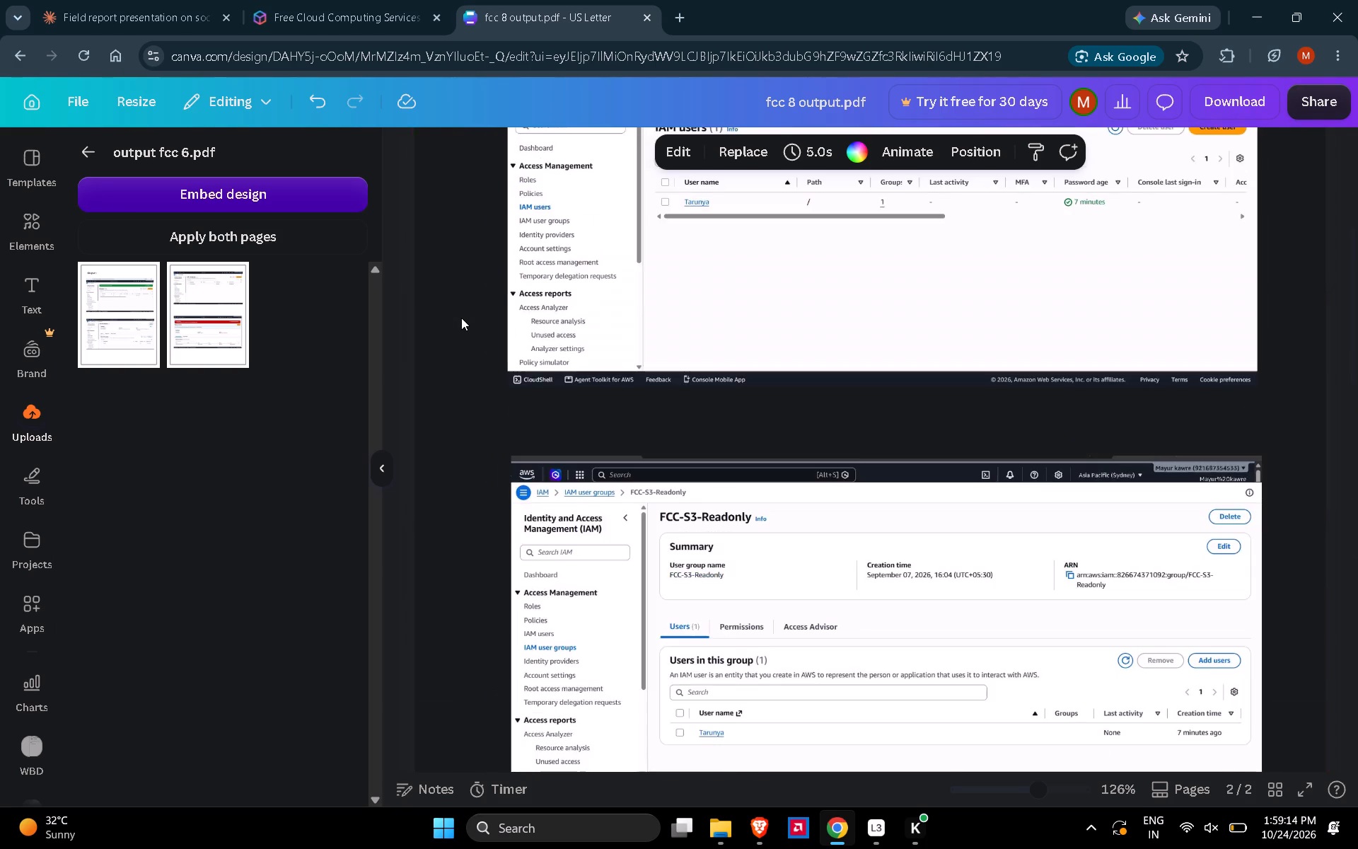
scroll(461, 318, "up", 3)
scroll(461, 318, "down", 2, "ctrl")
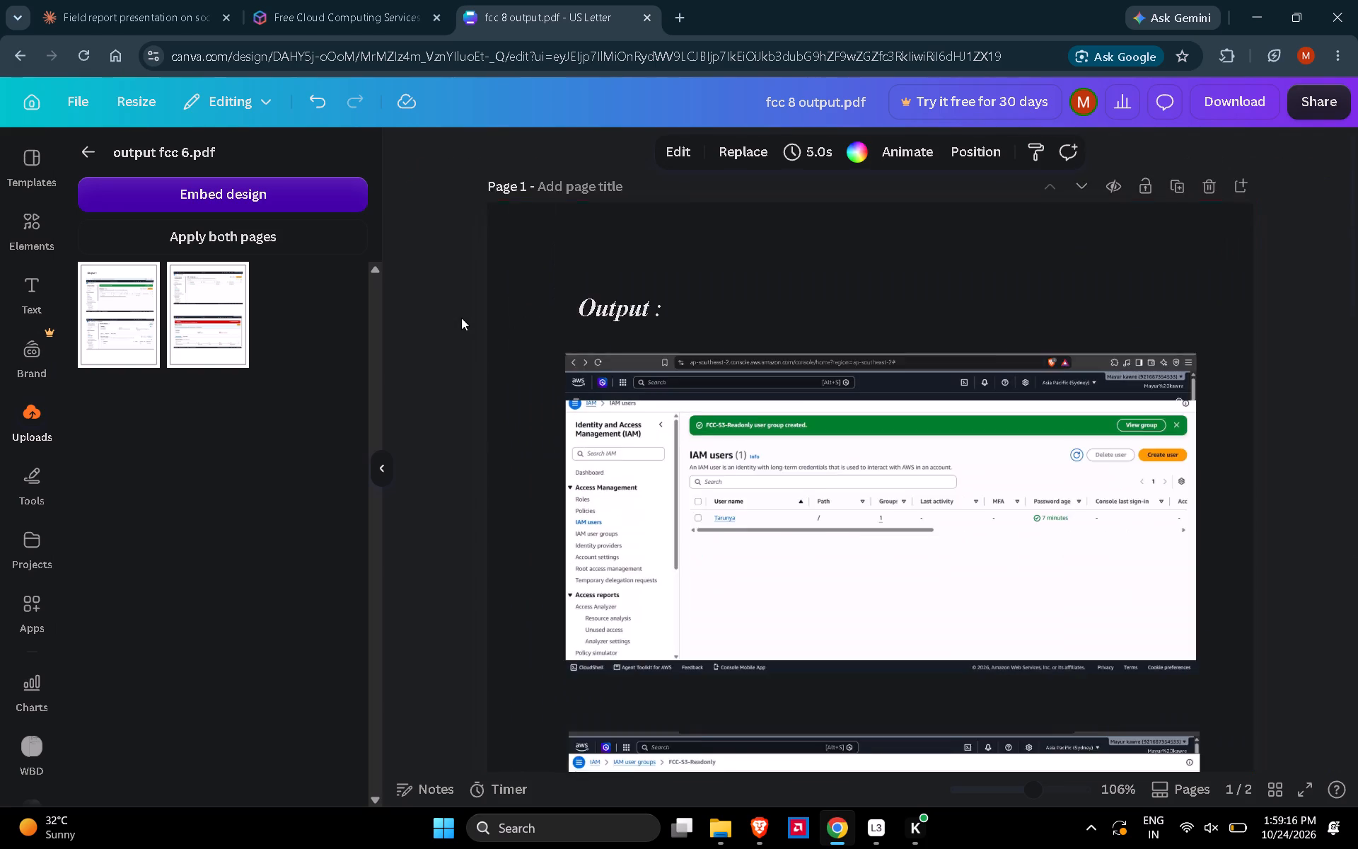
Add a square shape to page 1 and stretch it around the Output heading and screenshots, about 7.5 wide by 9.7 high.
left_click(22, 235)
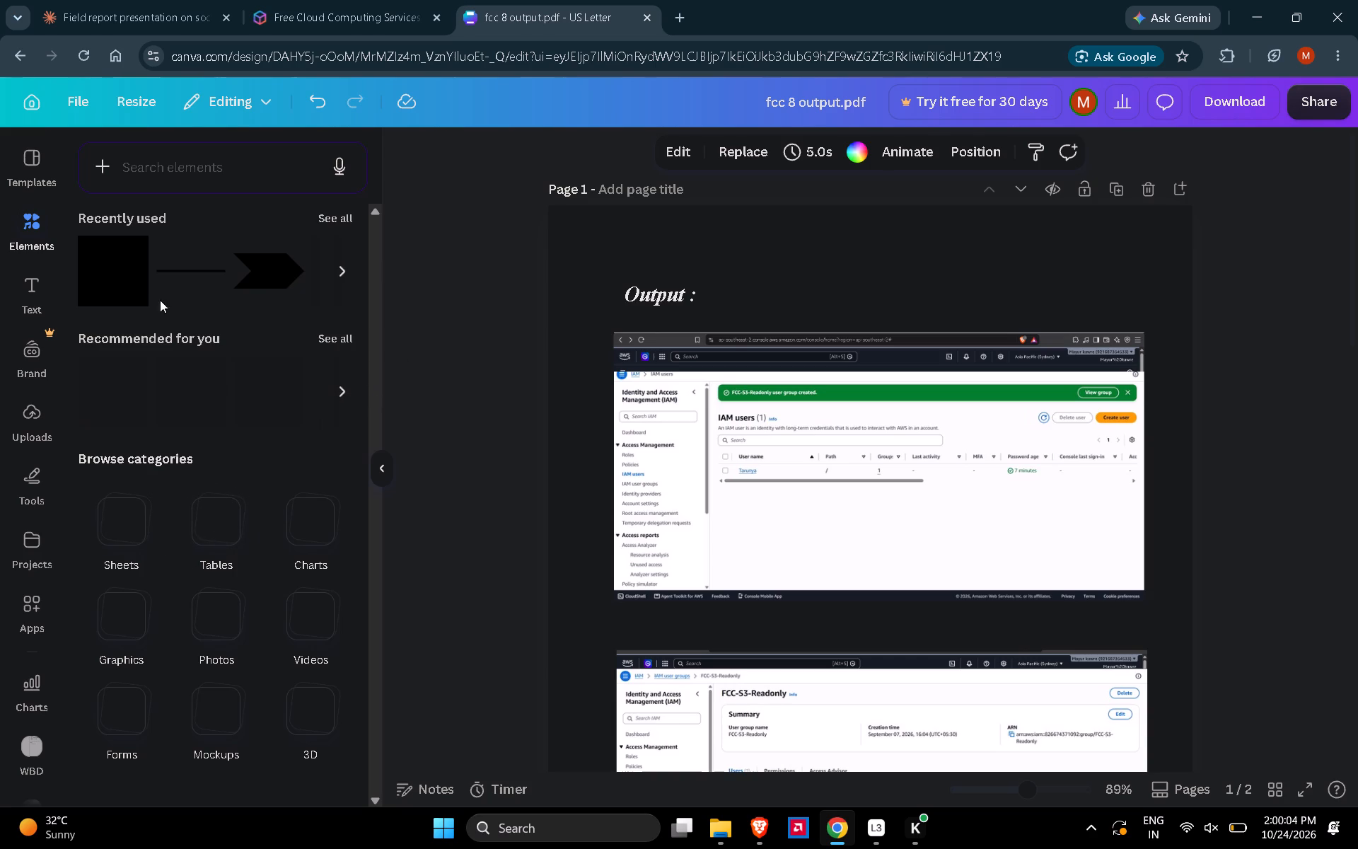
left_click(126, 276)
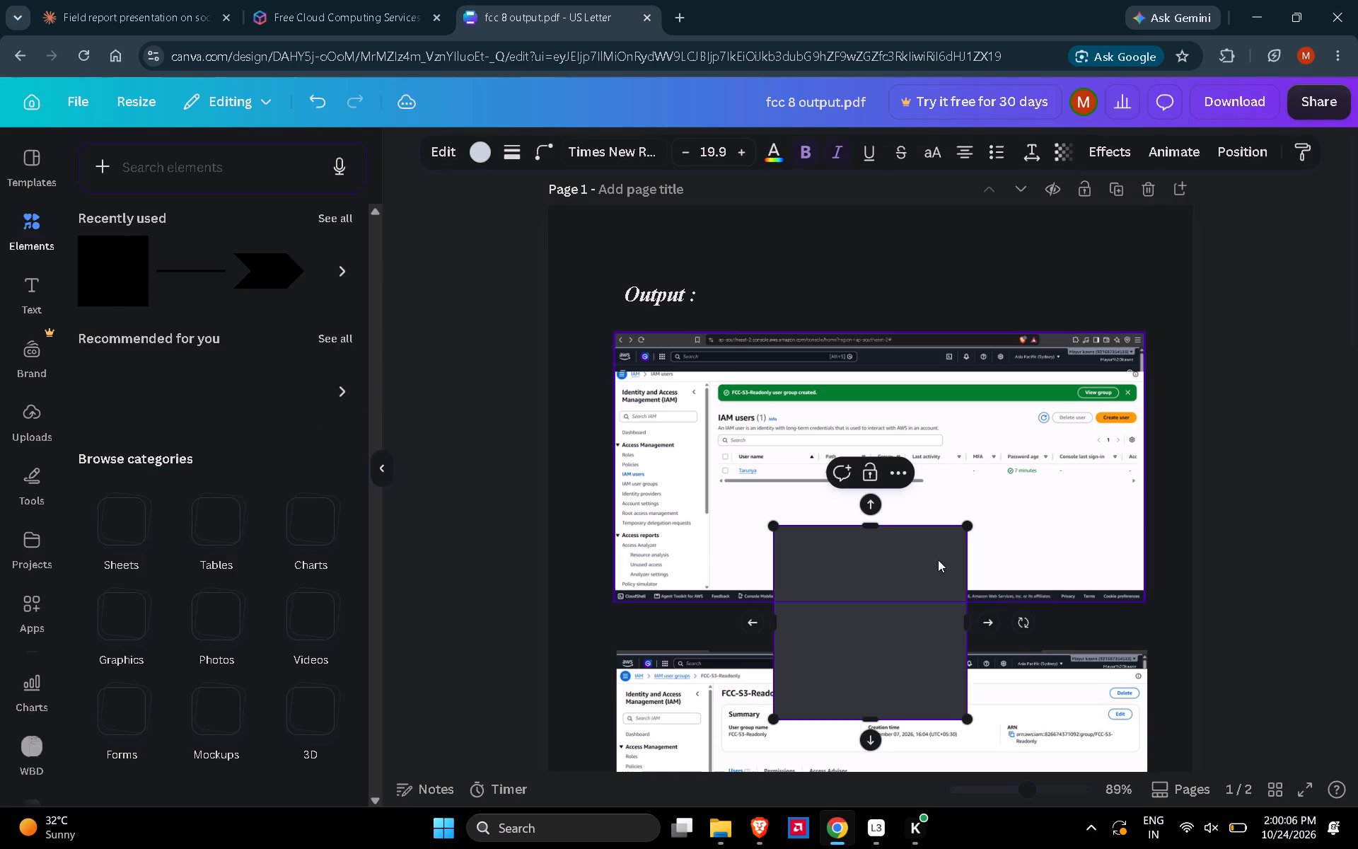
left_click_drag(874, 519, 834, 236)
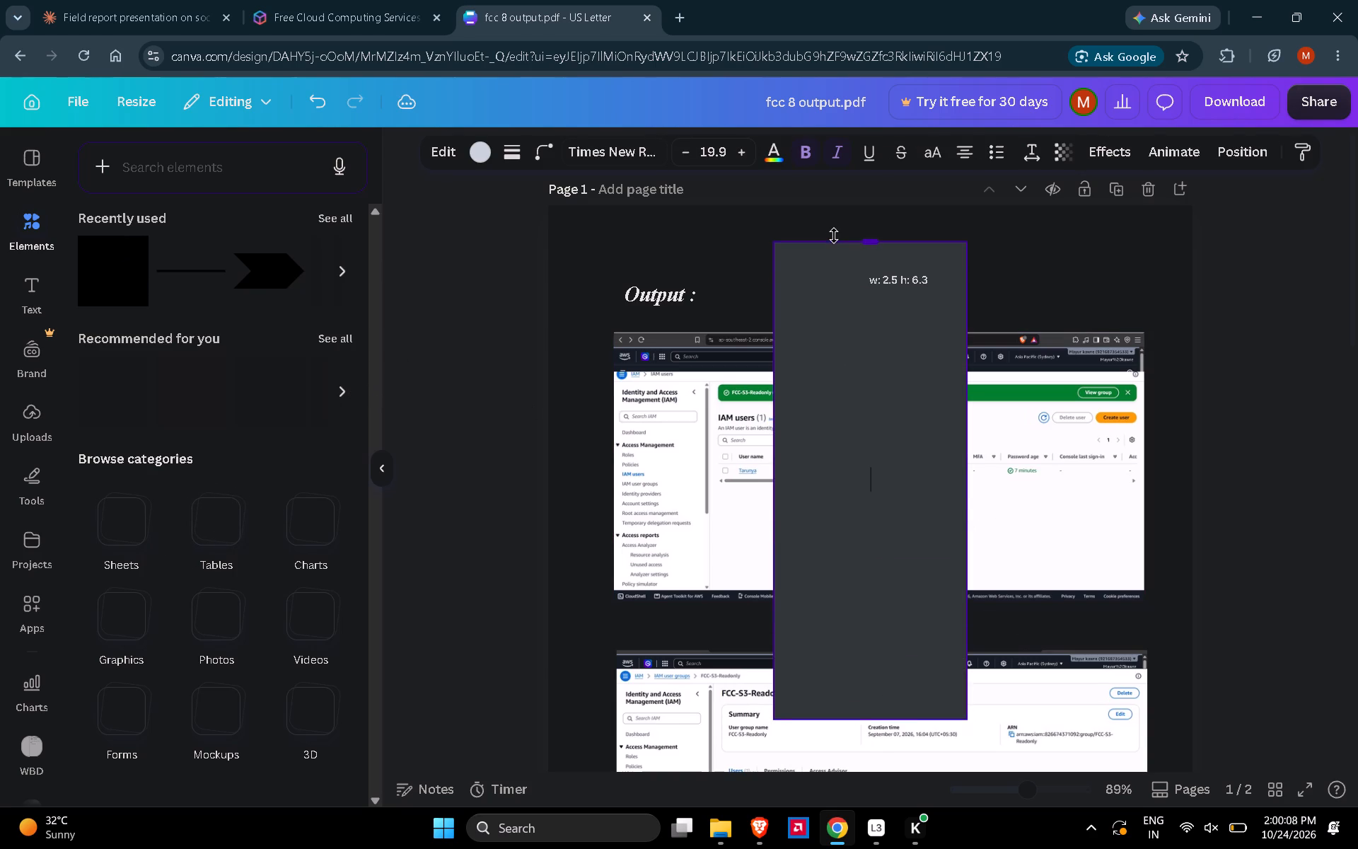
left_click_drag(834, 236, 825, 258)
left_click_drag(779, 503, 613, 506)
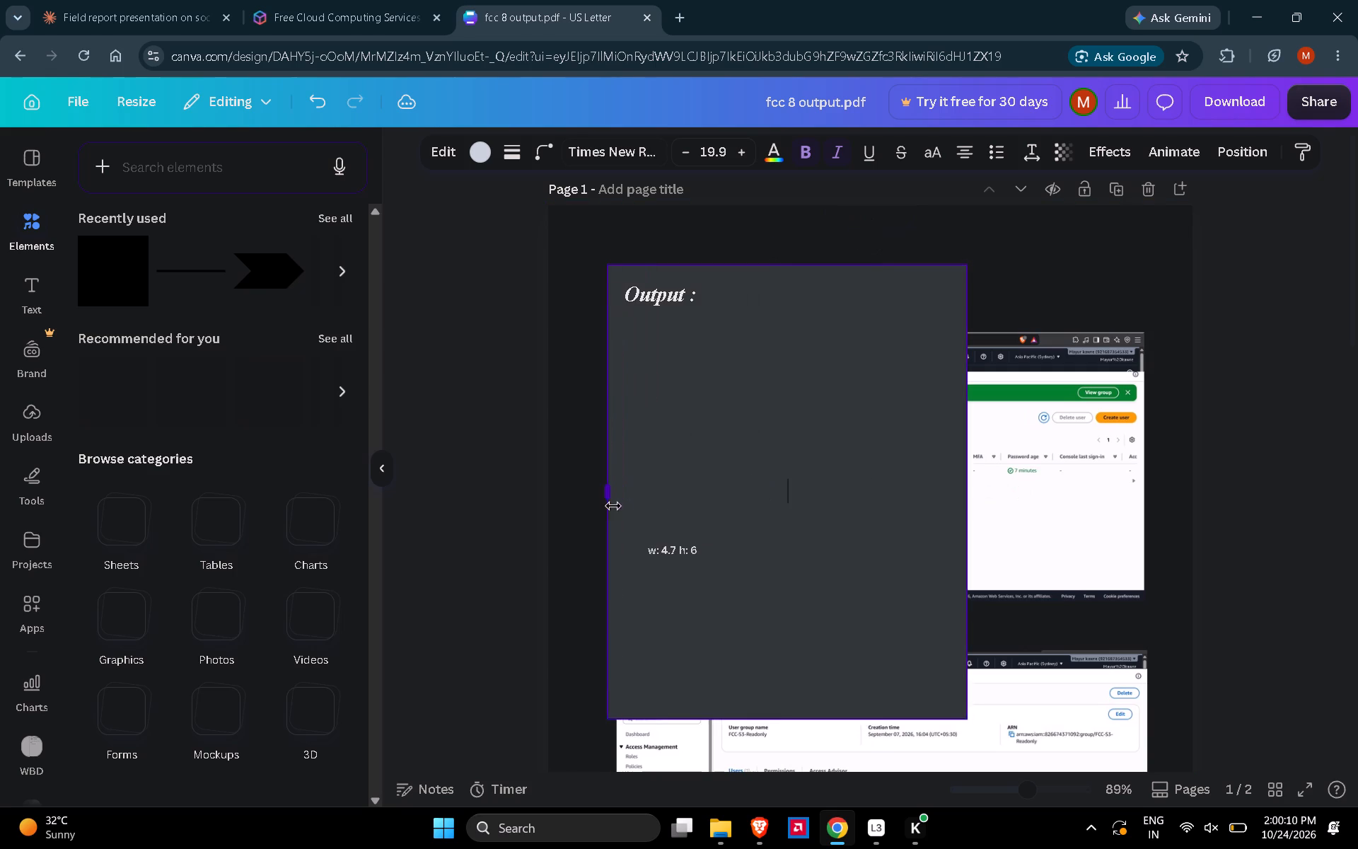
left_click_drag(613, 506, 593, 509)
left_click_drag(972, 481, 1078, 473)
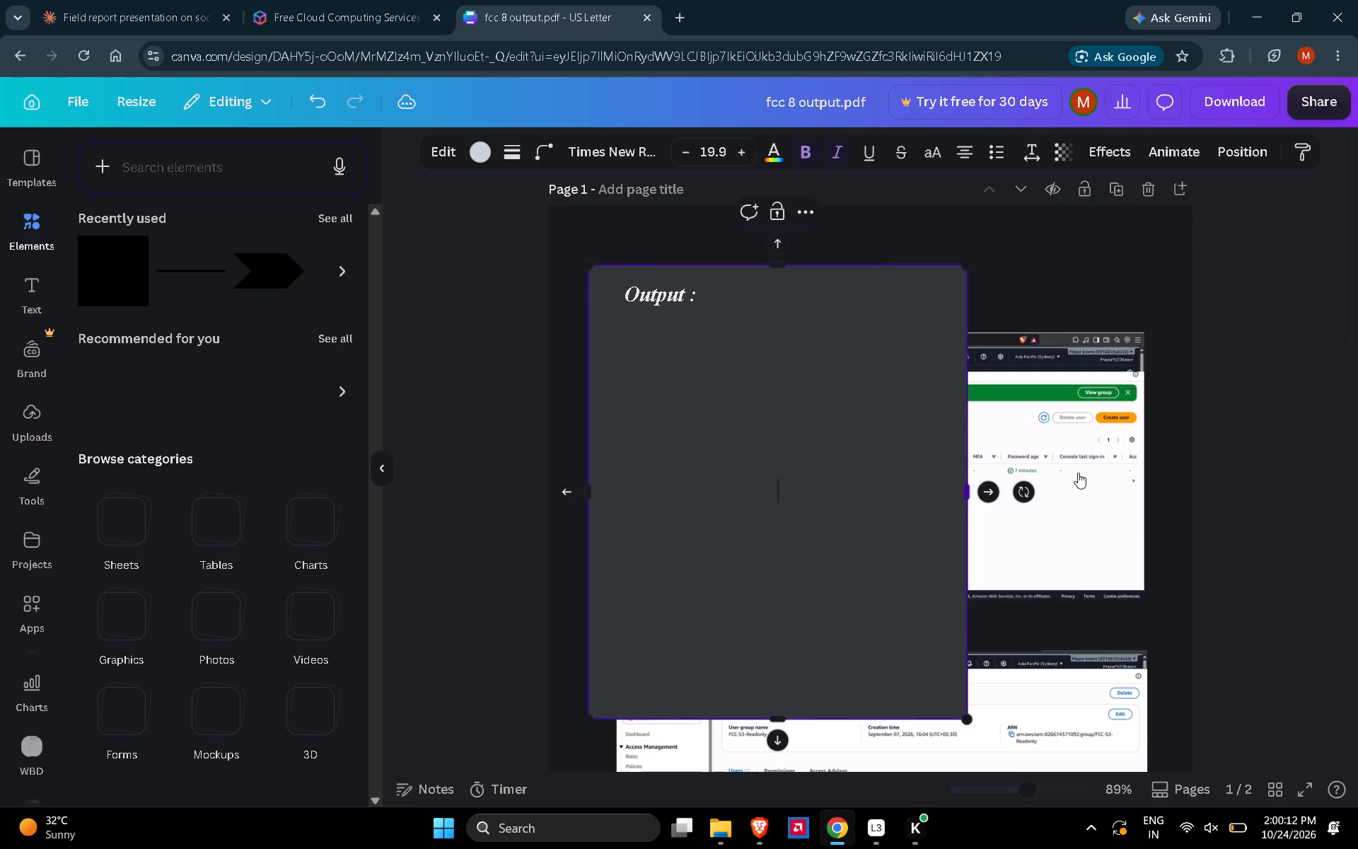
left_click_drag(1078, 473, 1163, 463)
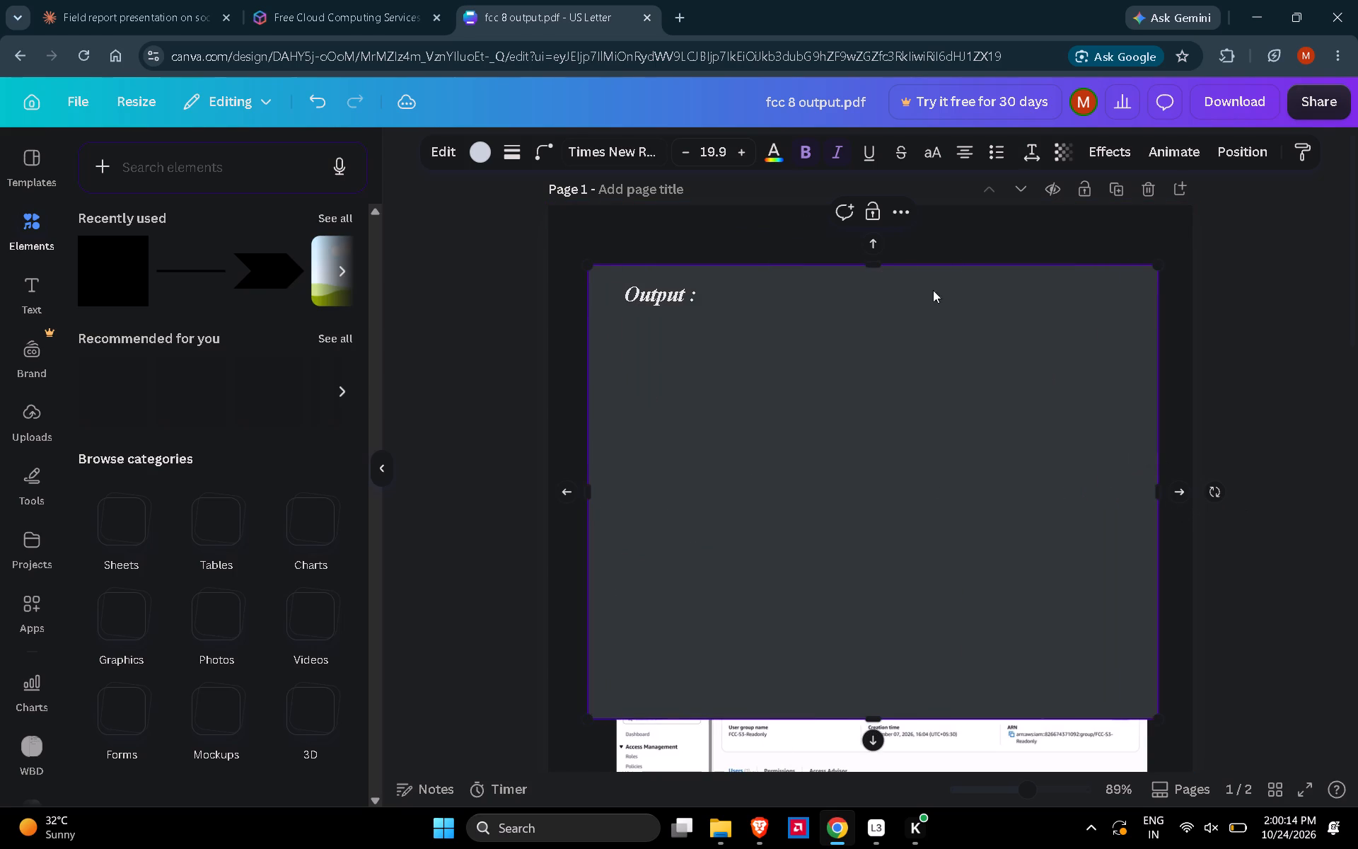
left_click_drag(878, 266, 878, 255)
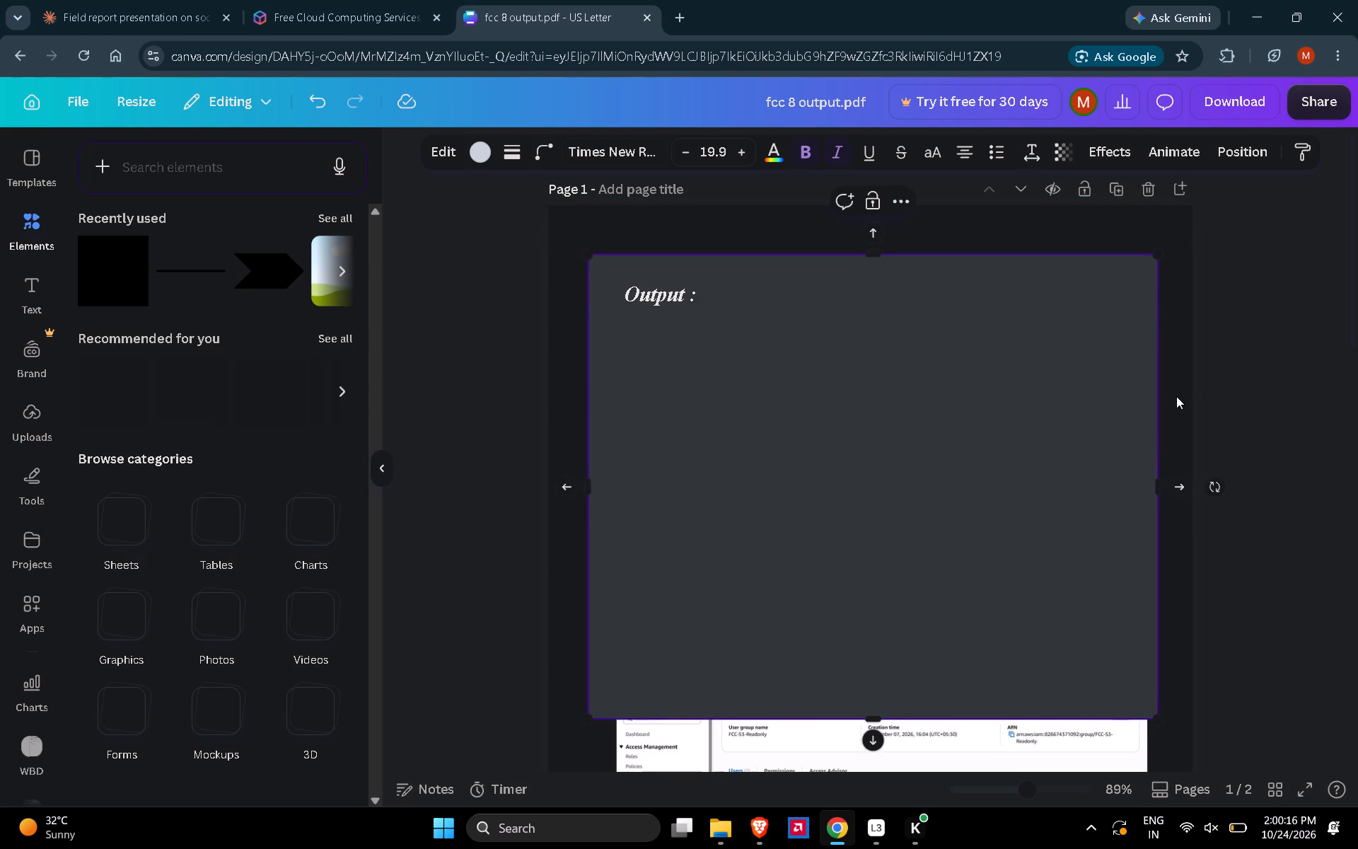
scroll(1205, 381, "down", 3)
left_click_drag(875, 369, 887, 588)
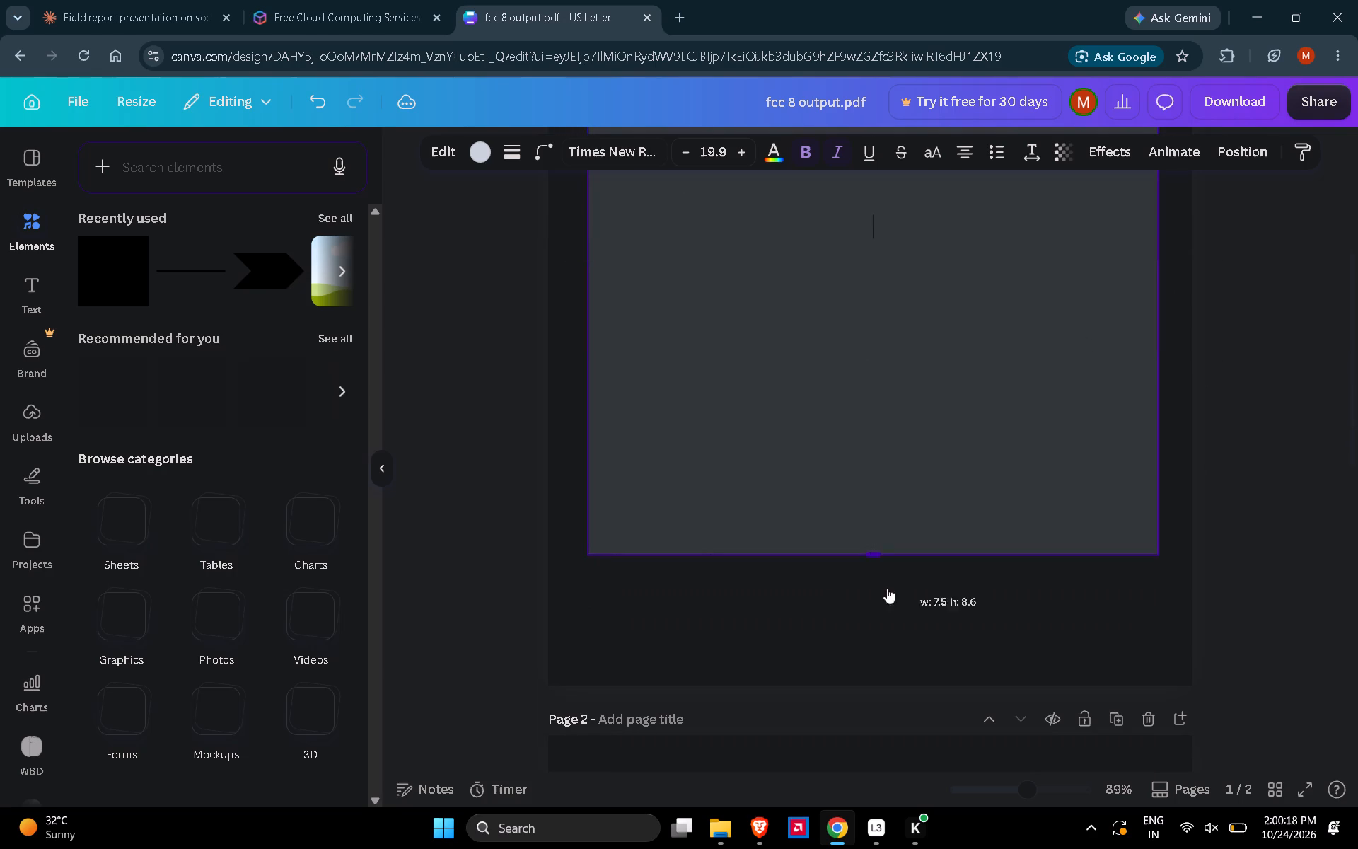
left_click_drag(887, 588, 909, 640)
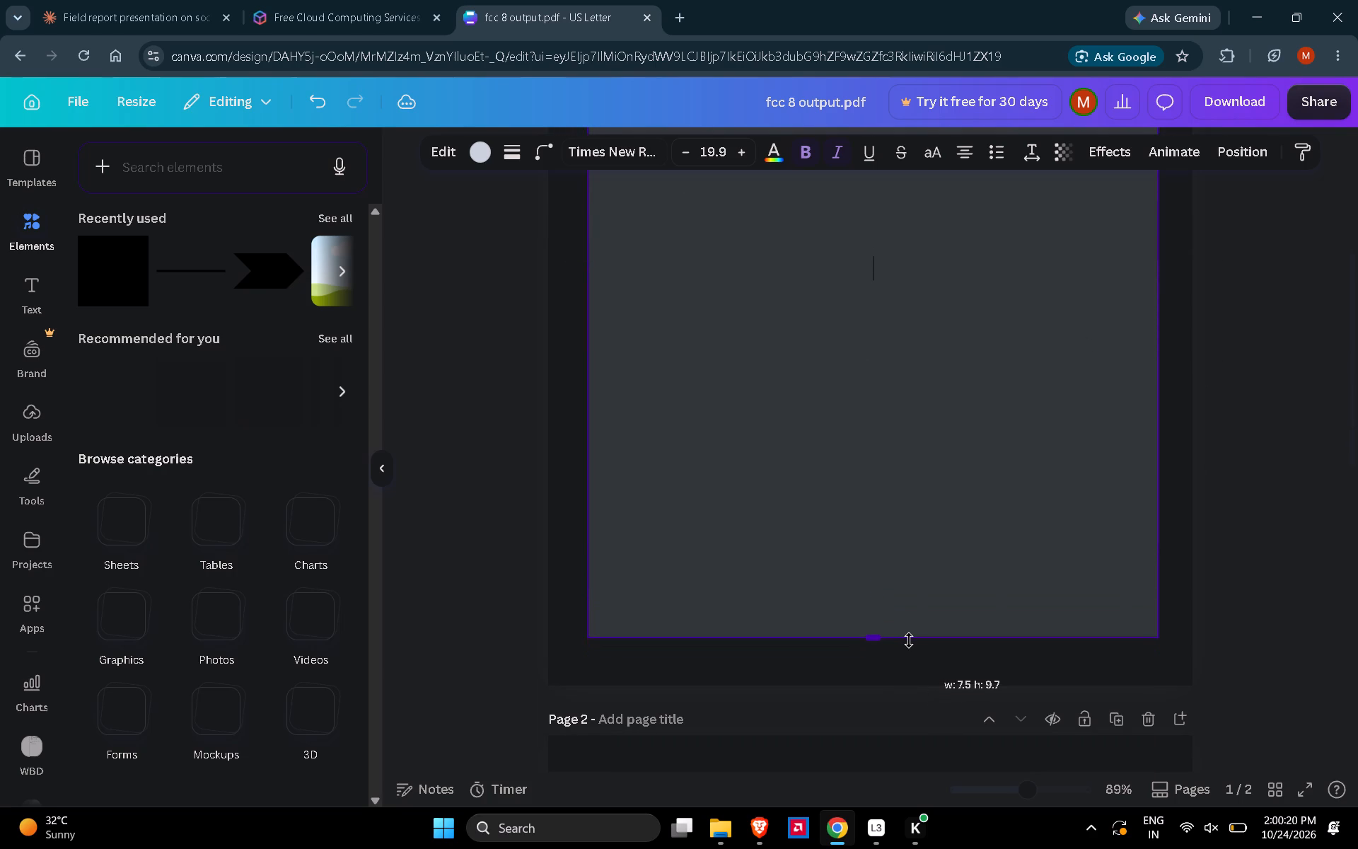
left_click_drag(909, 640, 917, 644)
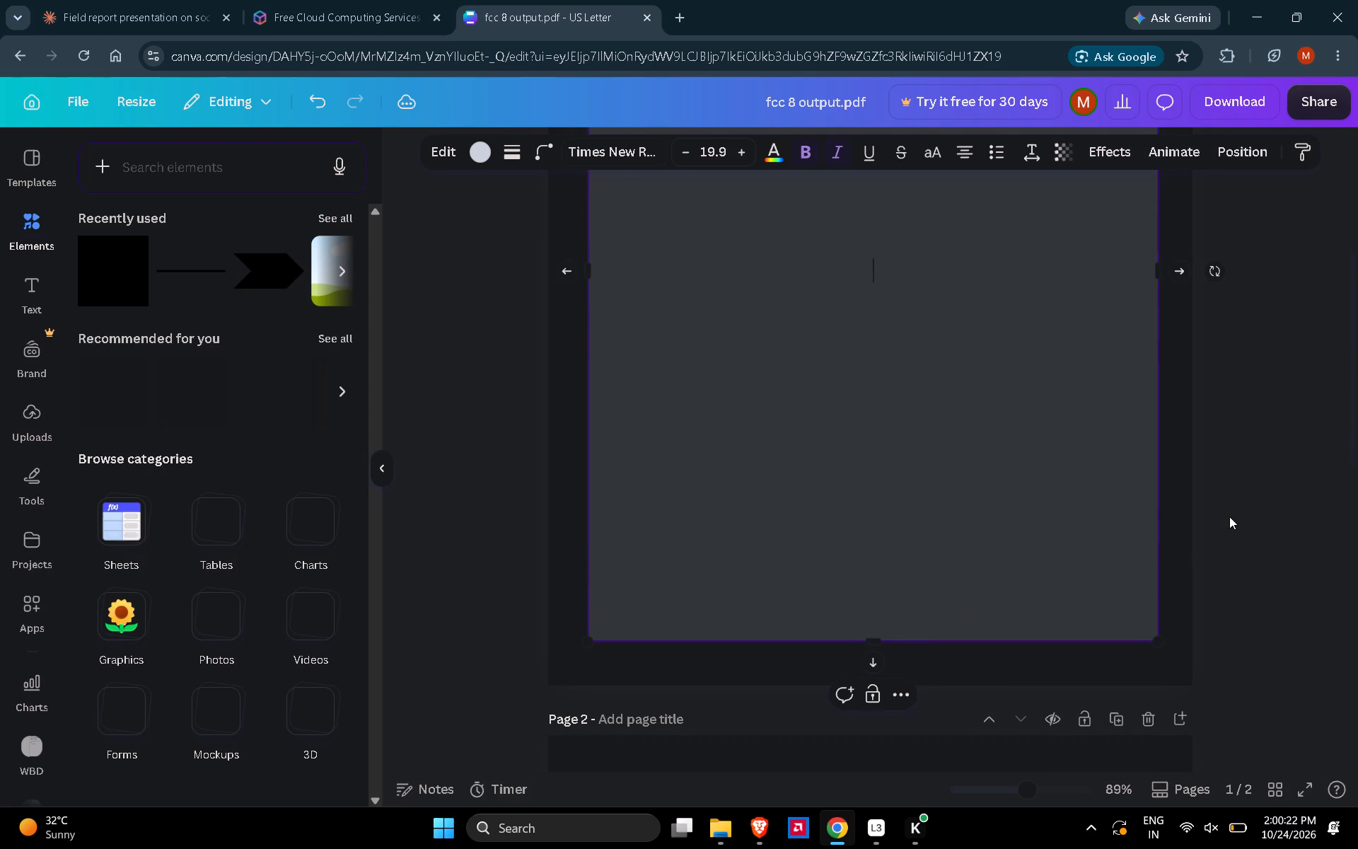
Set the transparency of the large rectangle on page 1 to 0.
scroll(1229, 516, "down", 1, "ctrl")
left_click(1009, 451)
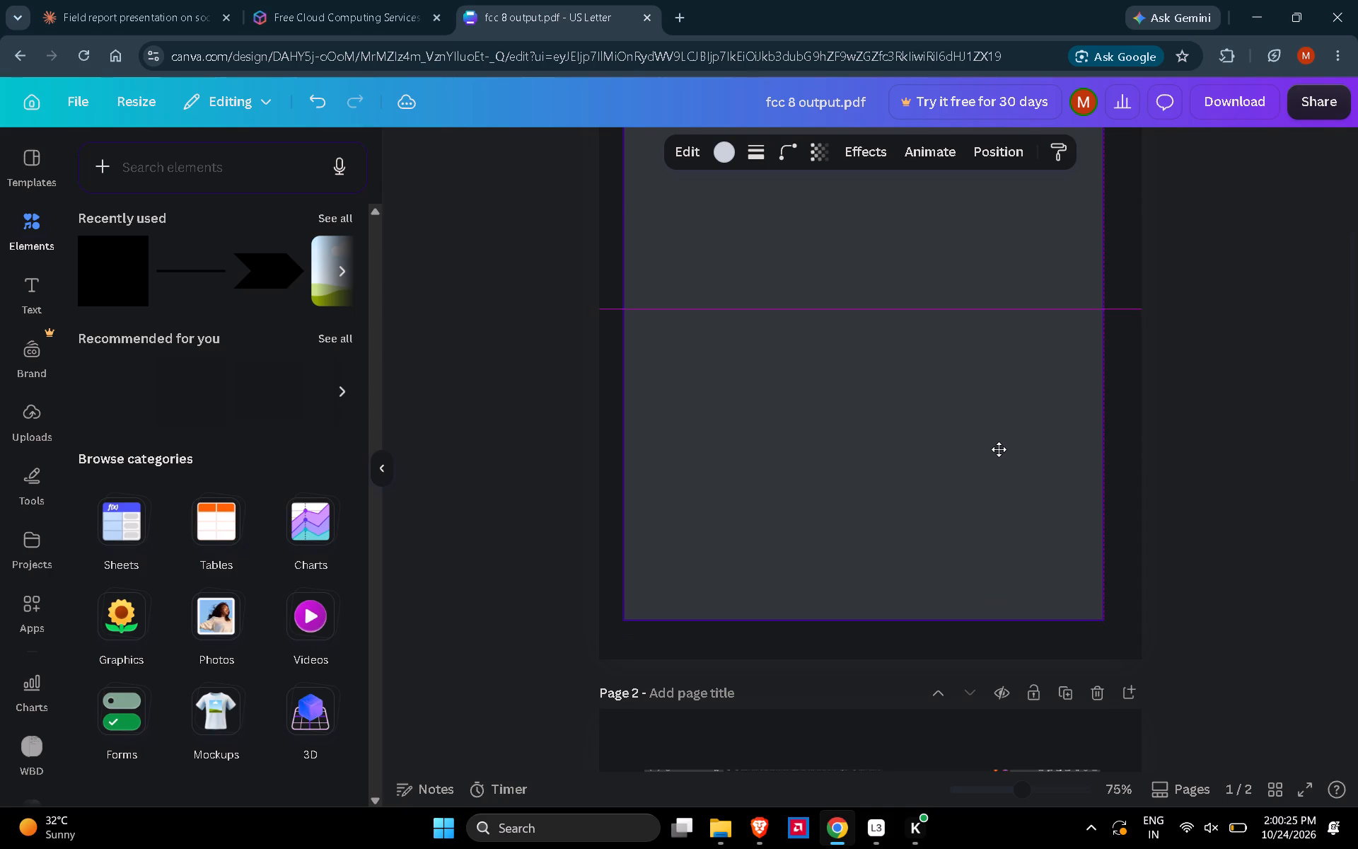
left_click(1202, 458)
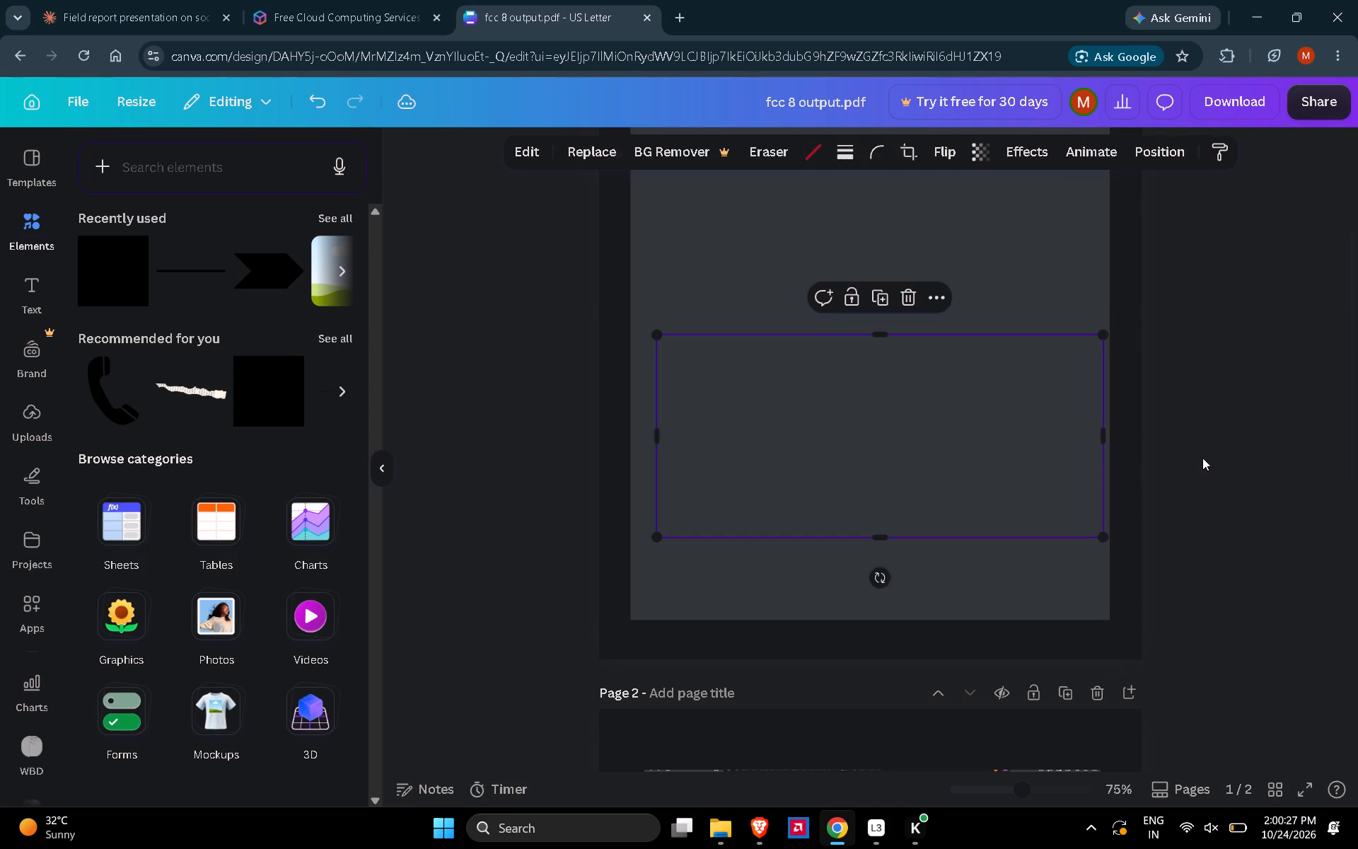
left_click(1041, 449)
left_click(820, 154)
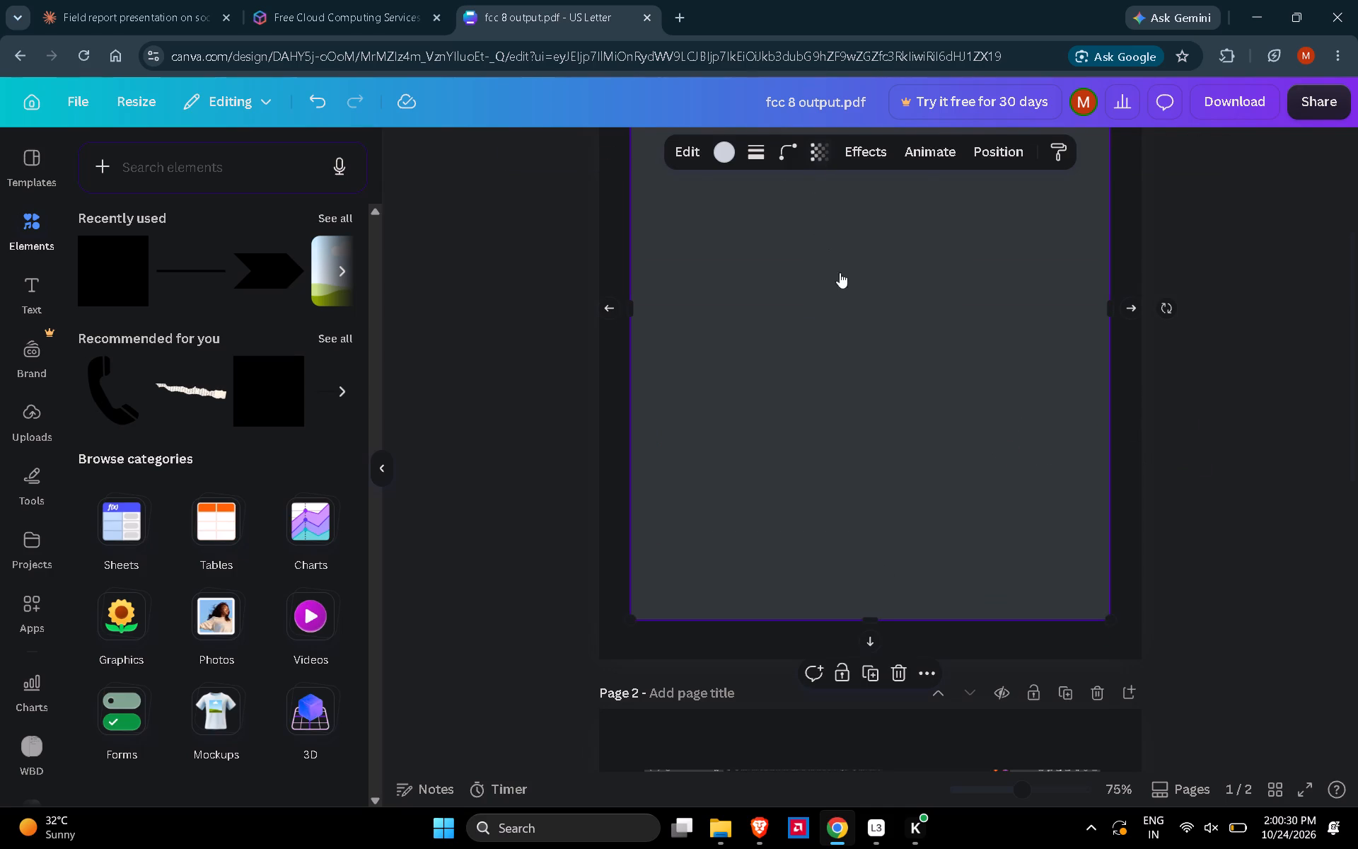
left_click_drag(846, 221, 484, 277)
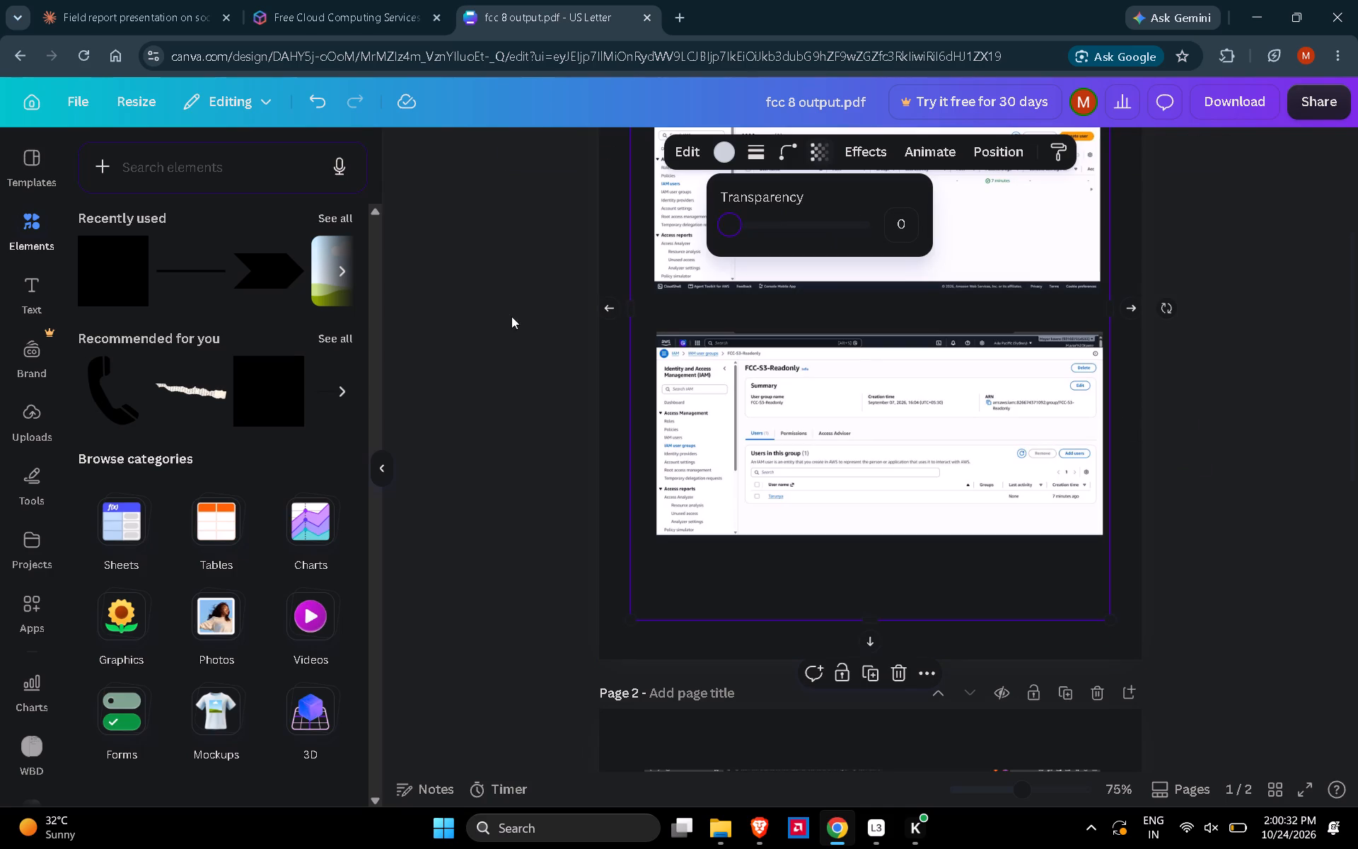
Give the page 1 rectangle a solid border with a stroke weight of 5.
left_click(753, 162)
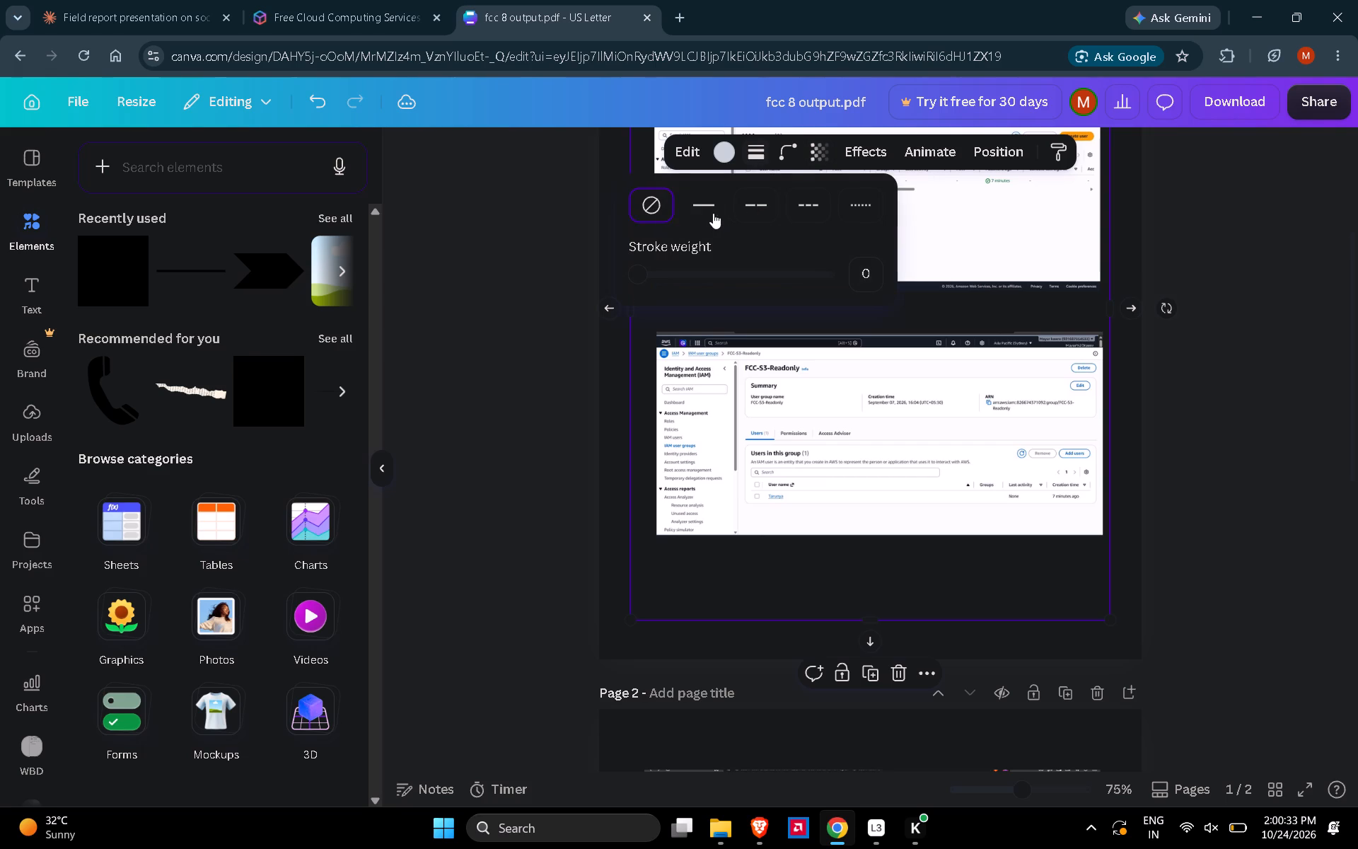
left_click(703, 212)
left_click_drag(652, 272, 646, 279)
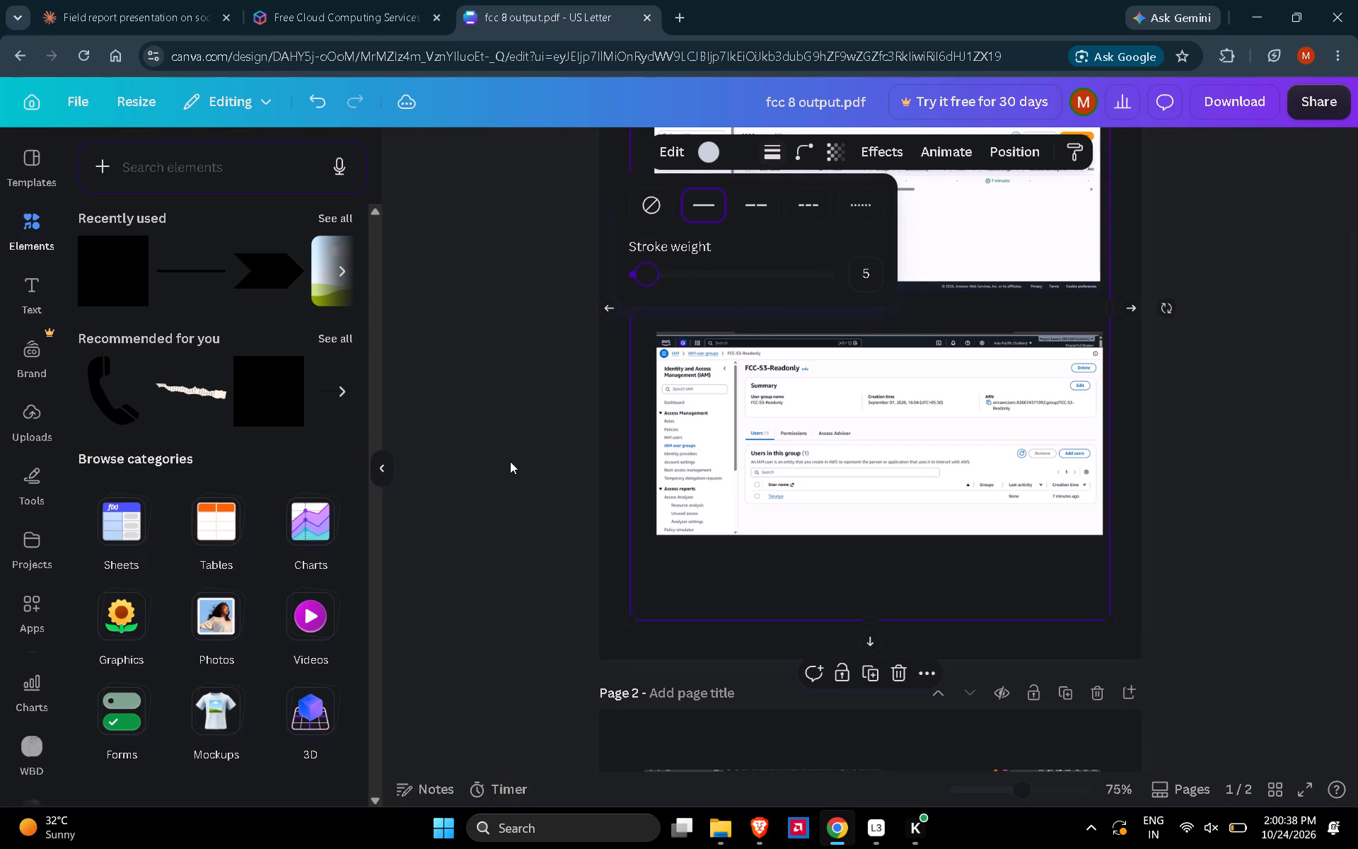
left_click(510, 461)
left_click(560, 484)
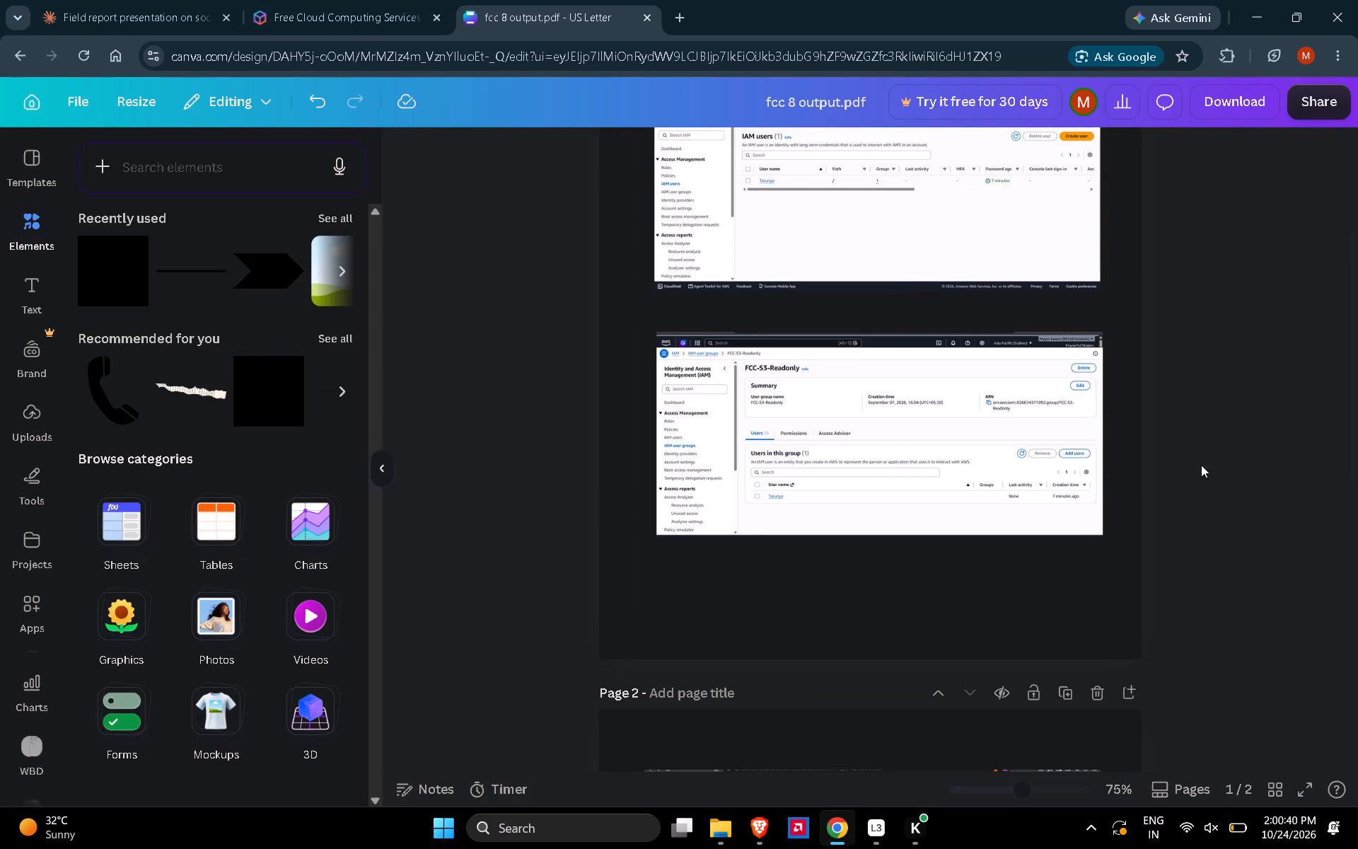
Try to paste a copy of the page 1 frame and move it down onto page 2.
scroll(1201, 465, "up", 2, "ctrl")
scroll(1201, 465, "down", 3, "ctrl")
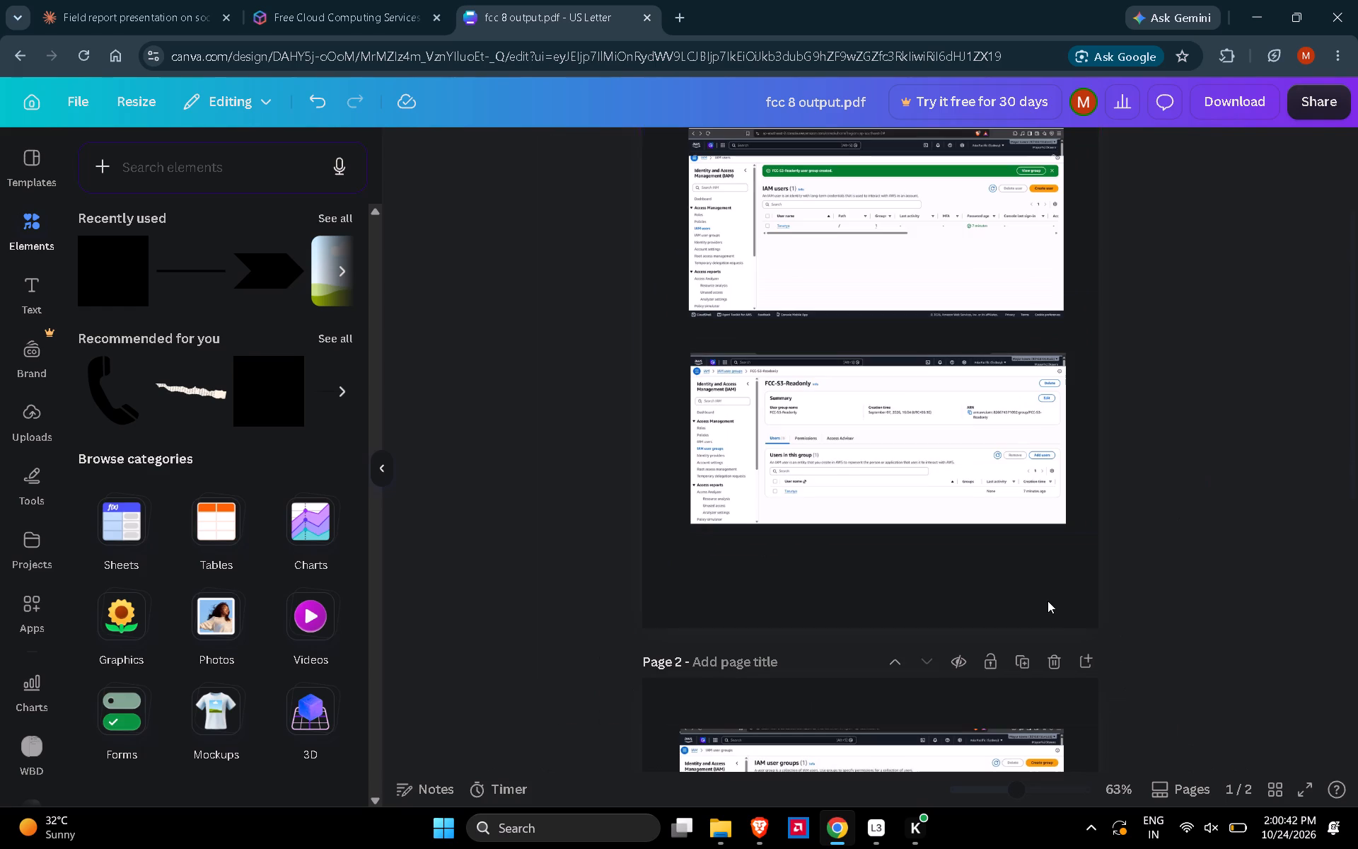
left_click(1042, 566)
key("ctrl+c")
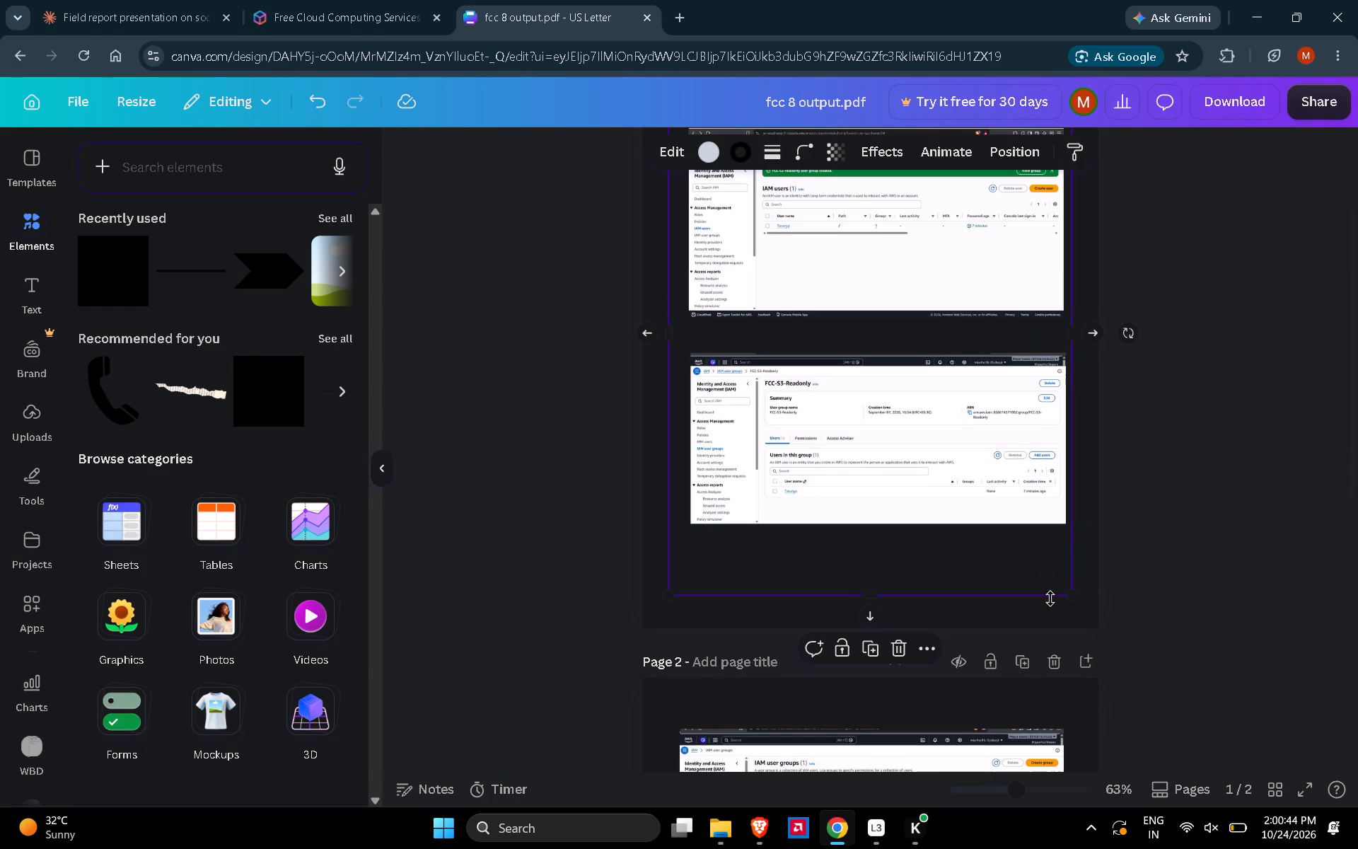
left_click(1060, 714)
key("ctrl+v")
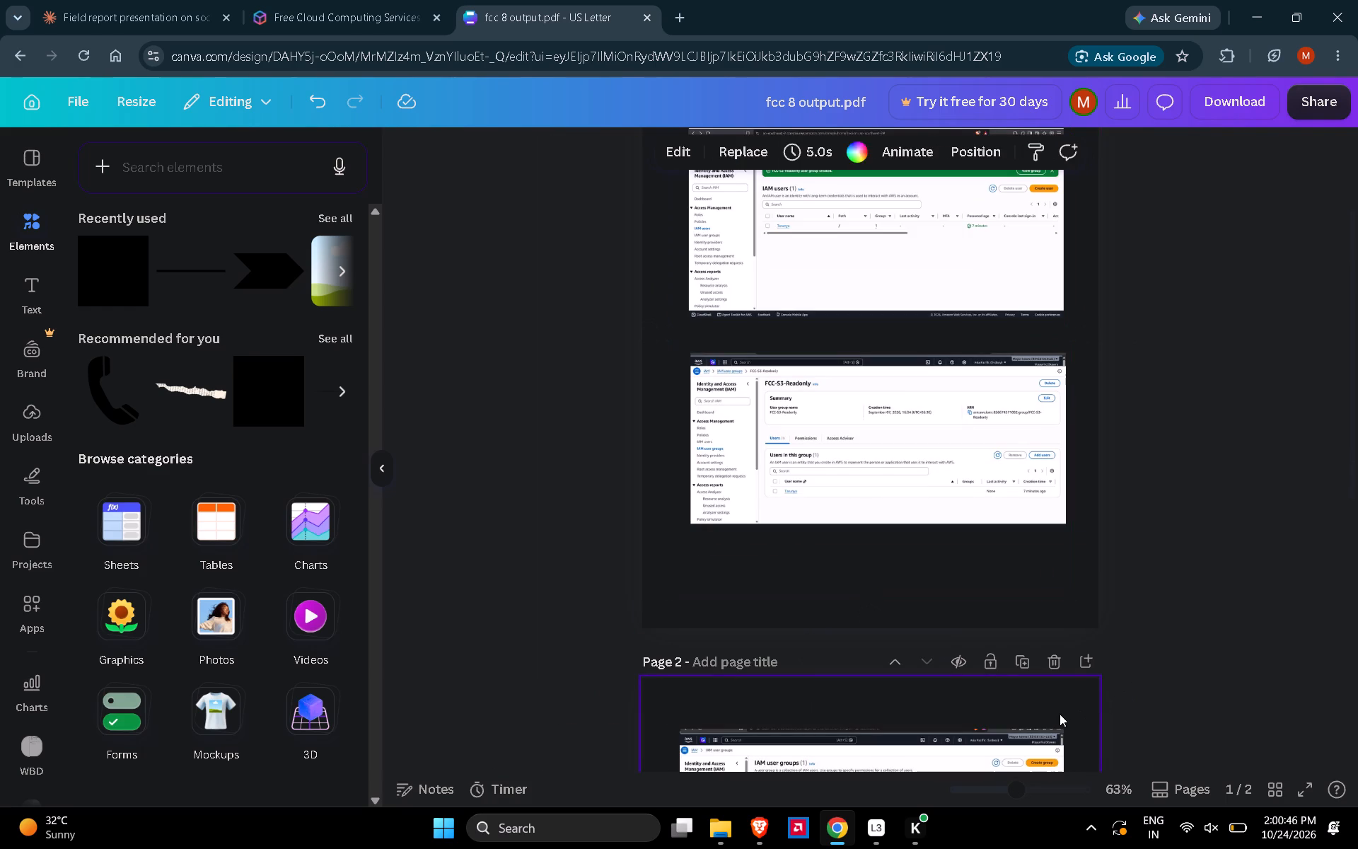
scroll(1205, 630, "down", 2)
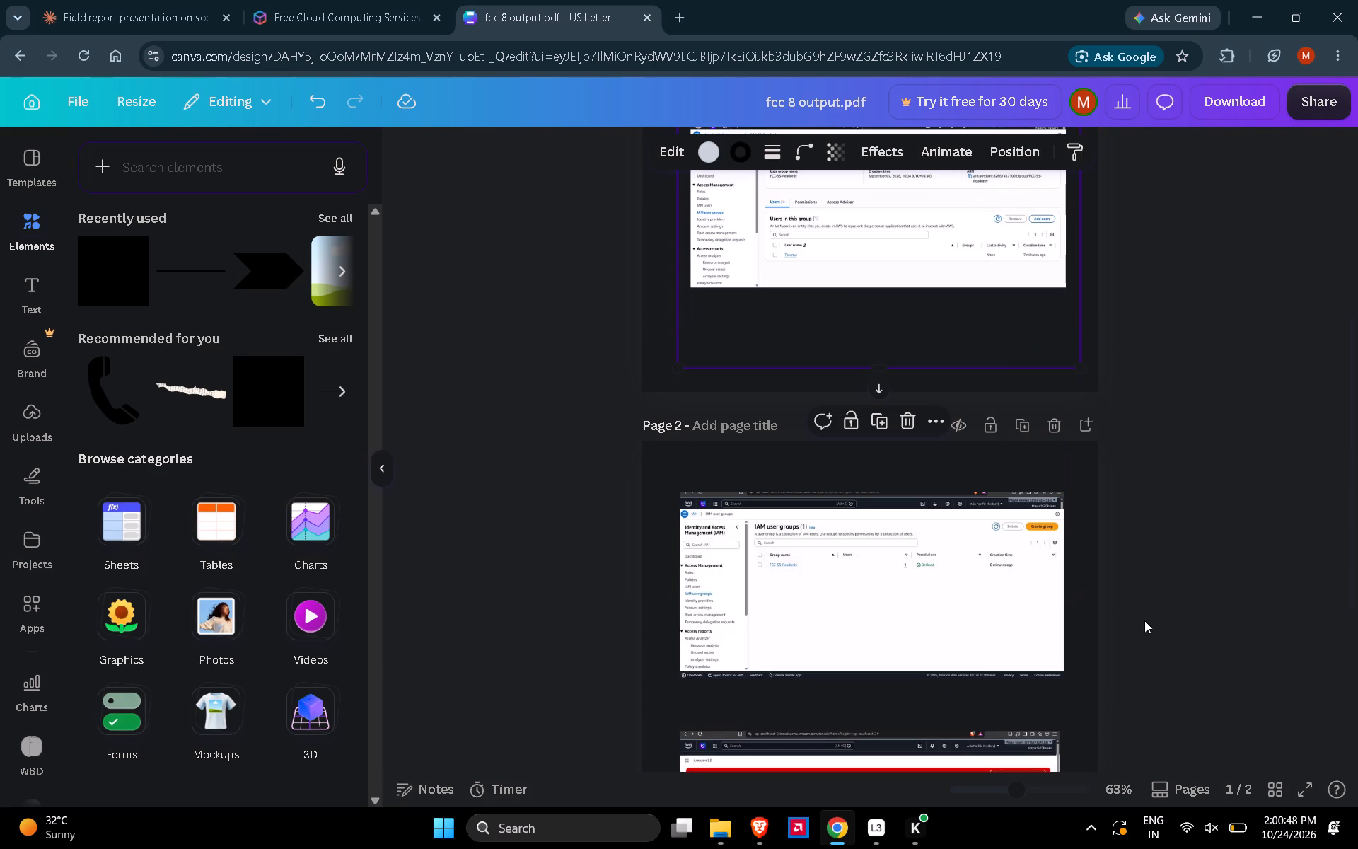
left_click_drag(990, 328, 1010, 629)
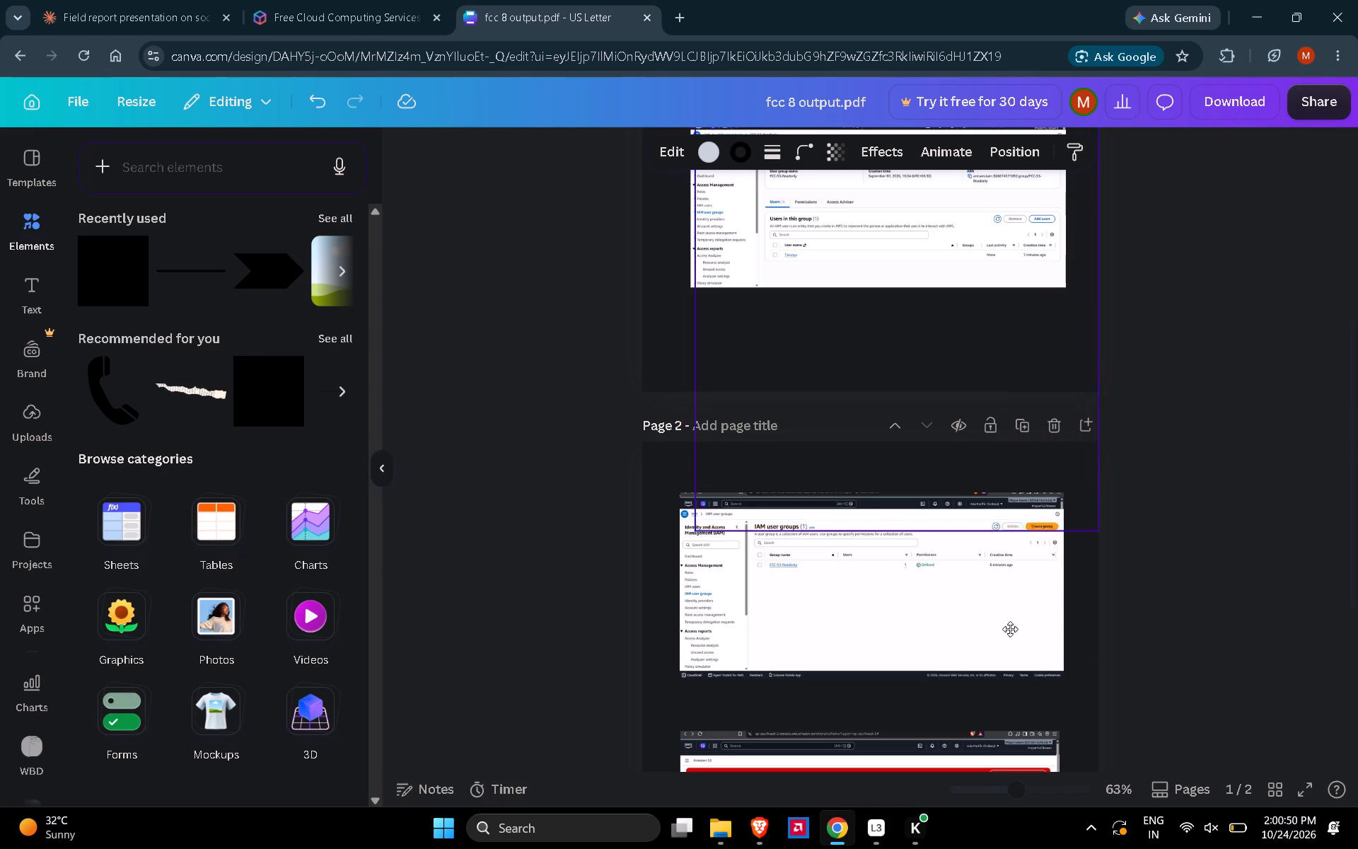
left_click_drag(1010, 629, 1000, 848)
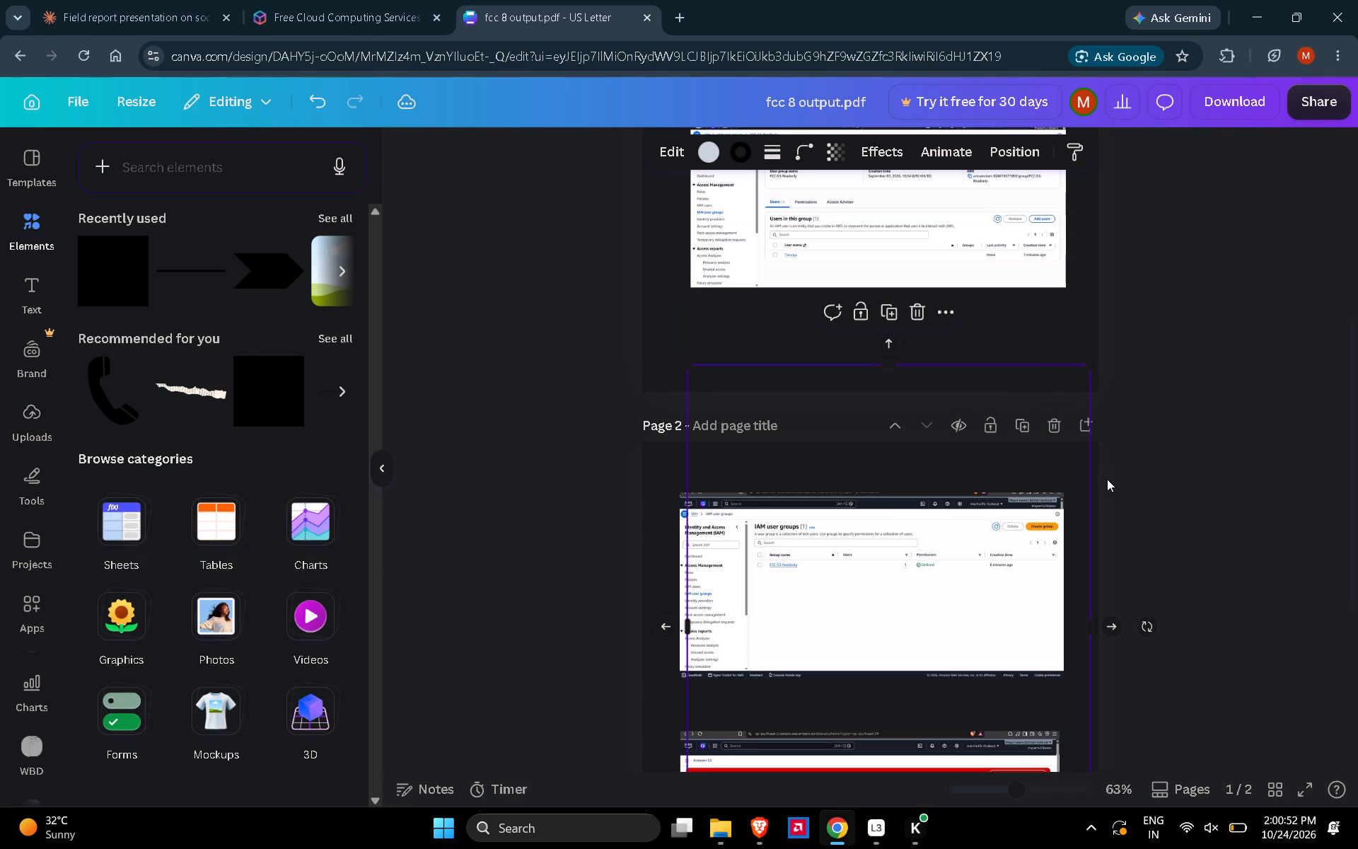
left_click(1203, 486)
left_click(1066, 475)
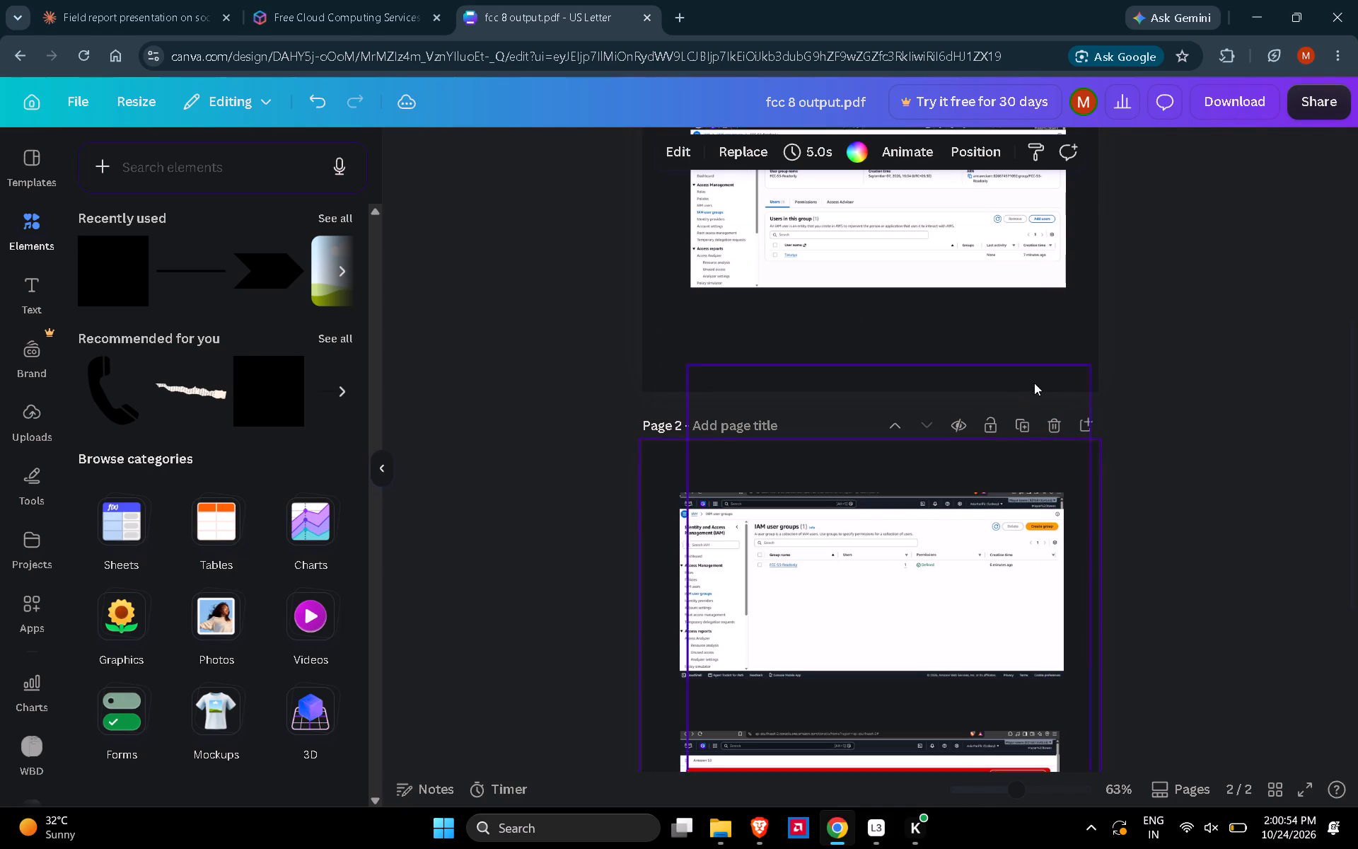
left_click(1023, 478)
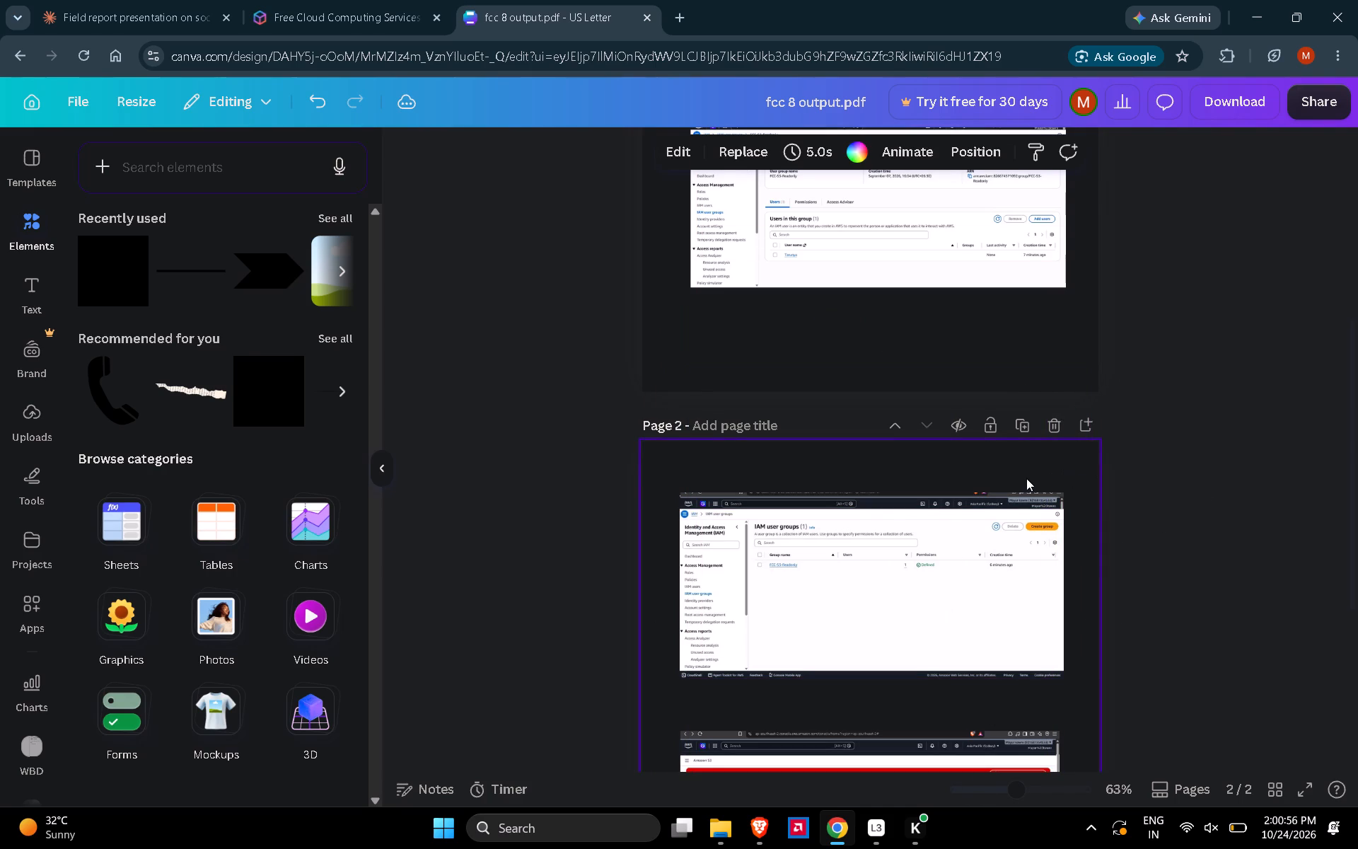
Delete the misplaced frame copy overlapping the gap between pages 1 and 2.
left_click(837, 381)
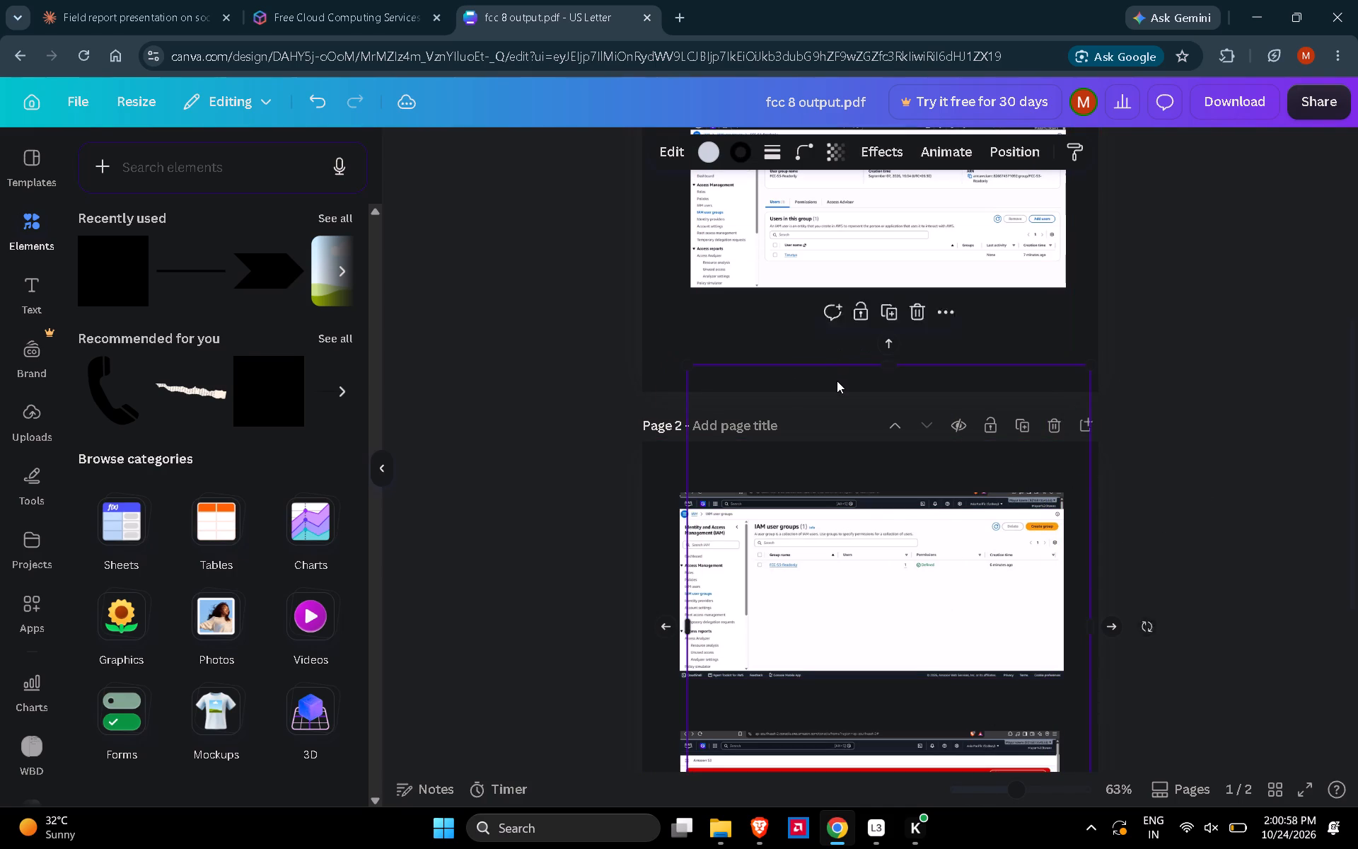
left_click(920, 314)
Copy the page 1 border frame and paste it onto page 2 around its screenshots.
left_click(938, 308)
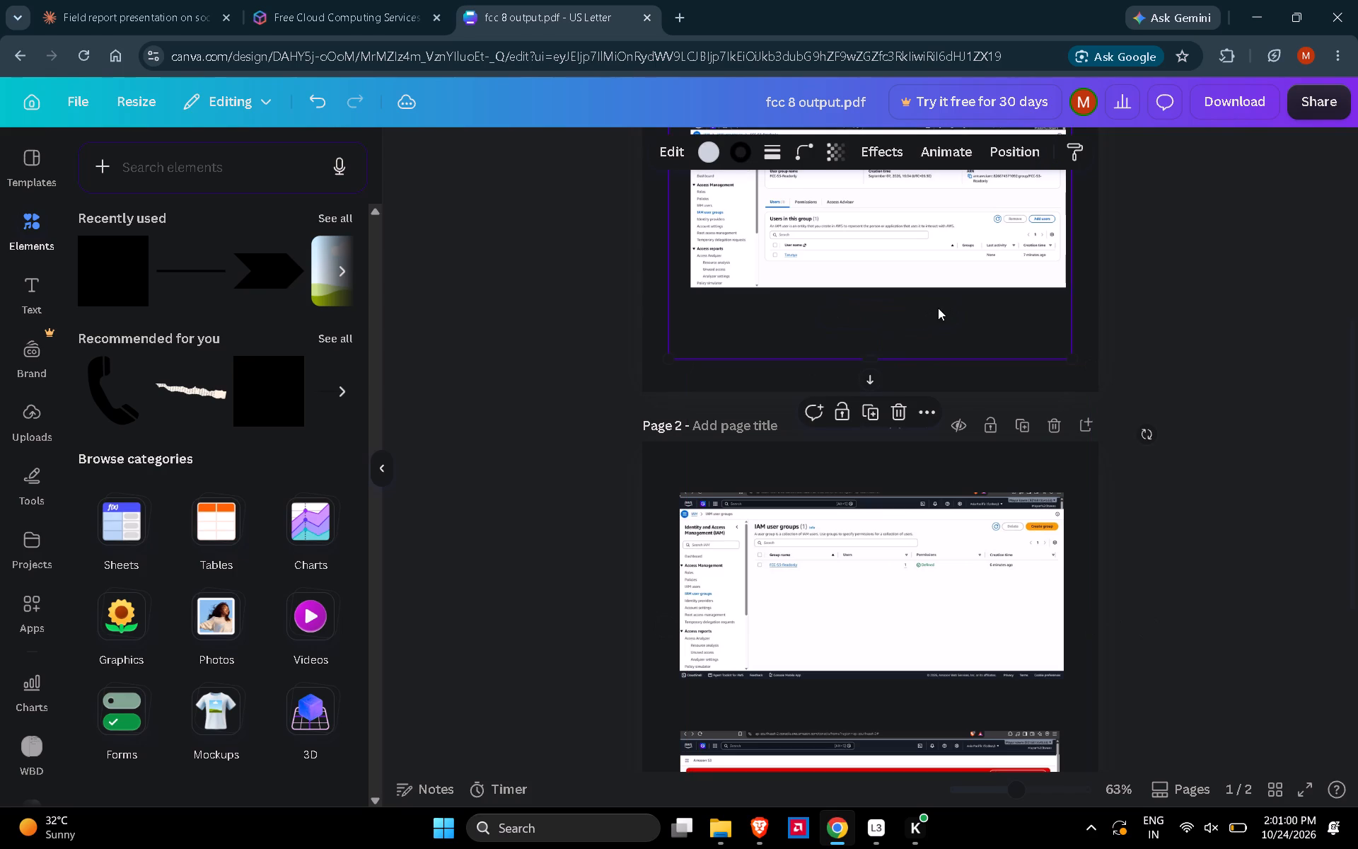
key("ctrl+c")
left_click(667, 471)
key("ctrl+v")
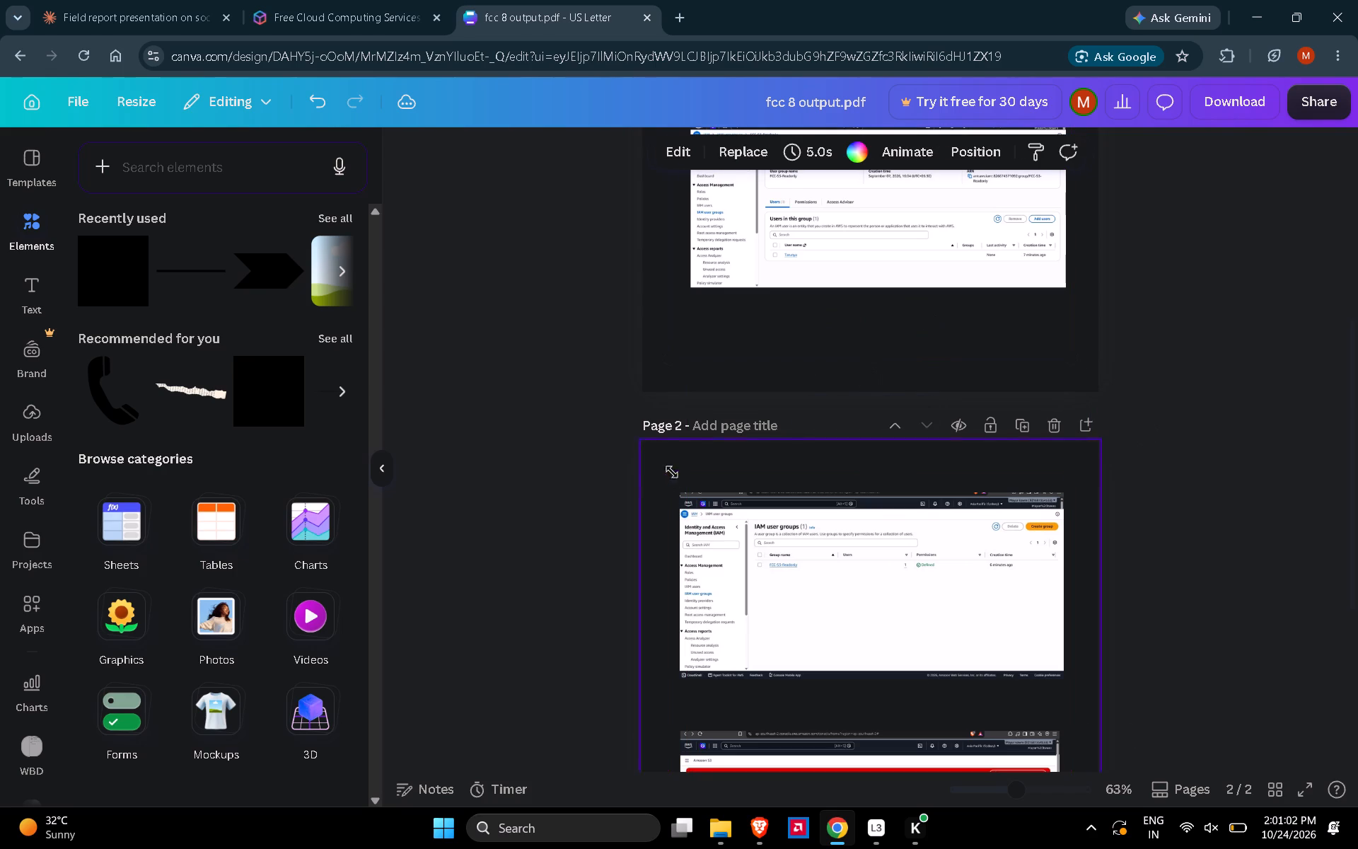
left_click(580, 514)
scroll(581, 514, "down", 5)
scroll(583, 512, "up", 5)
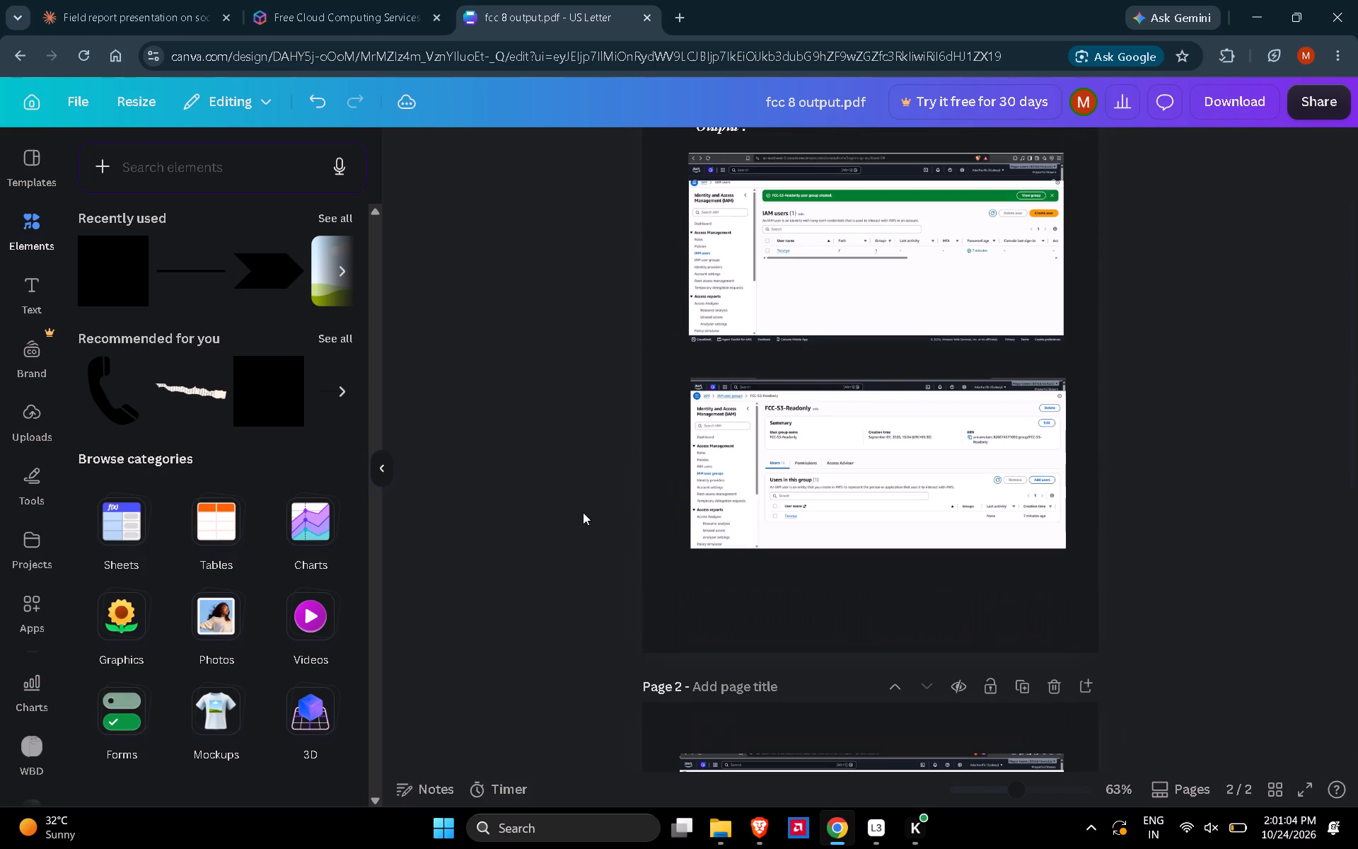
Rename the design as fcc 6 main output.pdf.
left_click(799, 108)
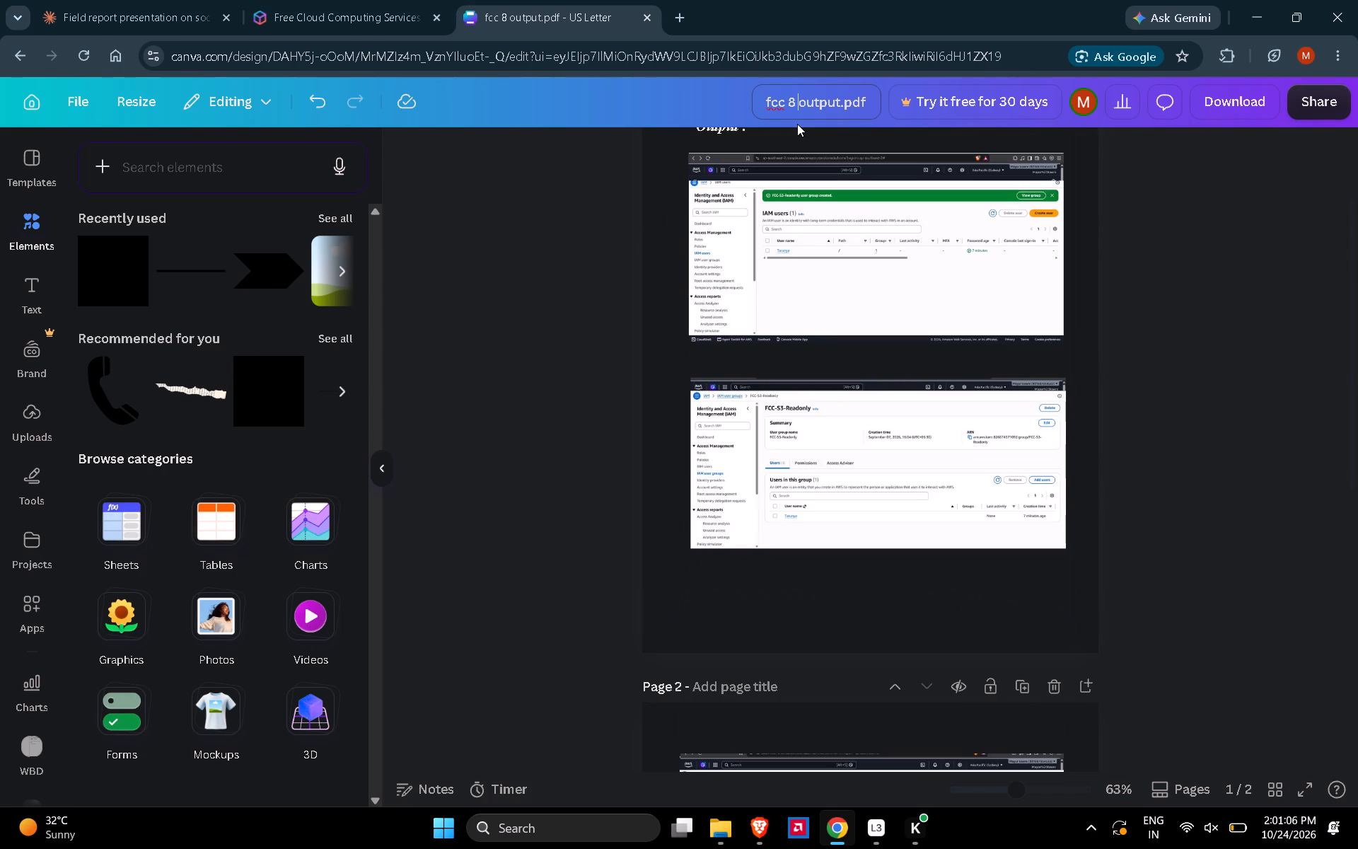
key("BackSpace")
key("BackSpace")
type("6 main")
key("space")
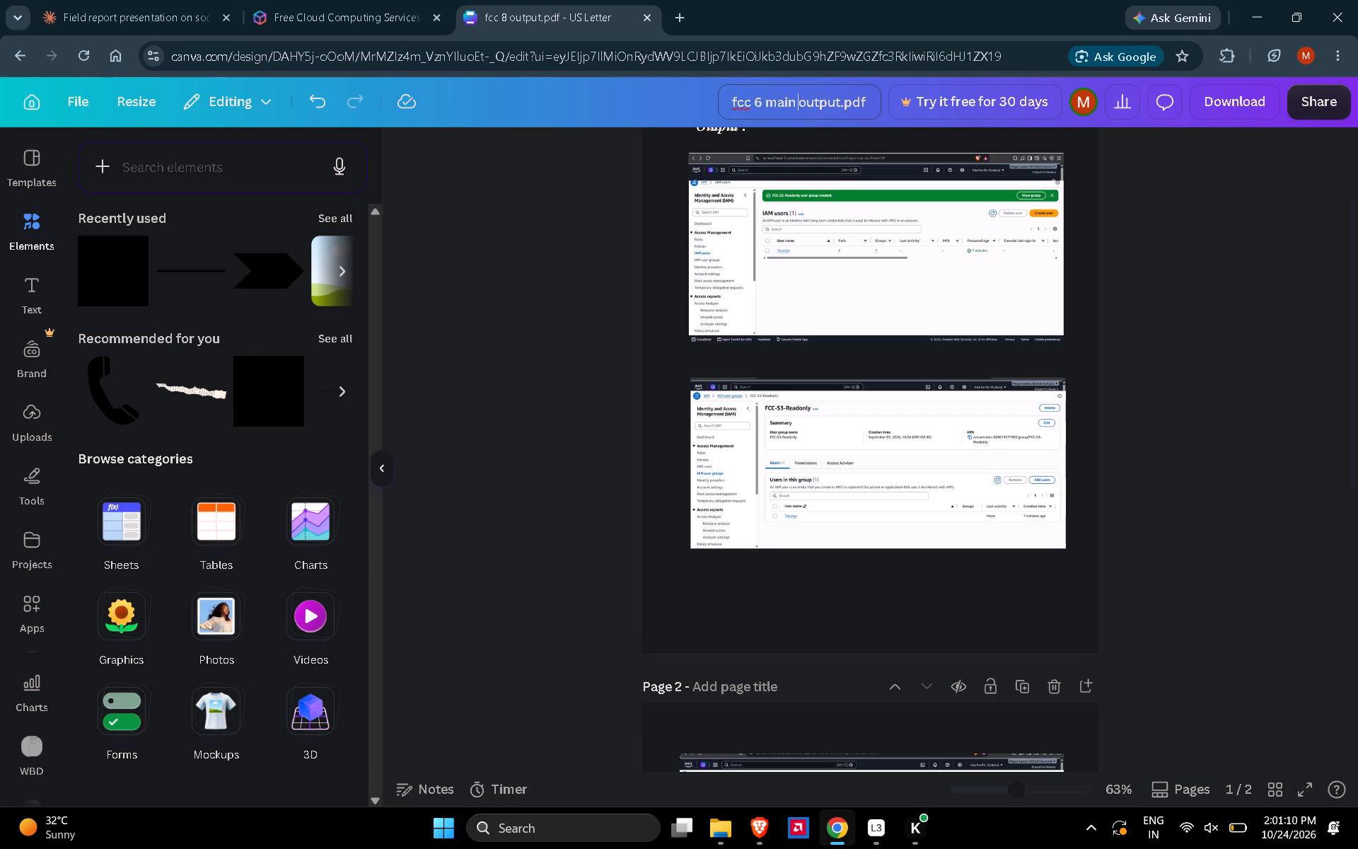
Open the download options for the renamed design.
left_click(1248, 97)
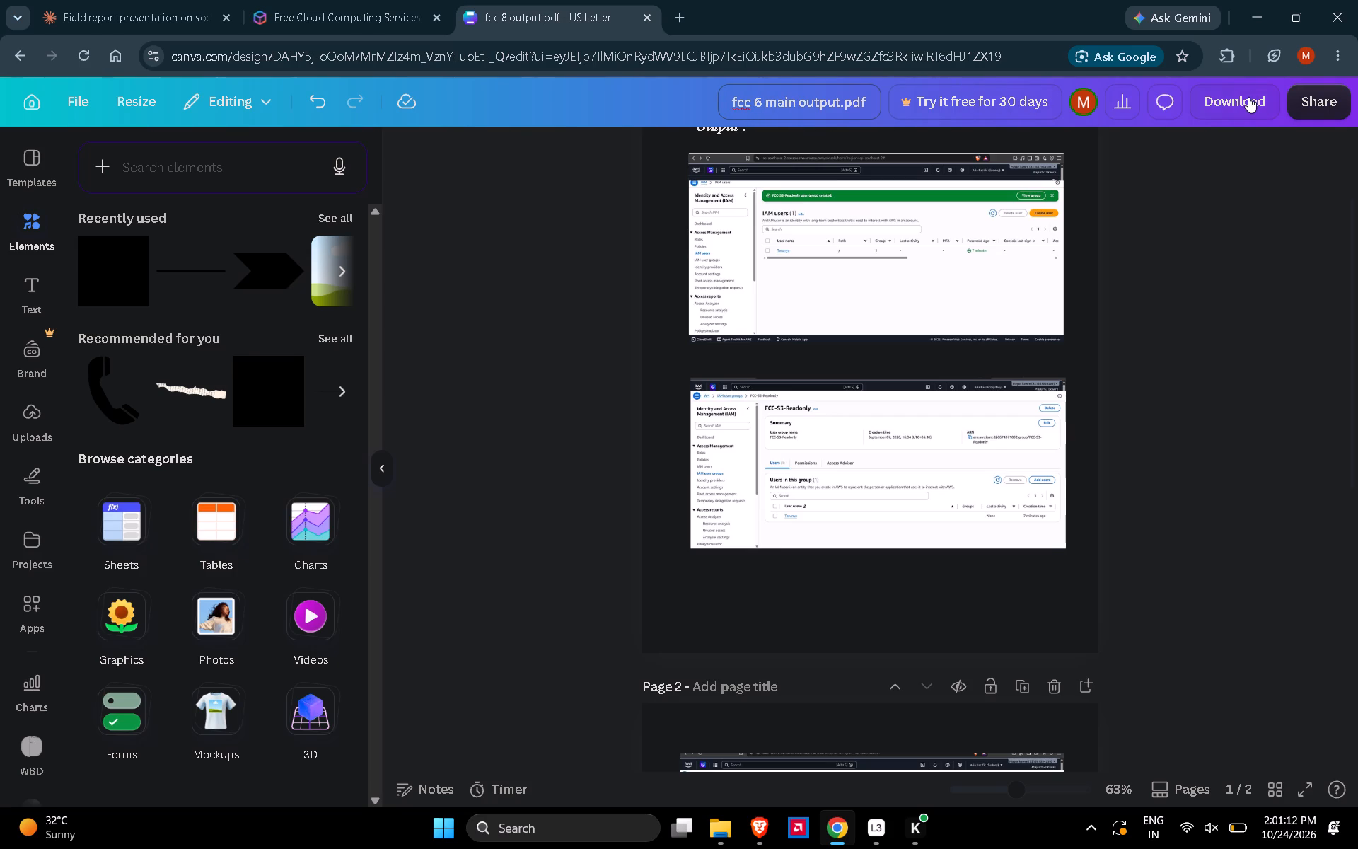
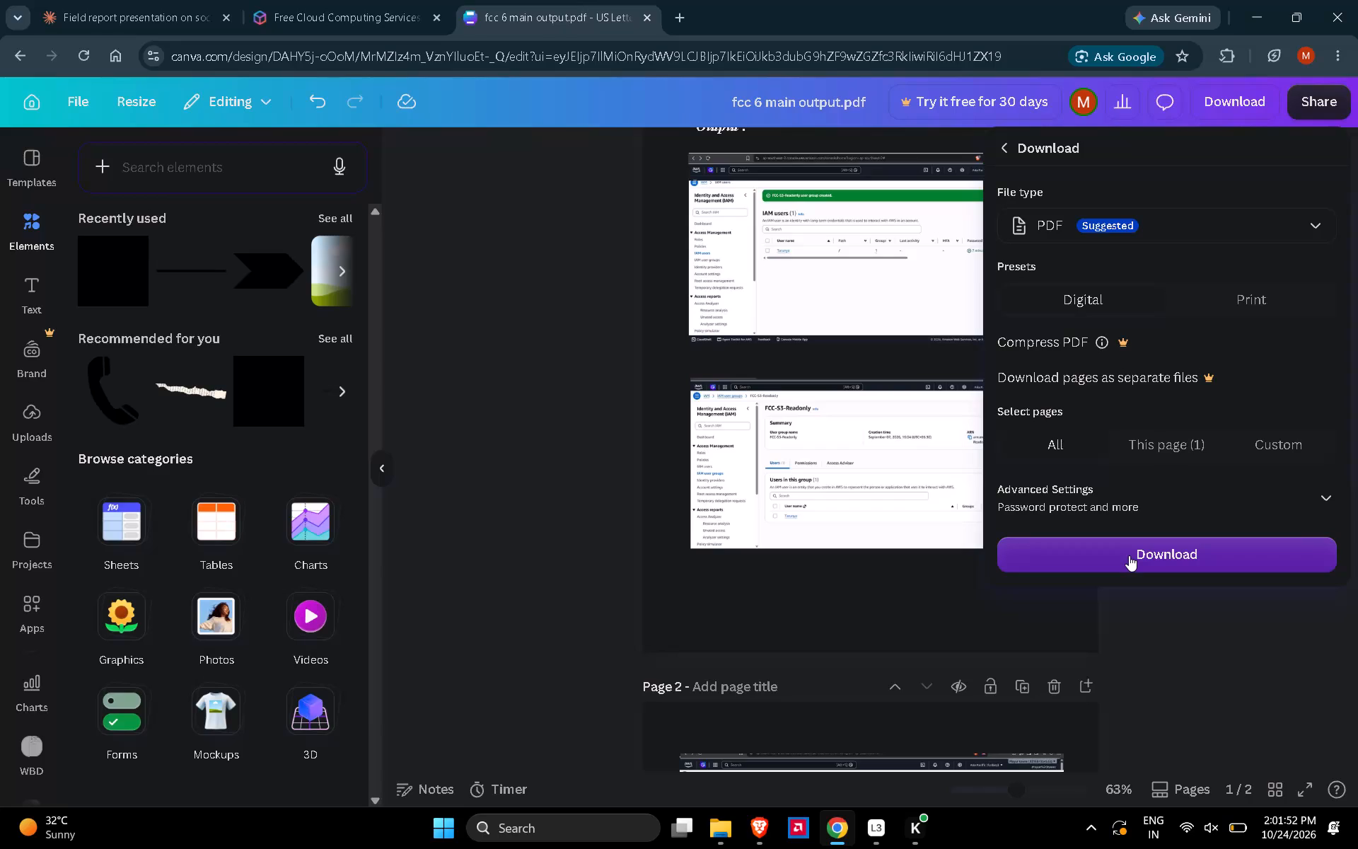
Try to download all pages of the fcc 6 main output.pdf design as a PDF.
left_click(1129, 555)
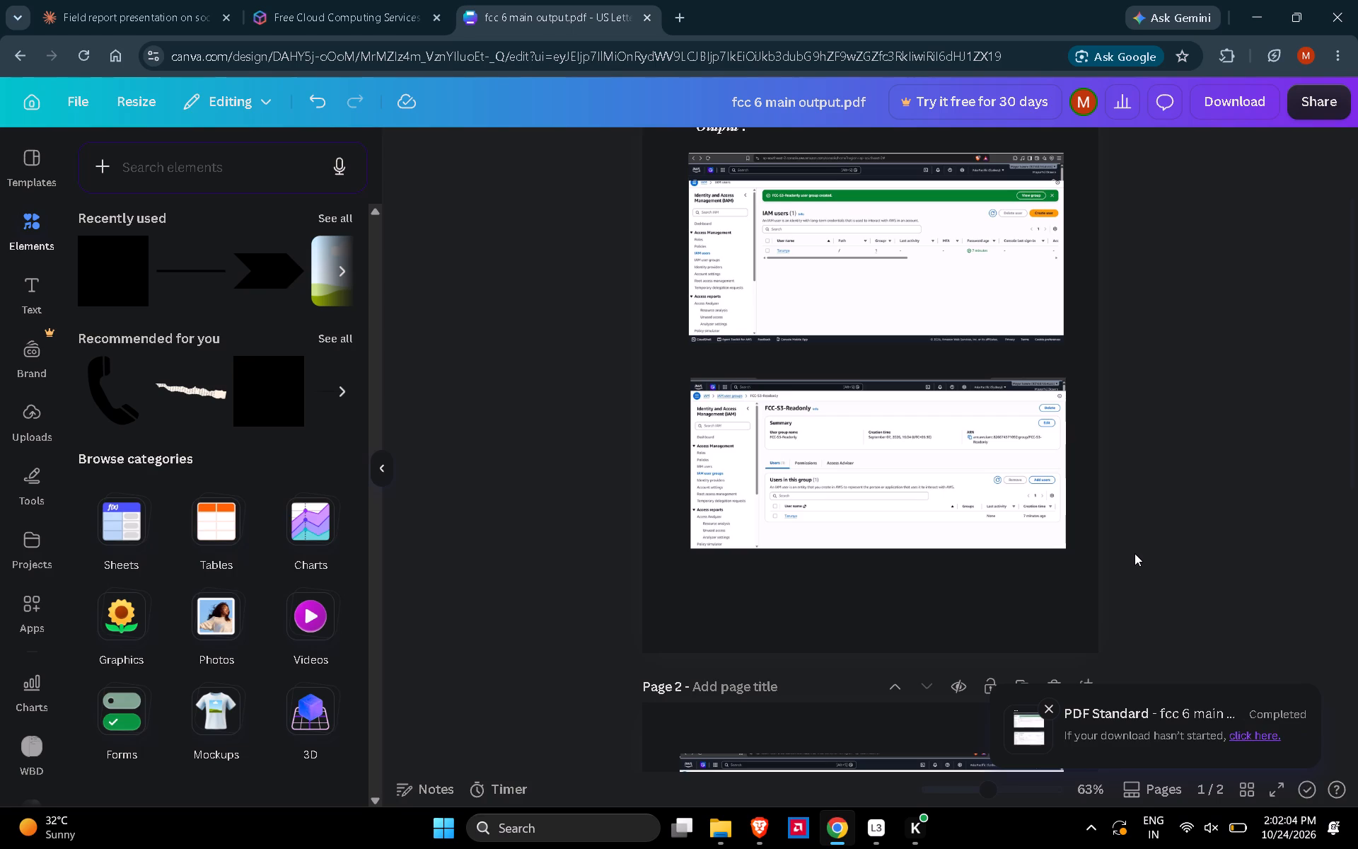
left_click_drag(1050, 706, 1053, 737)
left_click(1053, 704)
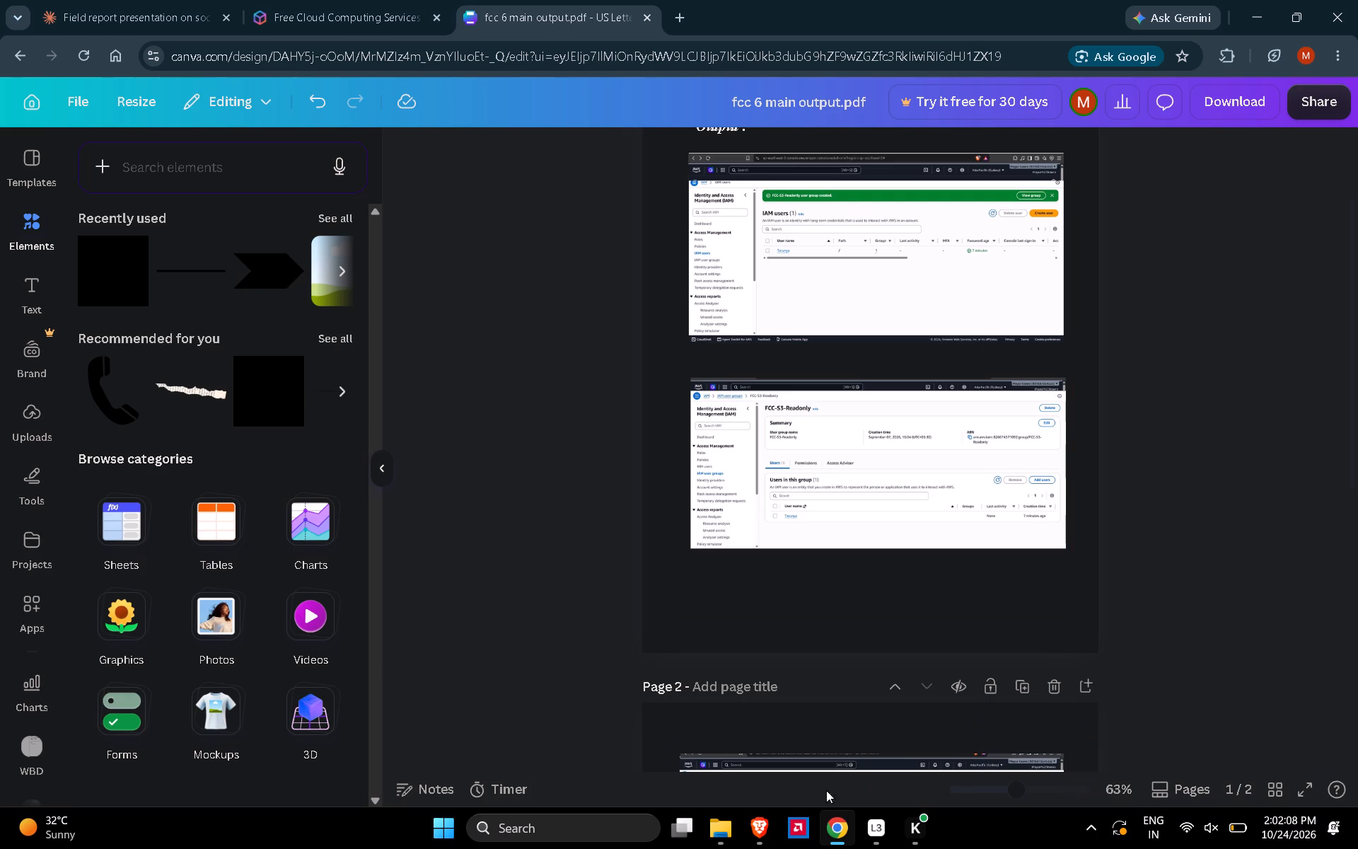
Switch to File Explorer, open fcc 7 output.pdf from Downloads without saving the pending download, and examine its screenshots and page frame.
left_click(707, 832)
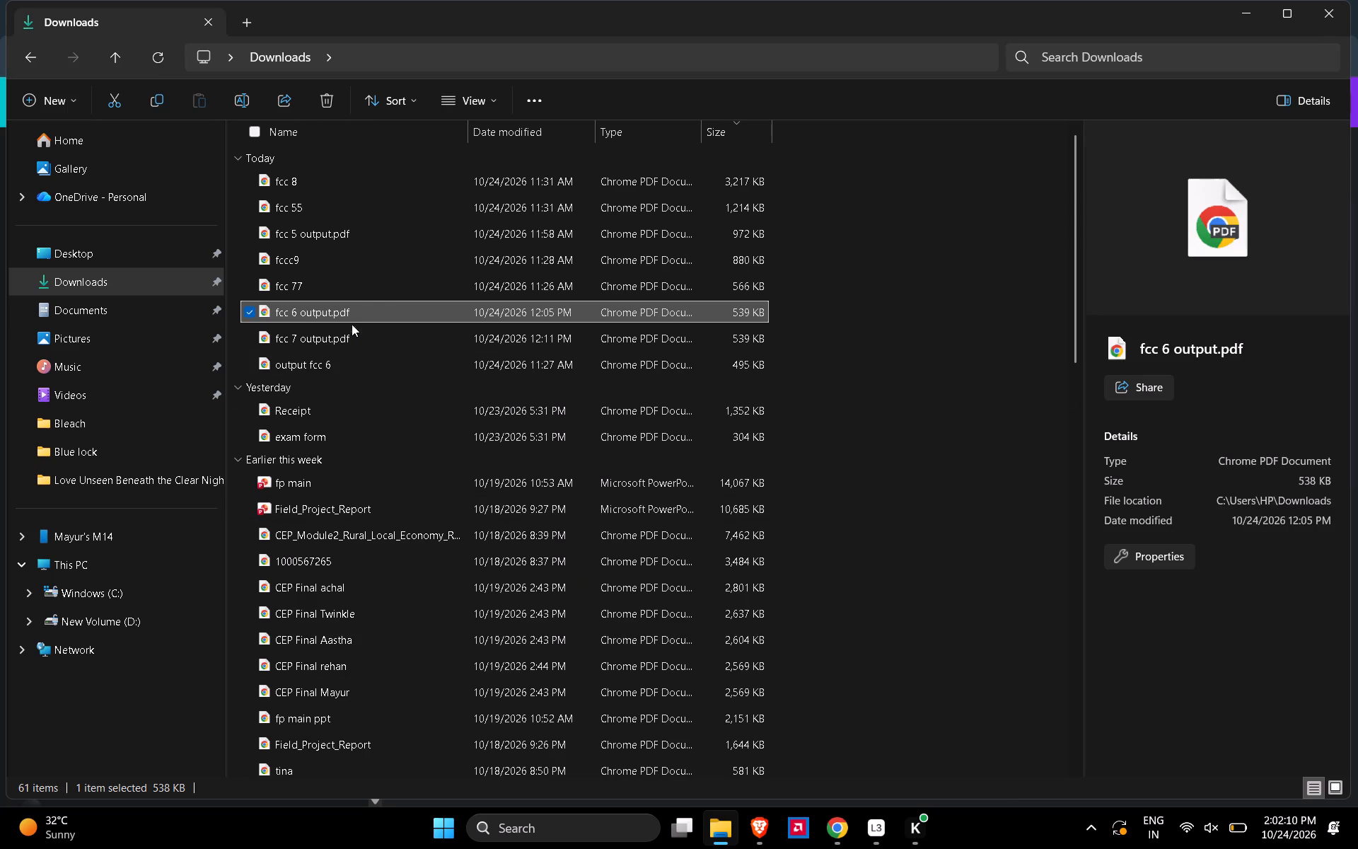
double_click(343, 340)
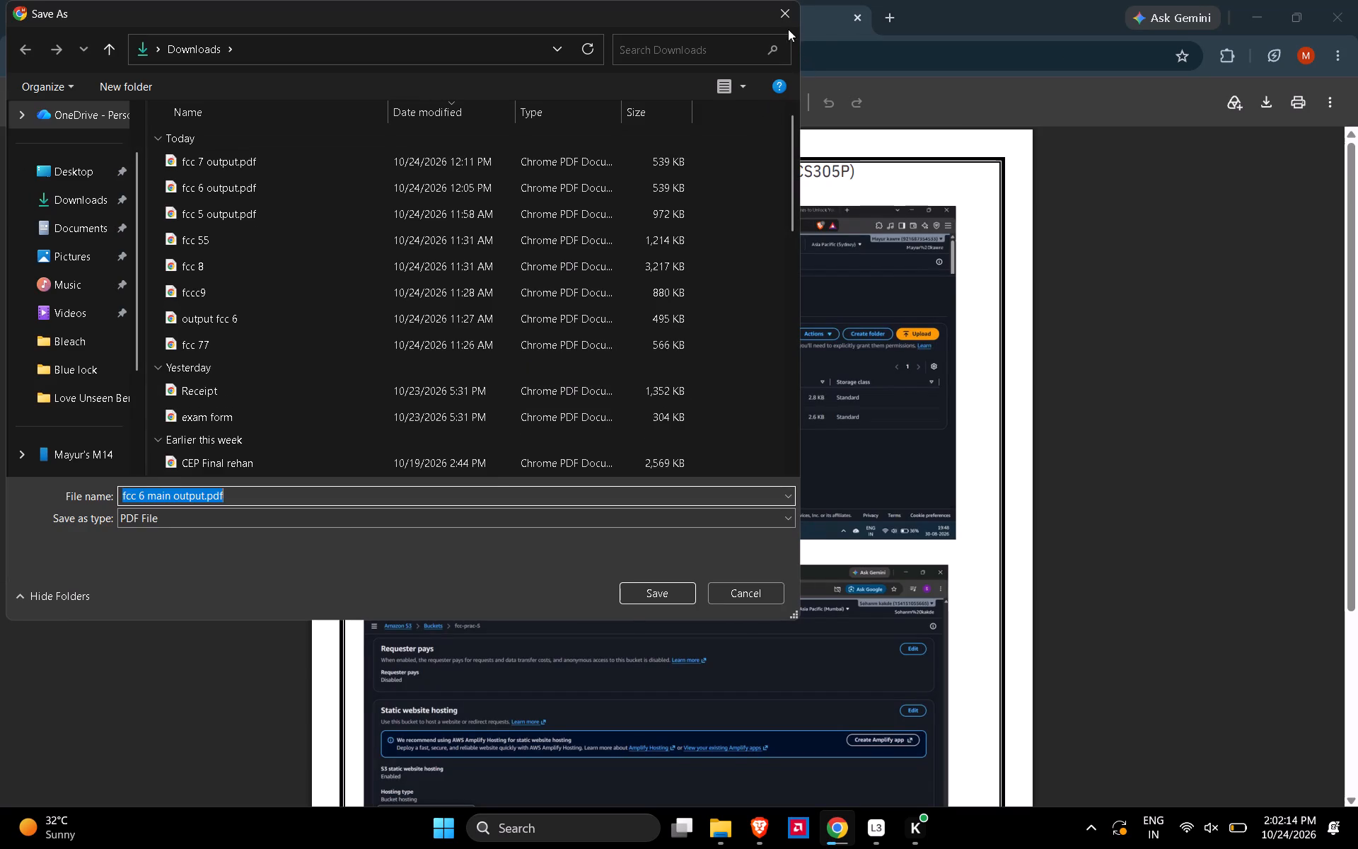
left_click(784, 19)
scroll(706, 315, "down", 4)
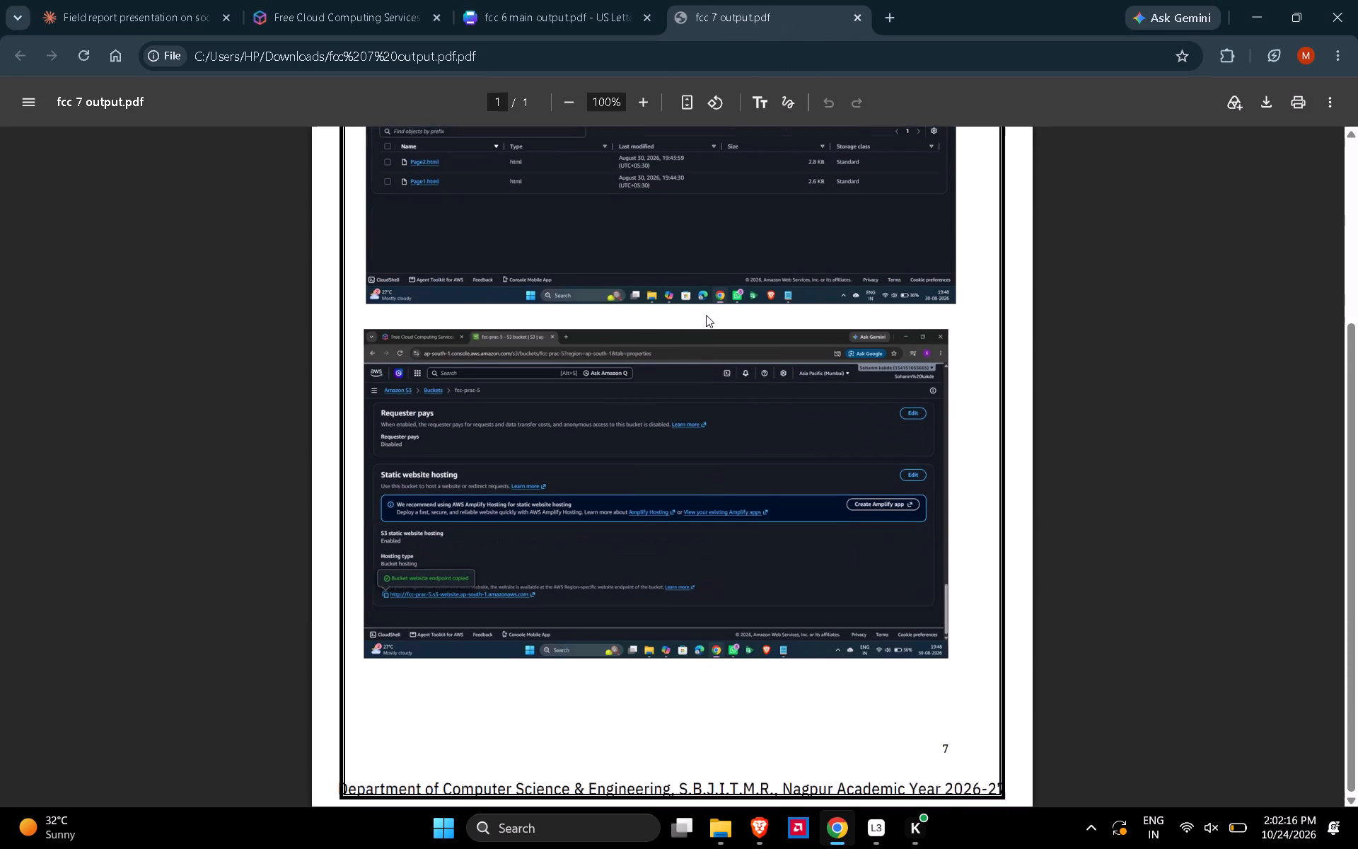
scroll(706, 315, "down", 3)
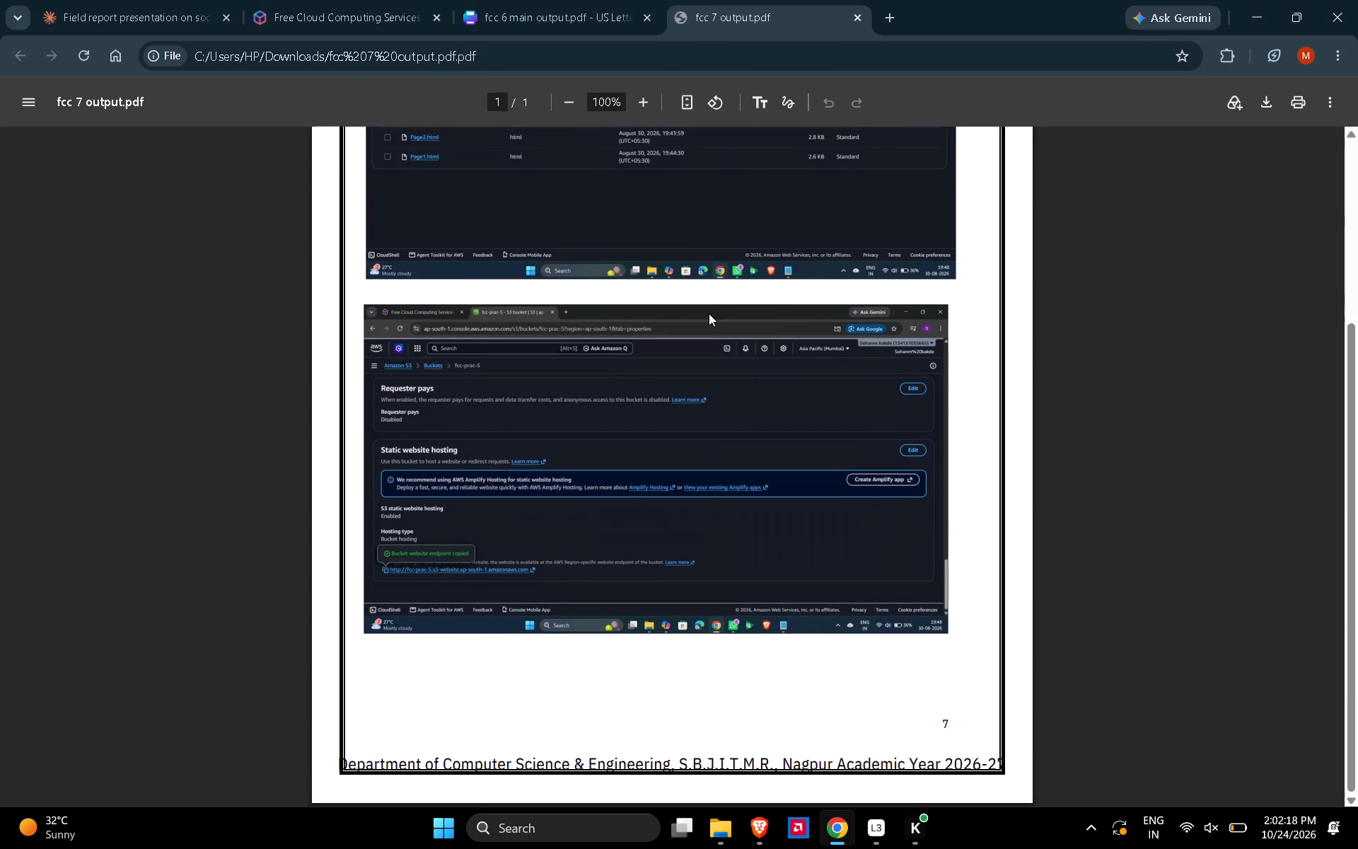
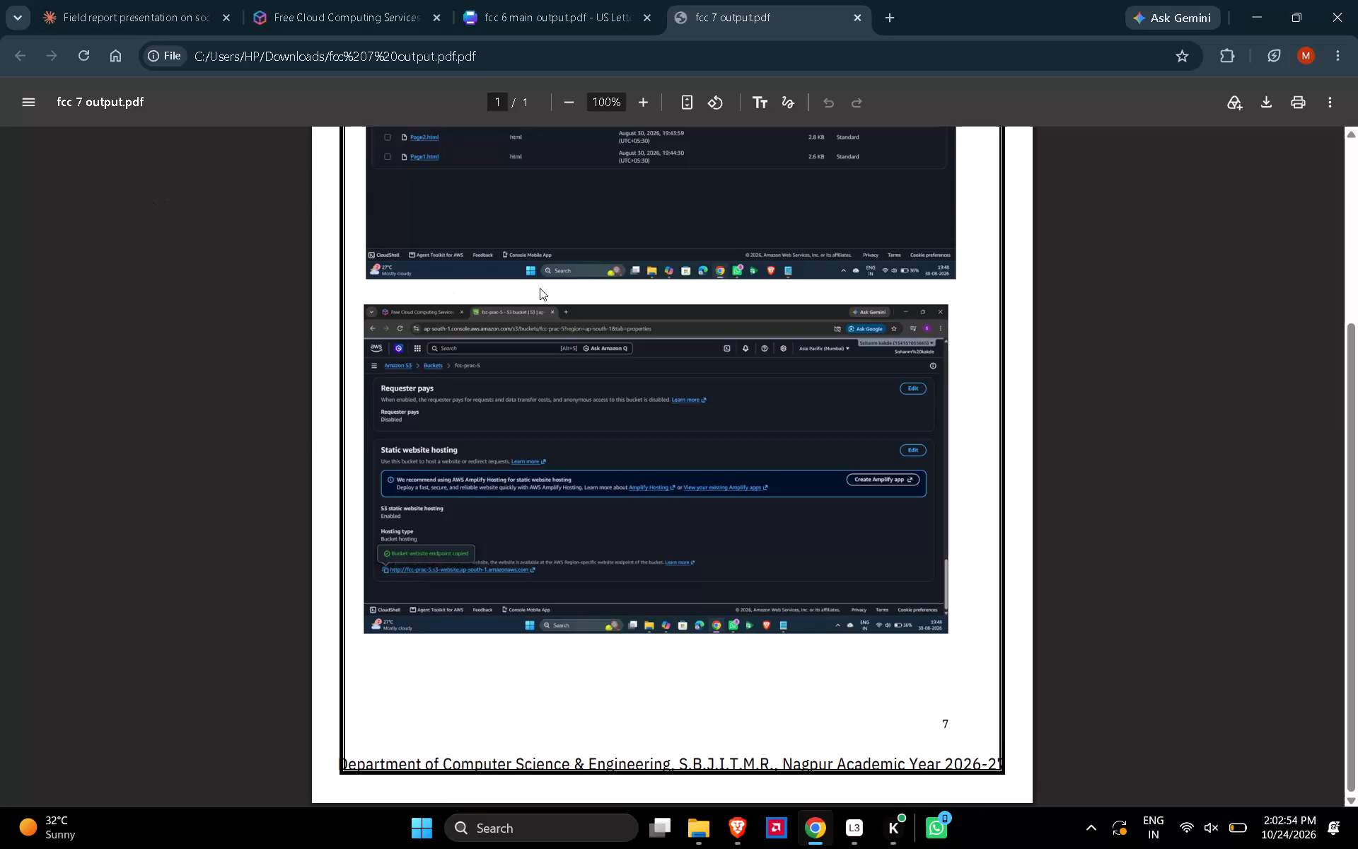
Return to the top of fcc 7 output.pdf for a last look at its page, and close the file.
scroll(550, 295, "up", 10)
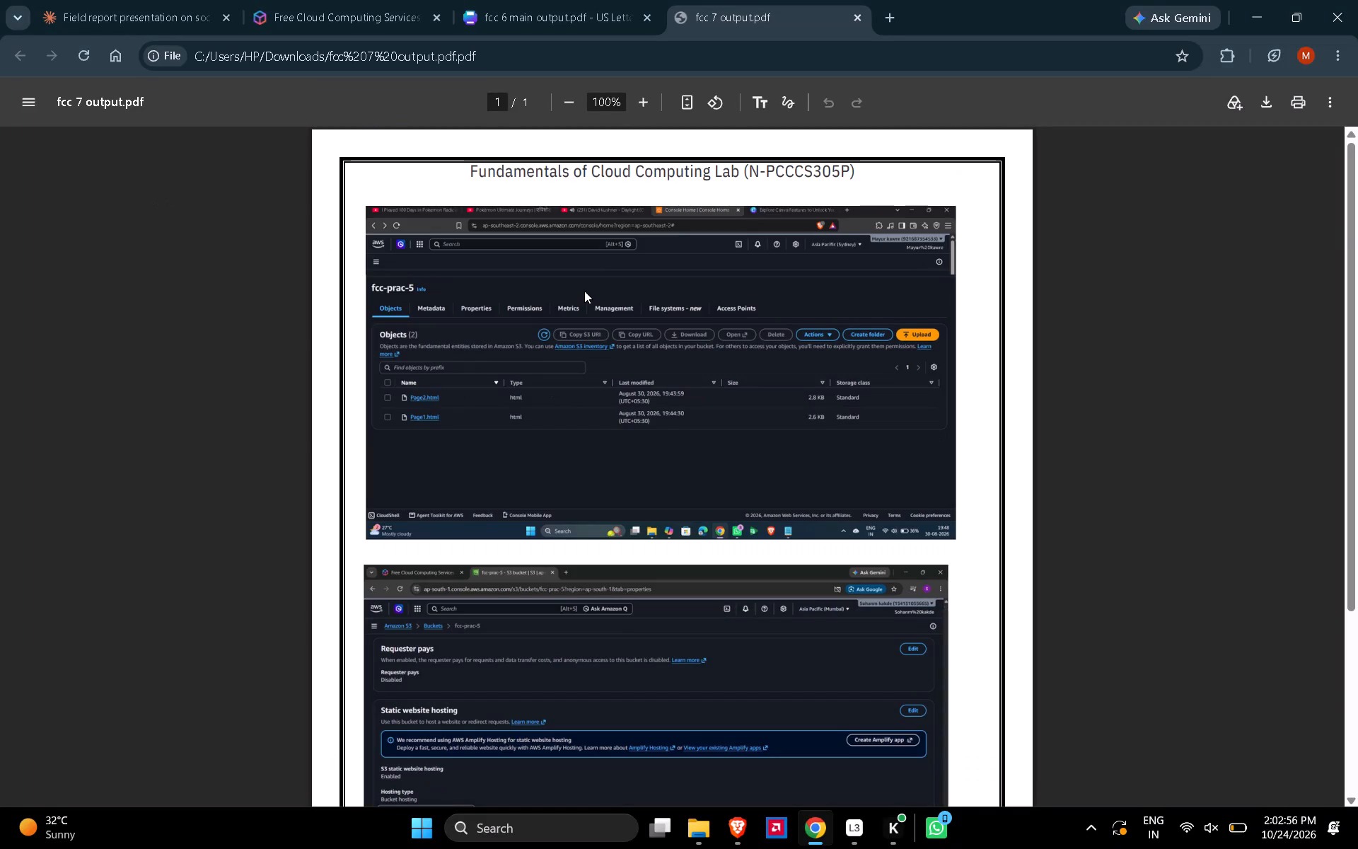
left_click(857, 13)
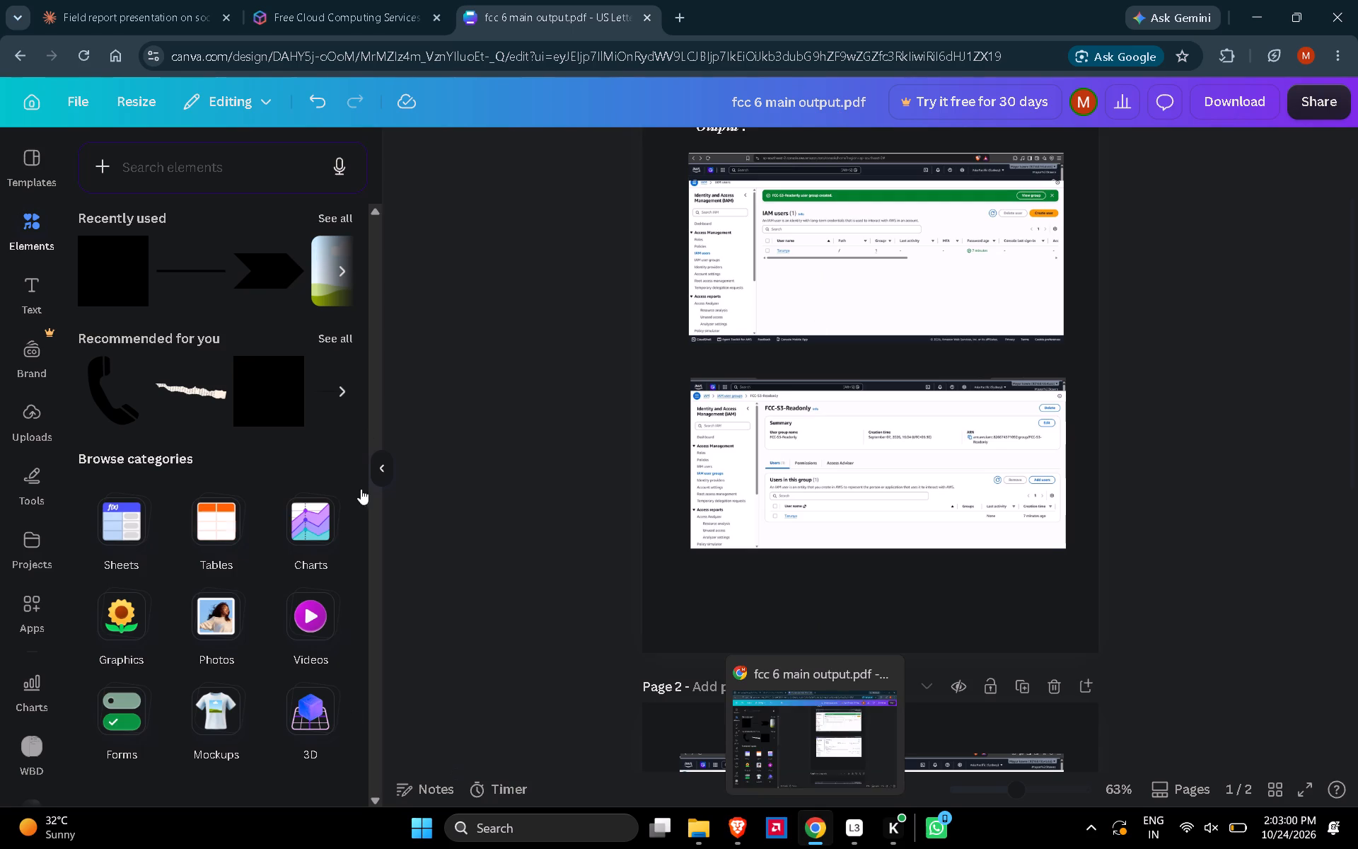
Examine the output screenshots and layout on both pages of the fcc 6 main output.pdf design.
left_click(380, 464)
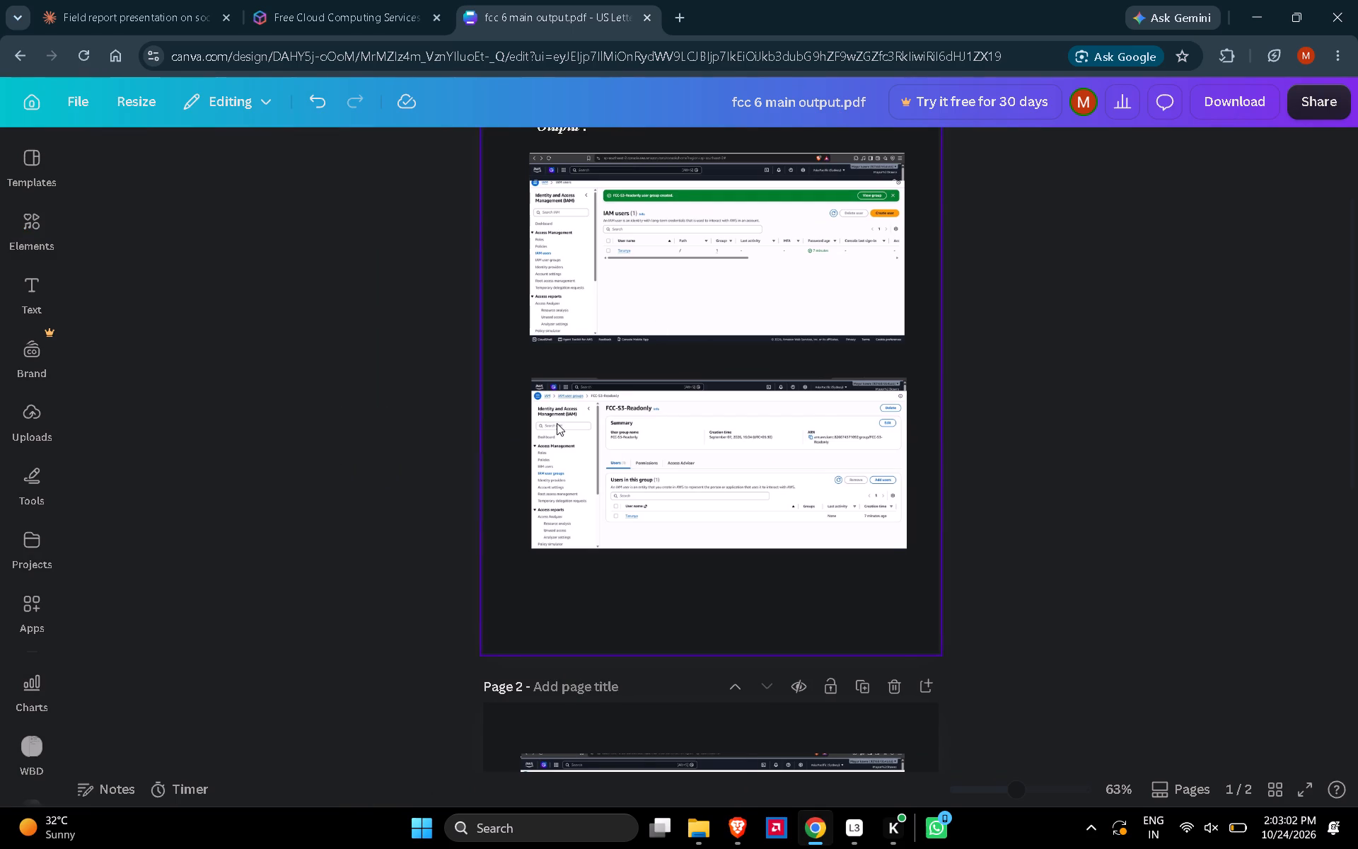
scroll(521, 432, "up", 4)
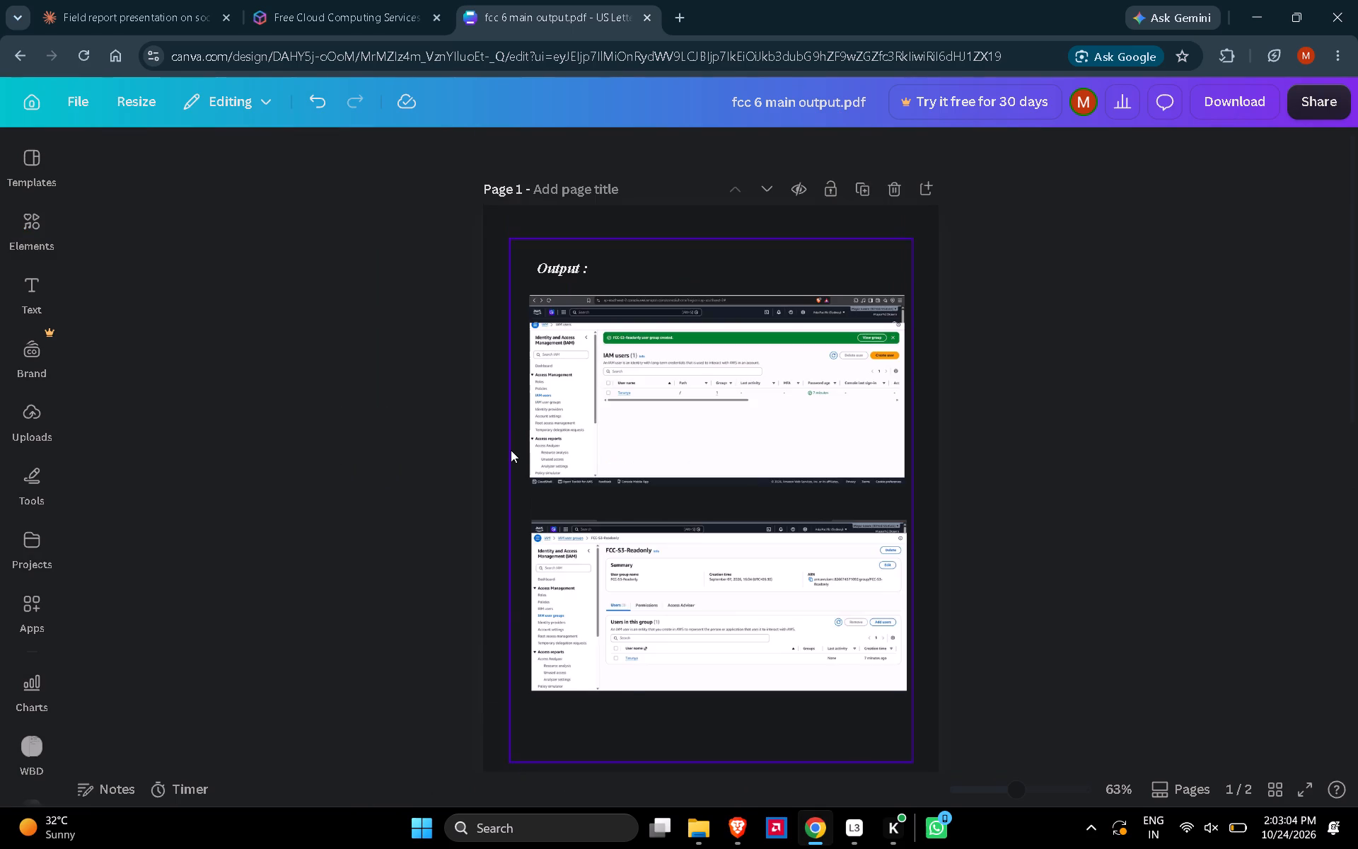
scroll(513, 446, "up", 3, "ctrl")
scroll(513, 449, "down", 11)
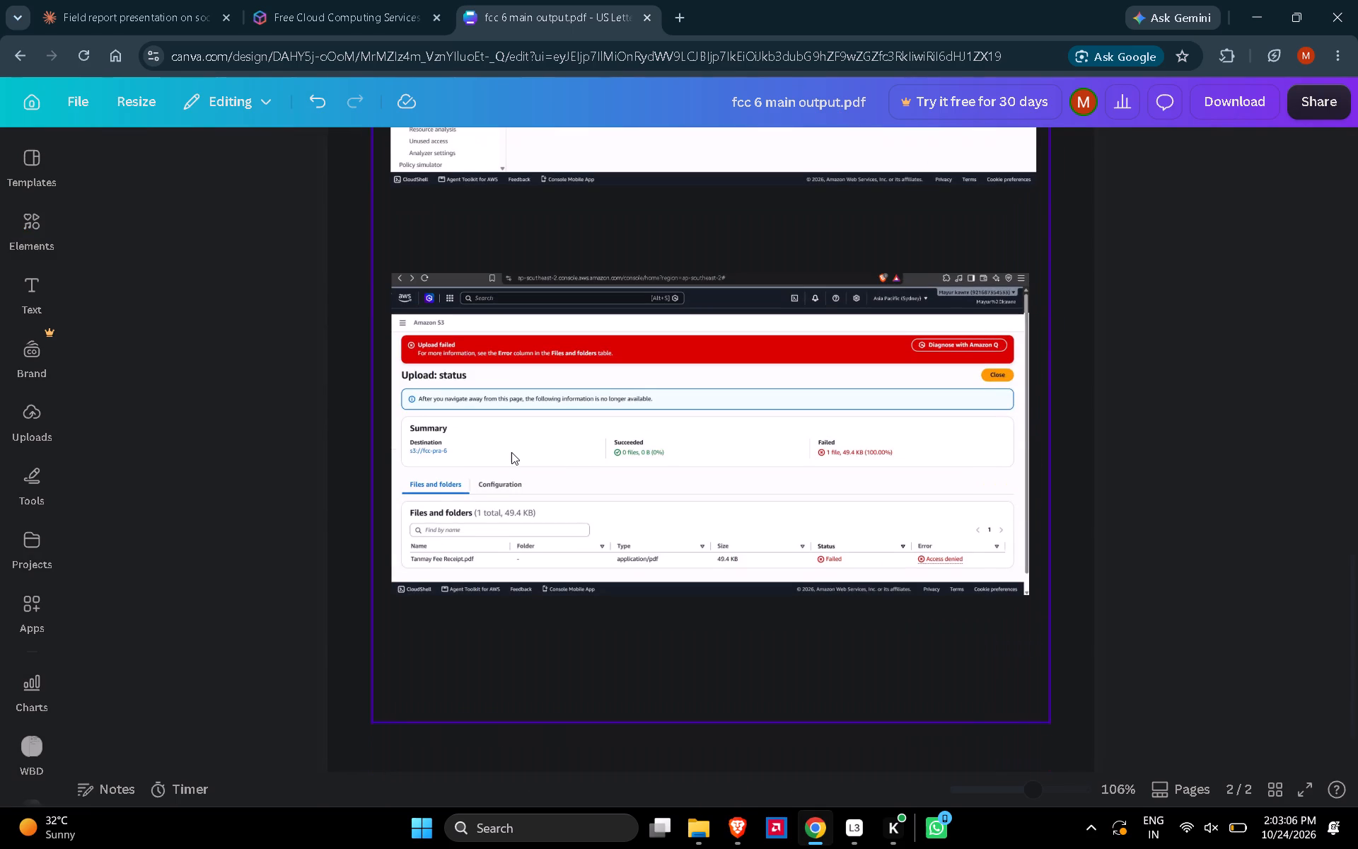
left_click(565, 294)
left_click(288, 345)
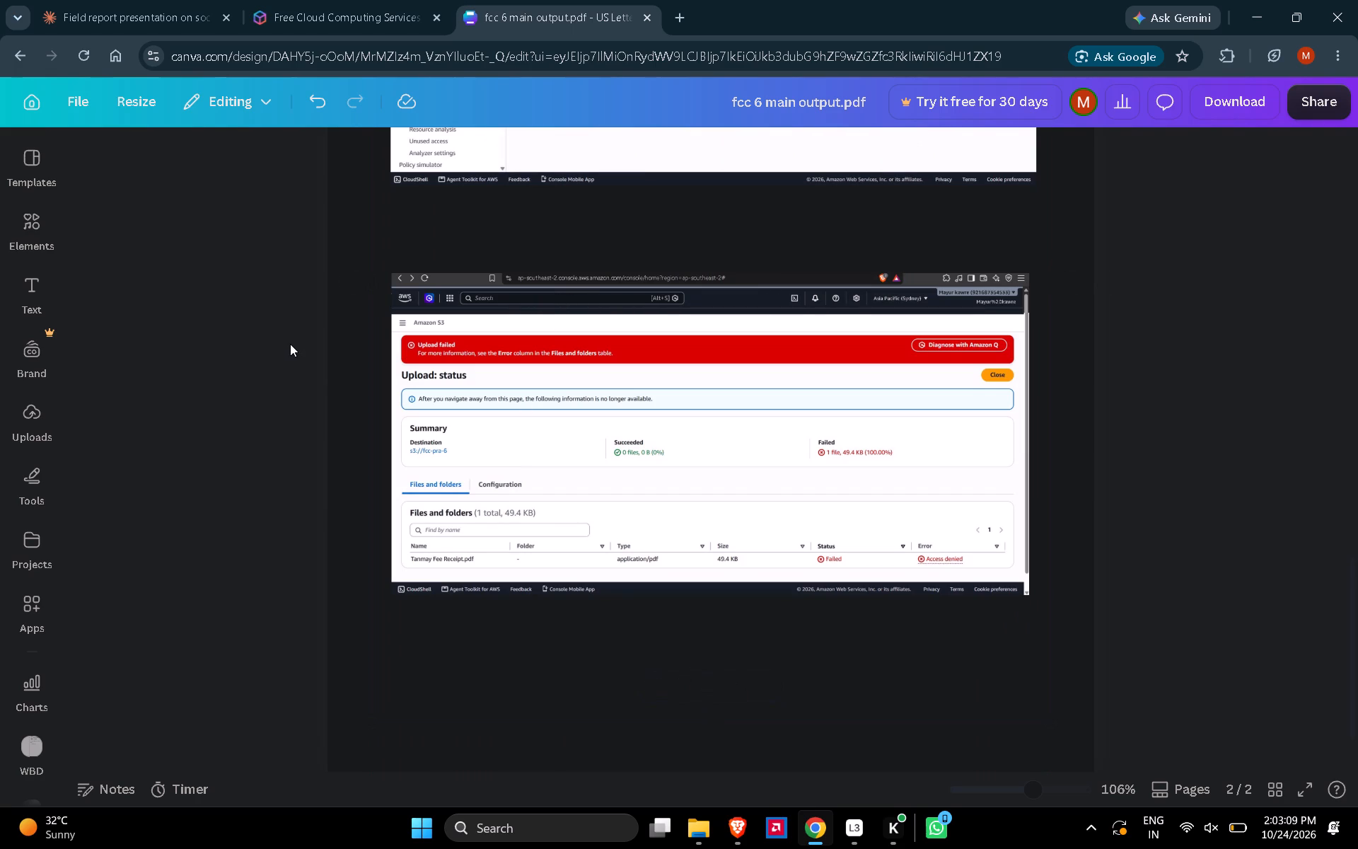
scroll(269, 344, "down", 2)
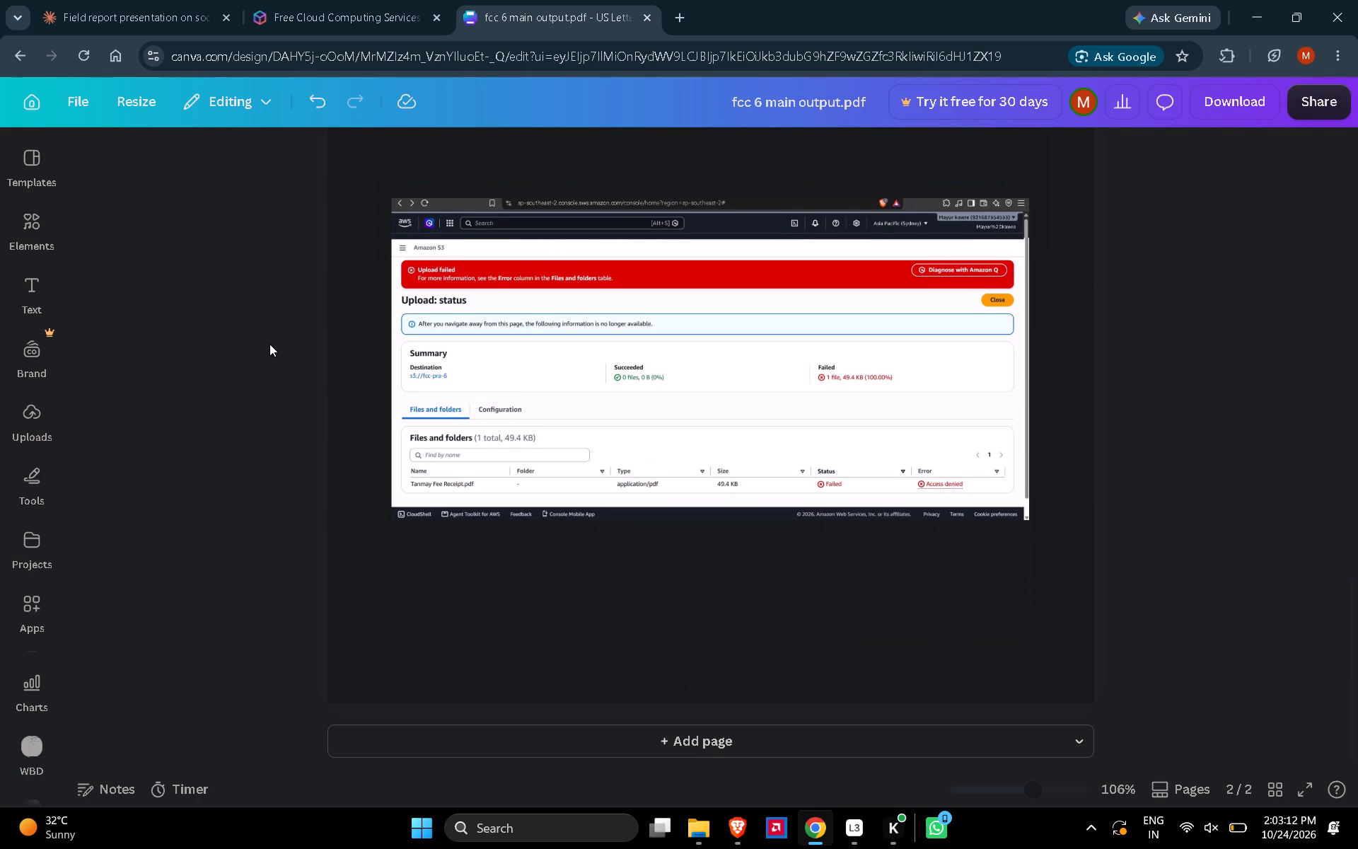
scroll(269, 344, "down", 1)
scroll(269, 344, "down", 2, "ctrl")
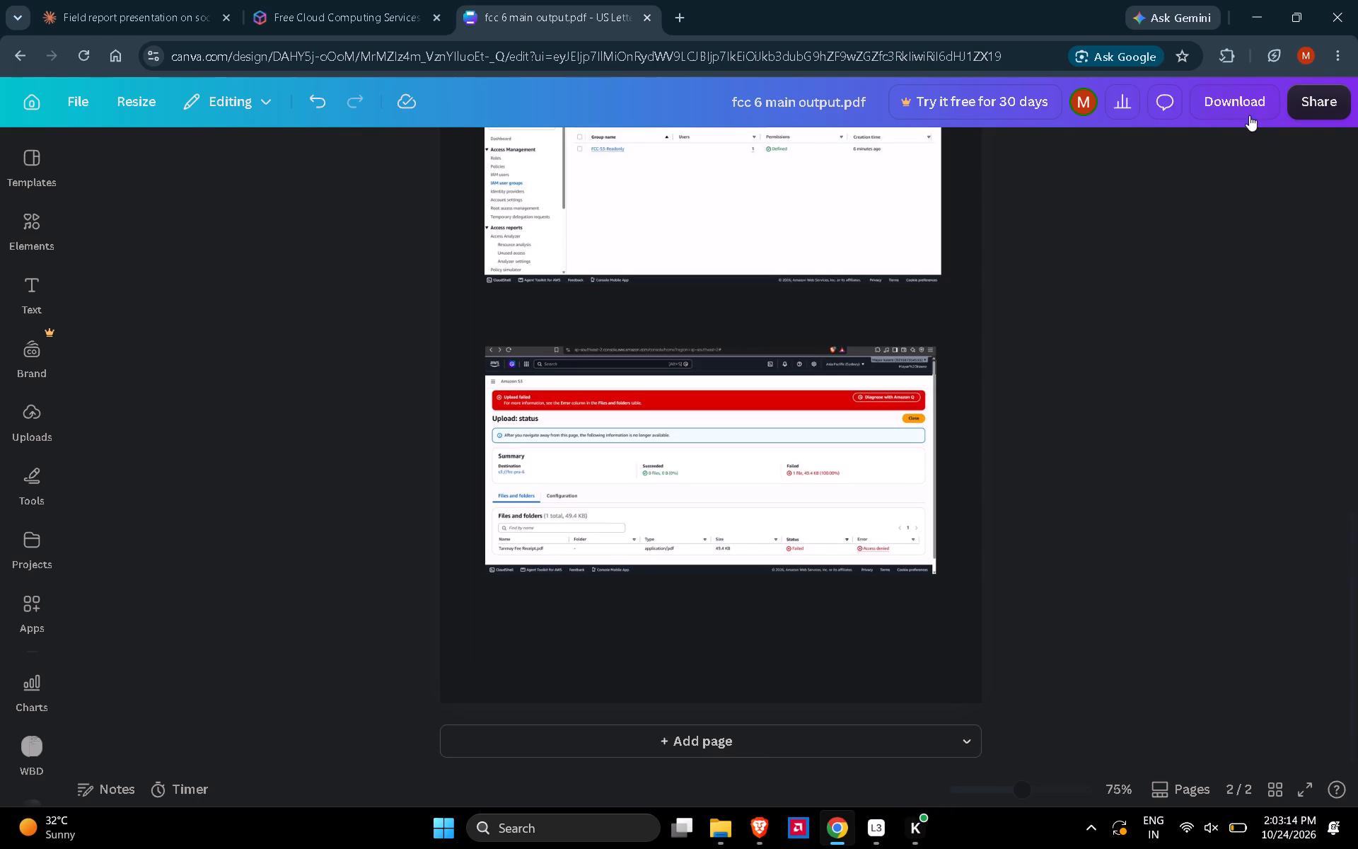
Replace the design's contents with both pages of the uploaded fcc 77.pdf design.
left_click(40, 431)
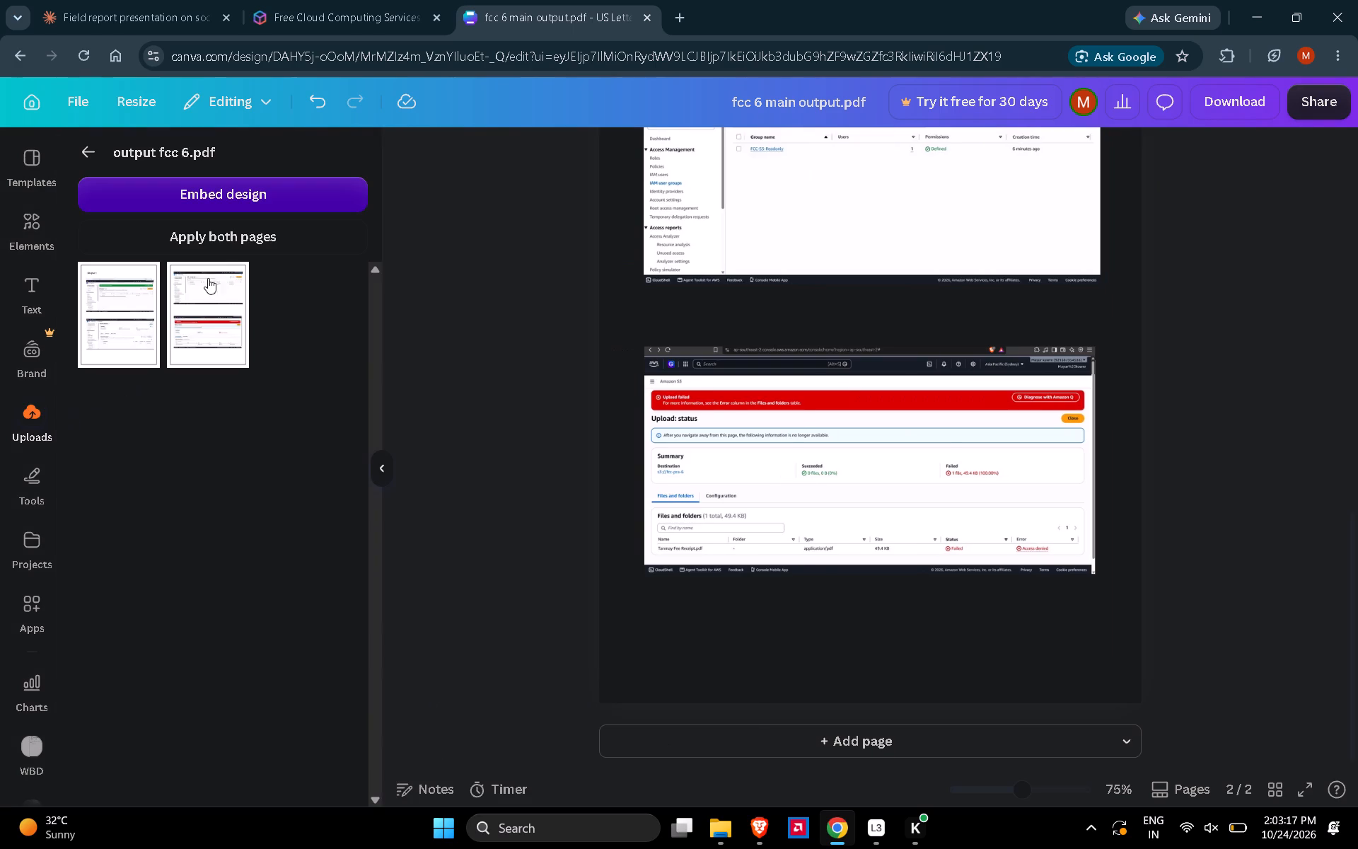
left_click(88, 147)
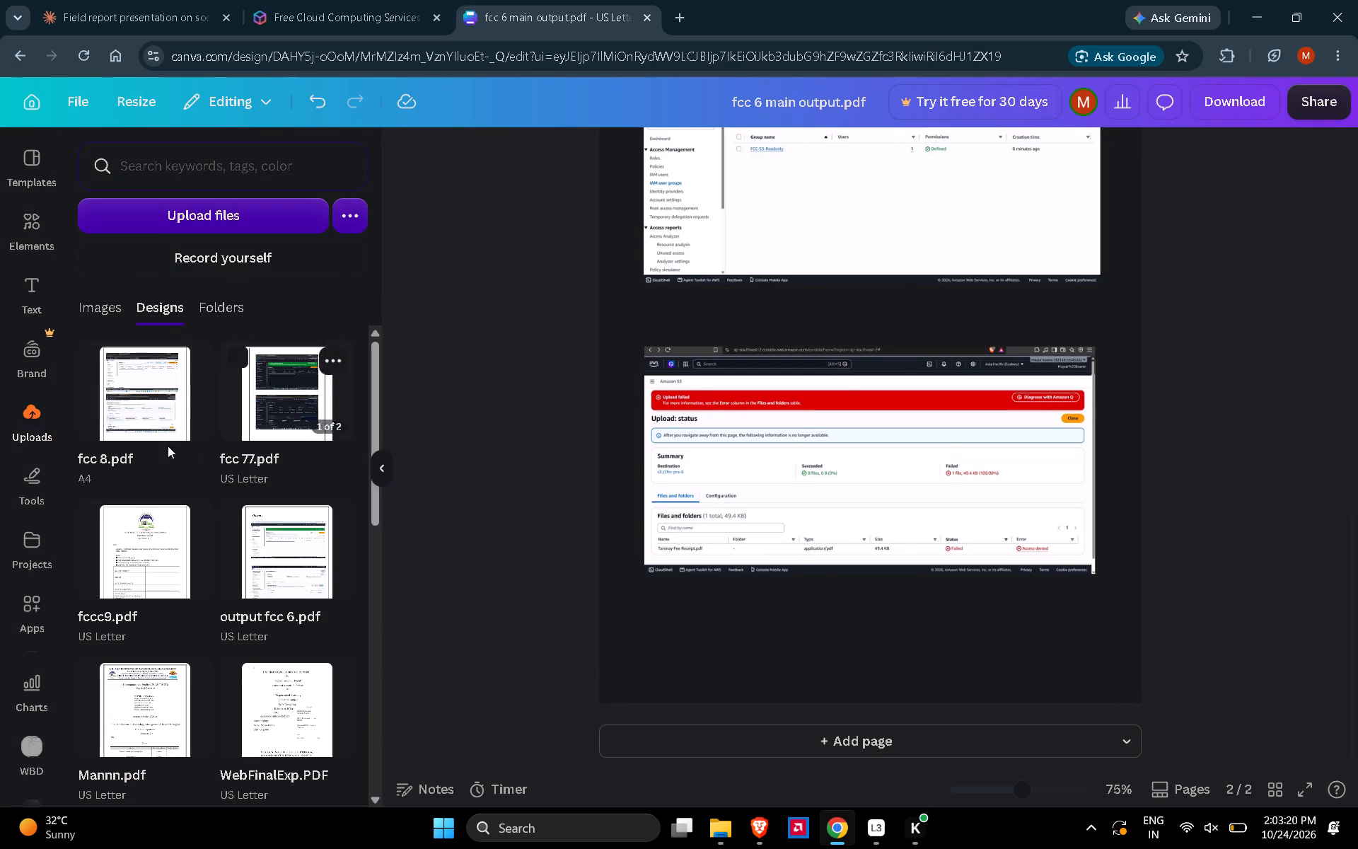
left_click(262, 417)
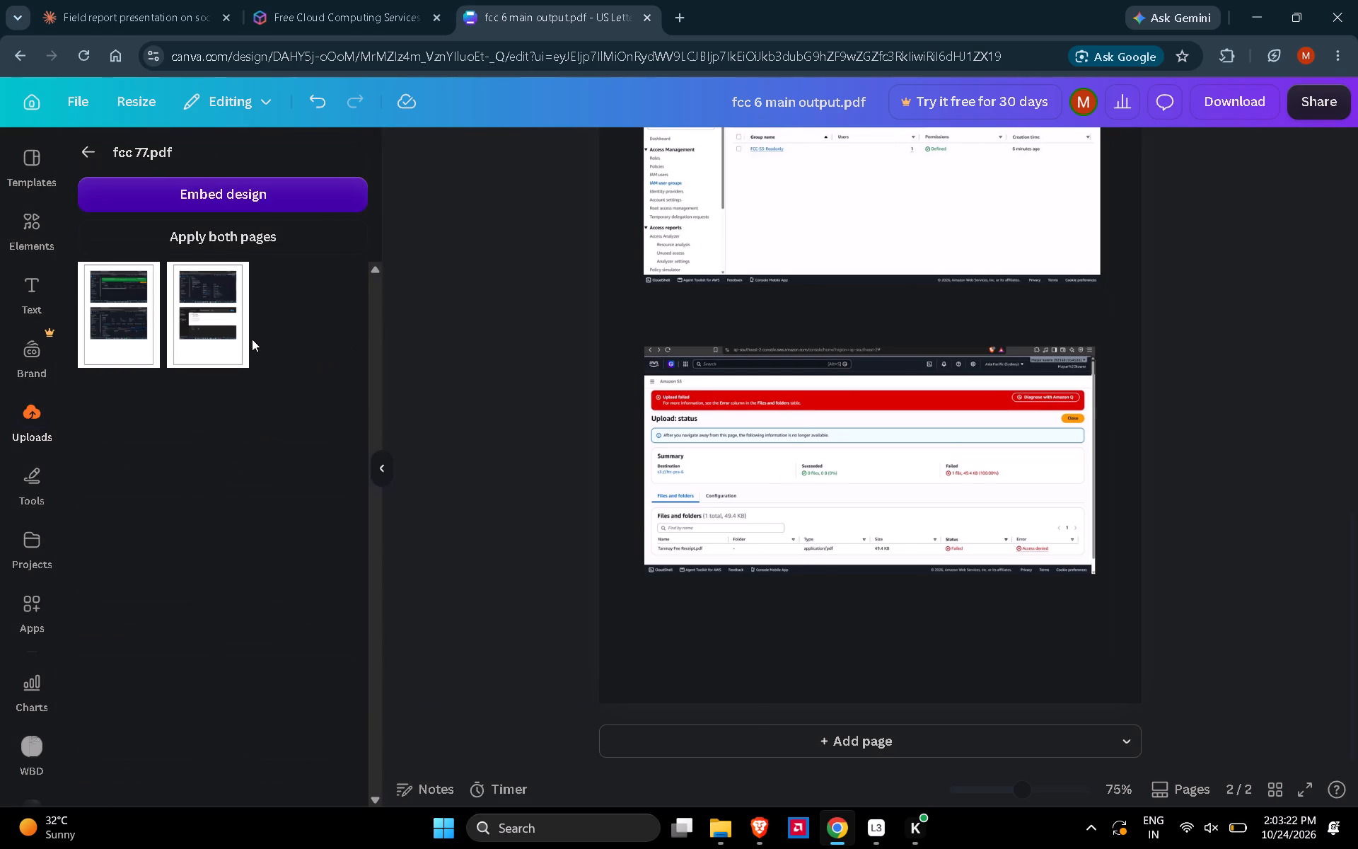
left_click(250, 241)
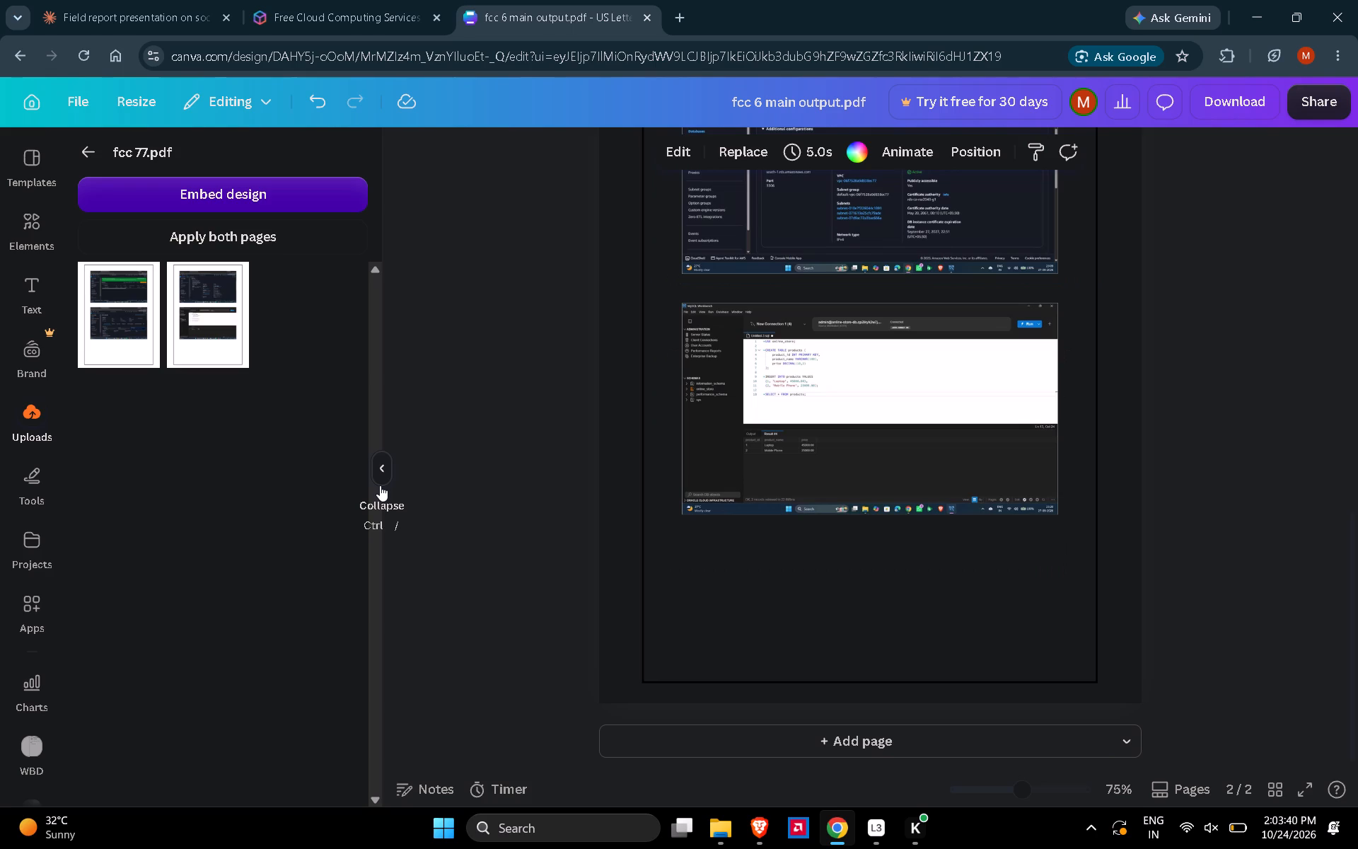
scroll(533, 461, "up", 7)
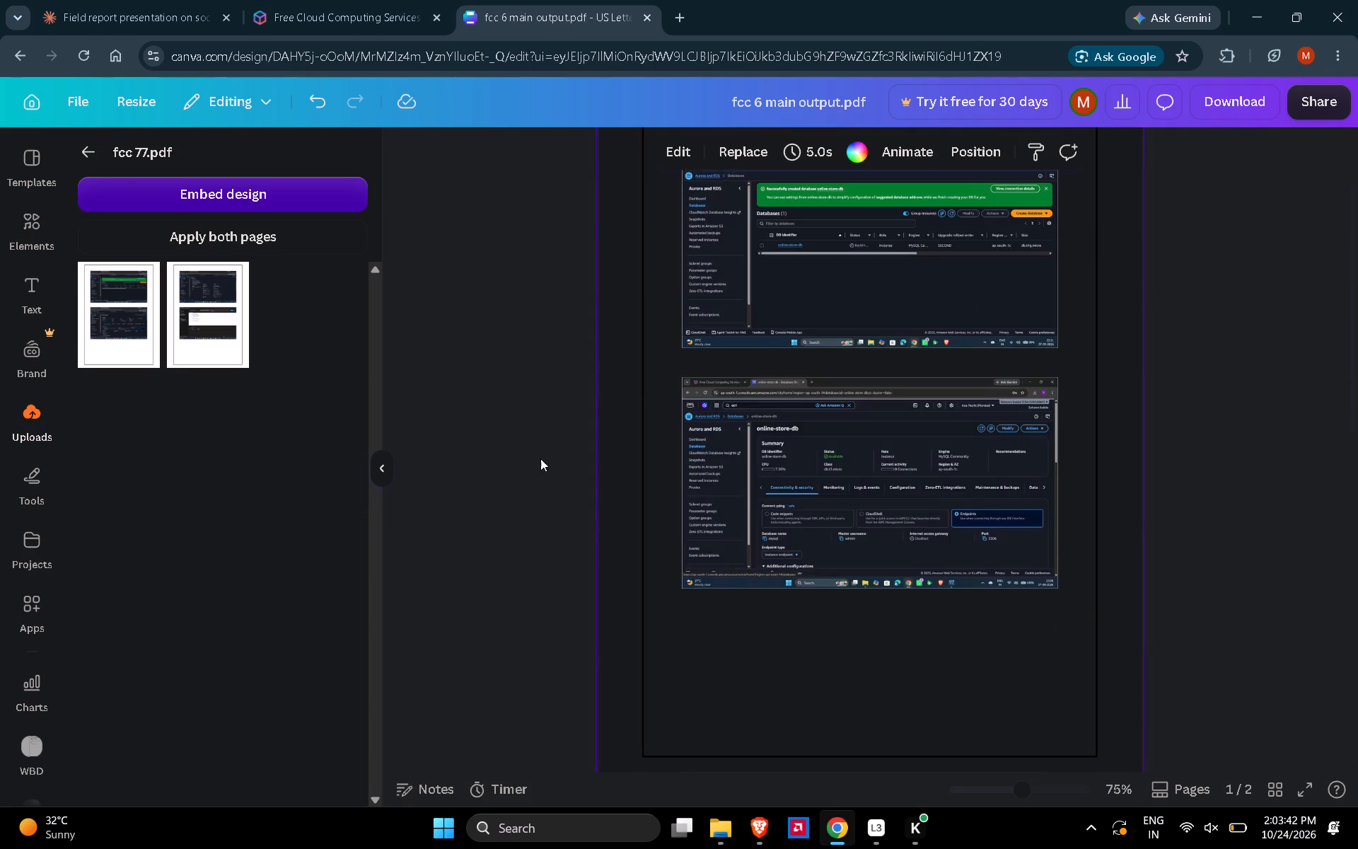
scroll(549, 455, "up", 4)
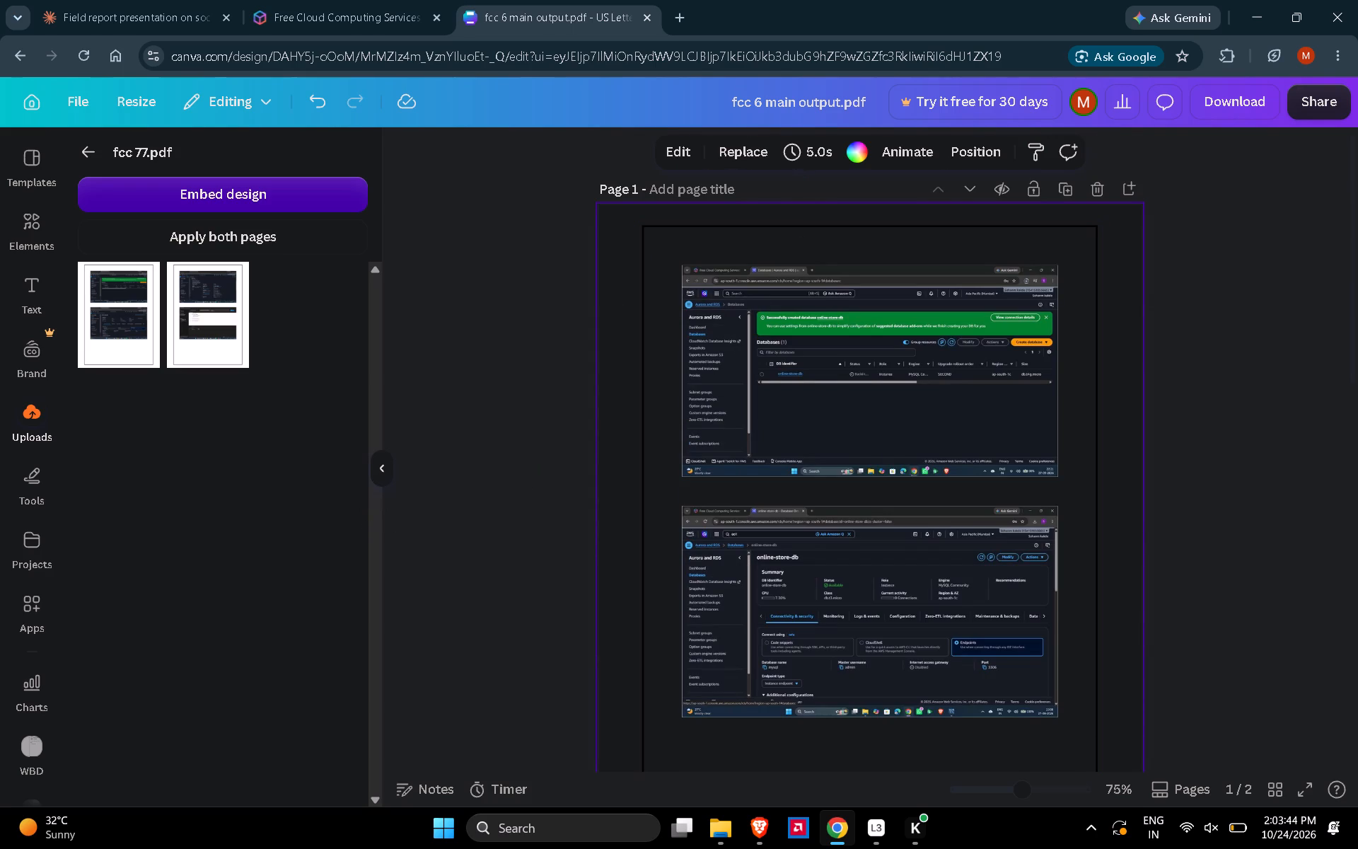
Rename the design as fcc 7 main output.pdf.
left_click(762, 103)
key("BackSpace")
key("7")
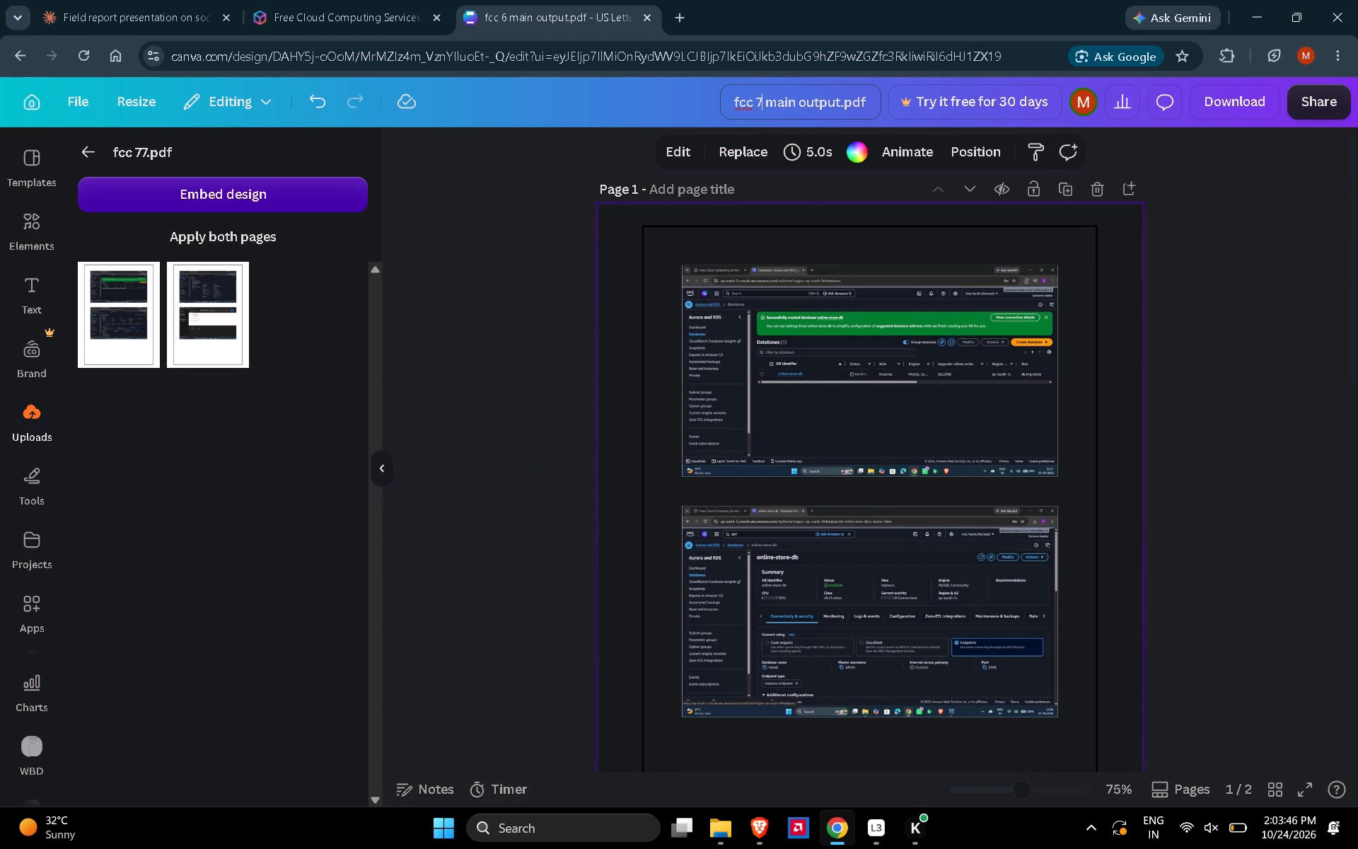
left_click(511, 260)
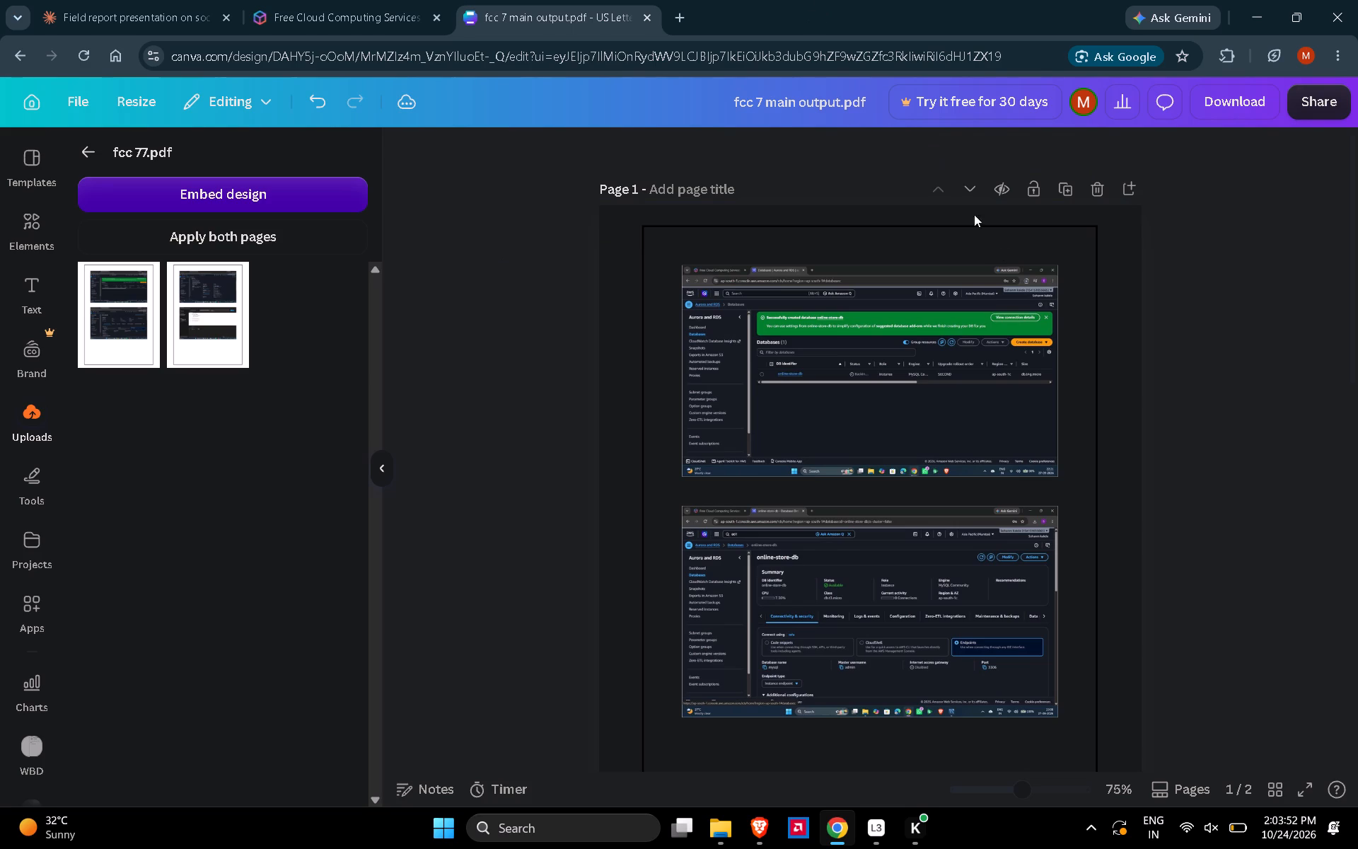
Switch to Loggy3, check the upload status of today's recording sessions, and return to the design.
left_click(893, 832)
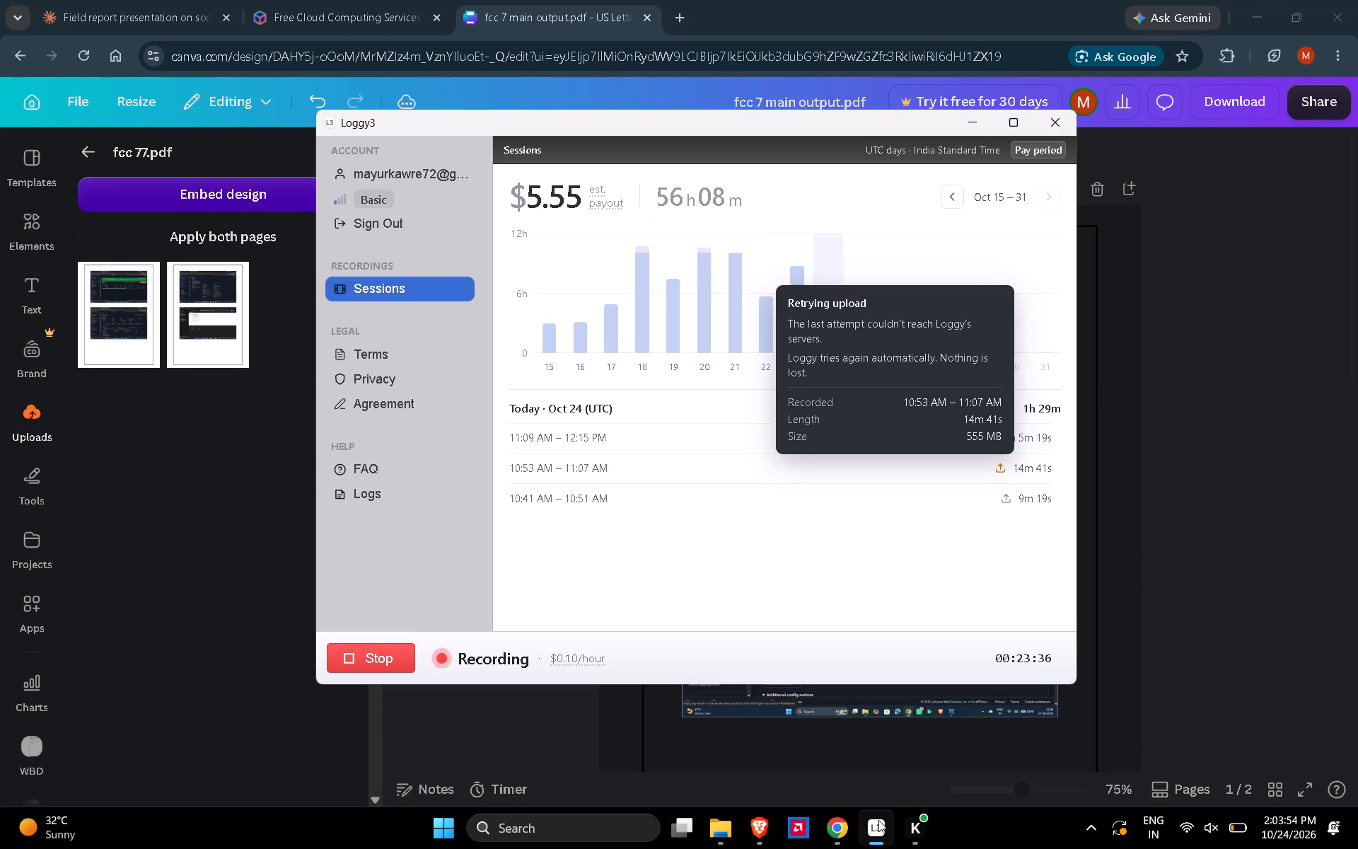
left_click(864, 579)
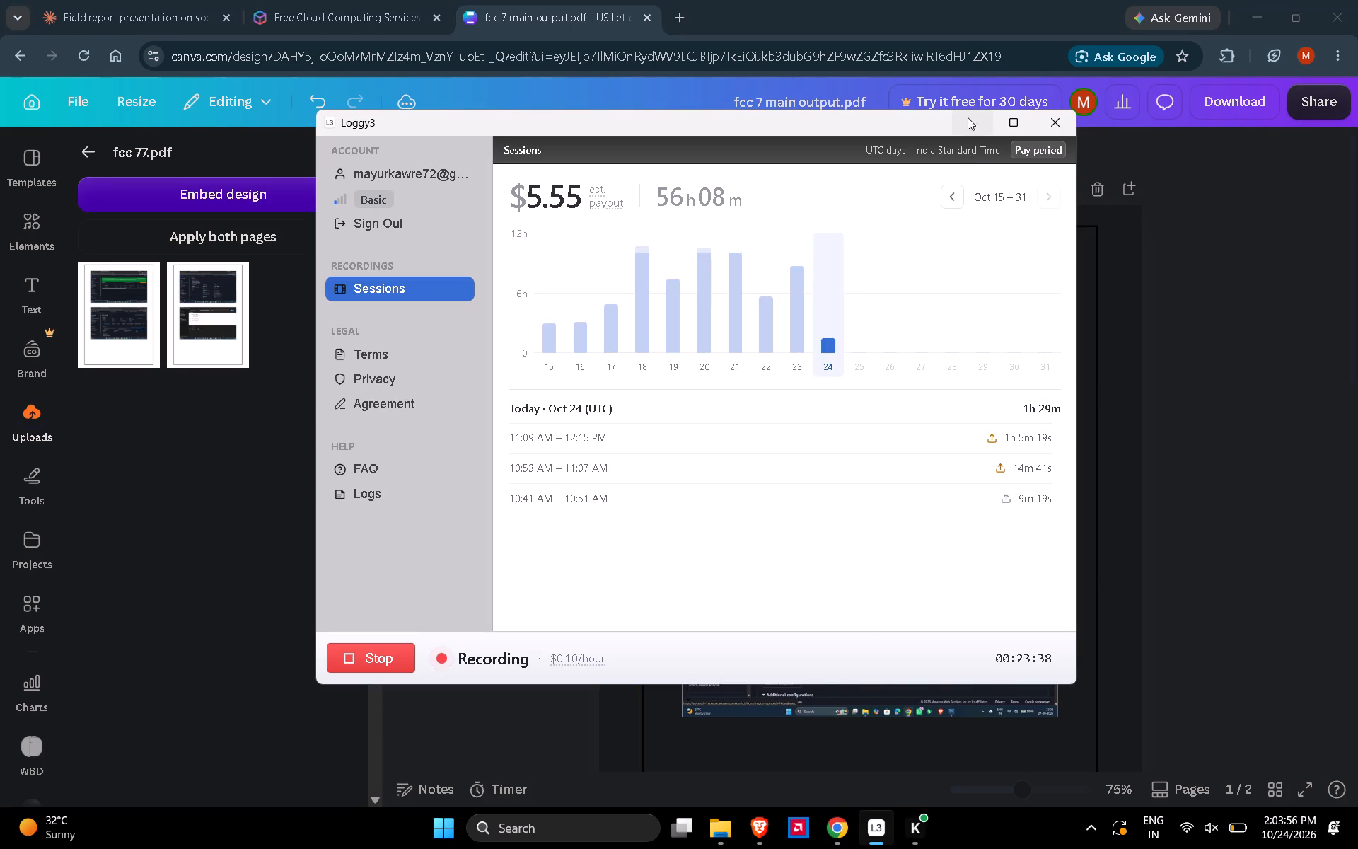
left_click(968, 118)
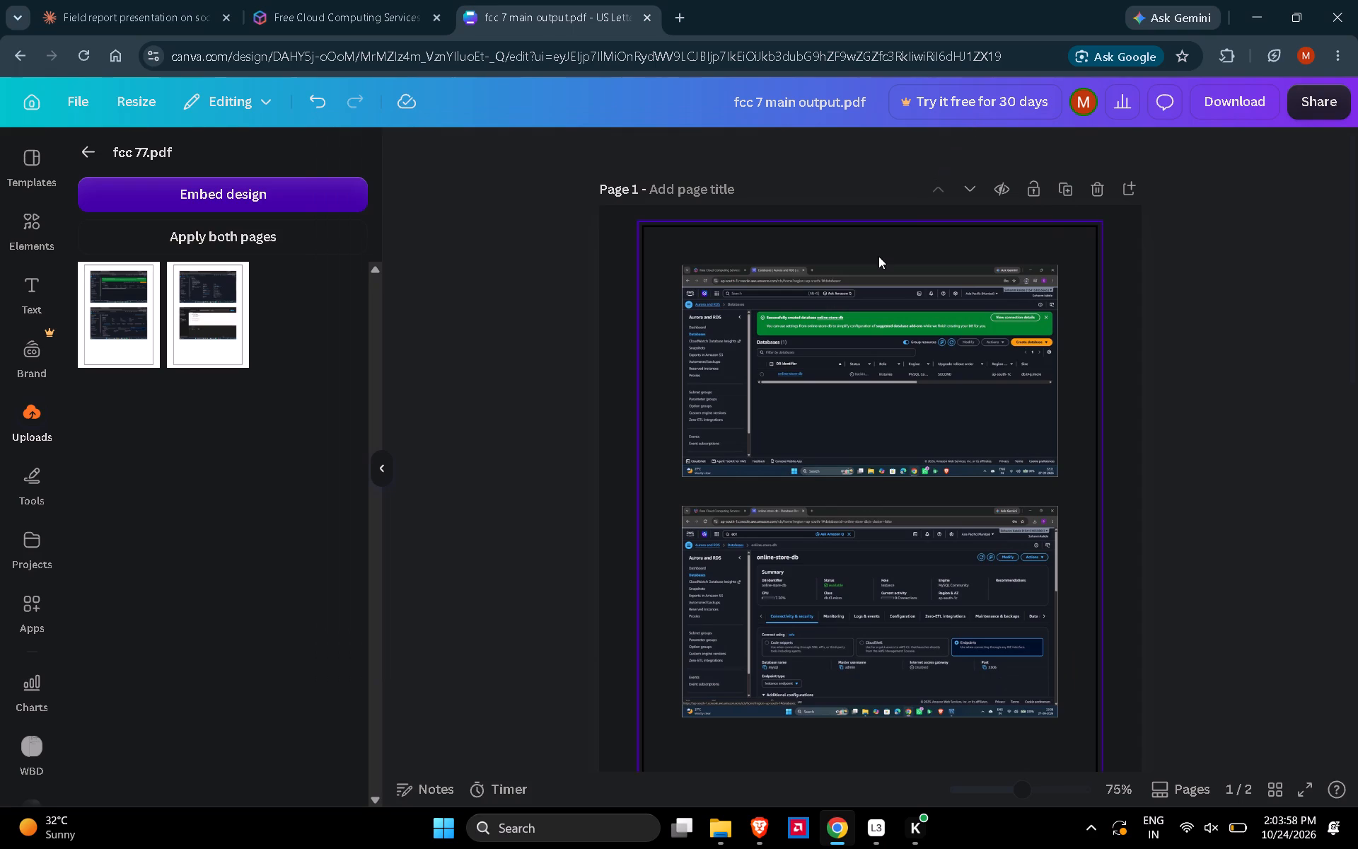
Examine the online-store-db and MySQL Workbench screenshots on both pages of the design up close.
scroll(688, 405, "up", 1)
scroll(743, 408, "up", 1, "ctrl")
scroll(666, 451, "down", 3)
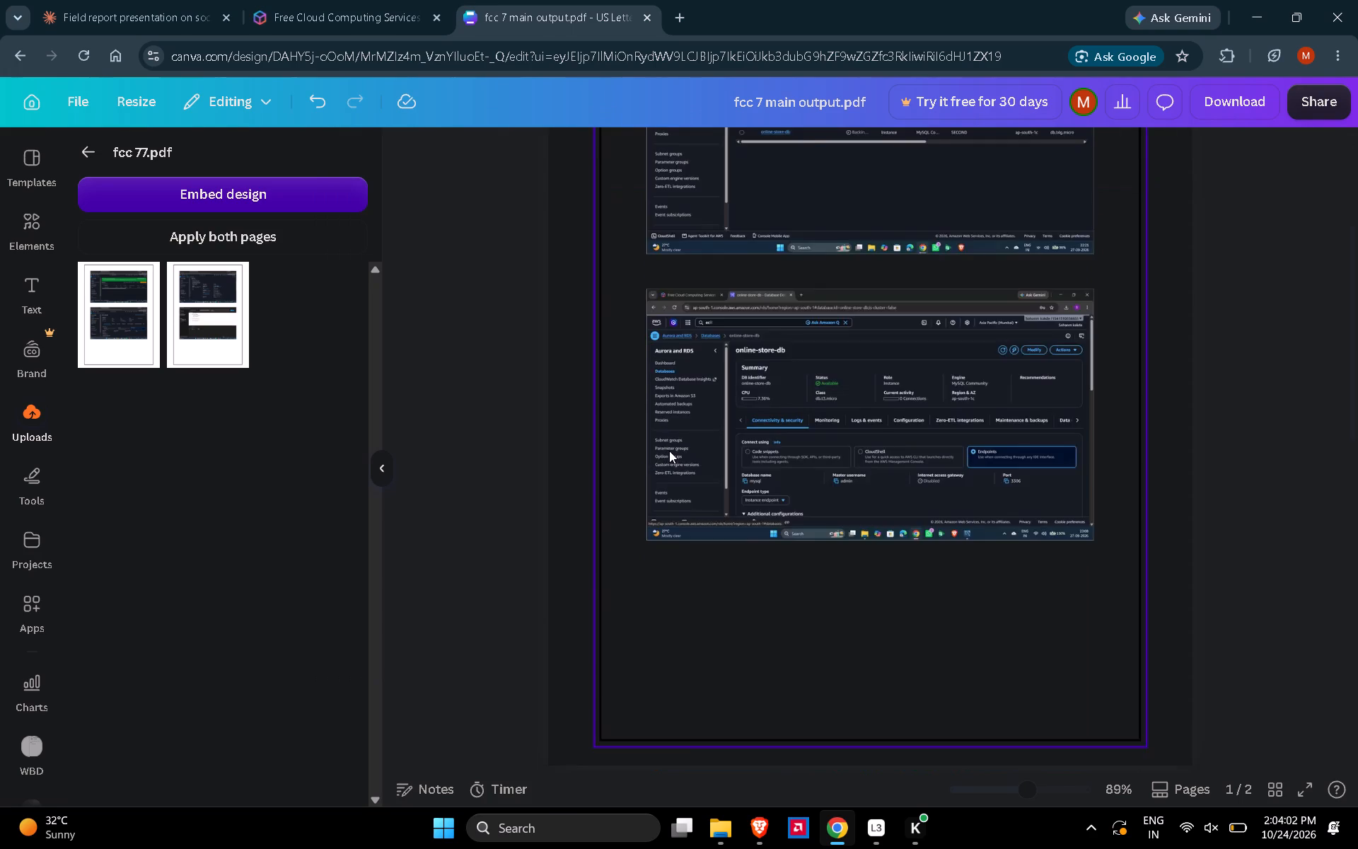
scroll(669, 451, "down", 6)
left_click(471, 480)
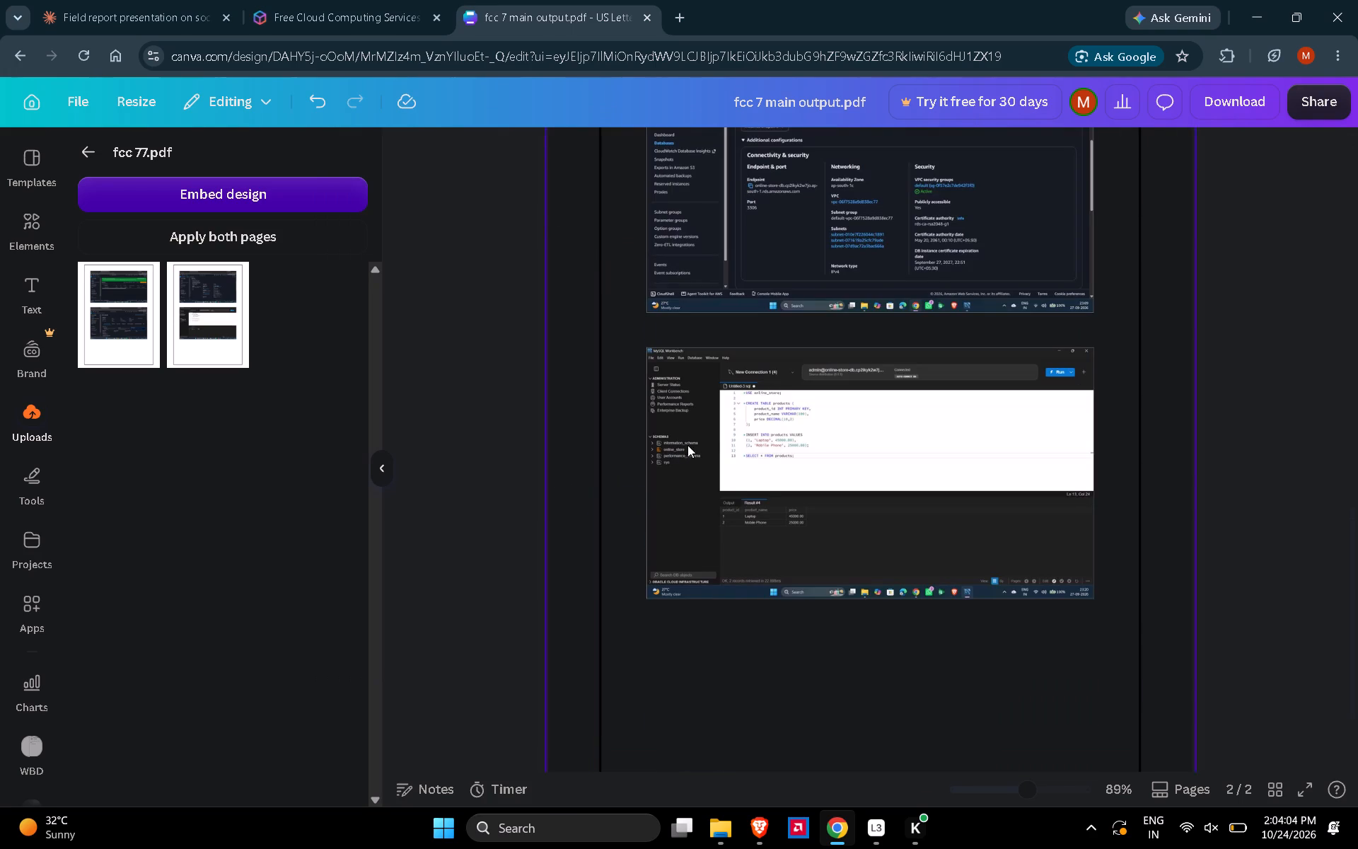
scroll(693, 444, "up", 3, "ctrl")
scroll(693, 451, "up", 3)
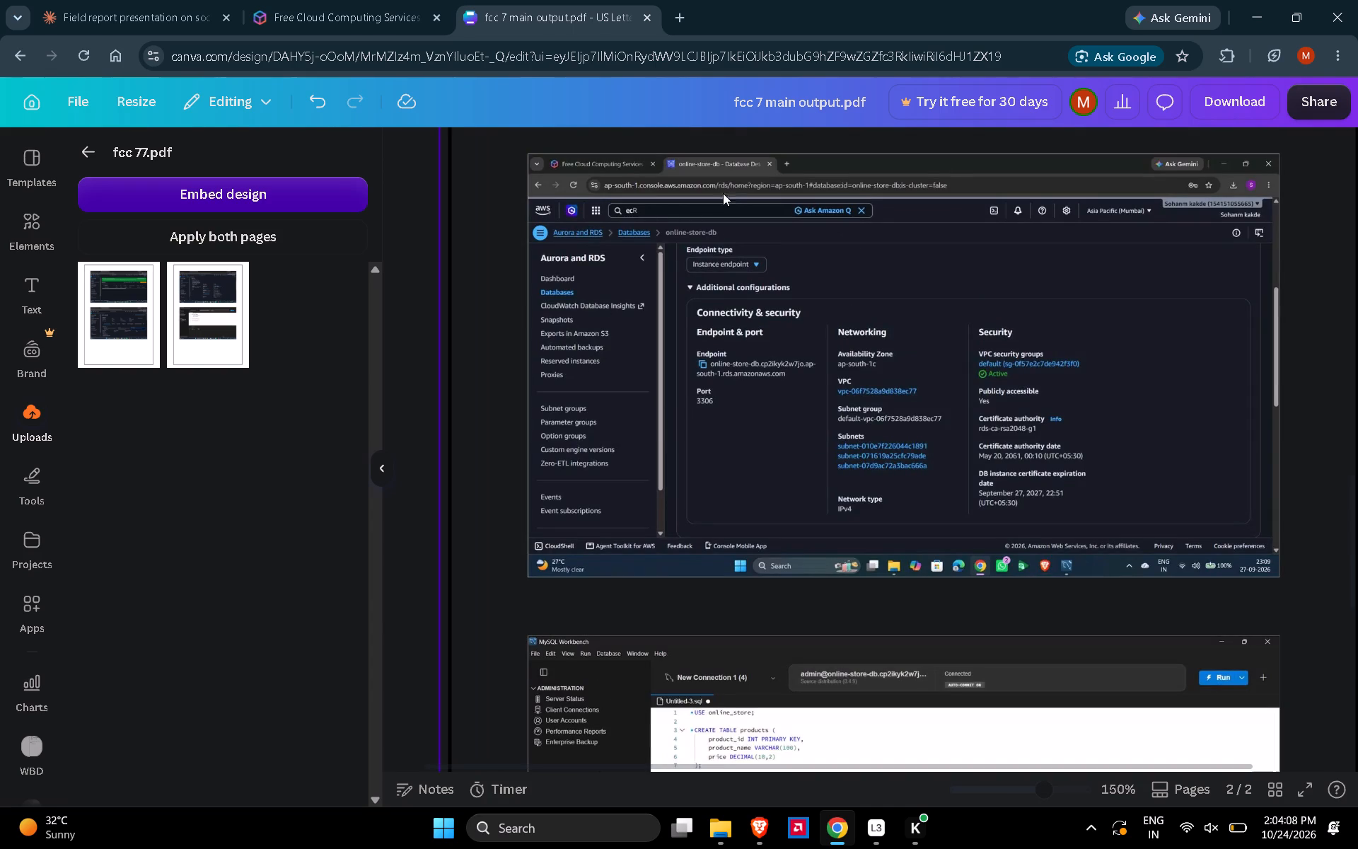
scroll(586, 273, "up", 9)
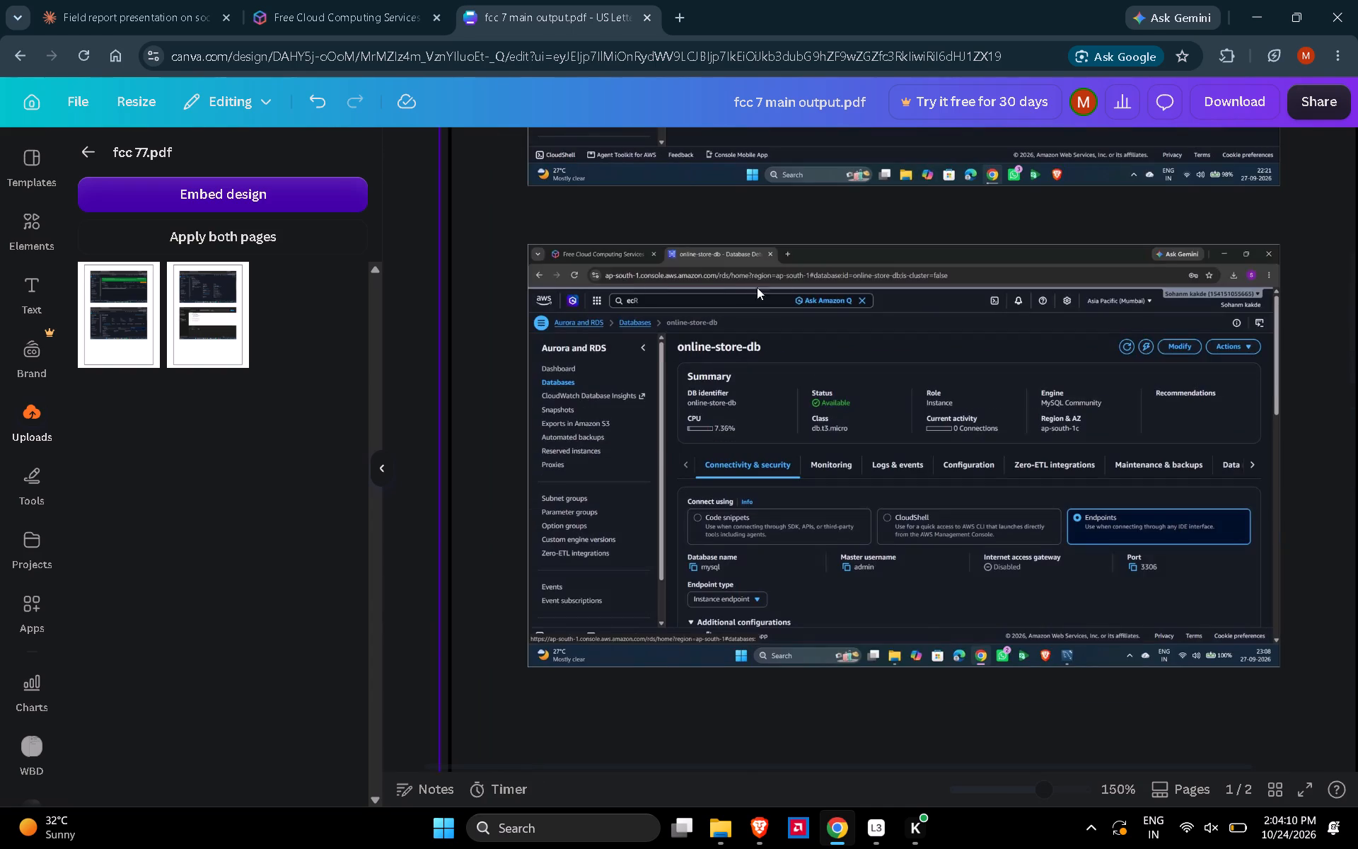
scroll(867, 291, "up", 6)
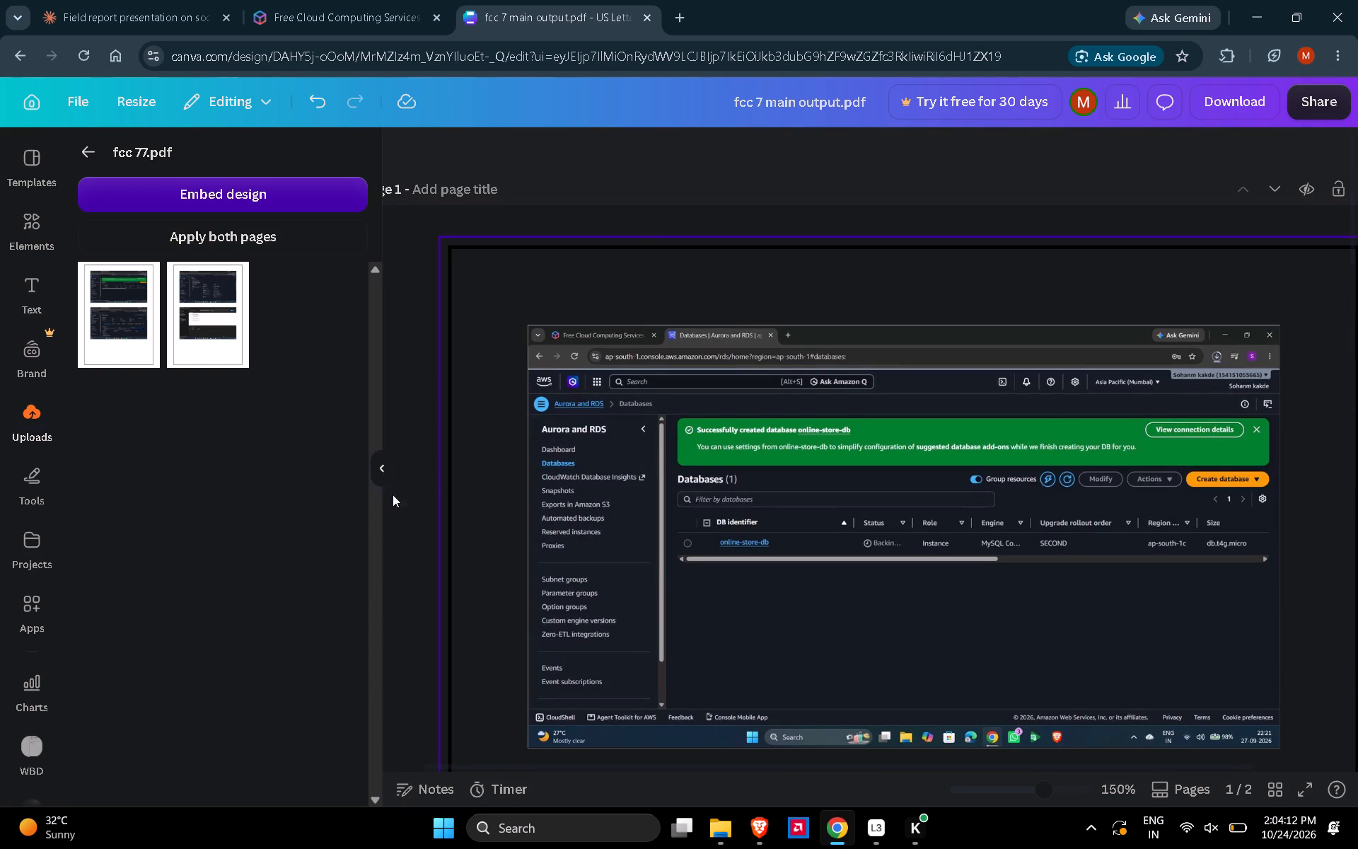
Add the AWS Console Home screenshot from the uploaded images to page 1.
left_click(389, 462)
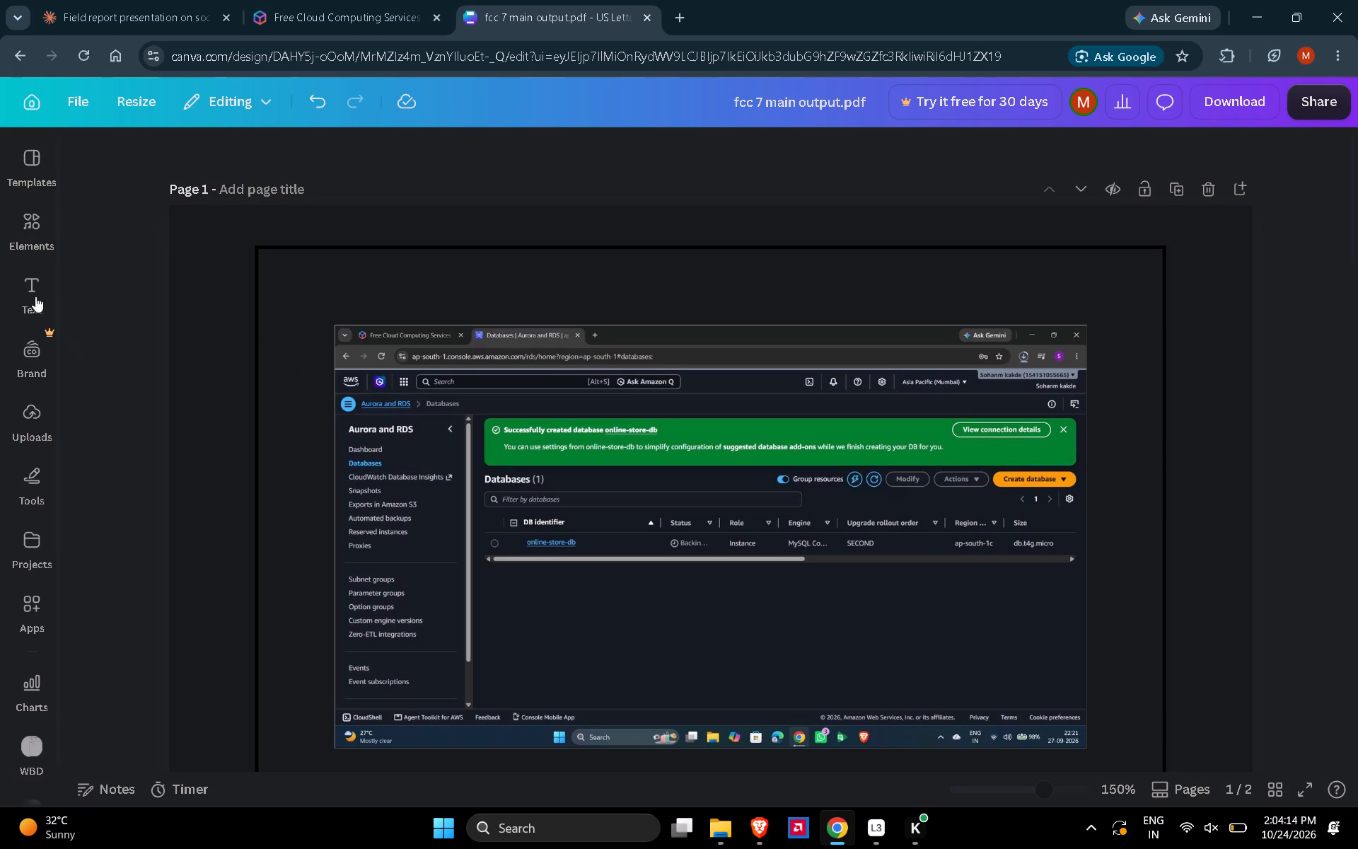
left_click(16, 415)
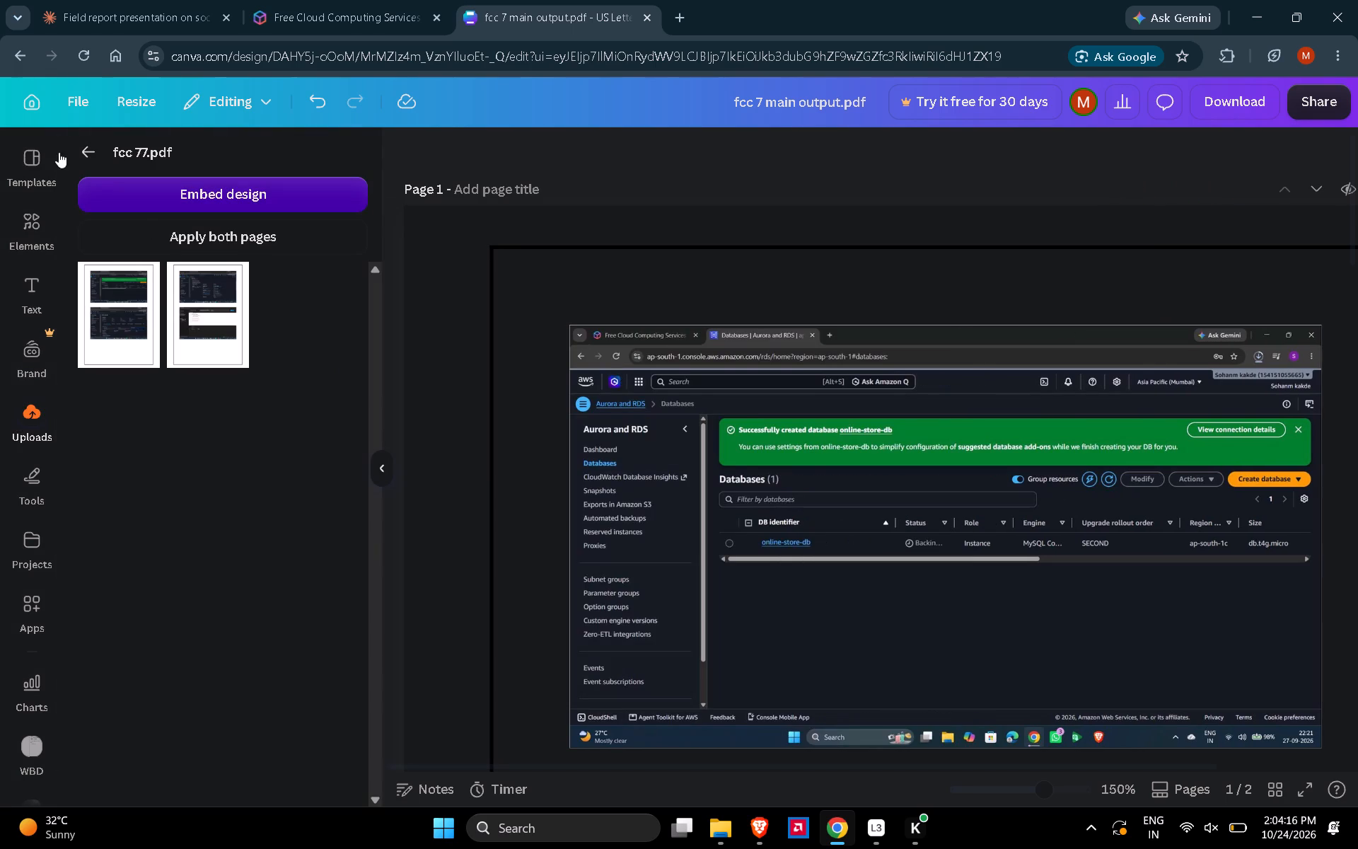
left_click(76, 145)
left_click(100, 310)
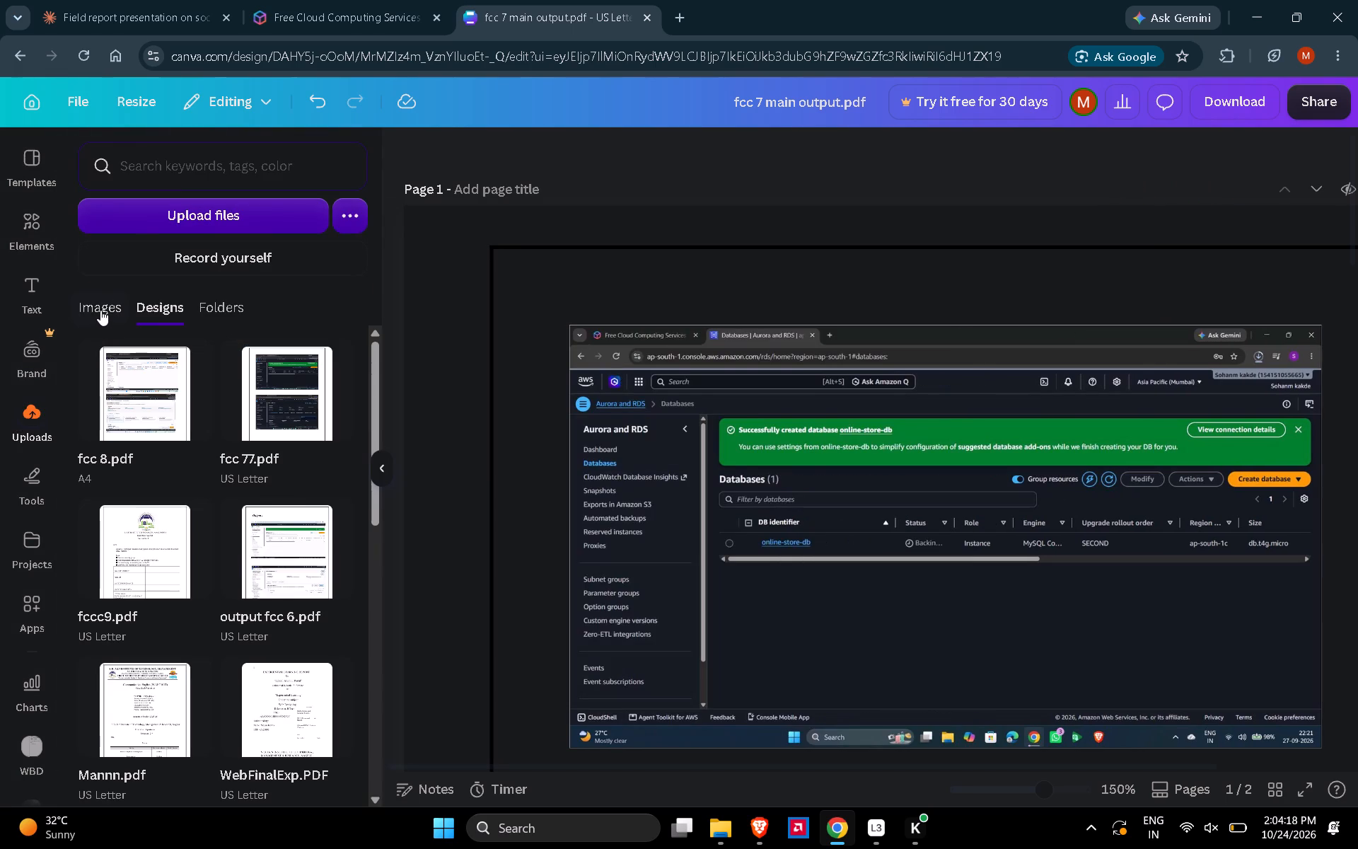
left_click(185, 601)
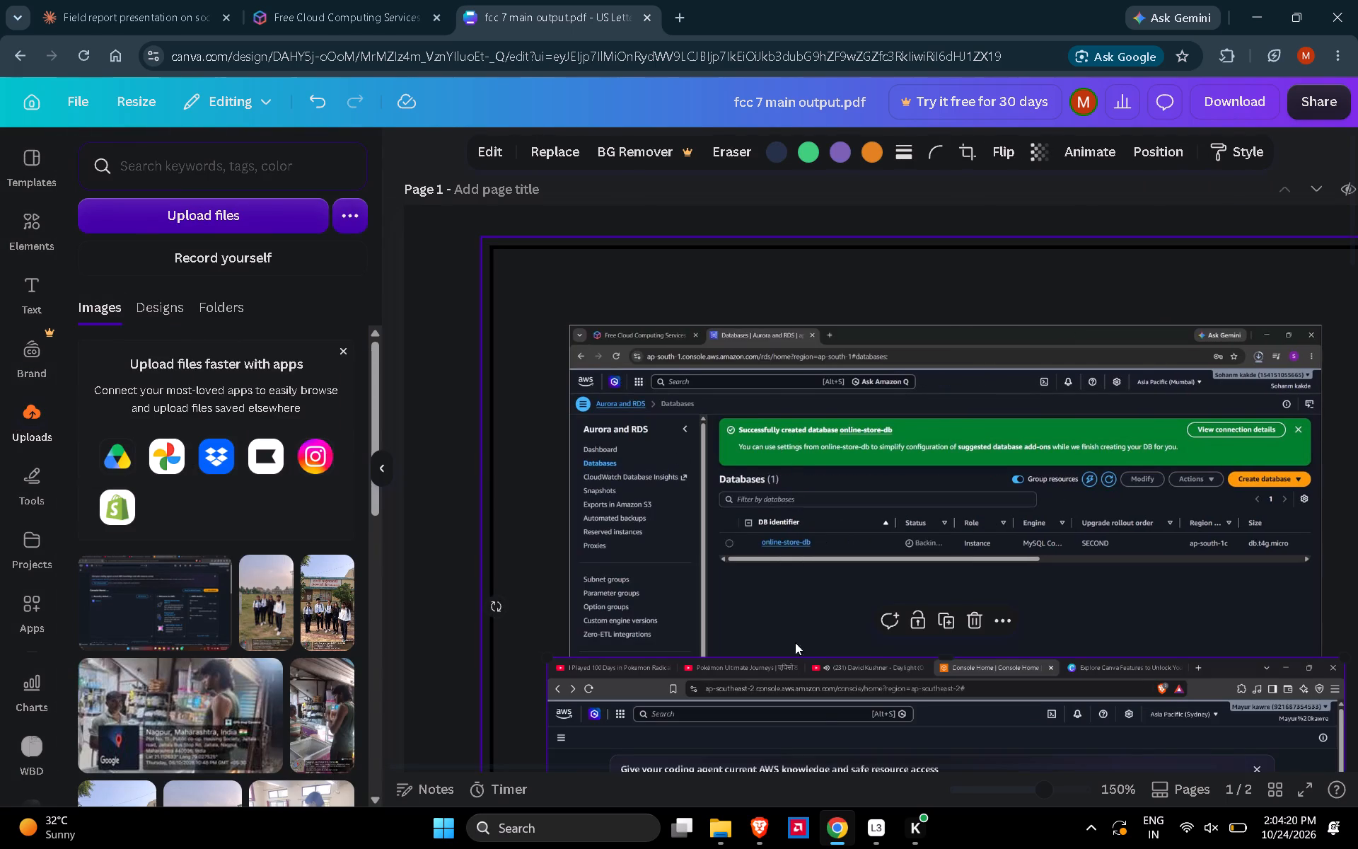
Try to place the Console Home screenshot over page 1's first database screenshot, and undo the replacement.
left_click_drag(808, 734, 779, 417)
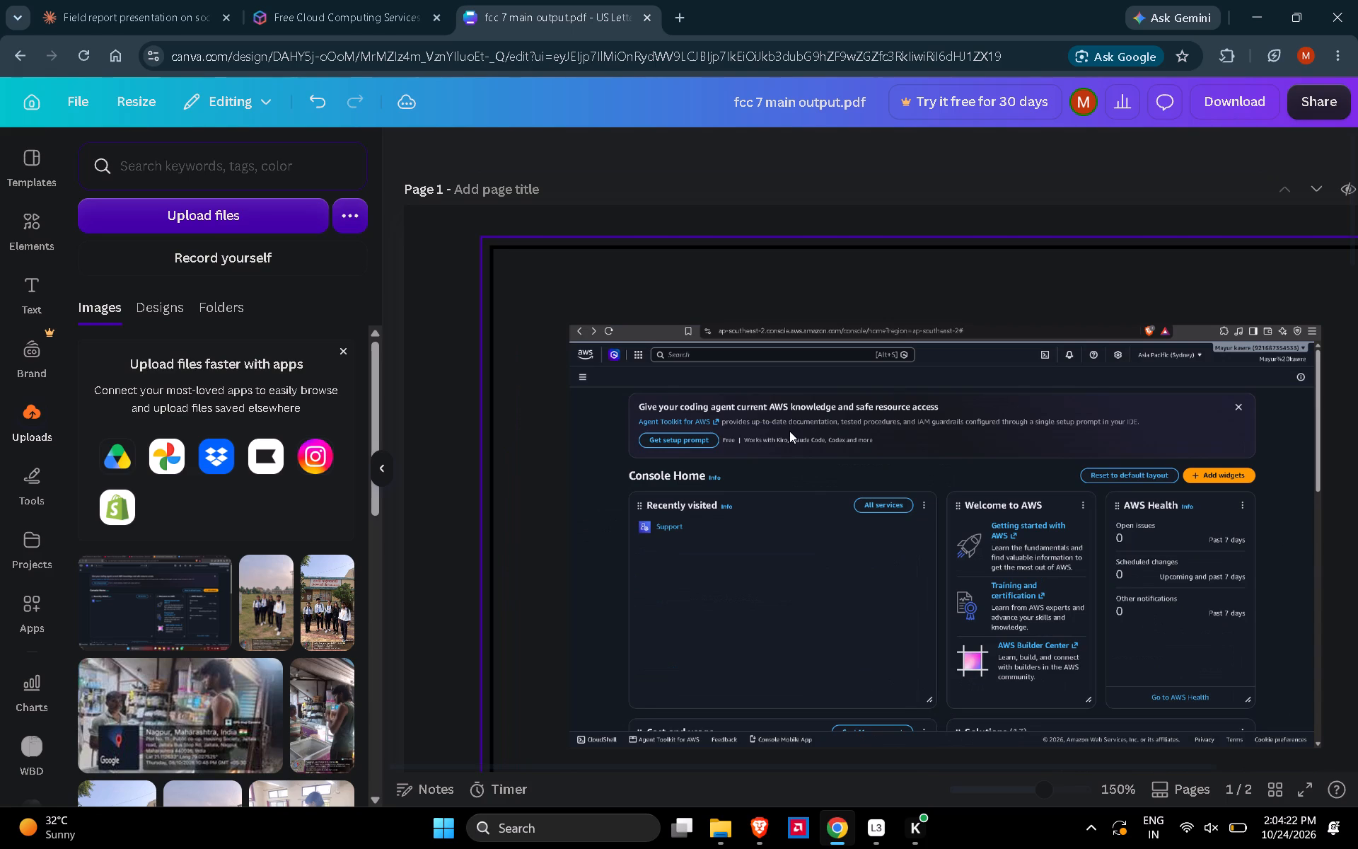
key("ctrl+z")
Delete the black page border from page 1.
left_click(741, 467)
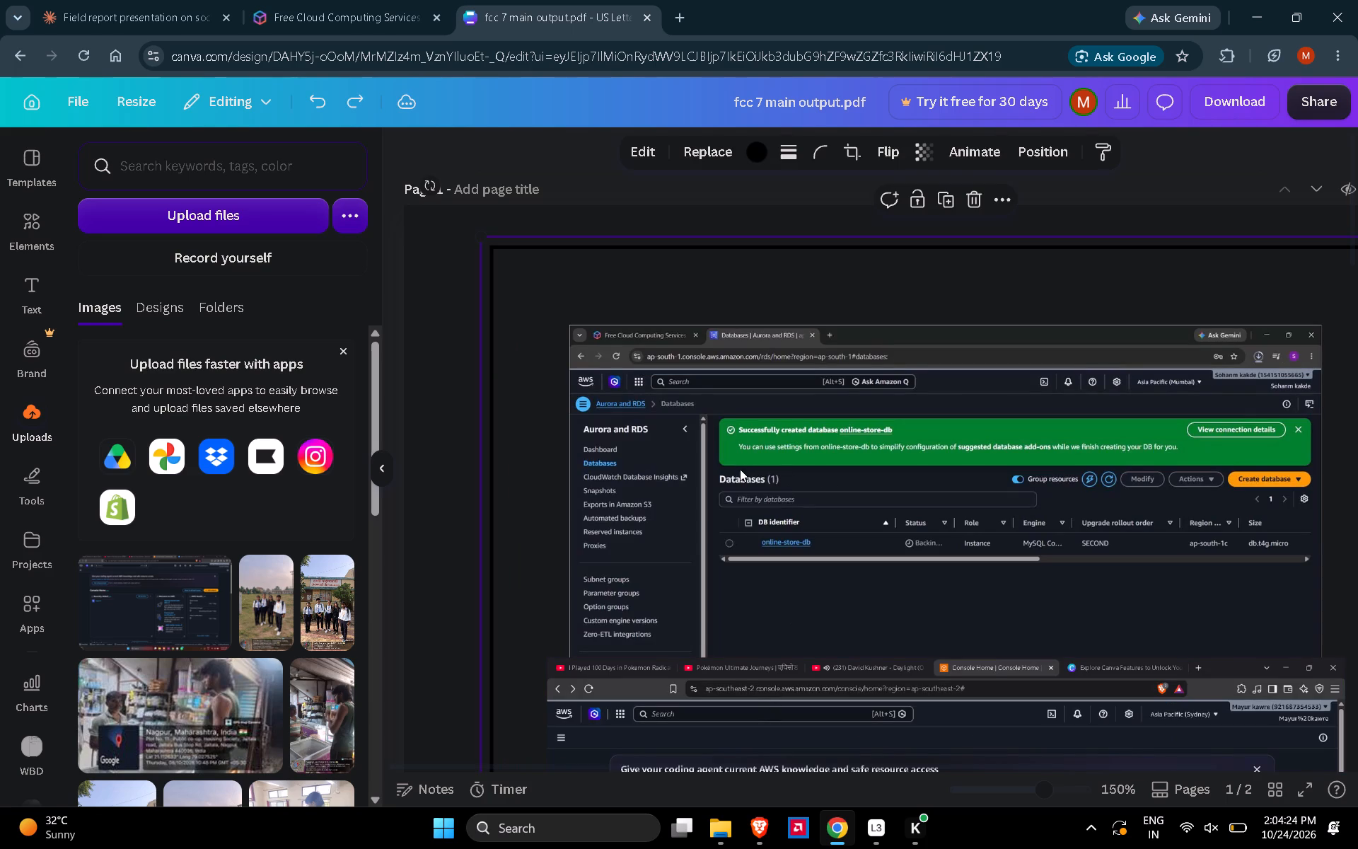
left_click(968, 196)
Lock the first database screenshot on page 1.
left_click(760, 690)
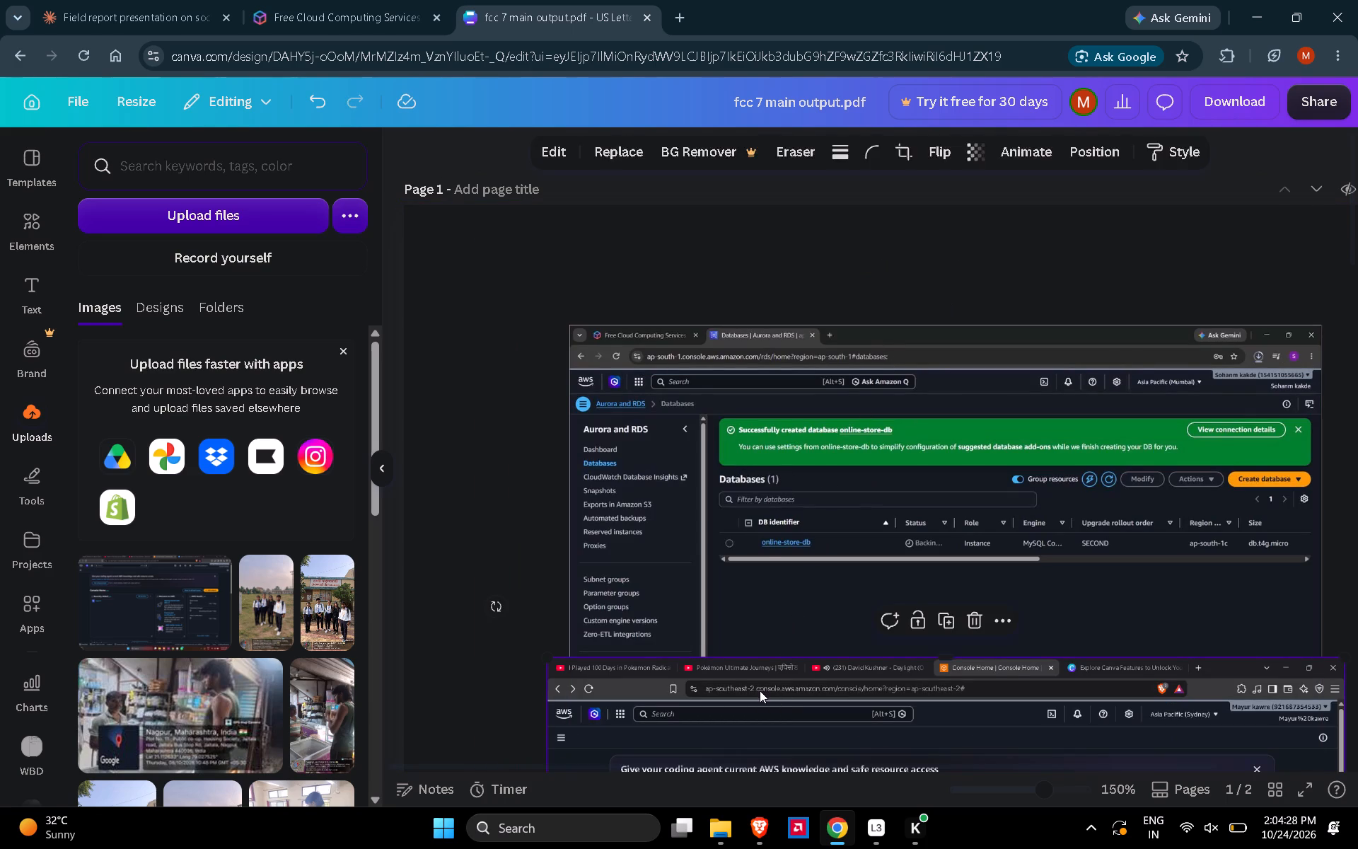
left_click(887, 475)
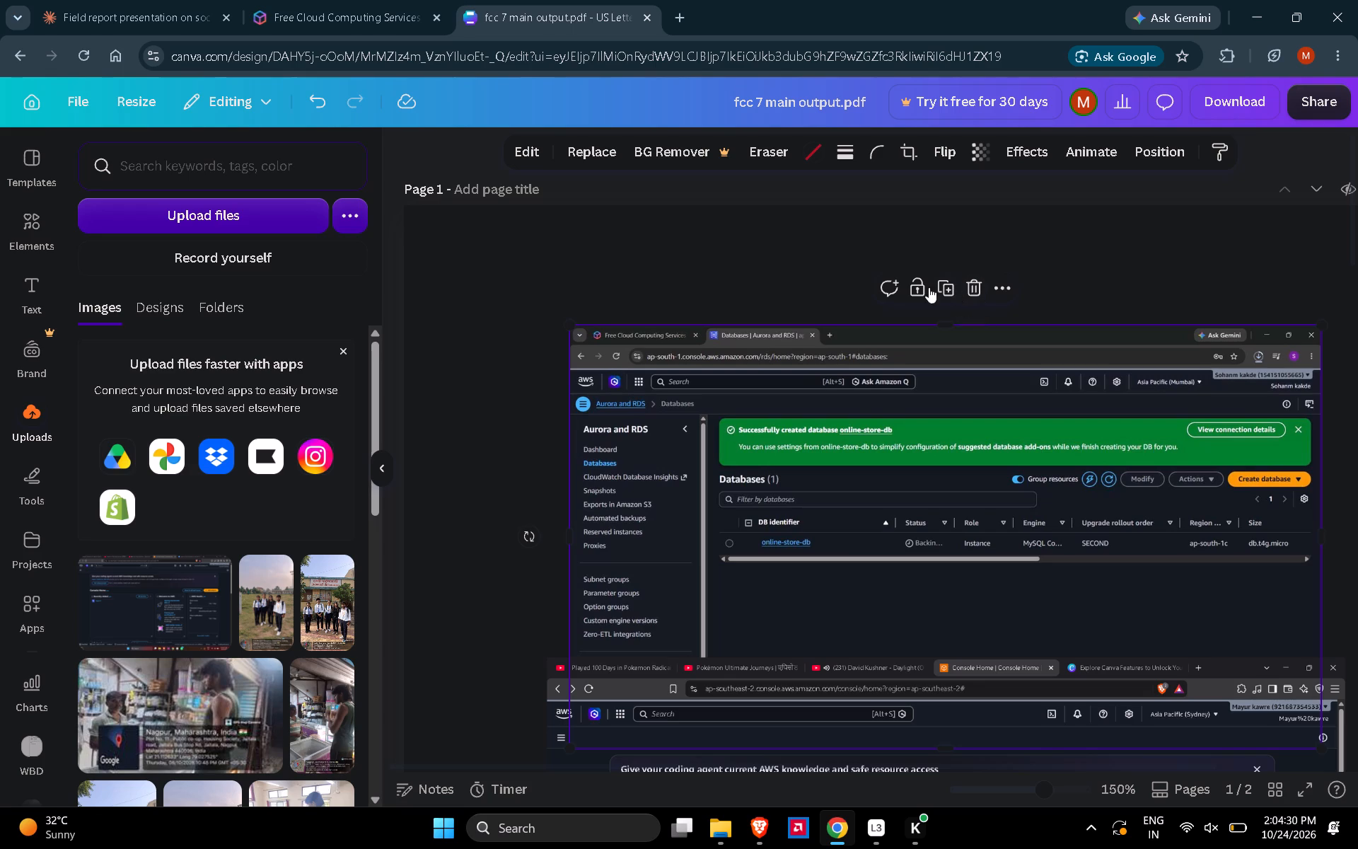
left_click(915, 284)
Move the Console Home screenshot up over the locked database screenshot on page 1.
left_click_drag(857, 729, 798, 497)
left_click(564, 690)
left_click_drag(564, 690, 564, 681)
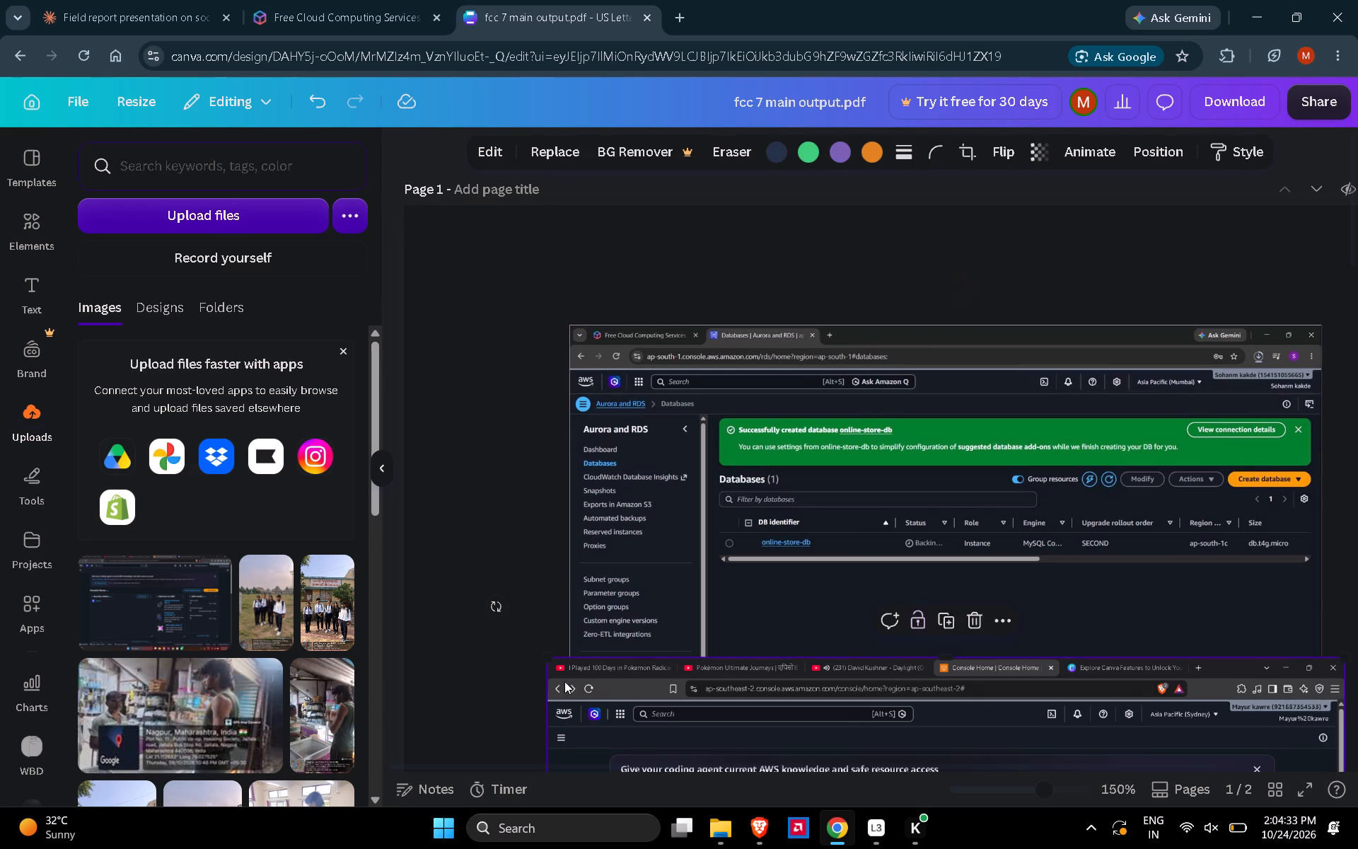
left_click_drag(564, 681, 535, 346)
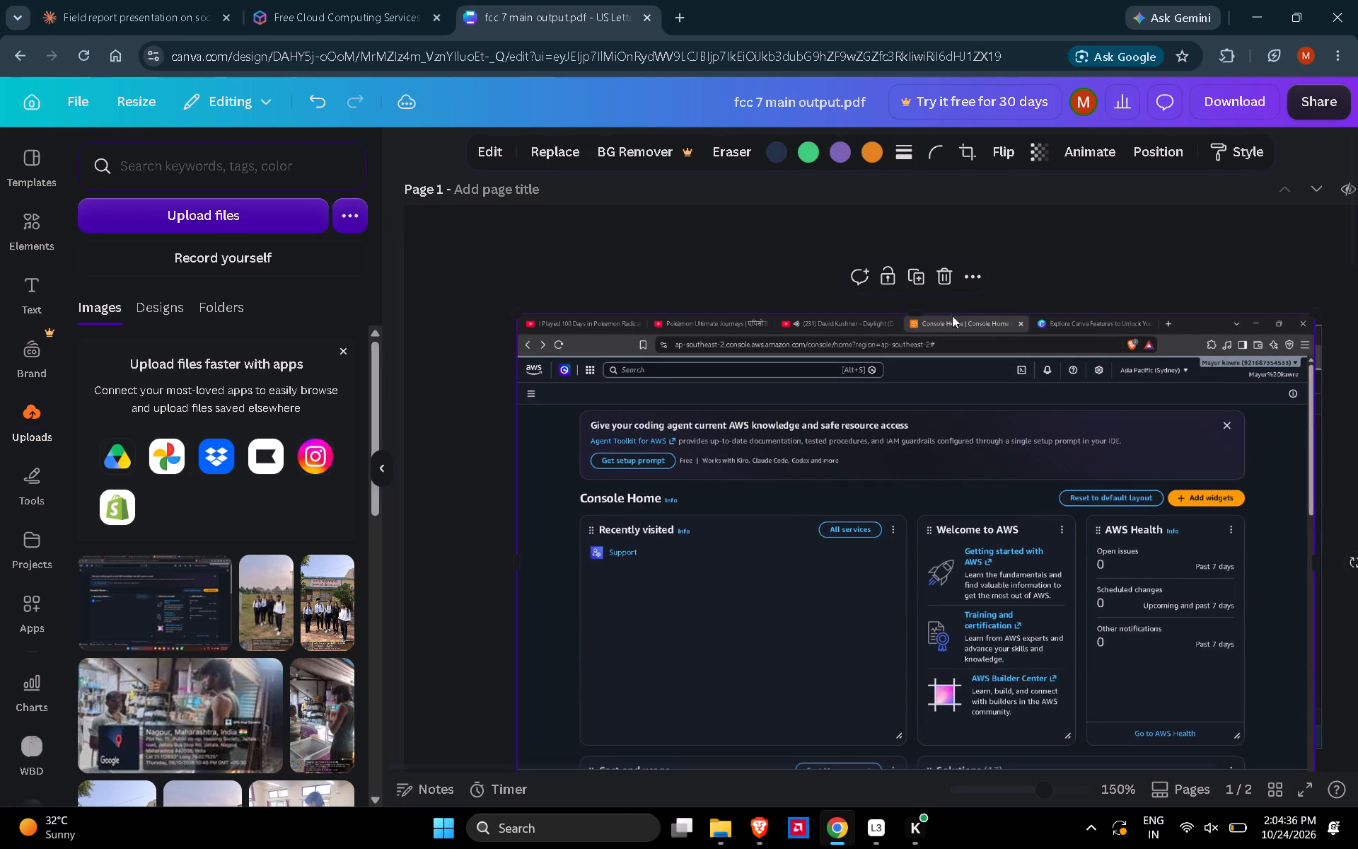
Crop the Console Home screenshot from the bottom down to its browser and AWS header strip, about 6.3 wide by 0.5 high.
left_click_drag(1002, 409, 996, 354)
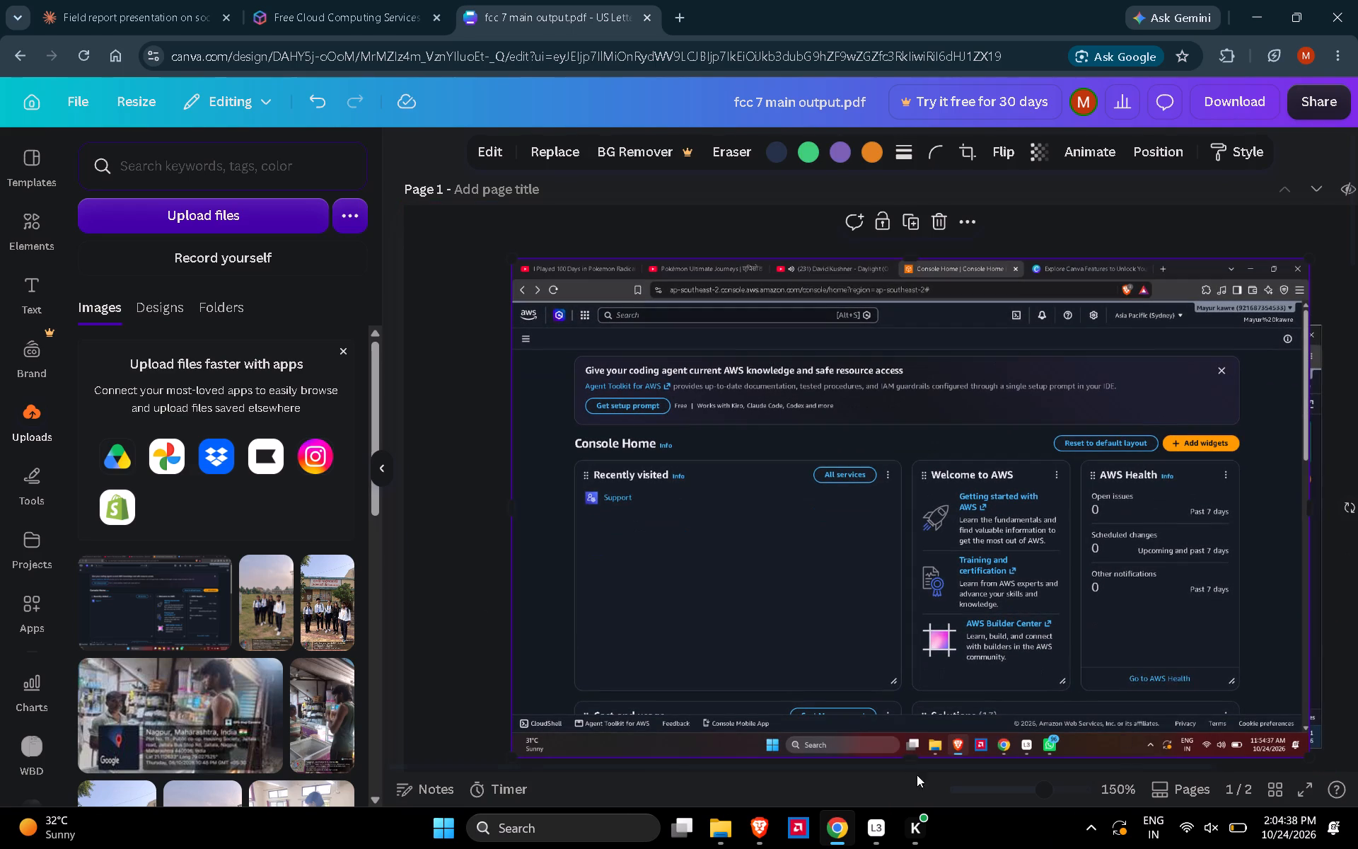
left_click_drag(903, 758, 910, 318)
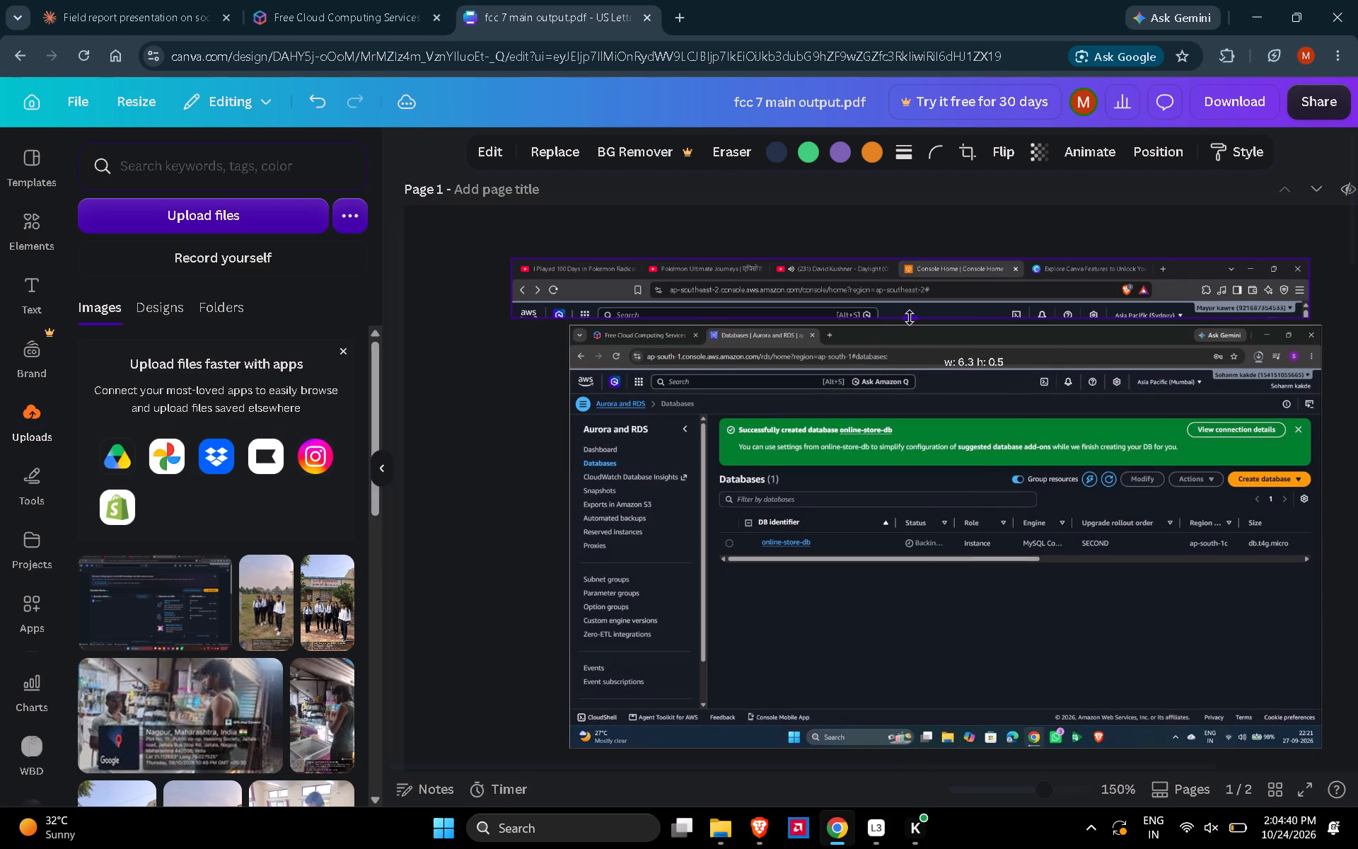
left_click_drag(910, 318, 914, 336)
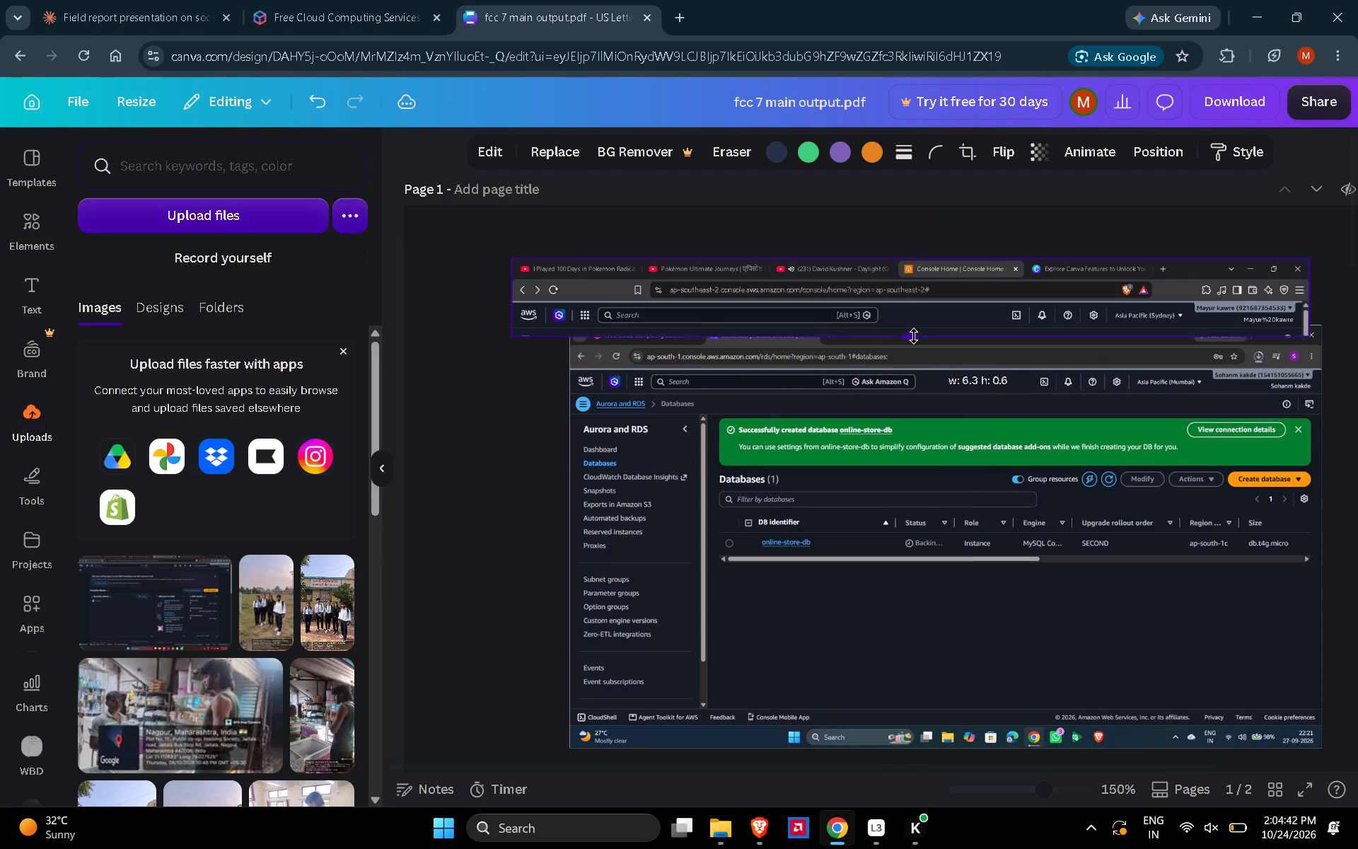
left_click_drag(914, 336, 918, 328)
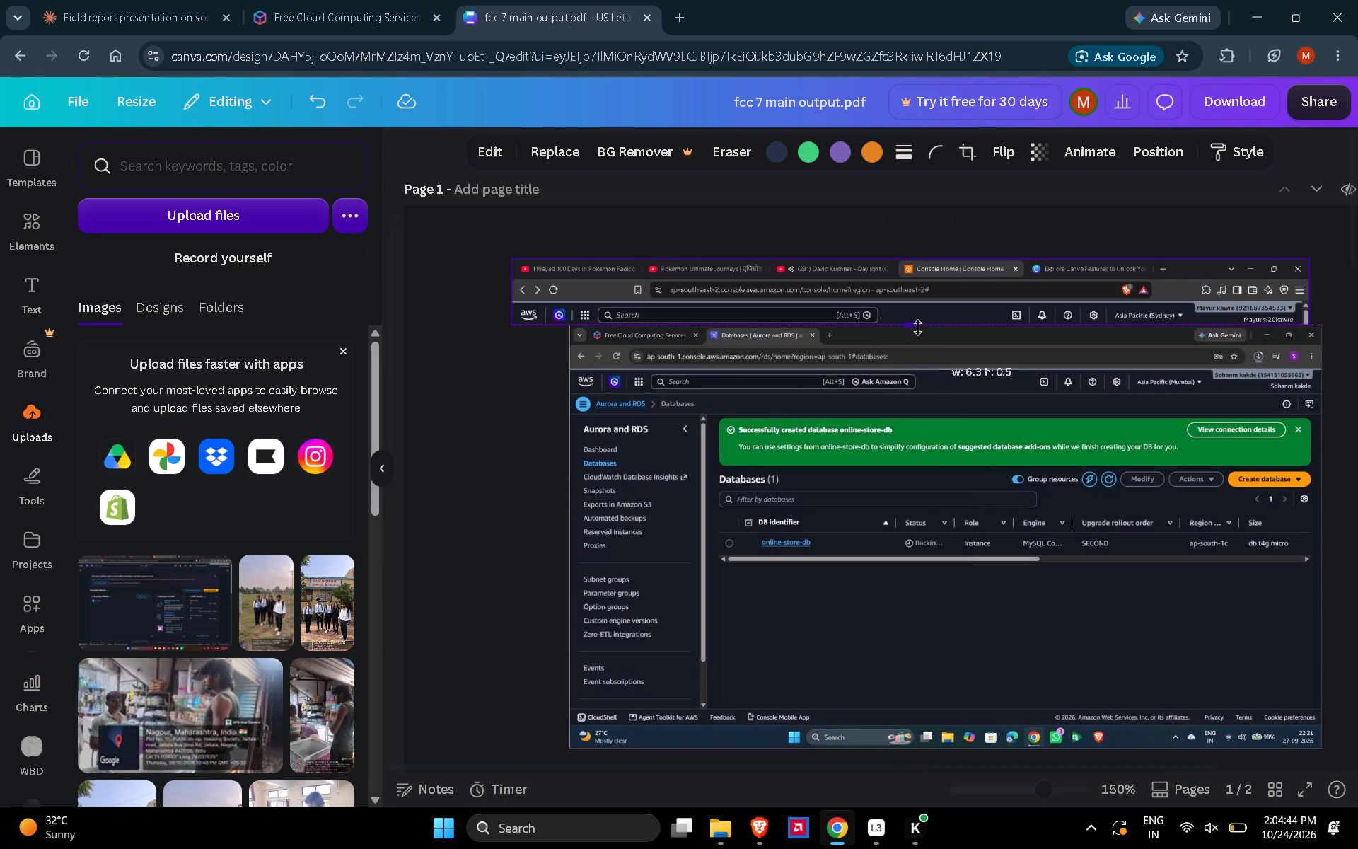
left_click_drag(918, 328, 919, 330)
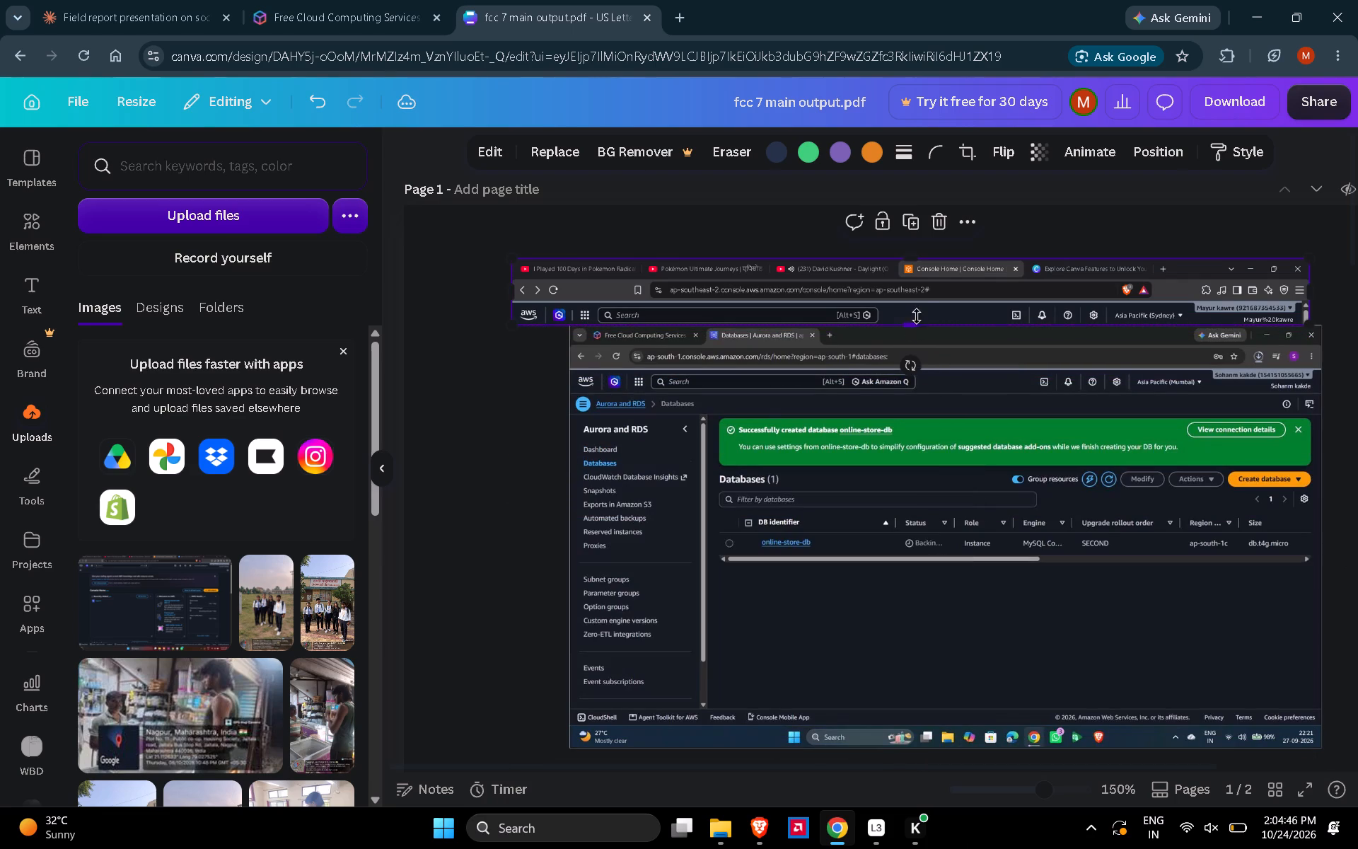
left_click(527, 470)
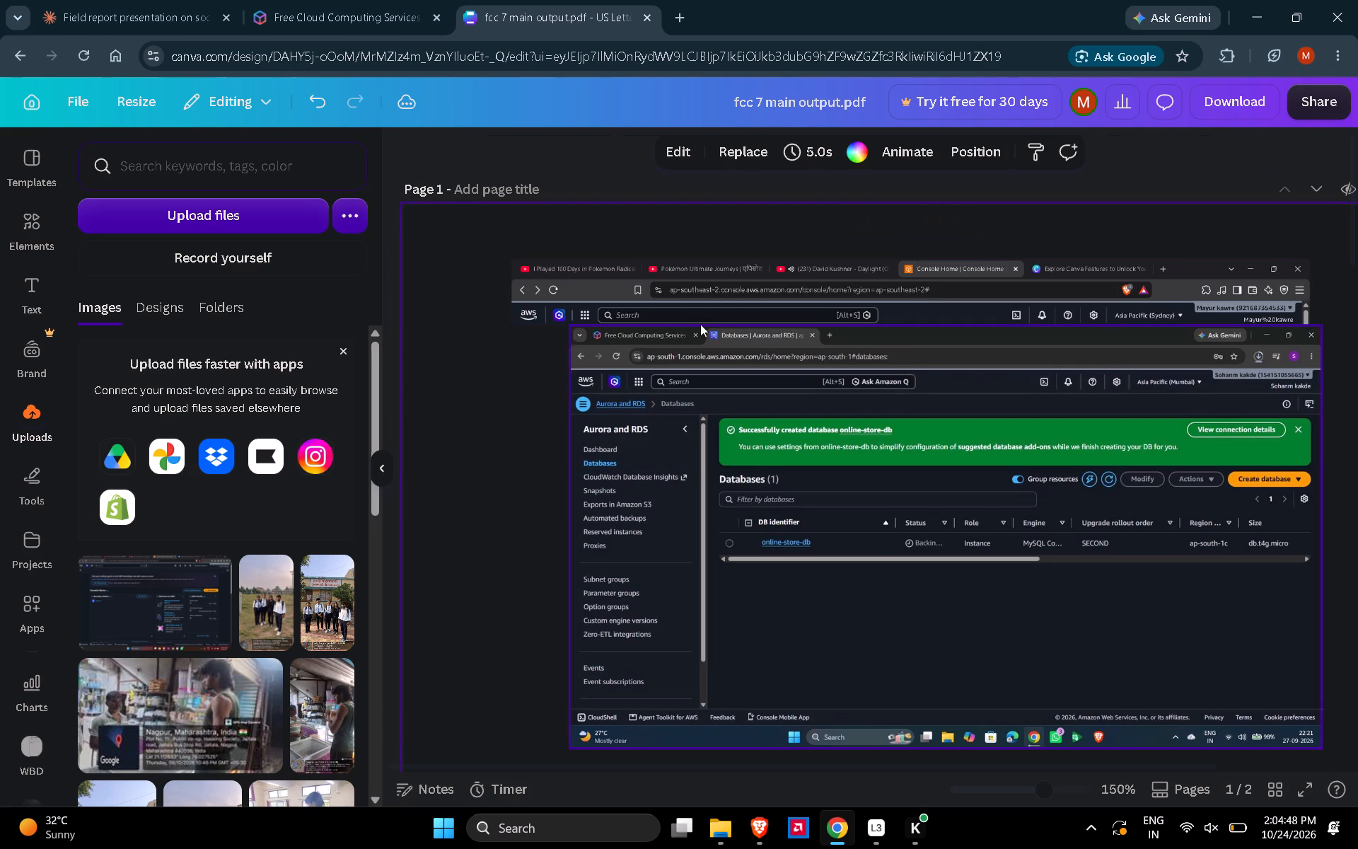
Fit the cropped header strip over the top of page 1's first database screenshot, narrowing it to the same width.
left_click_drag(792, 270, 851, 338)
scroll(1218, 272, "down", 1)
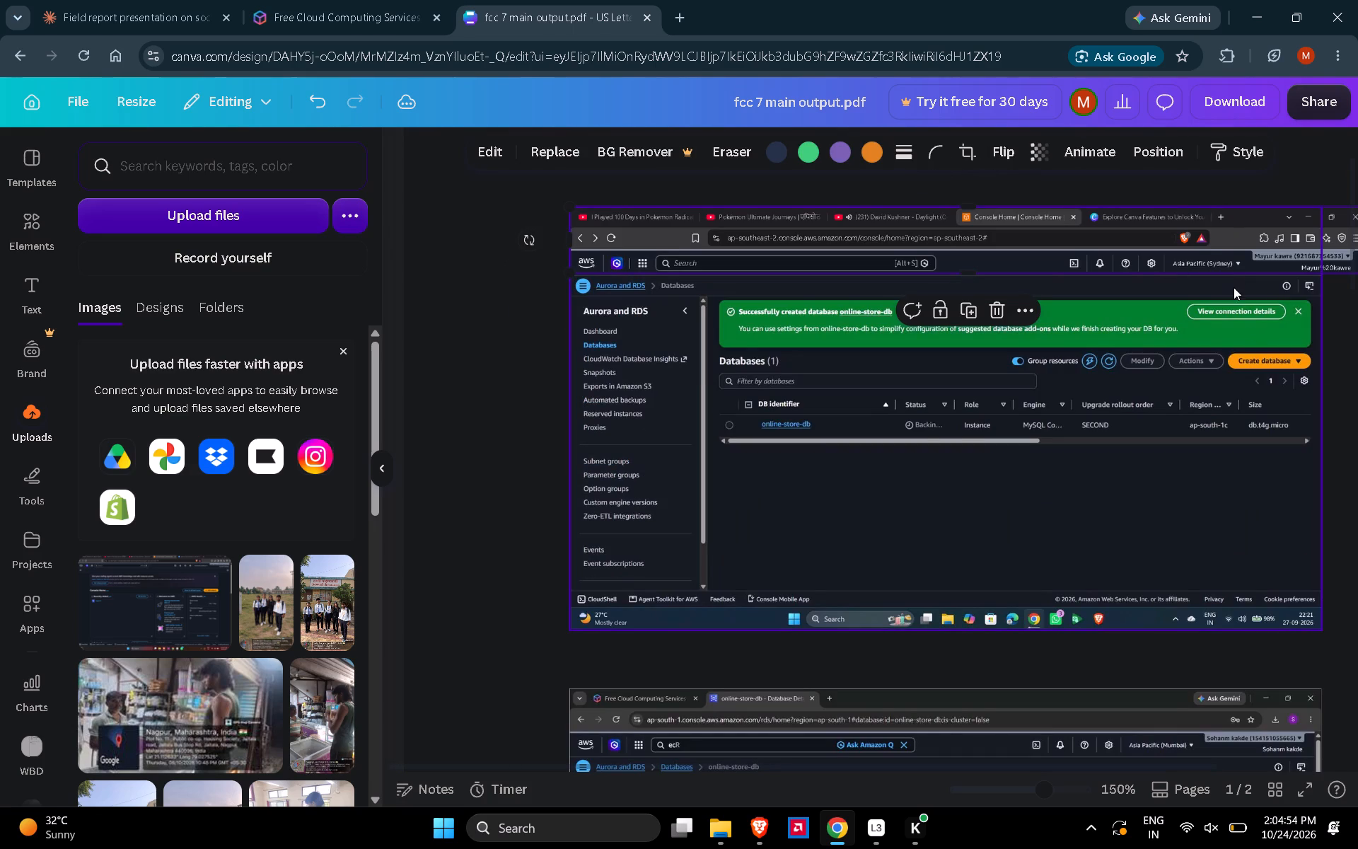
scroll(1234, 300, "down", 1, "ctrl")
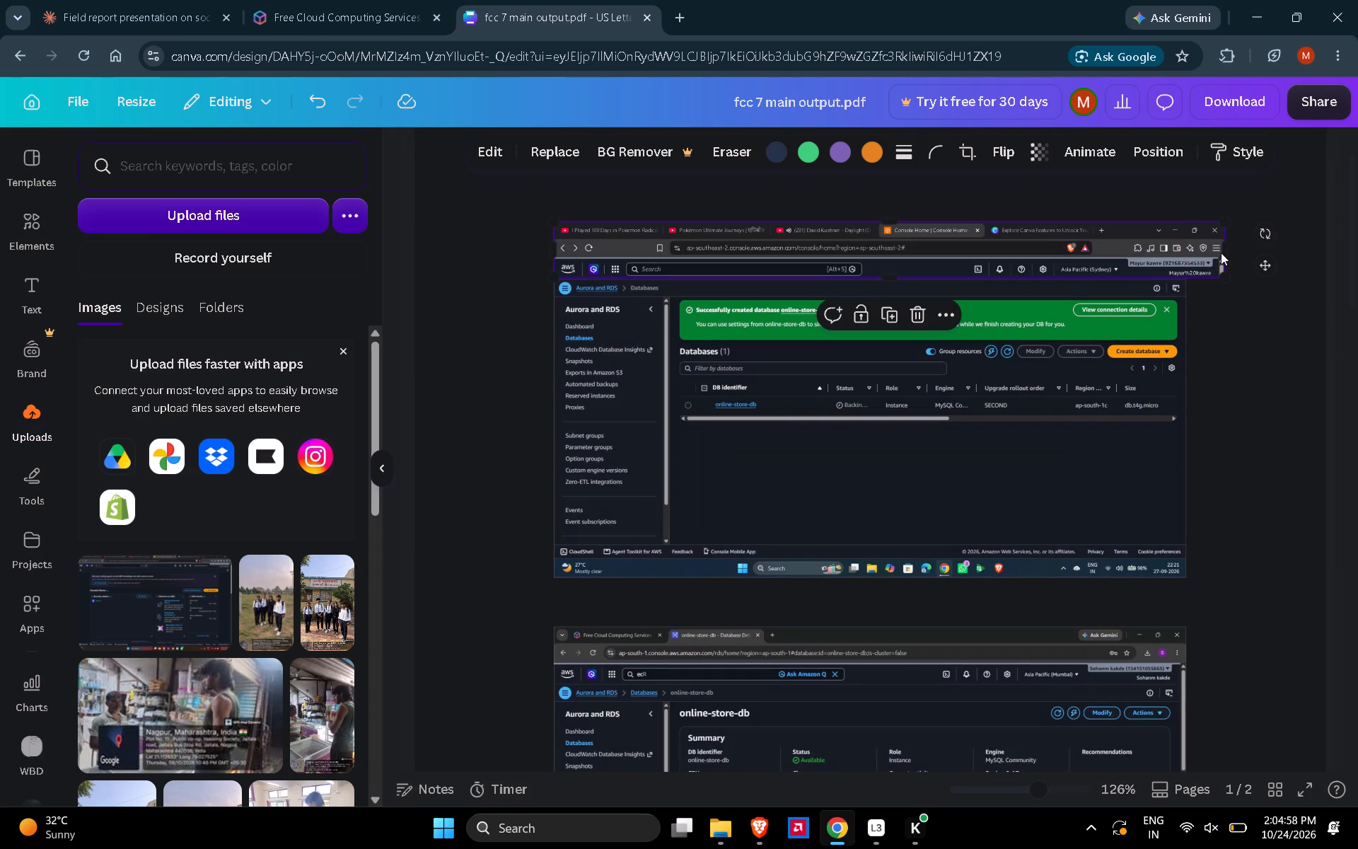
left_click_drag(1221, 252, 1226, 258)
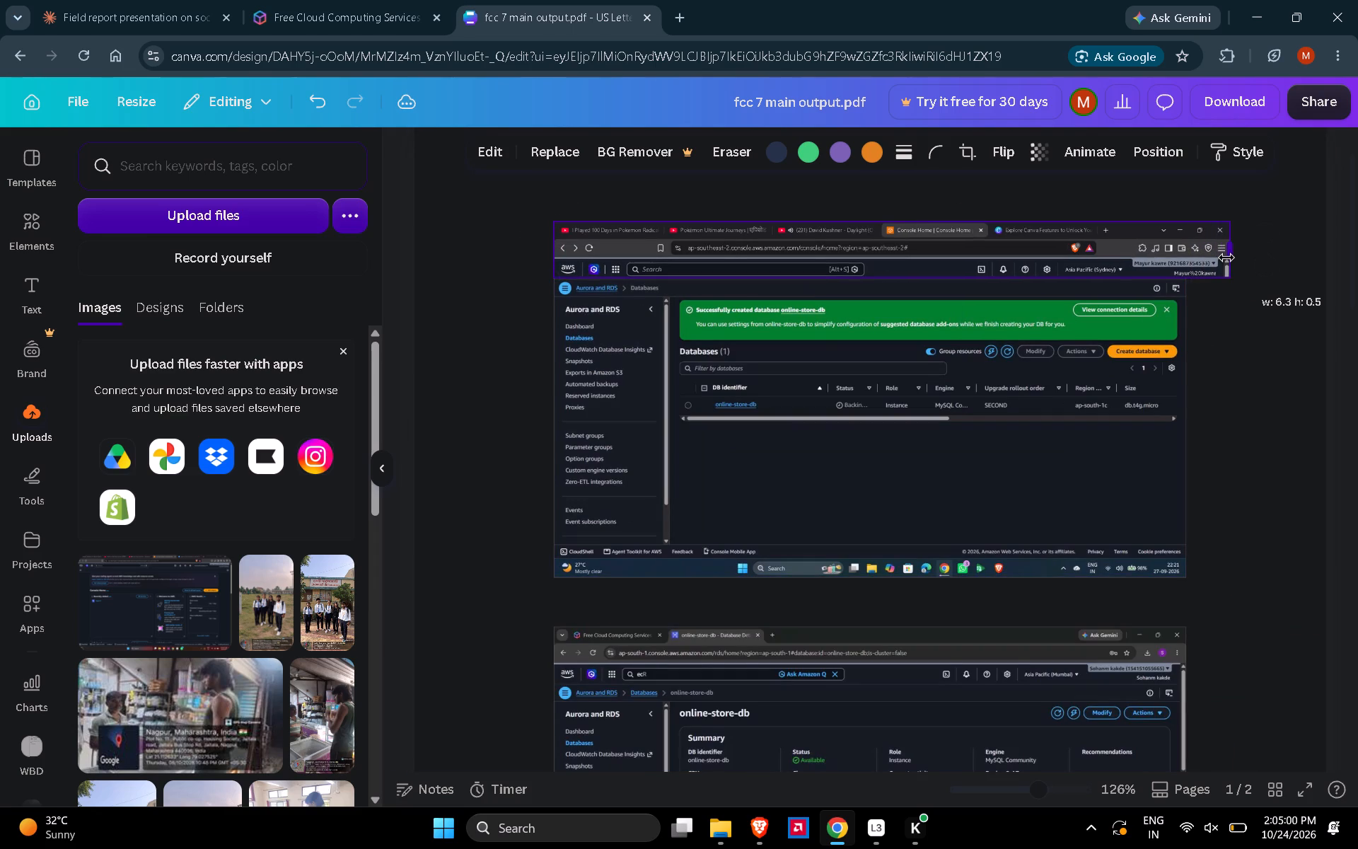
left_click_drag(1226, 258, 1219, 260)
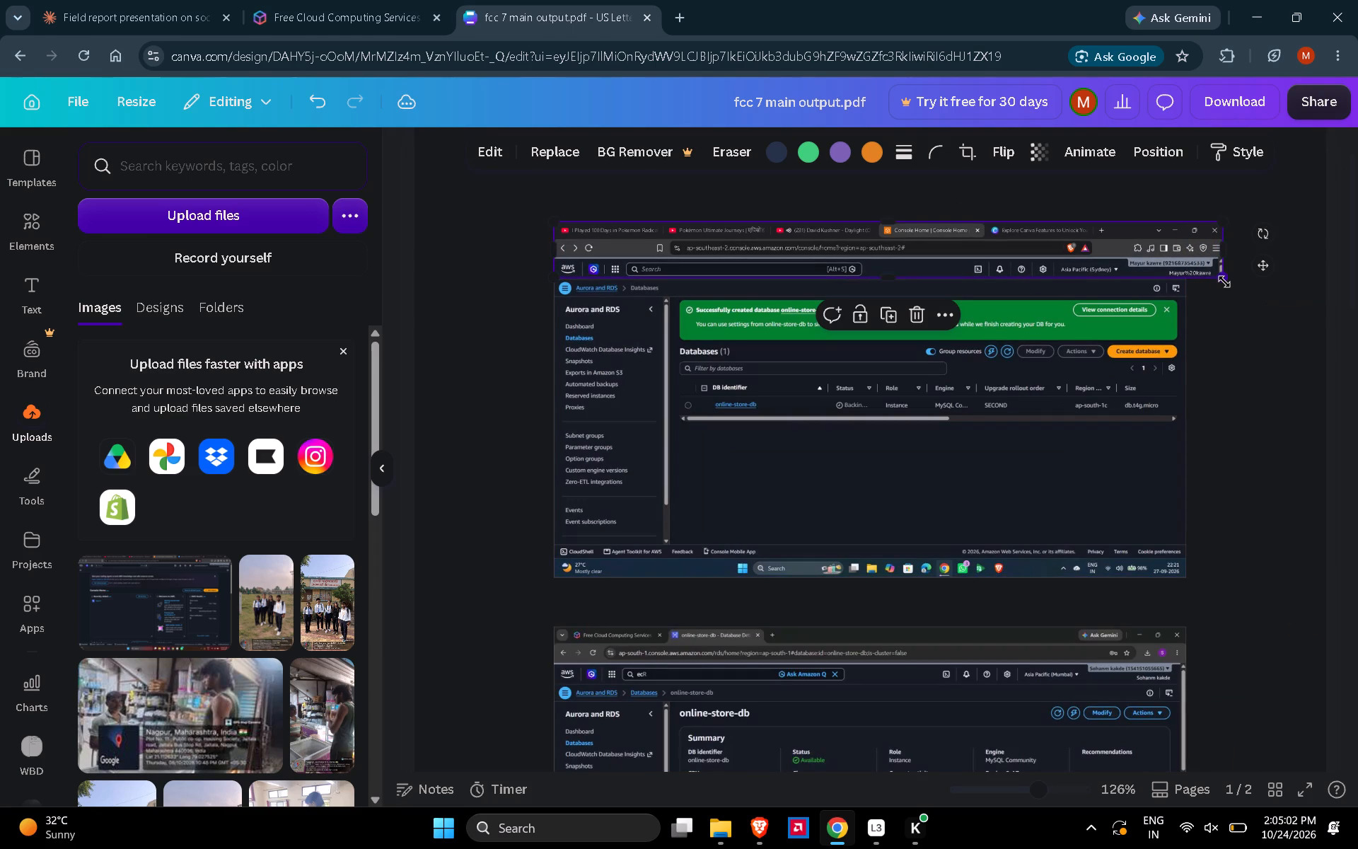
left_click_drag(1224, 282, 1185, 279)
left_click(981, 255)
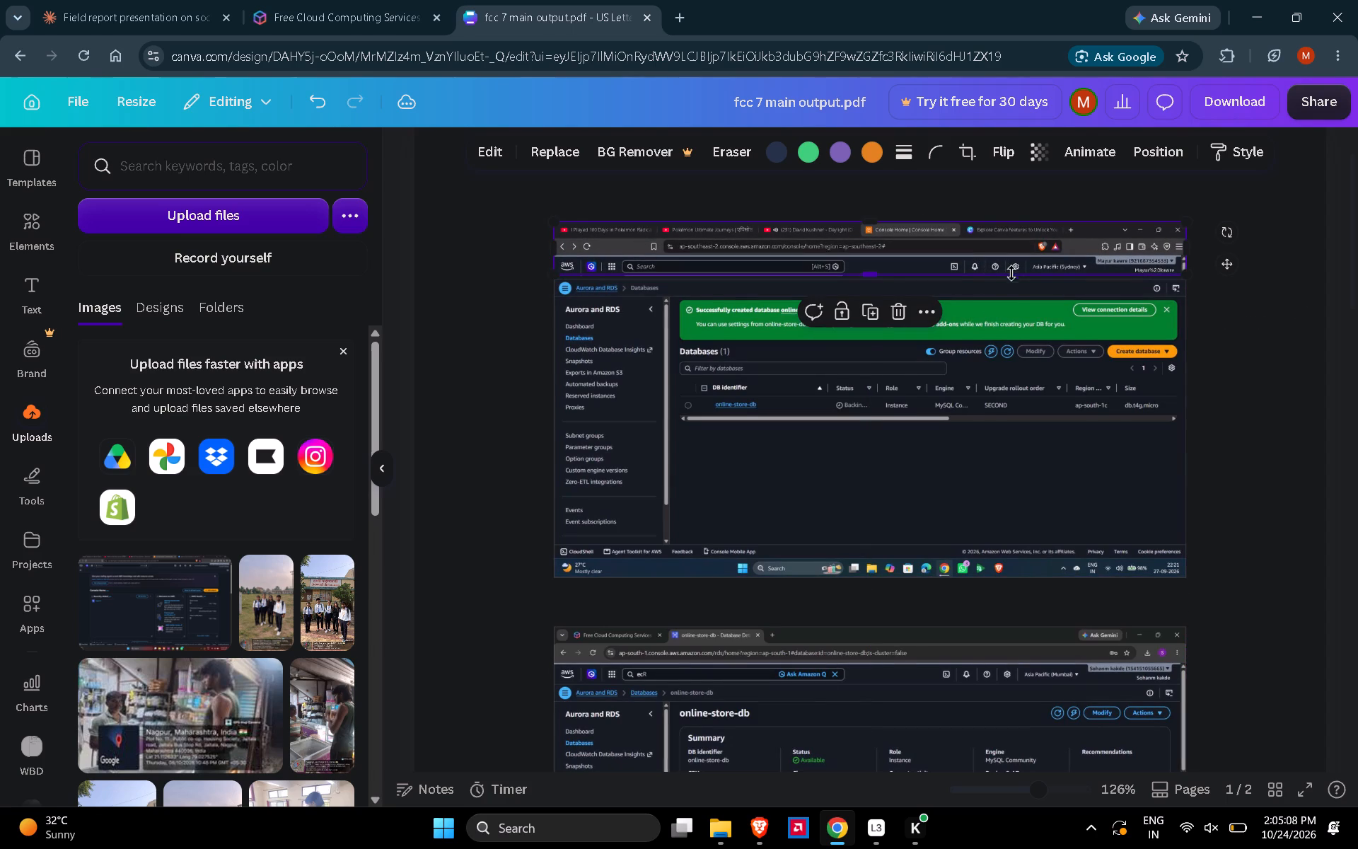
left_click(874, 275)
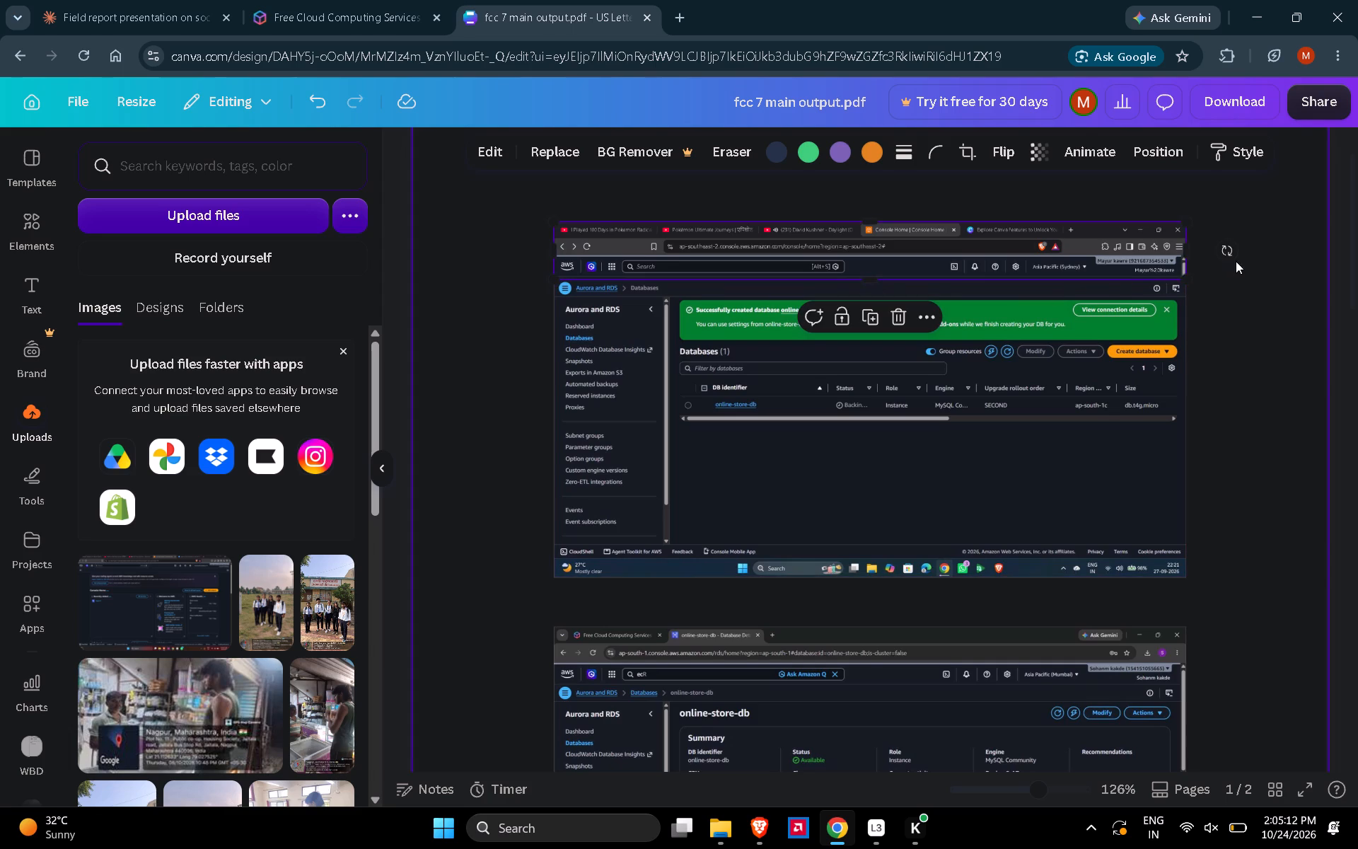
left_click(1236, 261)
Duplicate the header strip, lock page 1's online-store-db screenshot, and place the duplicate over that screenshot's header.
left_click(1056, 276)
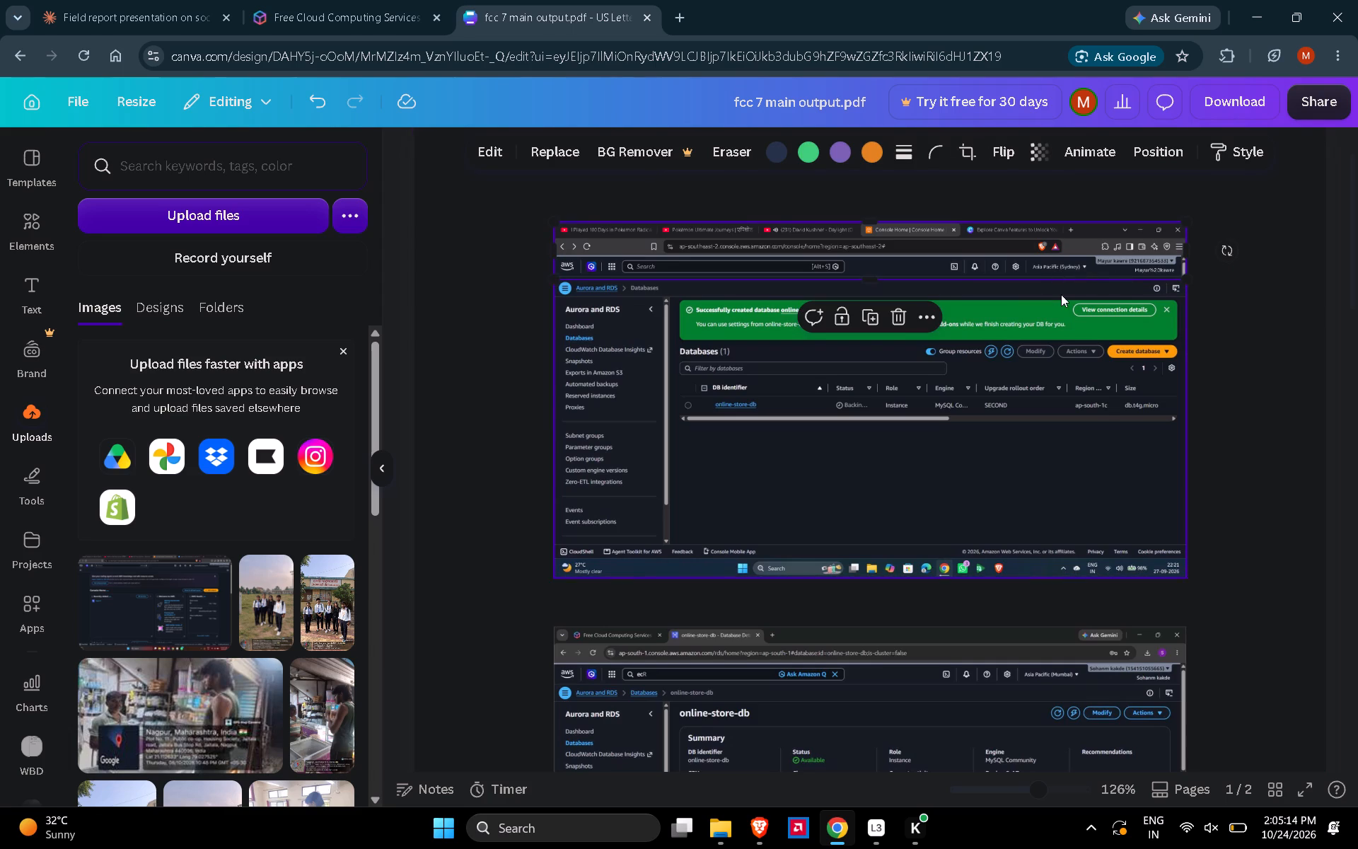
key("ctrl+c")
left_click(1306, 498)
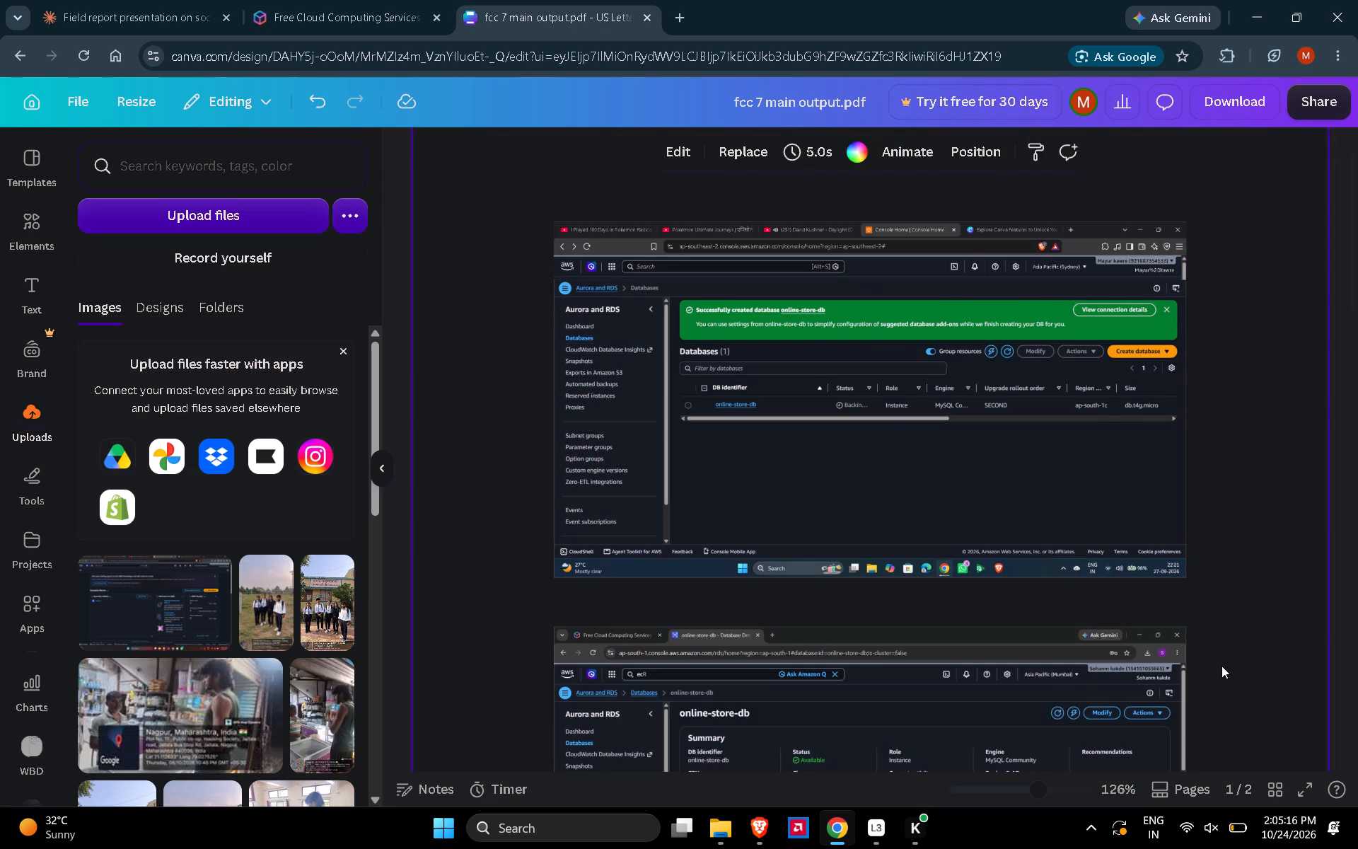
key("ctrl+v")
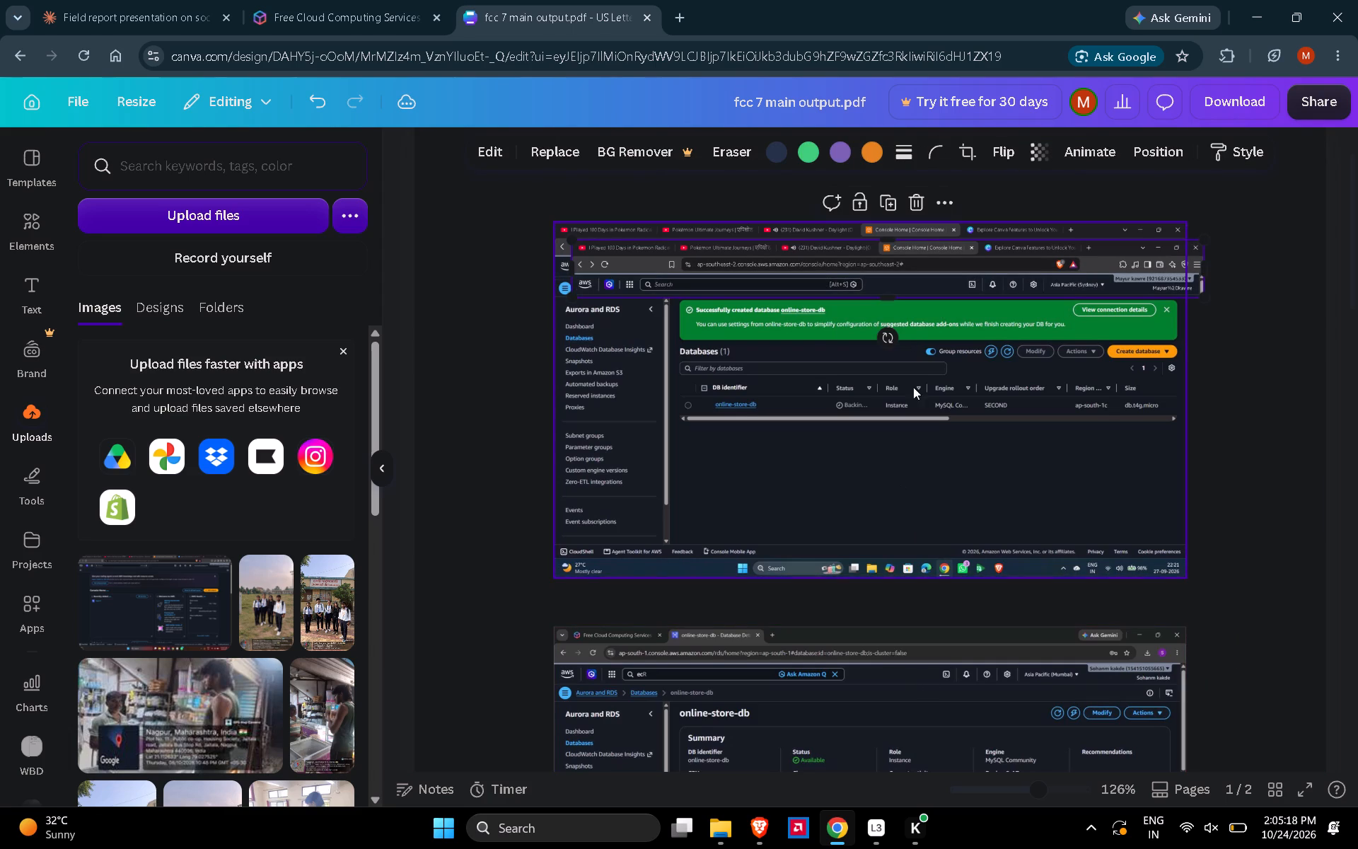
left_click(871, 681)
left_click(845, 587)
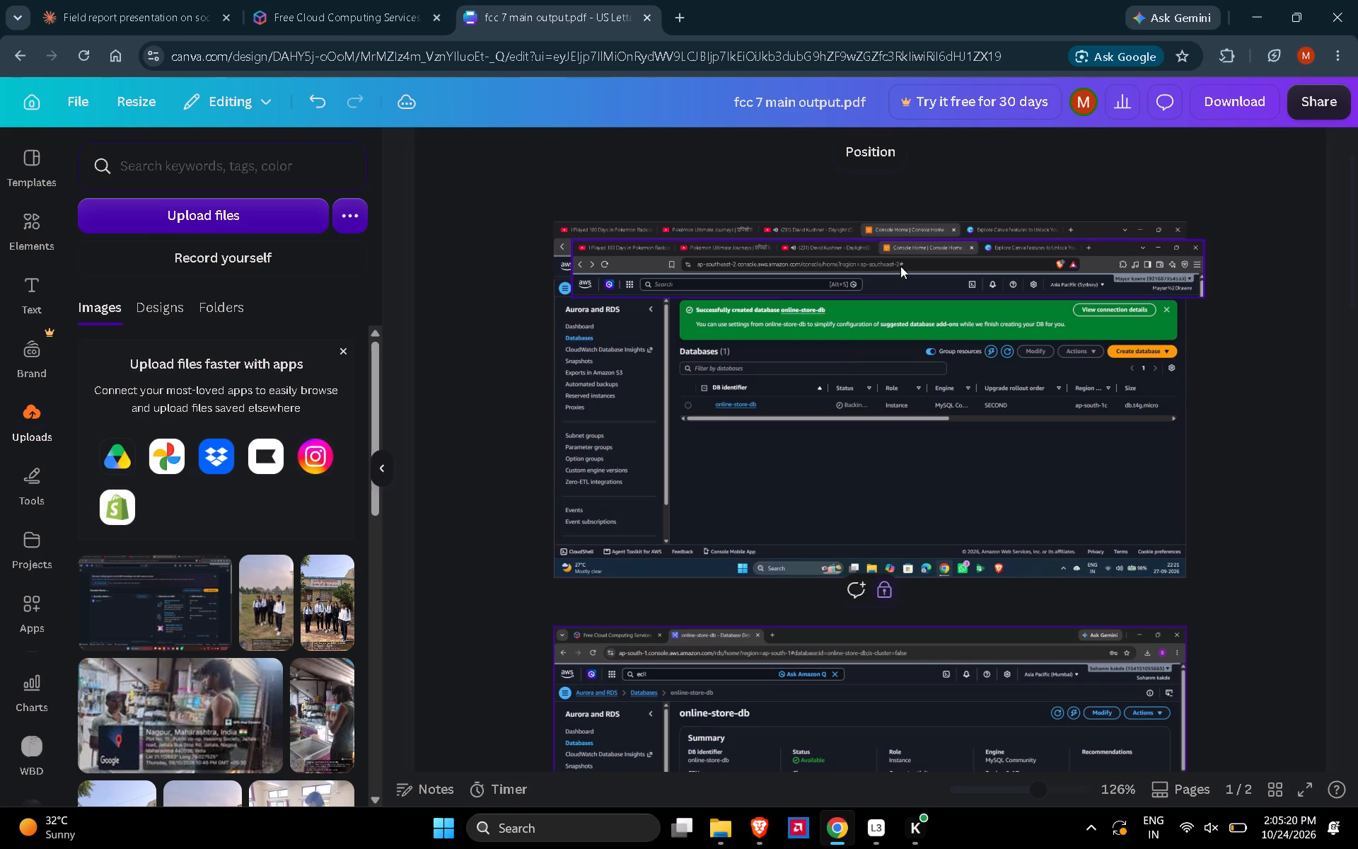
left_click_drag(903, 262, 889, 651)
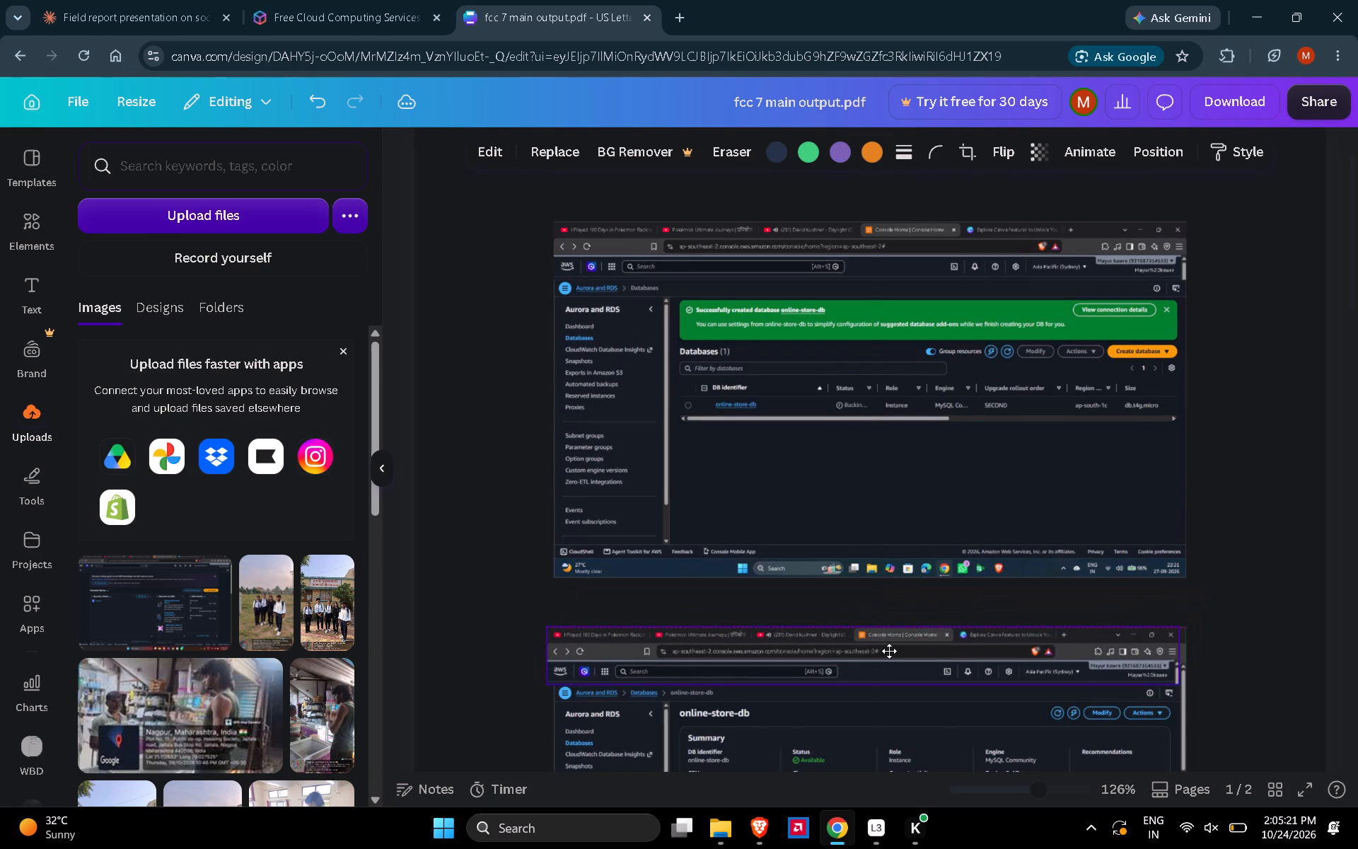
left_click_drag(889, 651, 886, 651)
left_click(1220, 648)
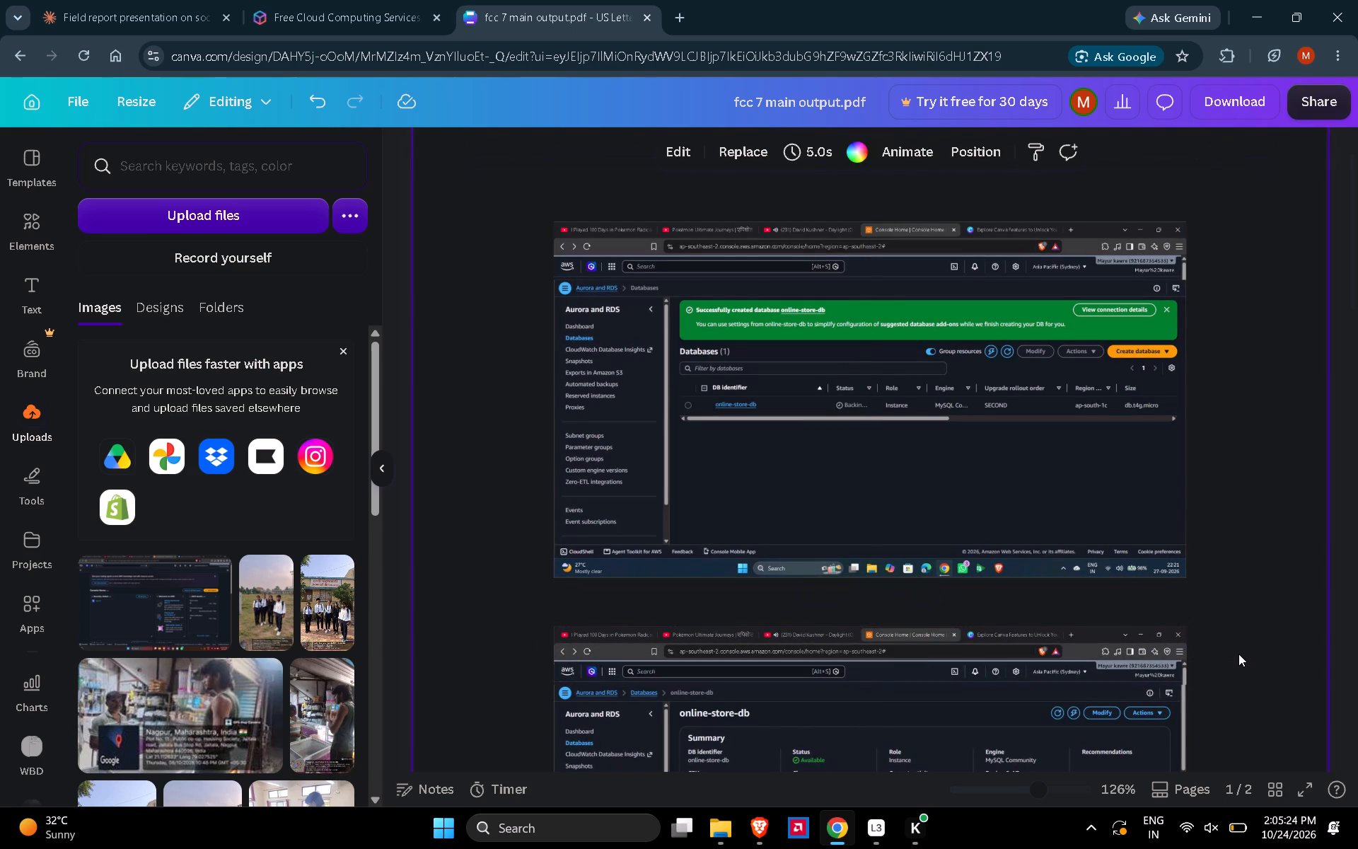
Copy page 2's black page border onto page 1, deleting any extra copy pasted on page 2.
scroll(1232, 628, "down", 4)
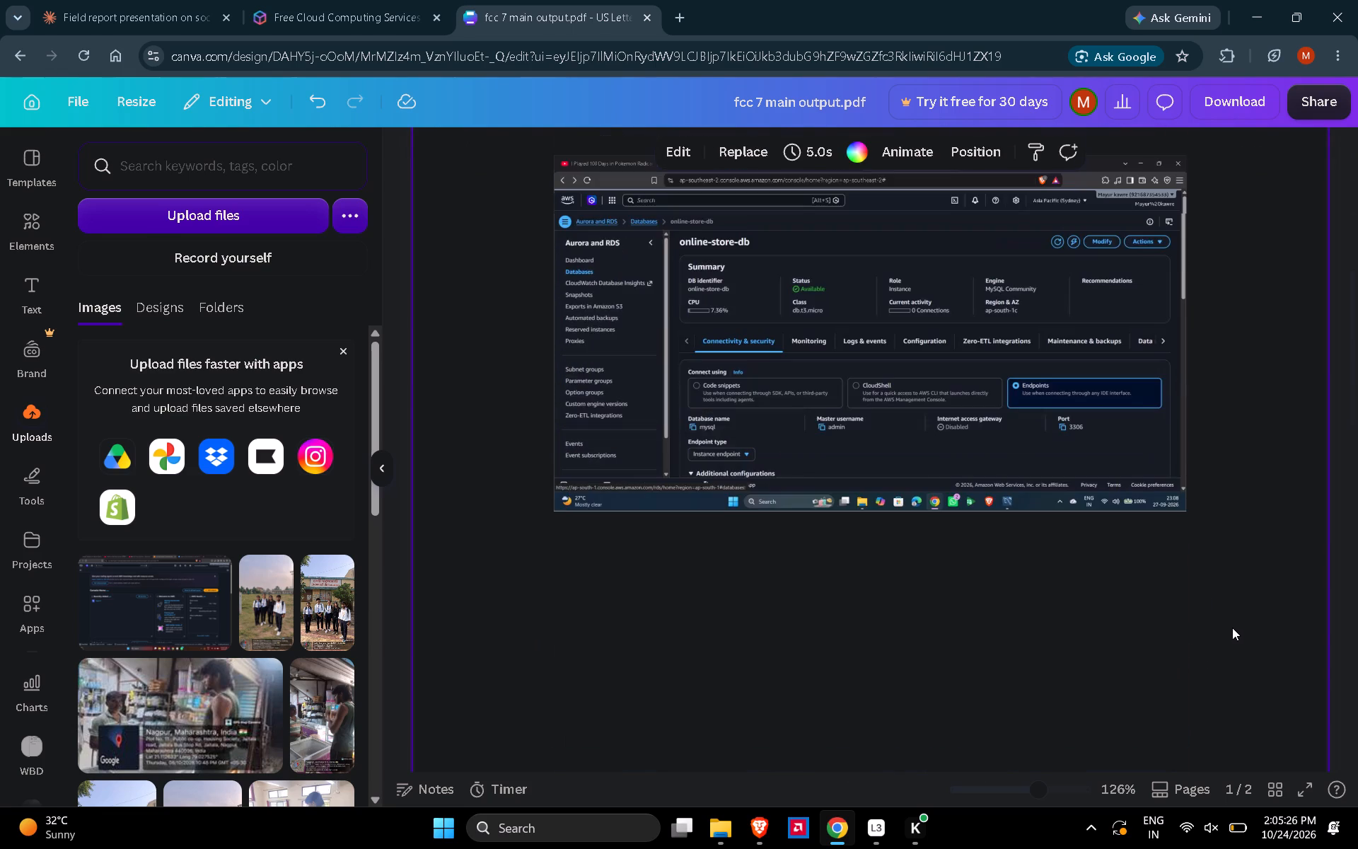
scroll(1237, 618, "down", 4)
left_click(1169, 483)
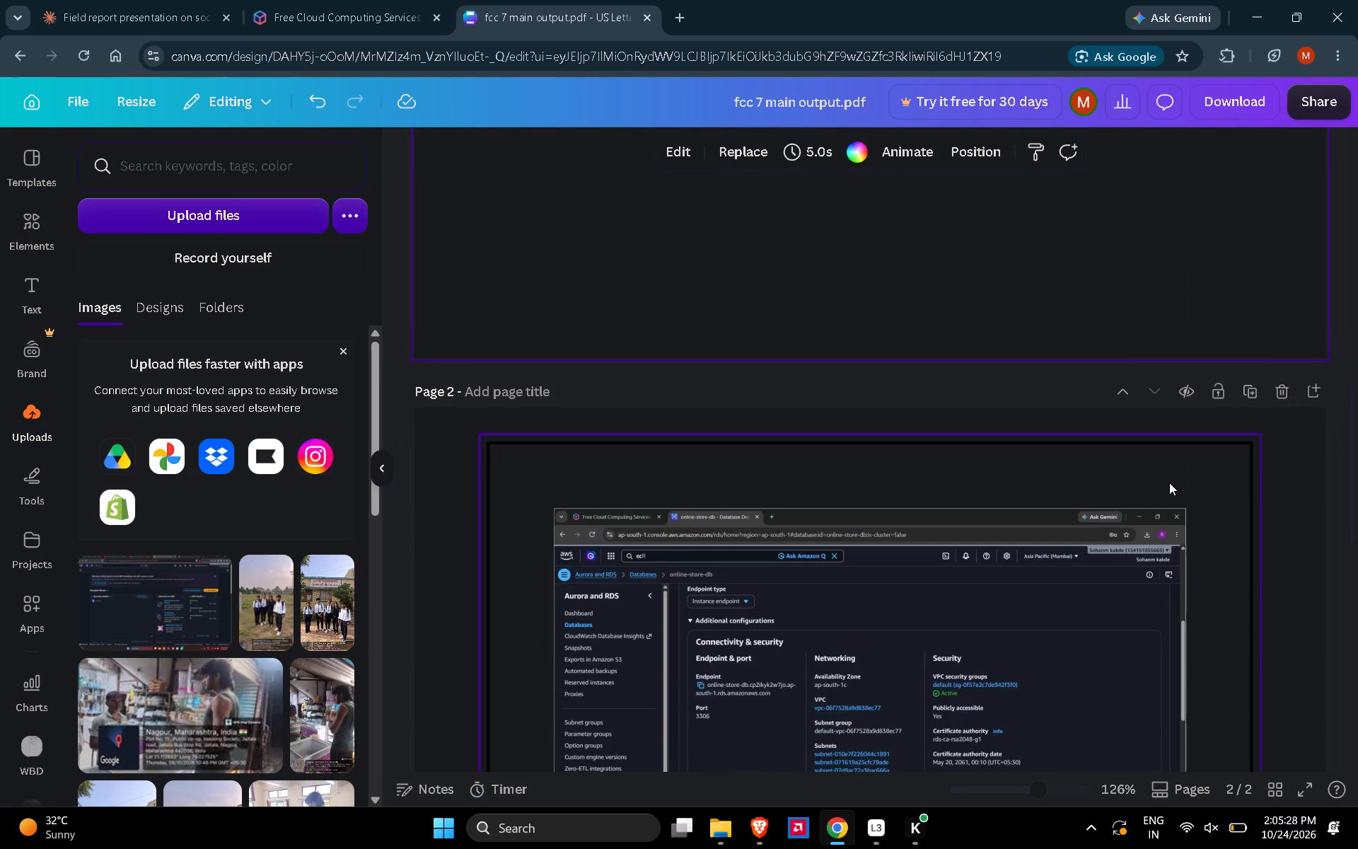
key("ctrl+c")
left_click(1157, 272)
key("ctrl+v")
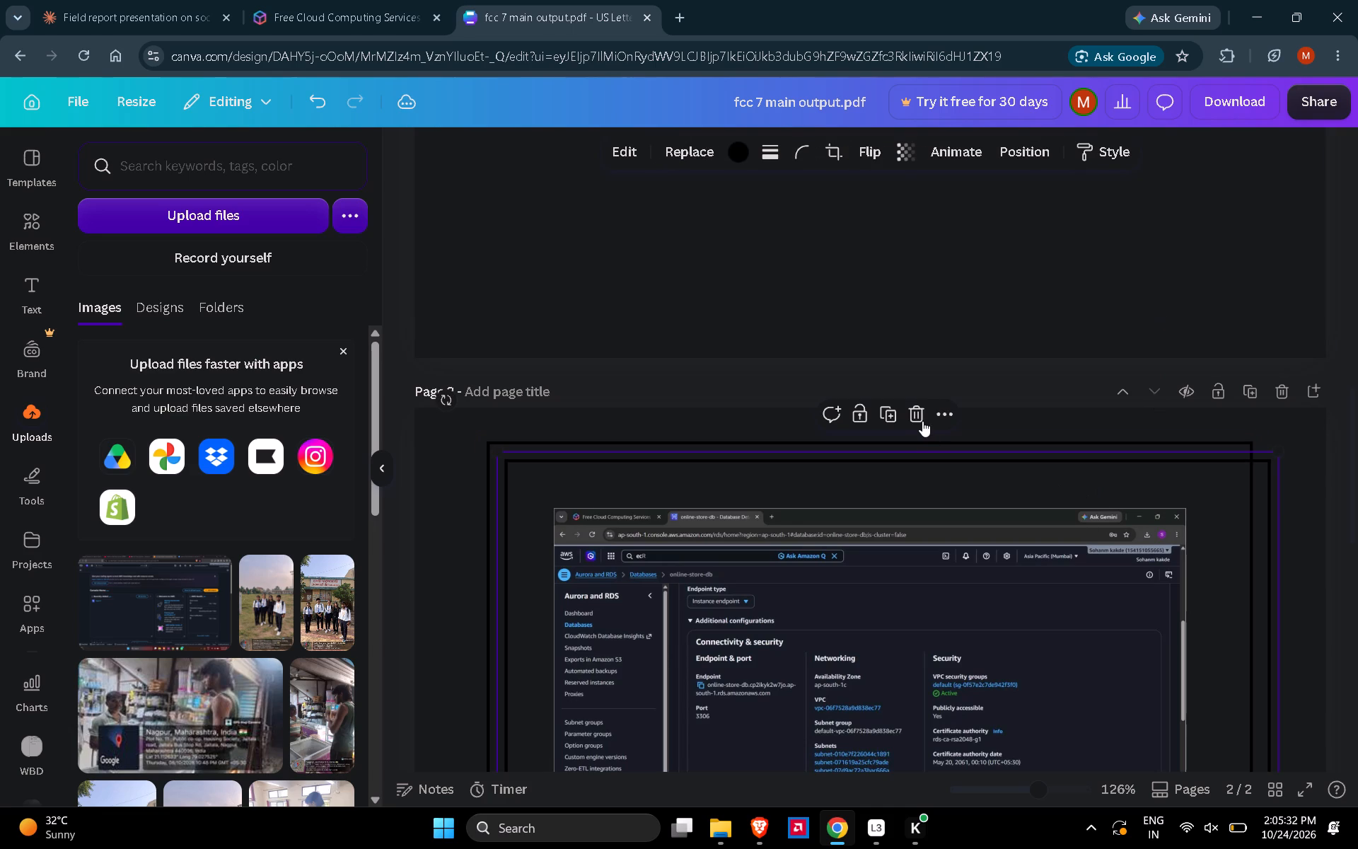
left_click(920, 417)
left_click(949, 303)
key("ctrl+v")
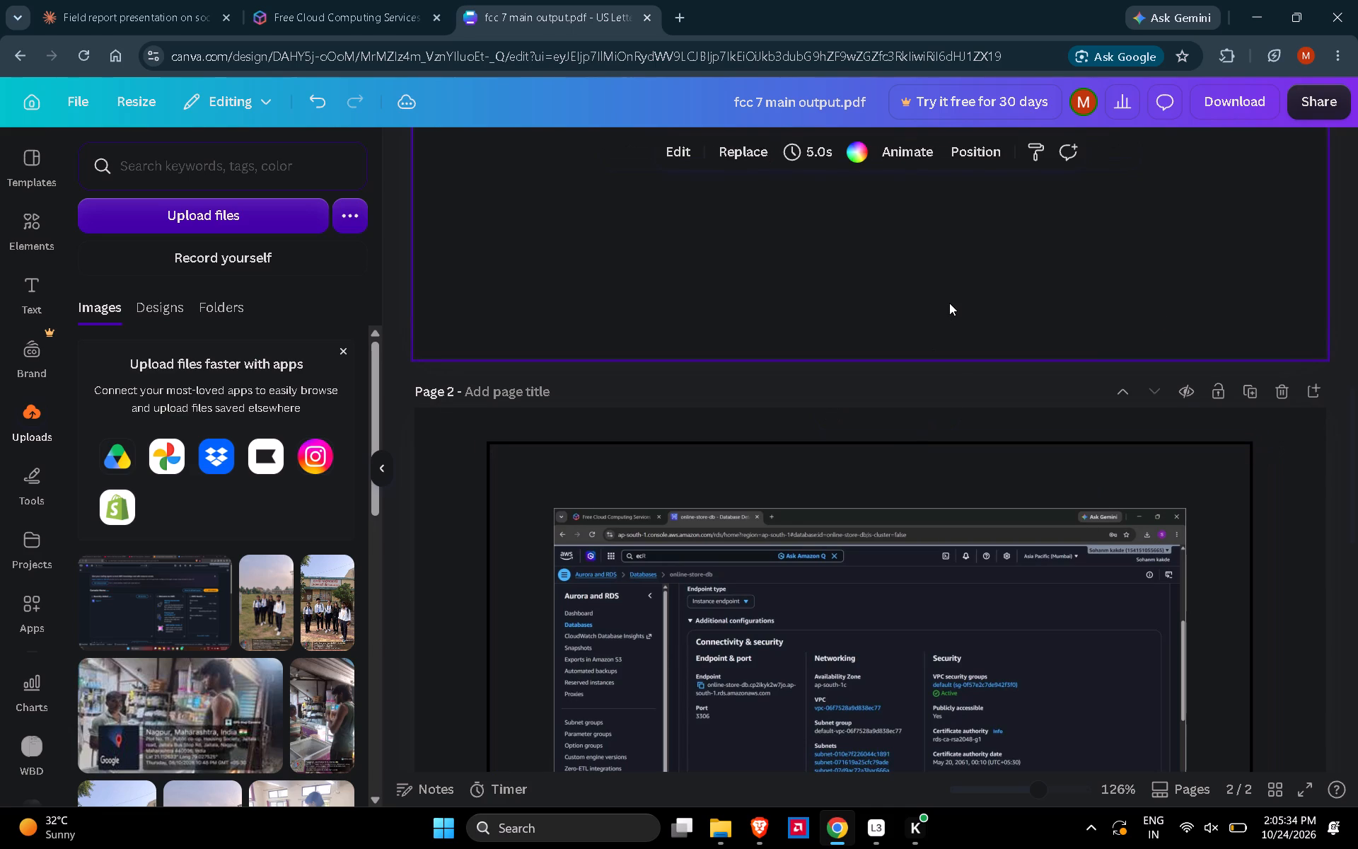
left_click(910, 408)
scroll(910, 408, "down", 2, "ctrl")
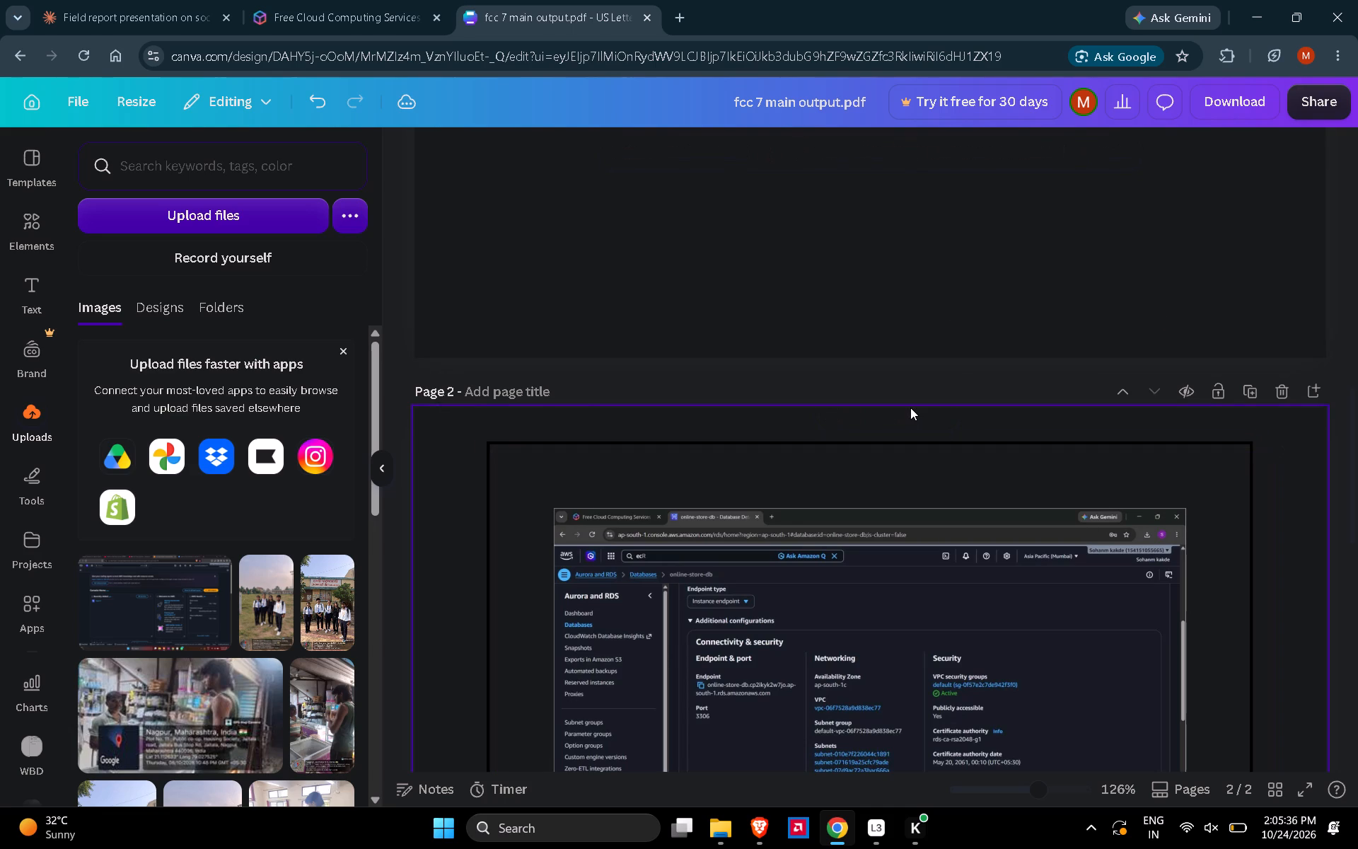
left_click(961, 254)
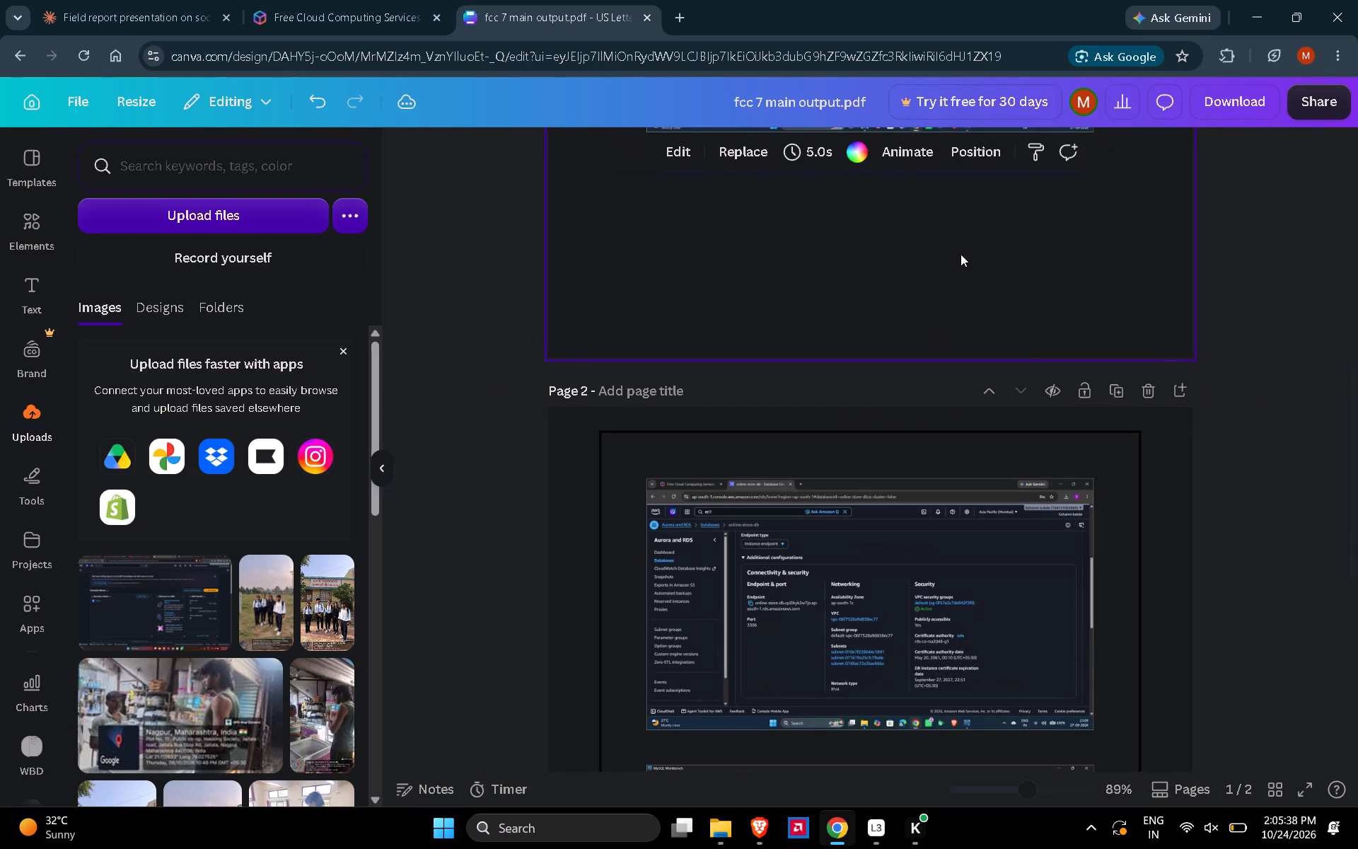
key("ctrl+v")
left_click(1207, 259)
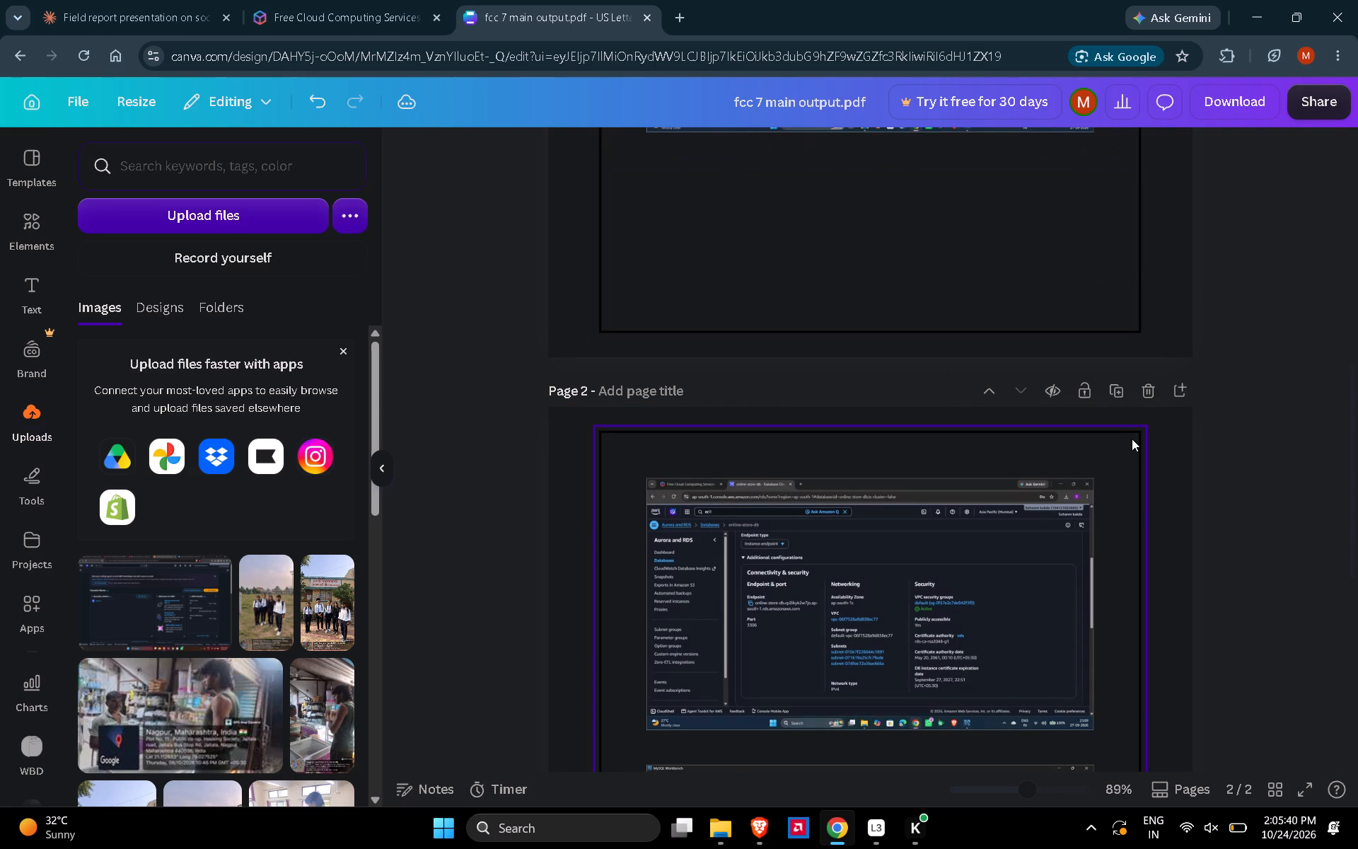
Delete the black page border from page 2.
left_click(1132, 439)
left_click(888, 389)
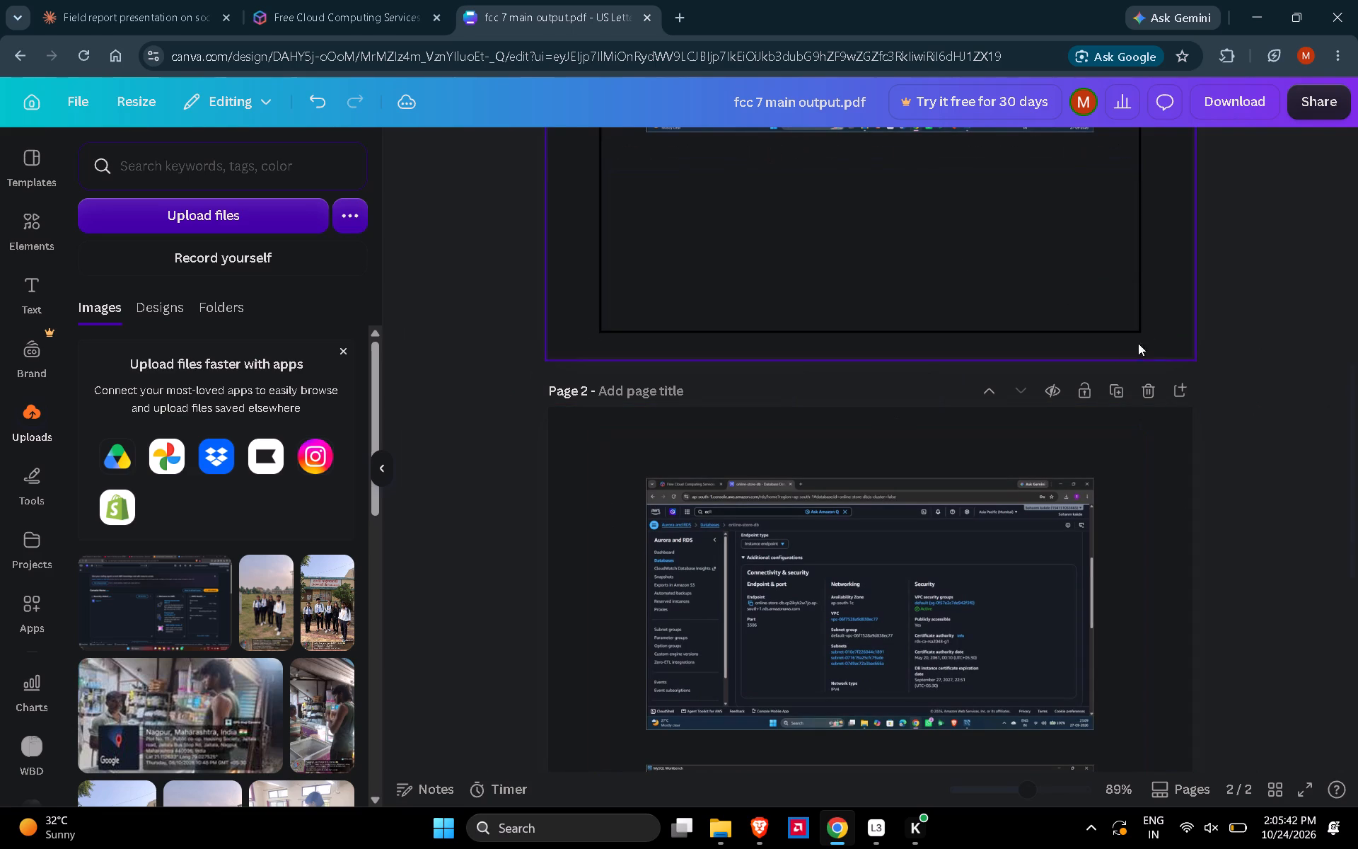
Move page 1's border aside and copy the header strip from its second screenshot onto page 2.
scroll(1212, 322, "up", 3)
left_click(946, 251)
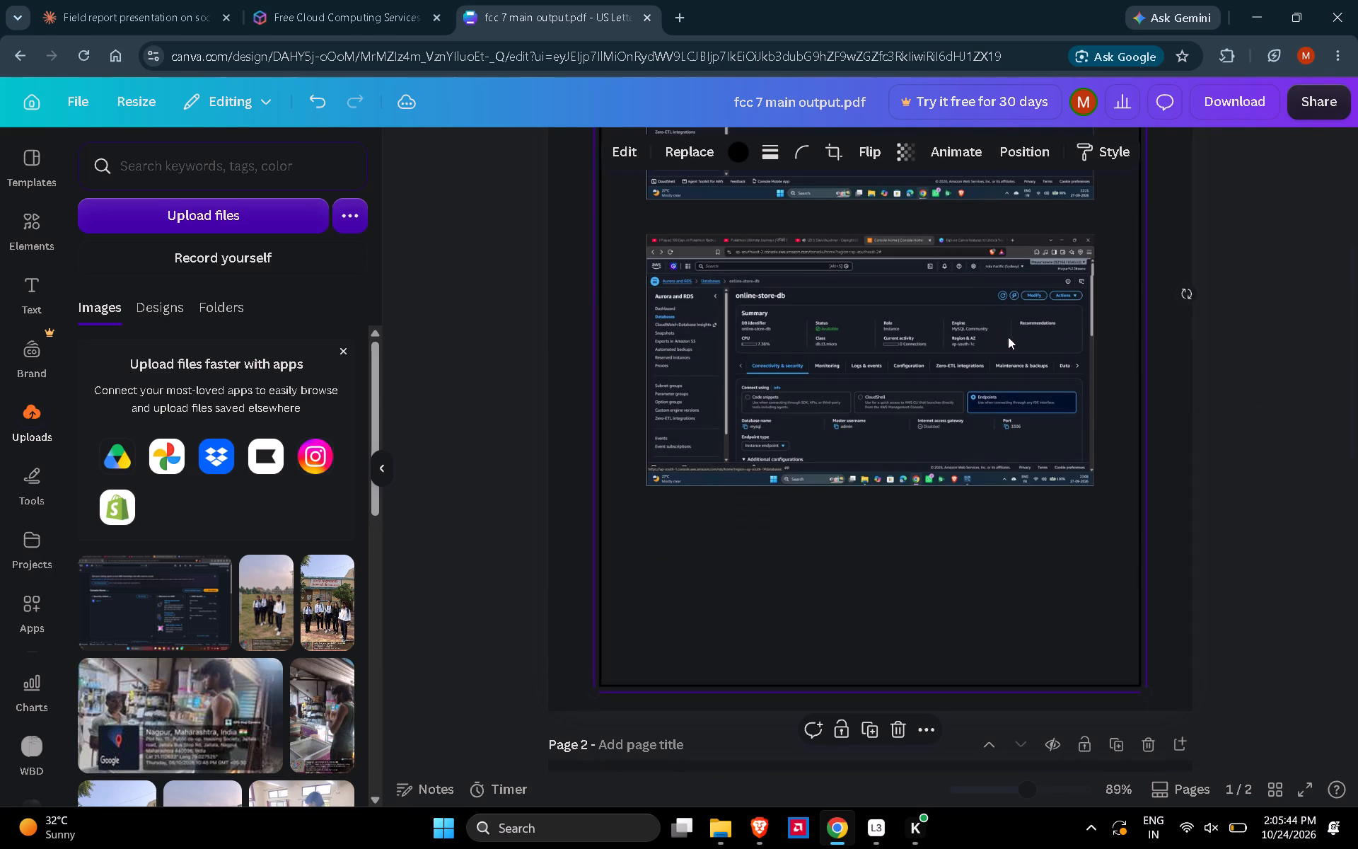
left_click_drag(1122, 303, 919, 422)
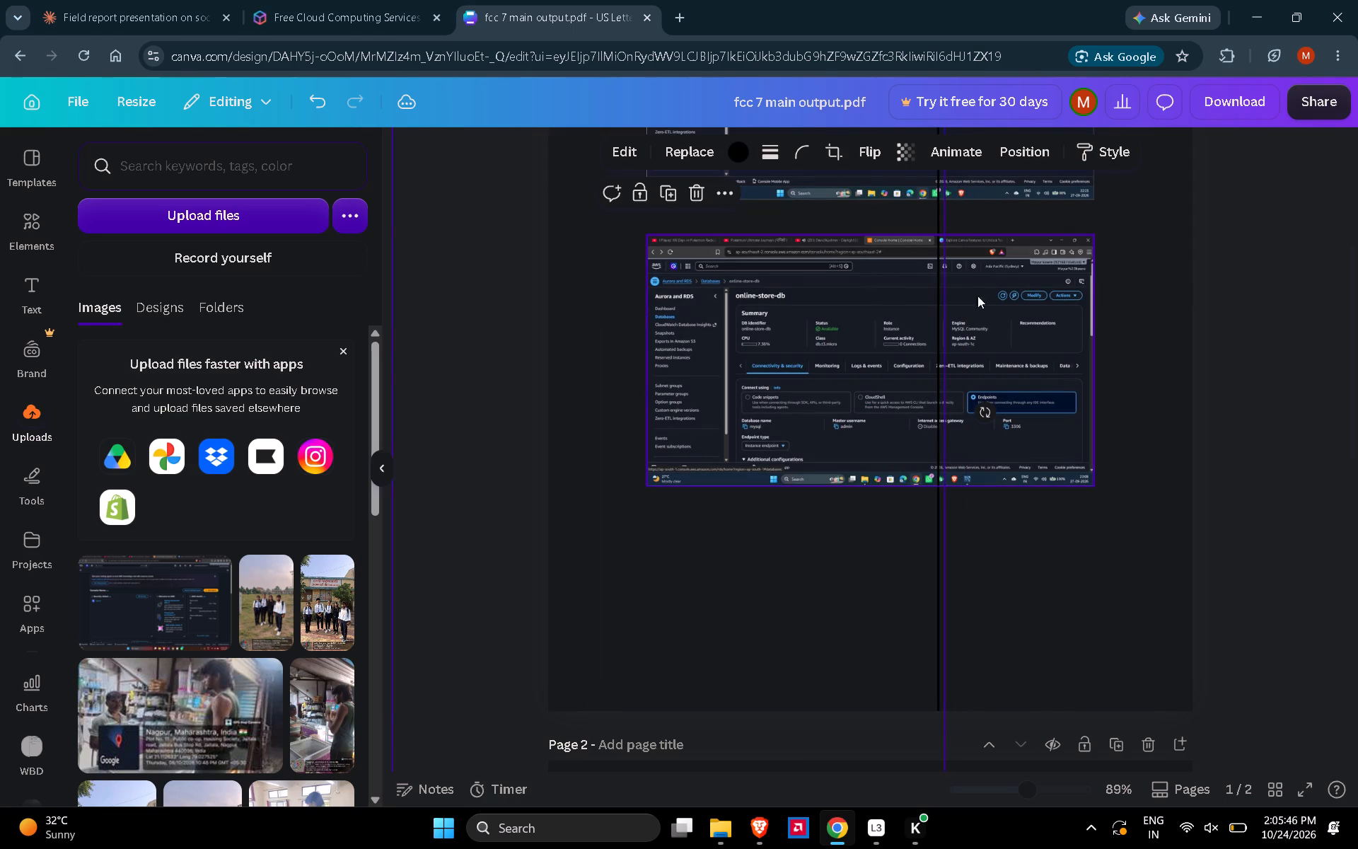
left_click(1004, 260)
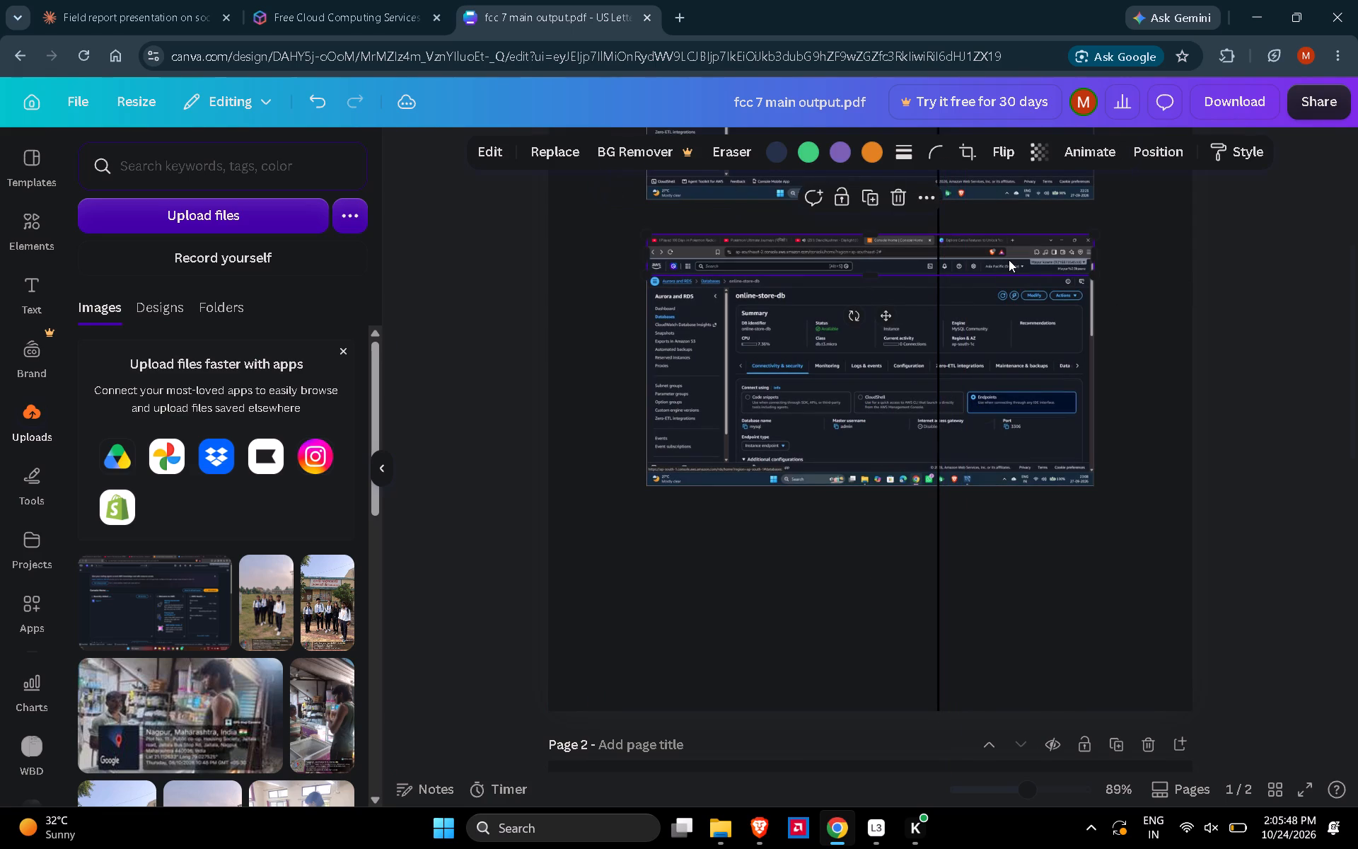
key("ctrl+c")
scroll(1094, 429, "down", 4)
left_click(1137, 426)
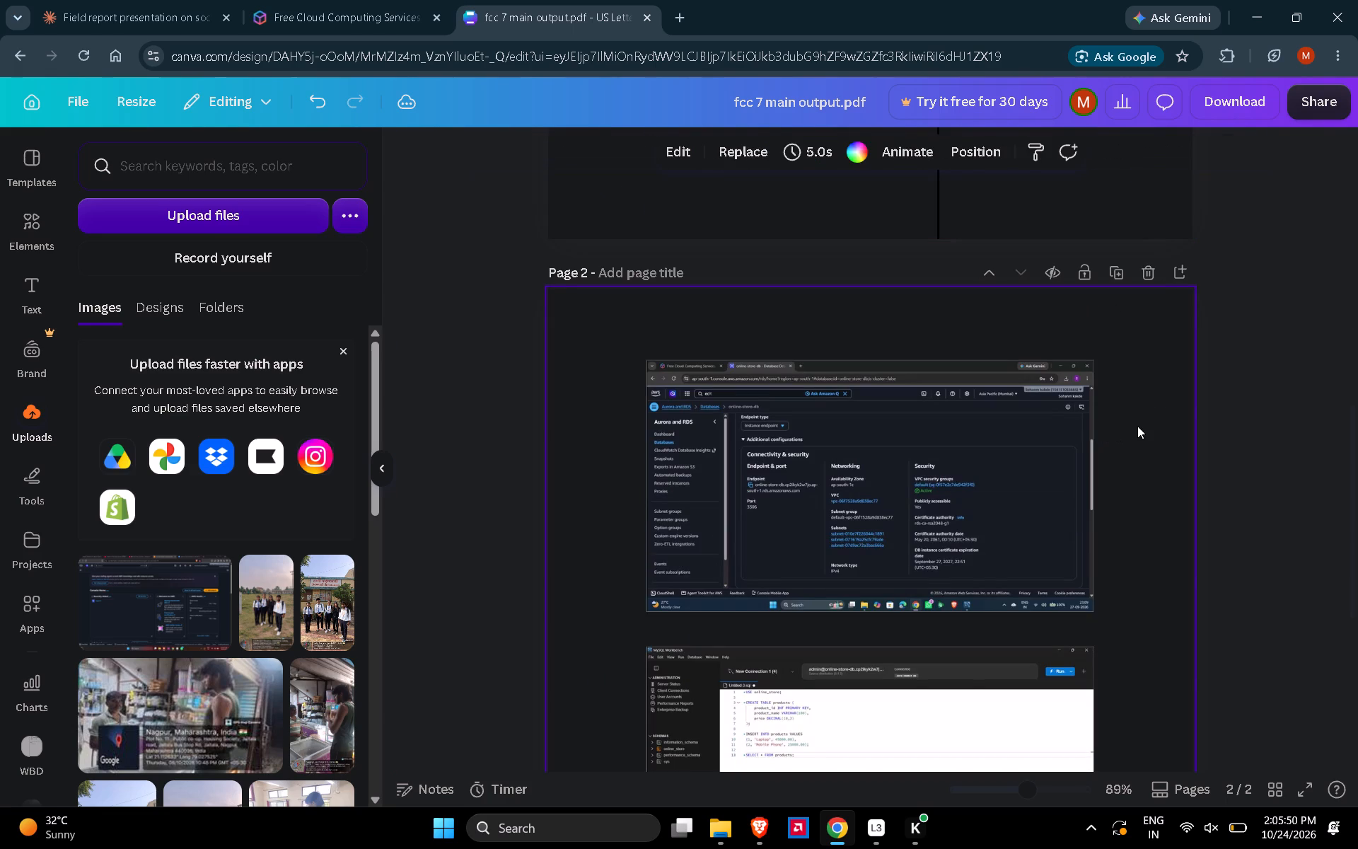
key("ctrl+v")
Move page 1's black border back into place around the two screenshots.
scroll(1133, 415, "up", 4)
left_click_drag(880, 545, 1092, 417)
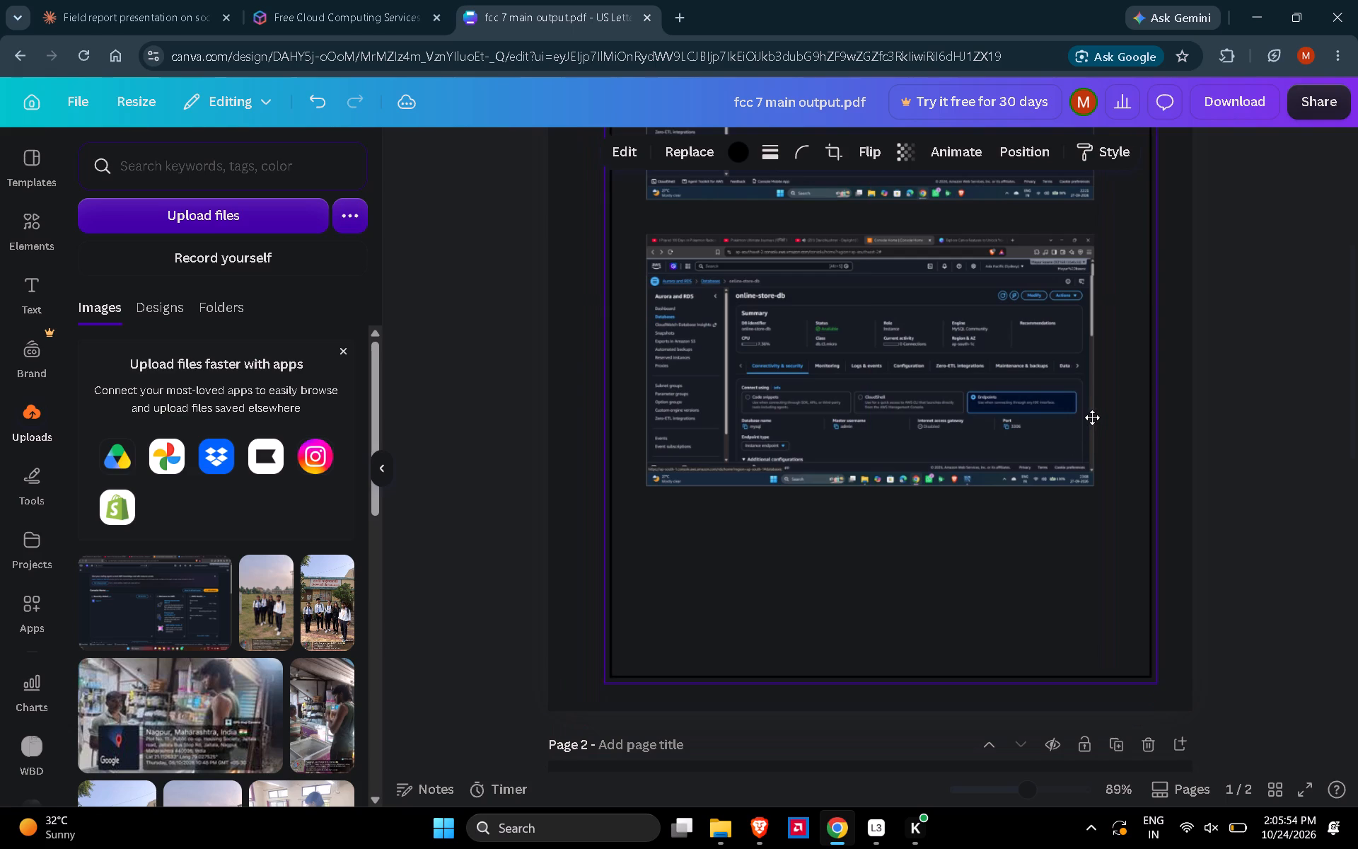
left_click_drag(1092, 417, 1086, 430)
left_click(1281, 437)
Examine the placement of the header strip over the MySQL Workbench screenshot on page 2.
scroll(1274, 441, "down", 5)
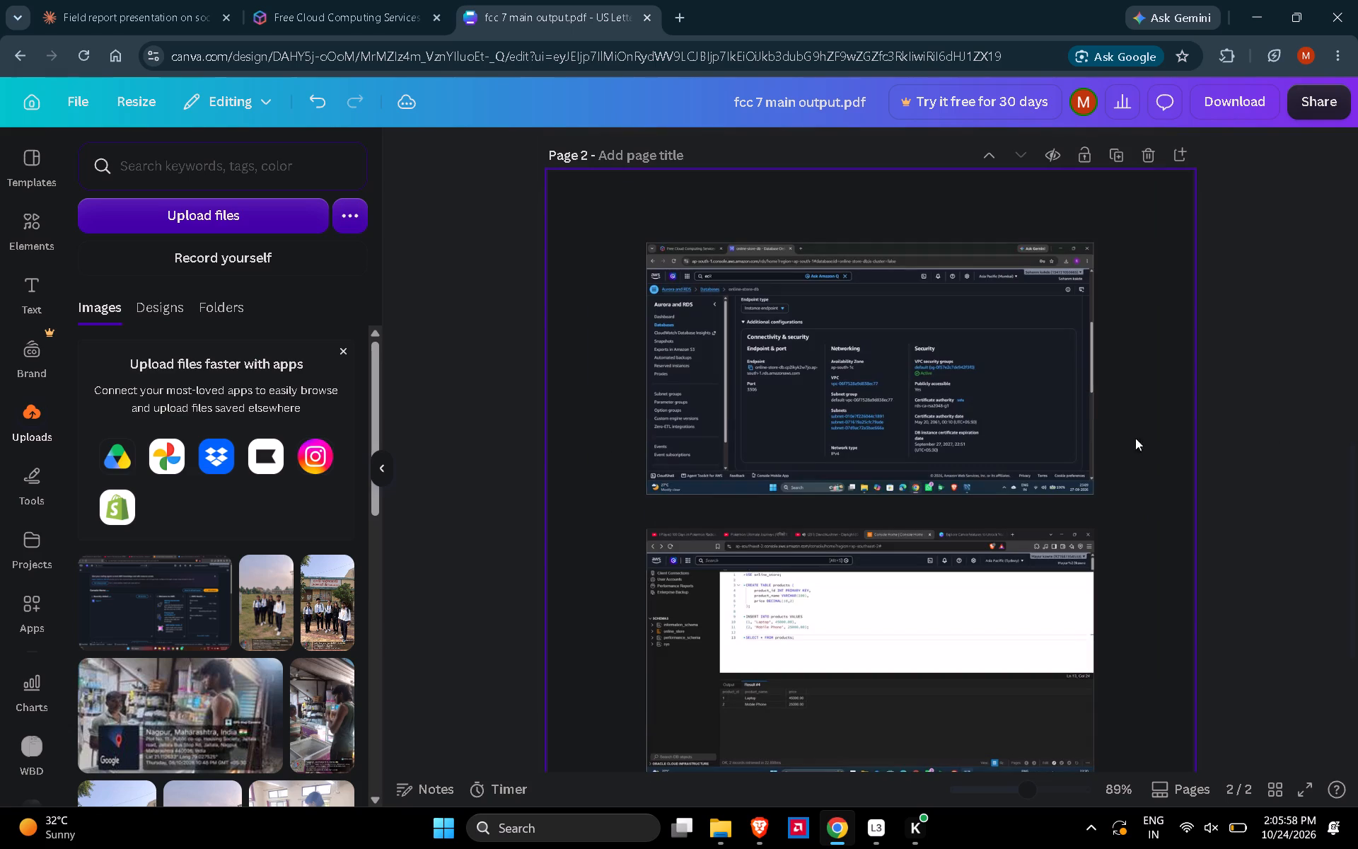
scroll(1125, 404, "up", 2, "ctrl")
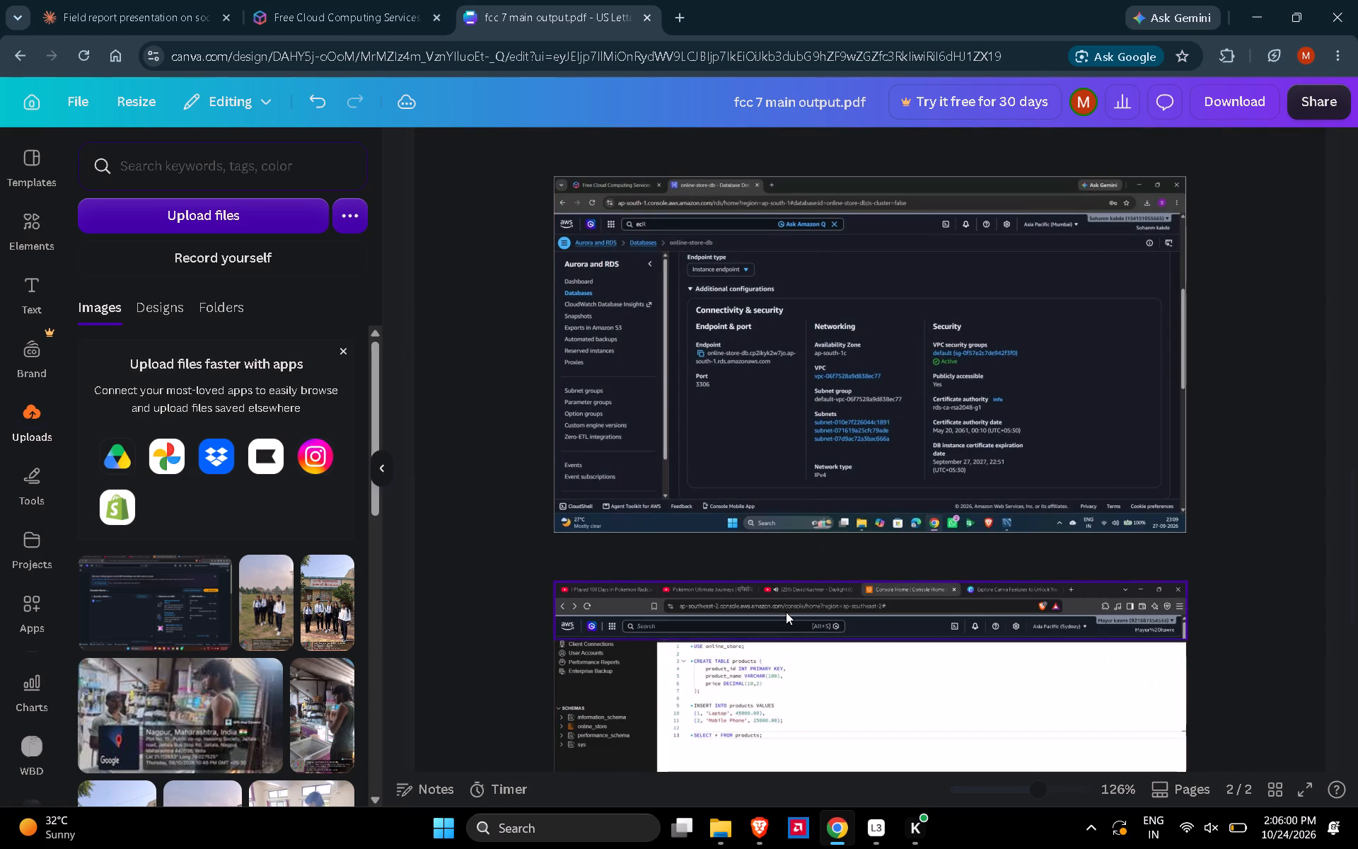
scroll(1159, 341, "down", 3, "ctrl")
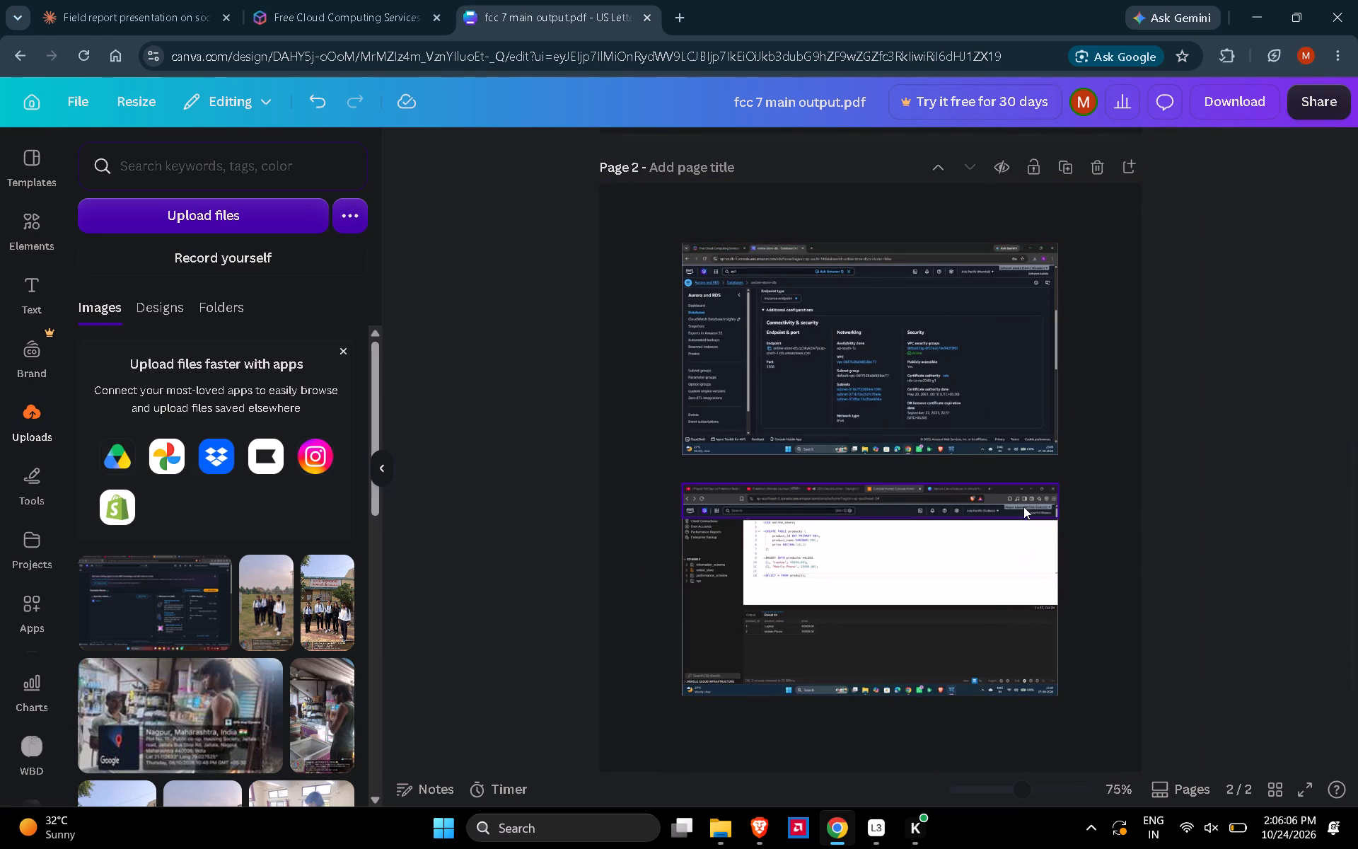
scroll(1042, 516, "up", 3, "ctrl")
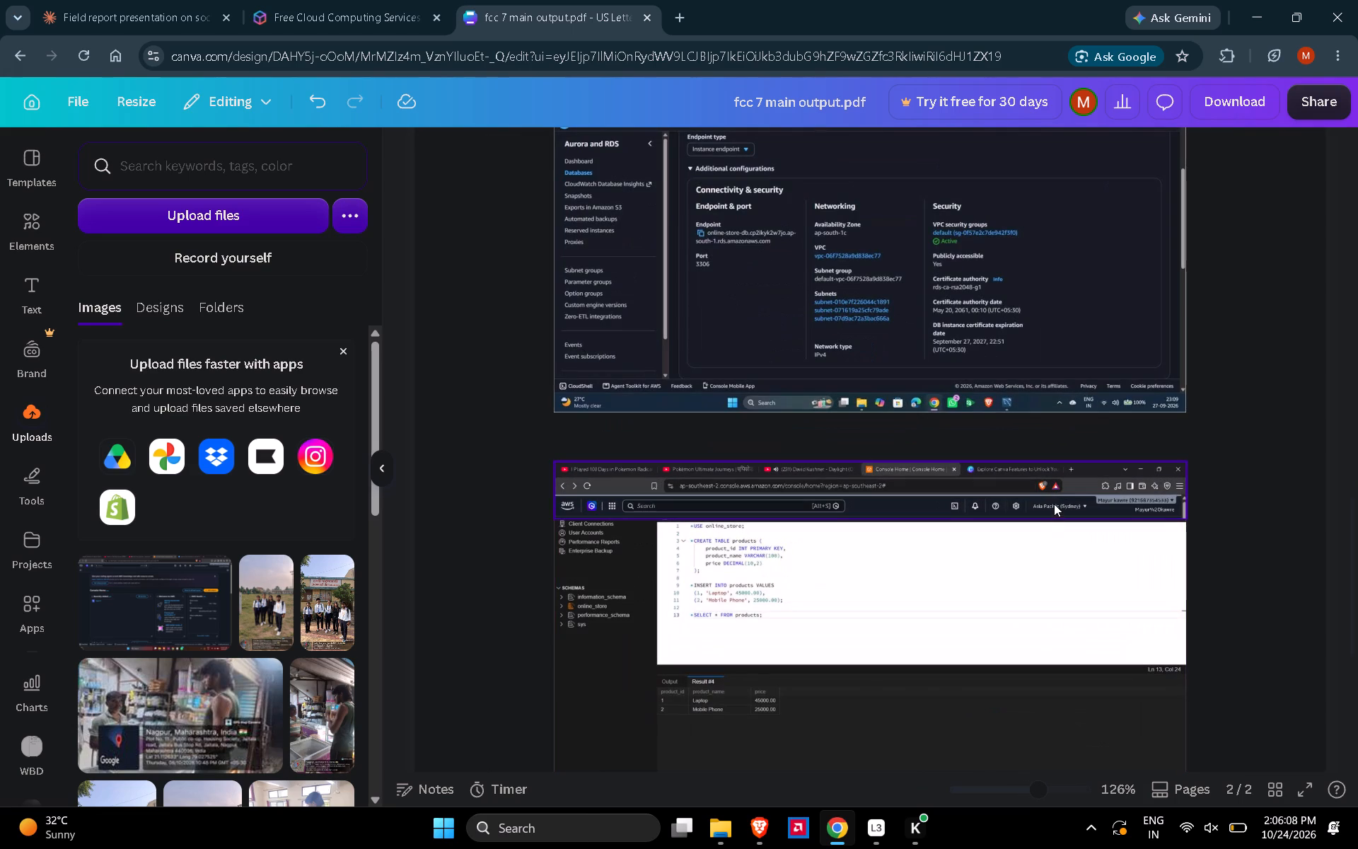
Move page 2's header strip off the MySQL Workbench screenshot and align it over the top of the Aurora and RDS screenshot.
left_click_drag(1054, 504, 1047, 458)
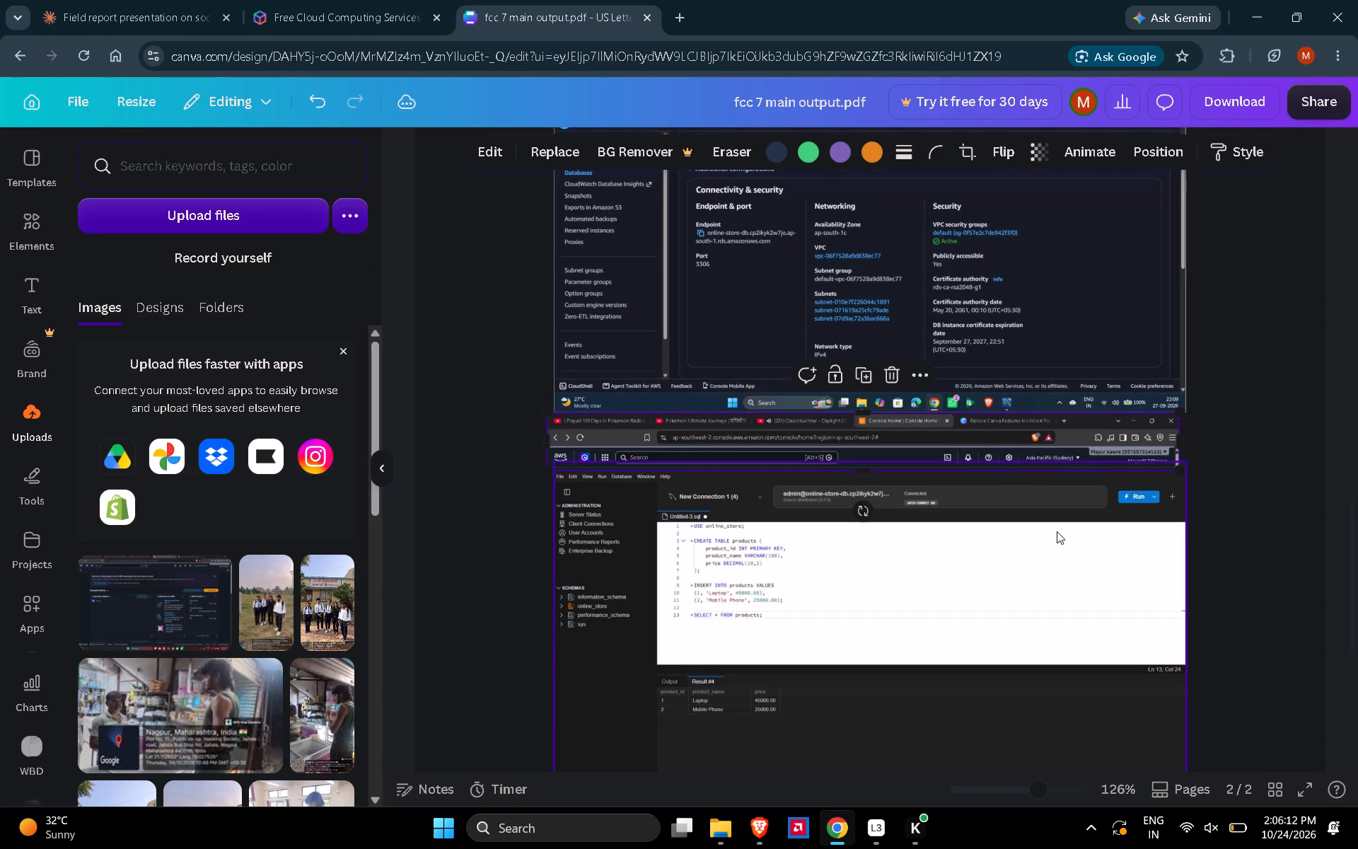
left_click(1057, 531)
left_click(847, 424)
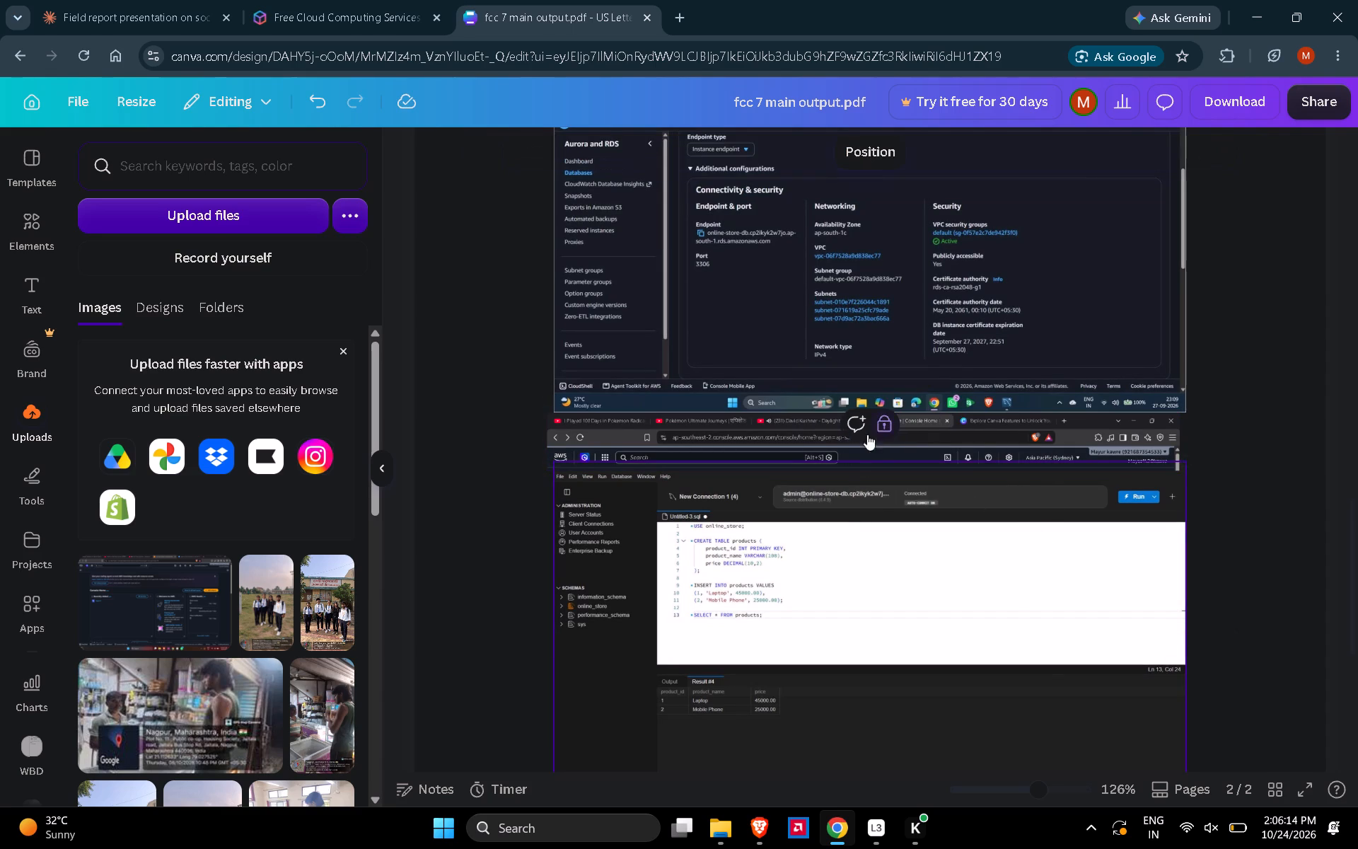
left_click(970, 317)
left_click(840, 452)
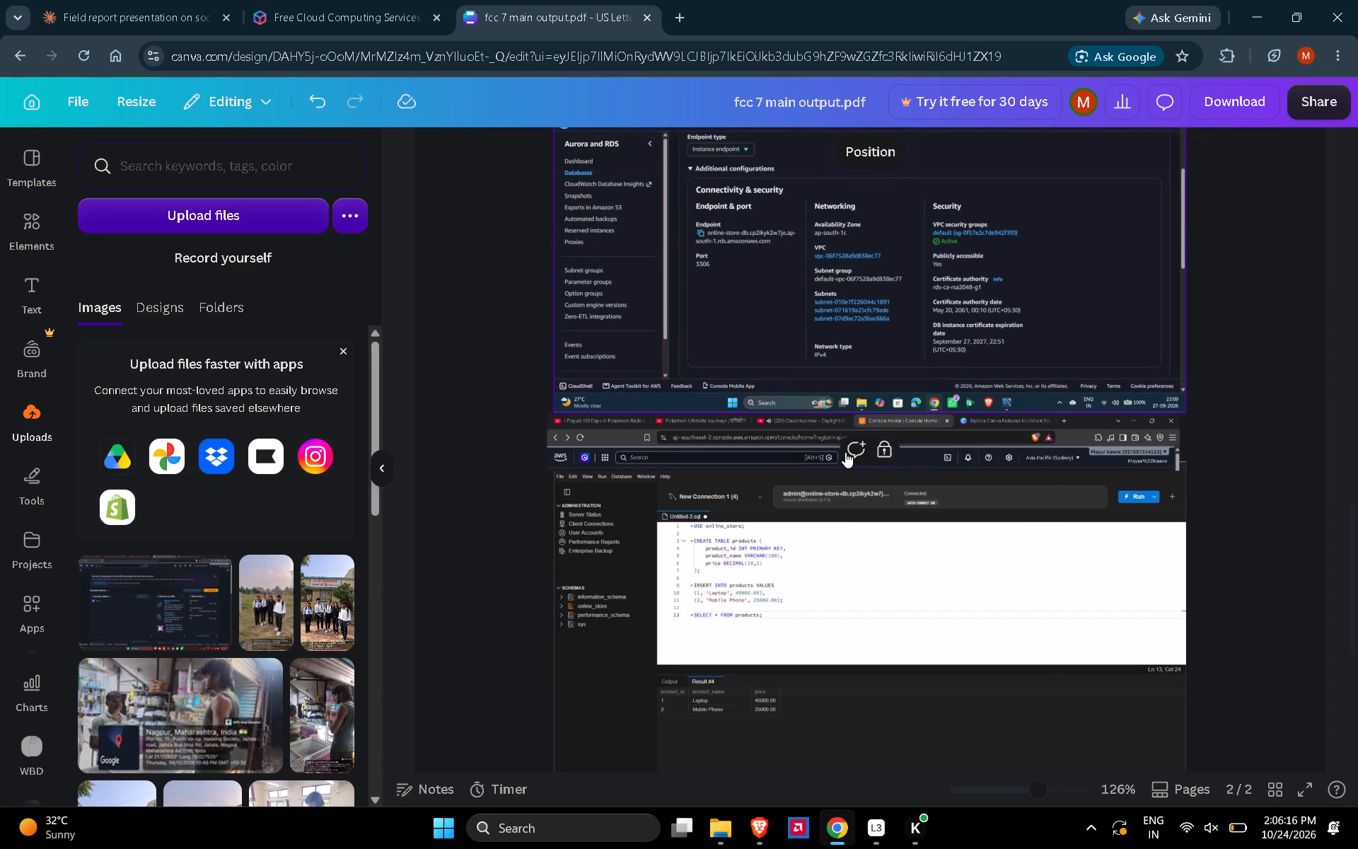
scroll(845, 452, "up", 5)
scroll(860, 481, "down", 7)
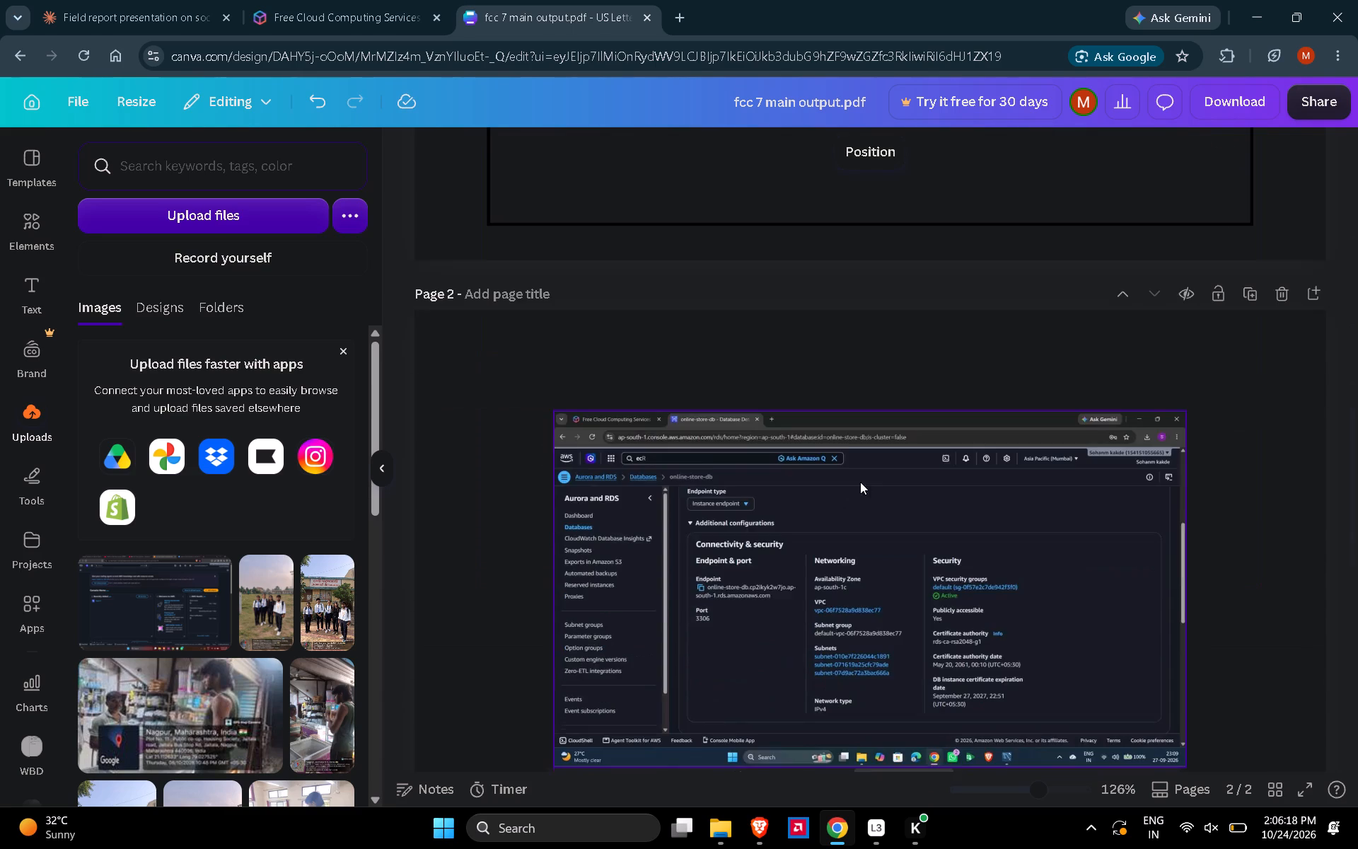
scroll(869, 511, "down", 1)
left_click_drag(813, 695, 820, 579)
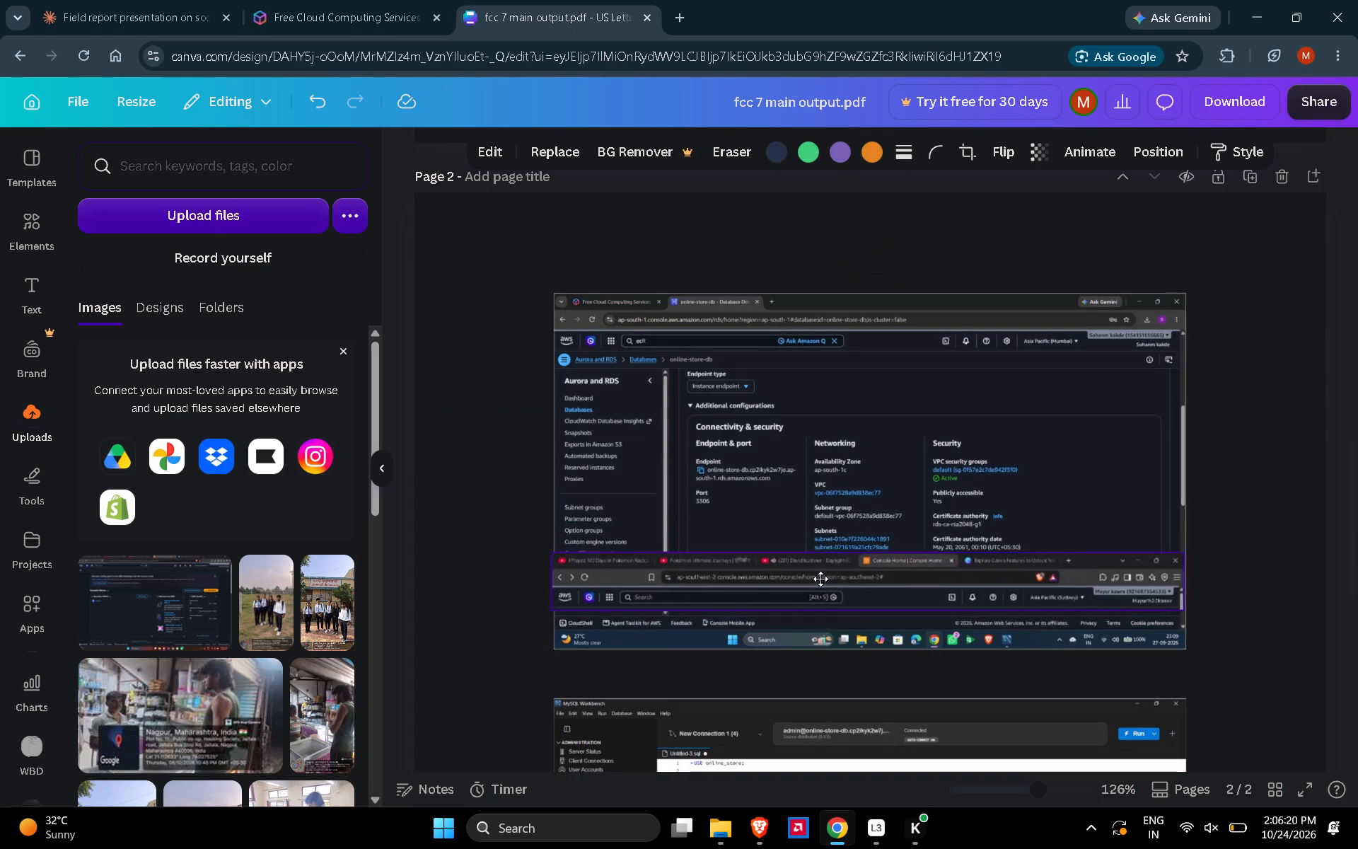
left_click_drag(820, 579, 823, 347)
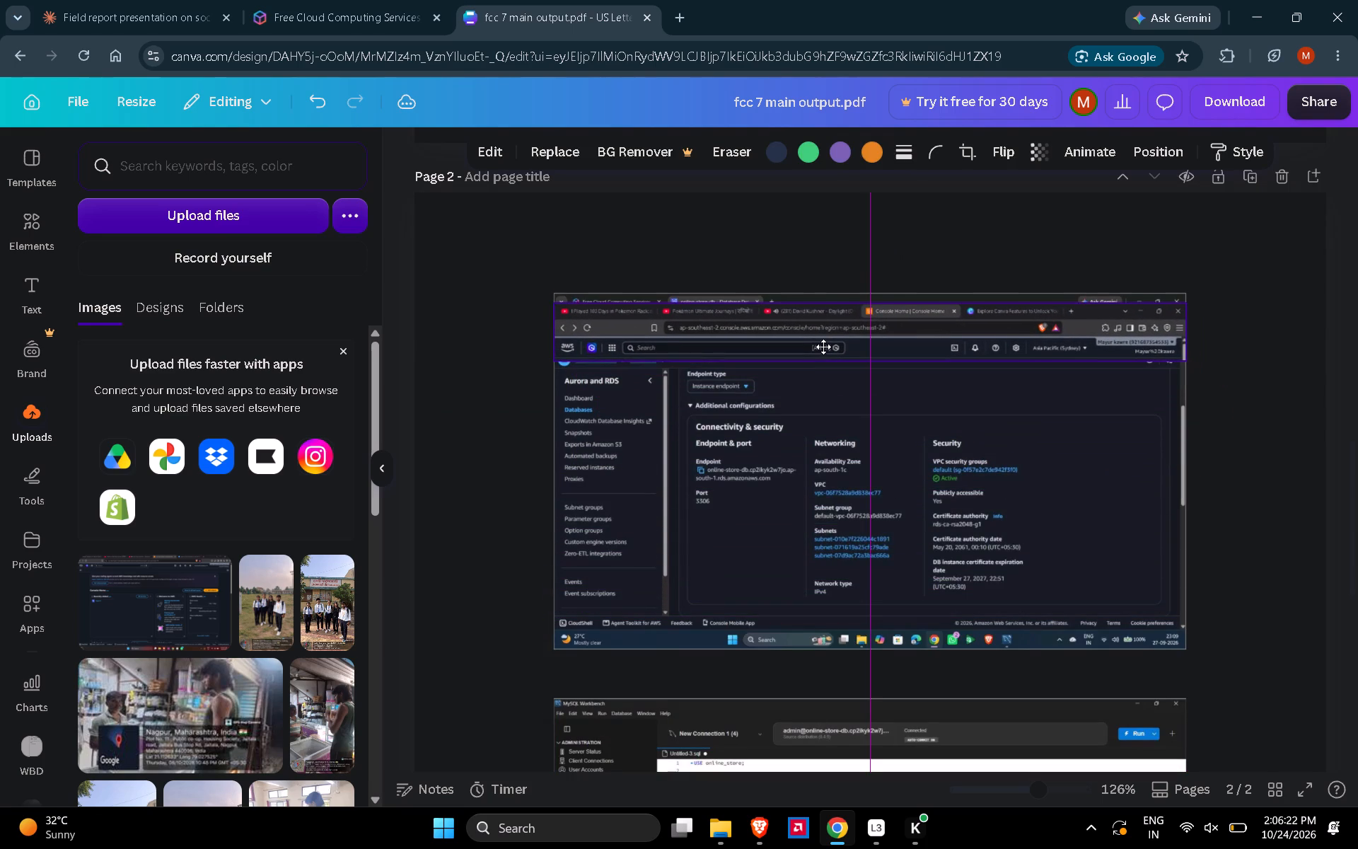
left_click_drag(823, 347, 822, 341)
left_click(1224, 333)
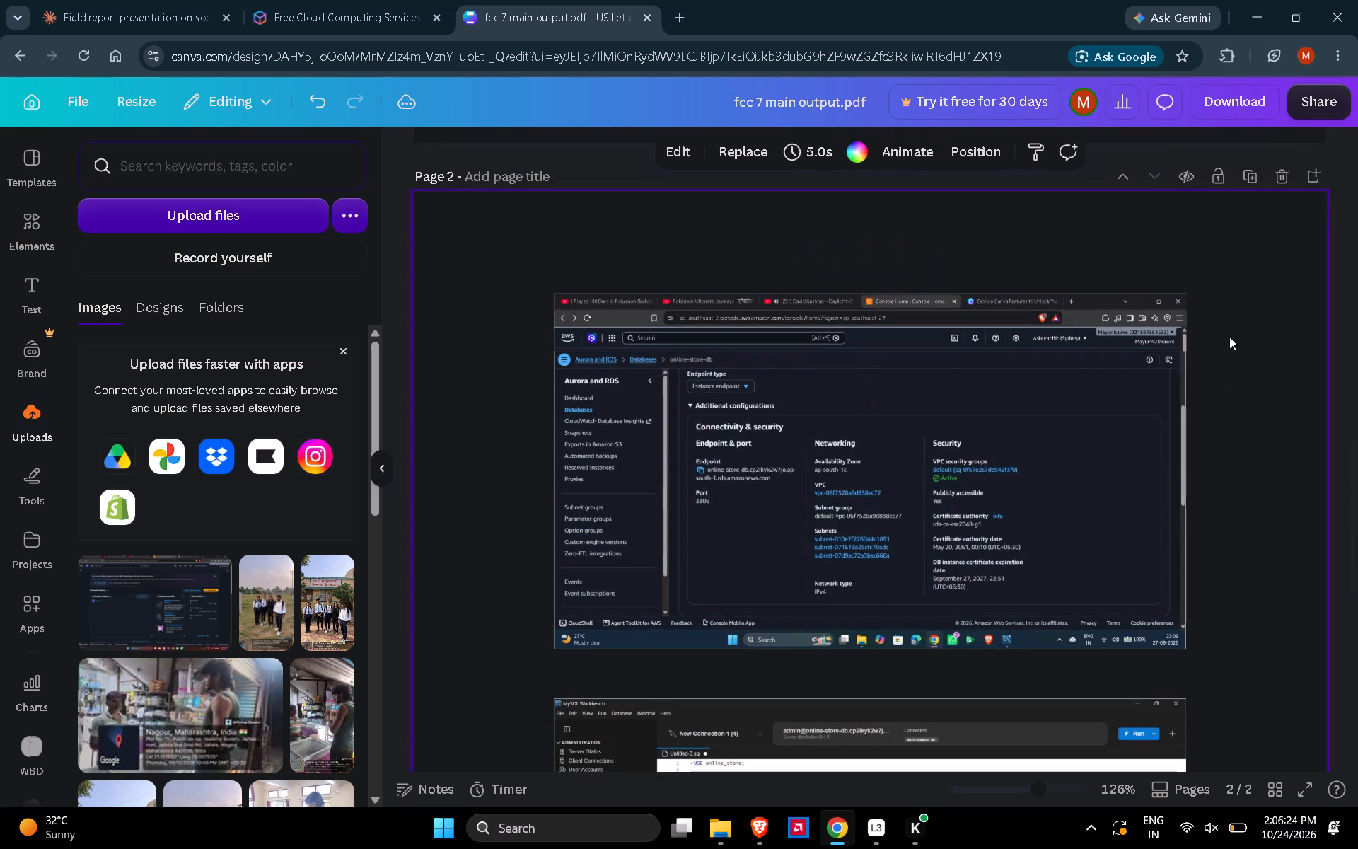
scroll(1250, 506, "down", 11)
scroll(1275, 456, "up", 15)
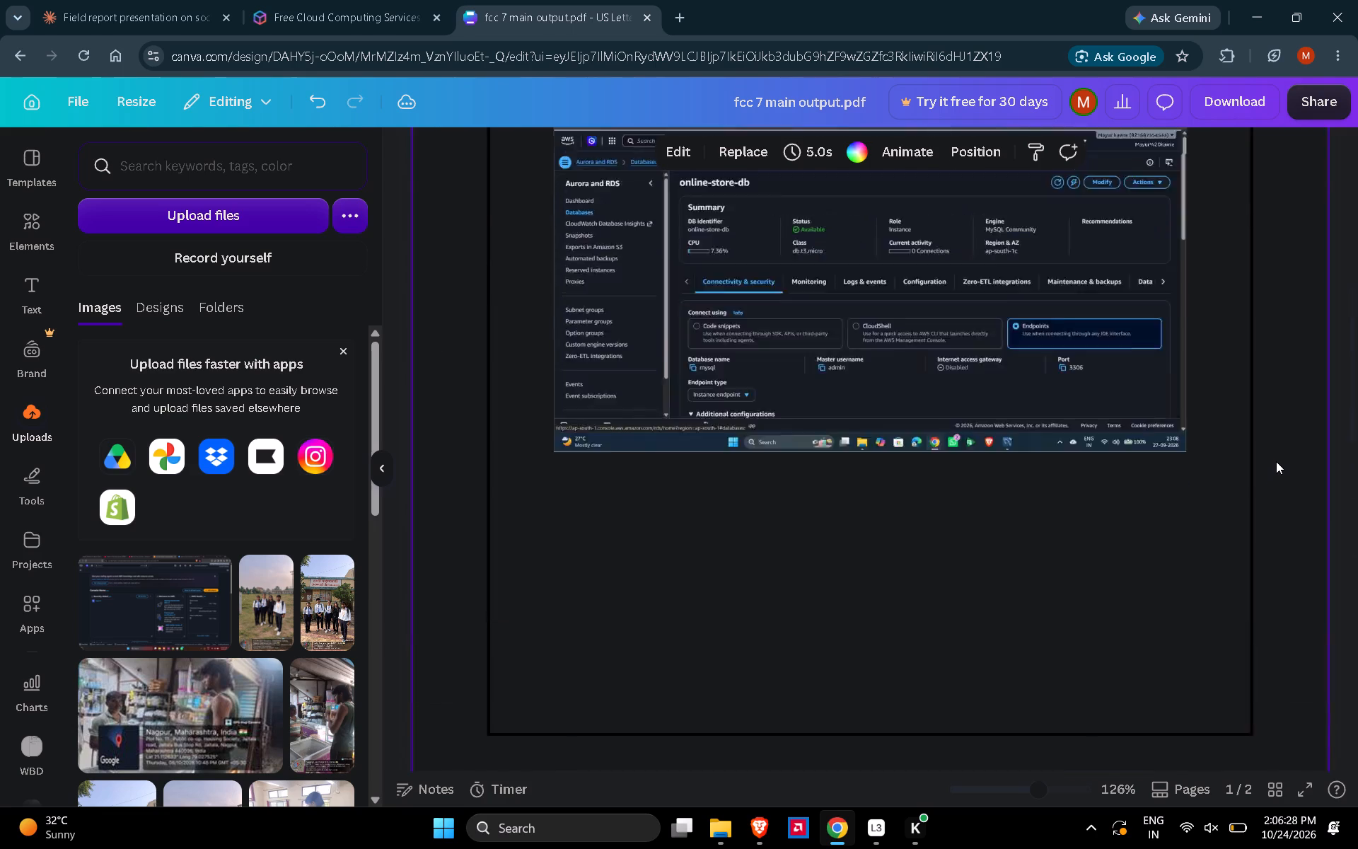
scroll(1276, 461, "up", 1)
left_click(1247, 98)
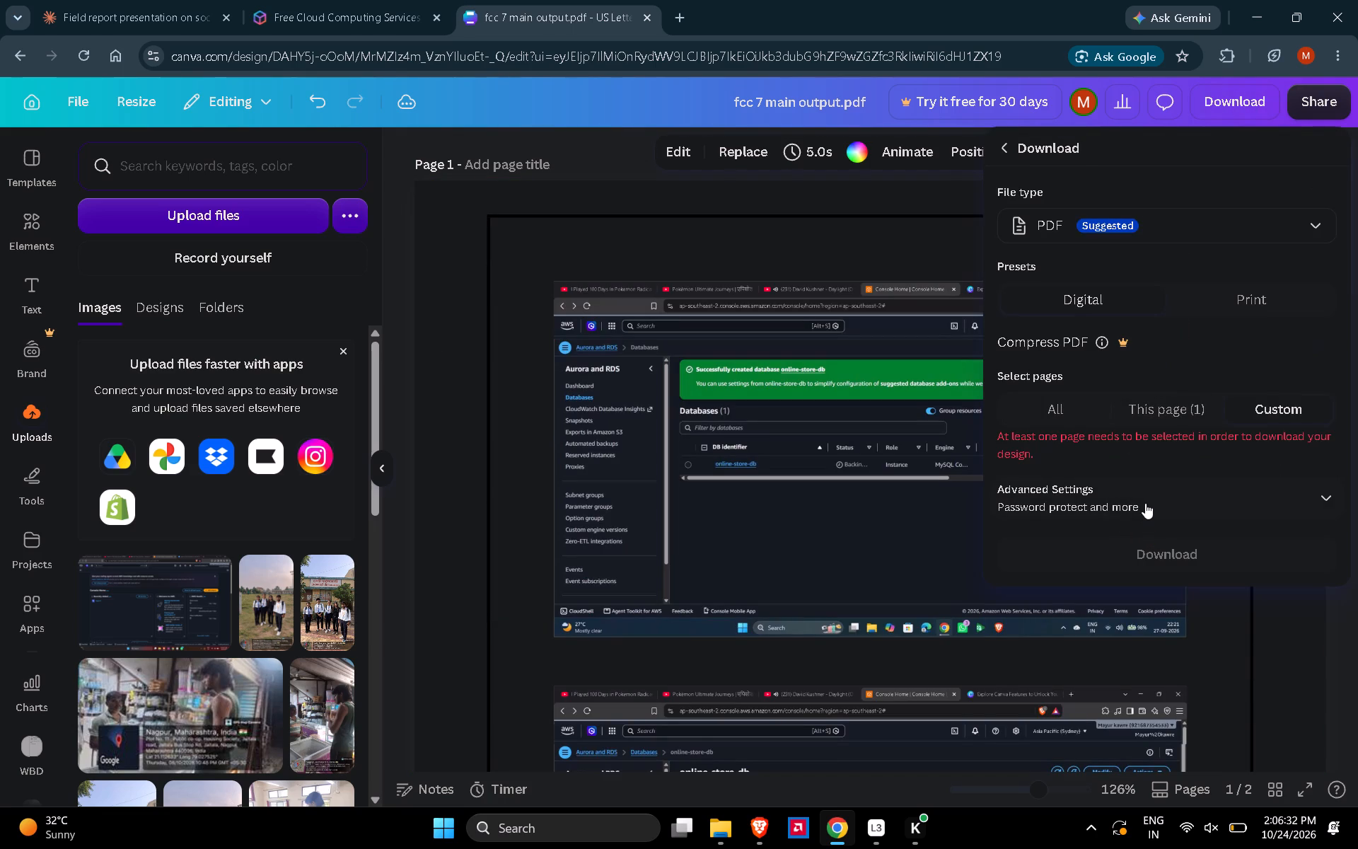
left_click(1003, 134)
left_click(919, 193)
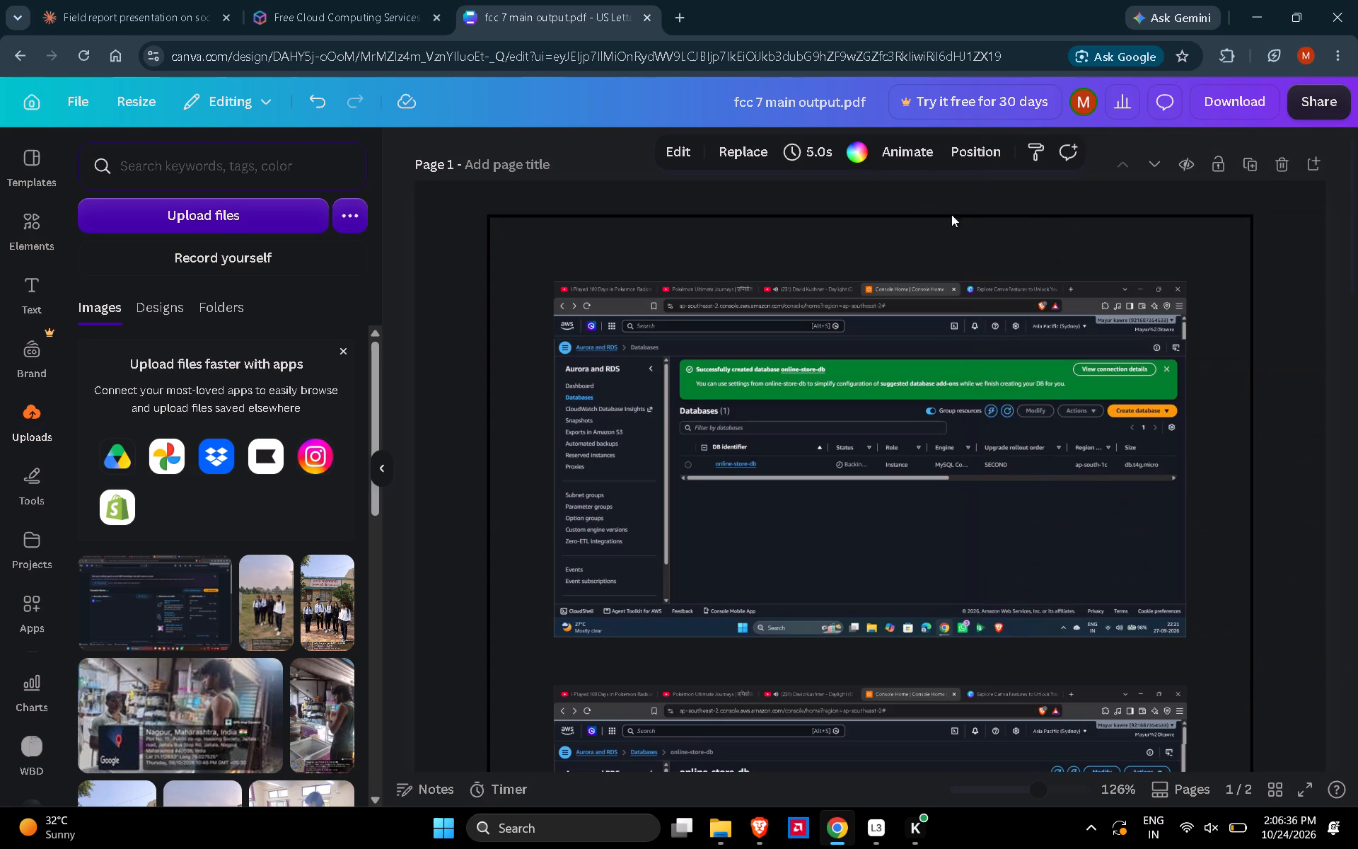
Examine the header strips, screenshots and border layout on both pages.
scroll(1250, 386, "down", 8)
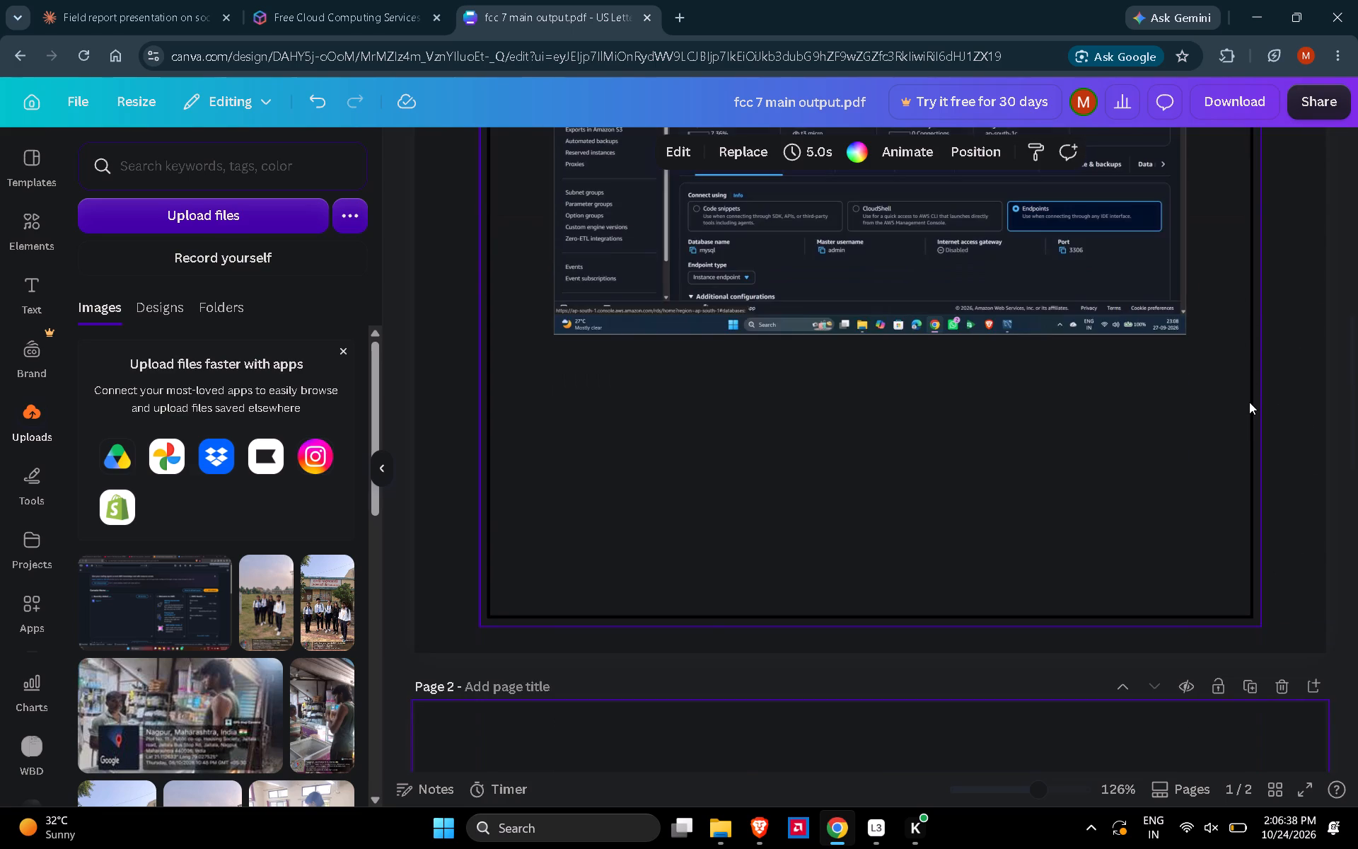
scroll(1249, 402, "down", 3)
scroll(1238, 431, "down", 2, "ctrl")
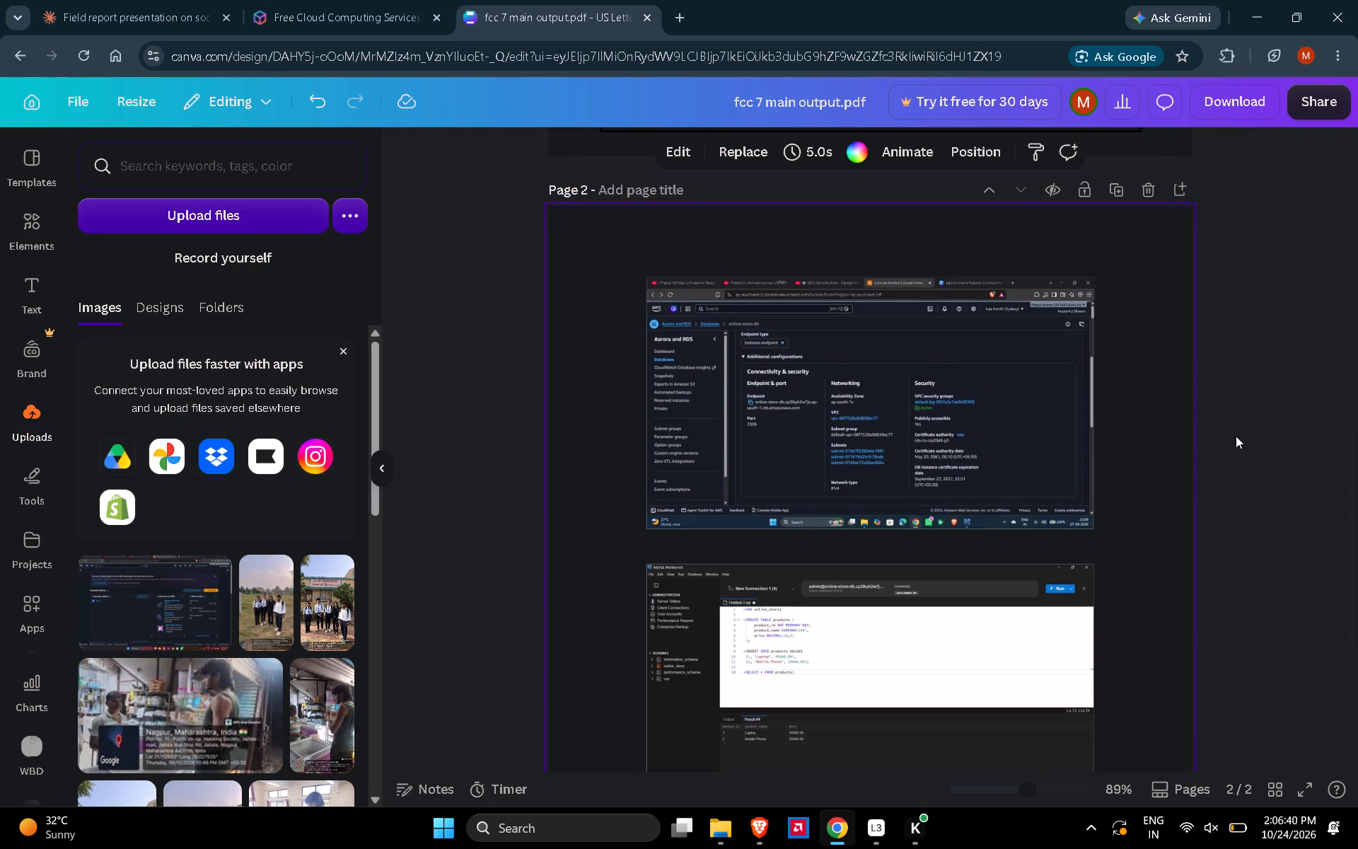
scroll(1171, 595, "down", 9)
scroll(1171, 599, "up", 12)
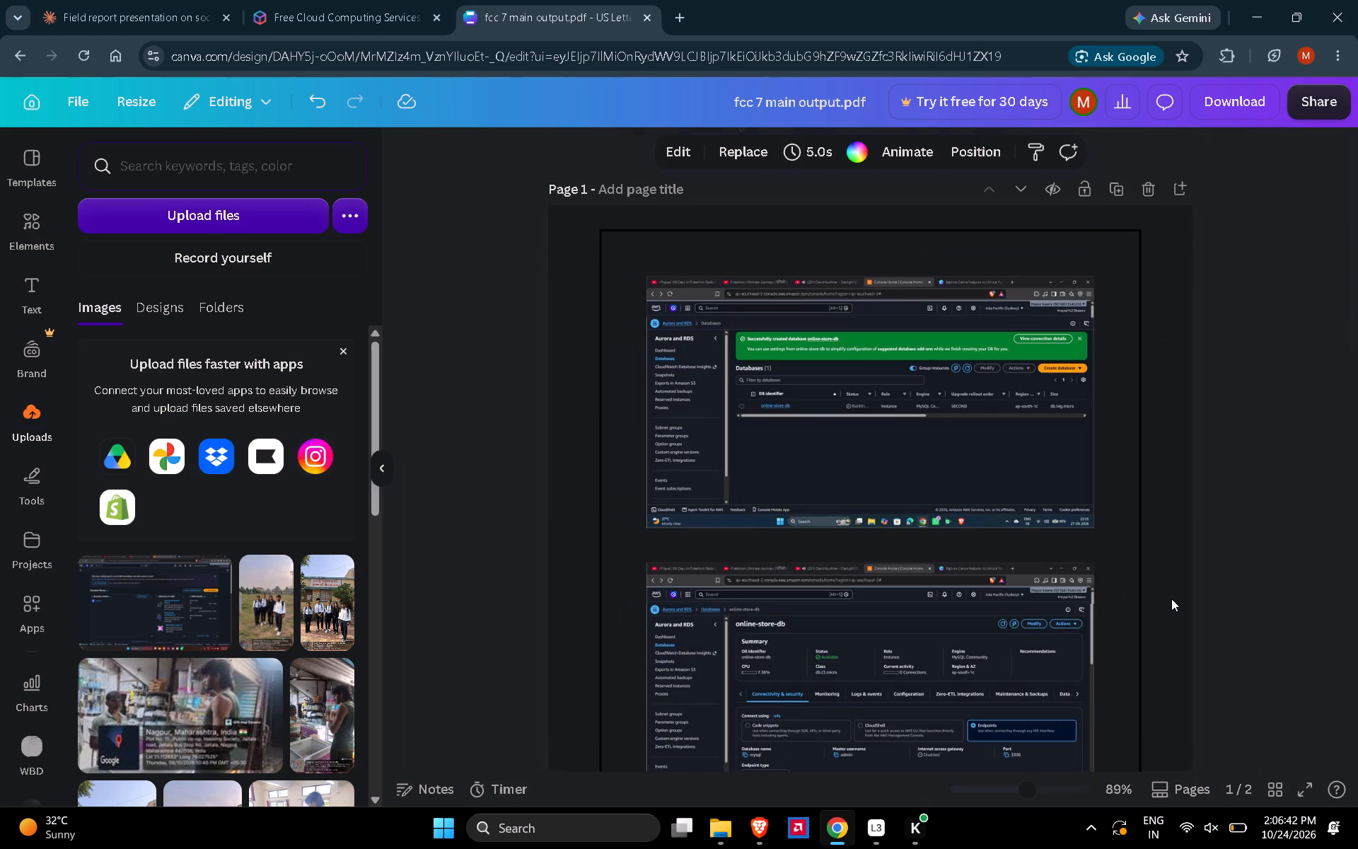
scroll(1171, 599, "up", 7)
Download the design as a PDF with all pages included.
left_click(1226, 101)
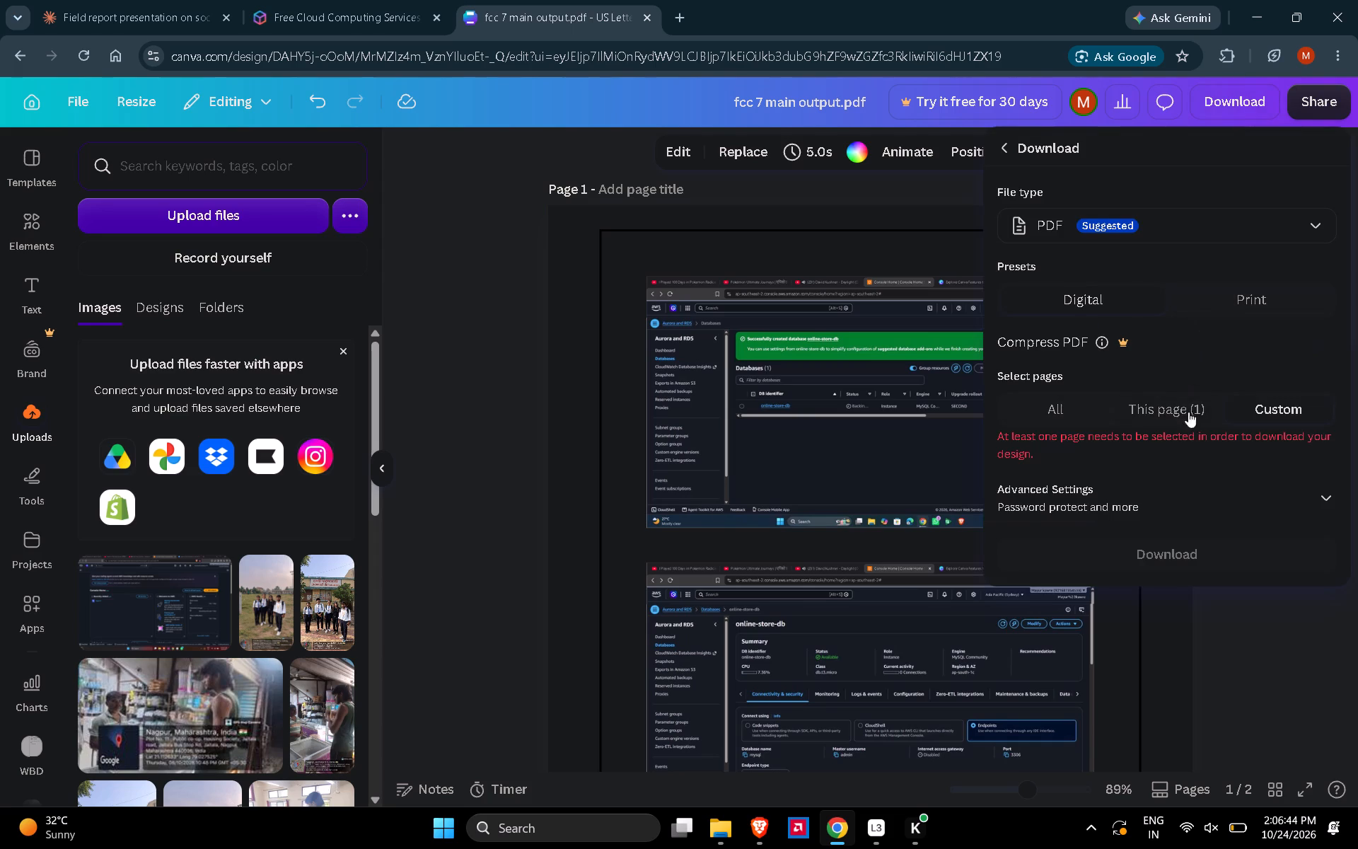
left_click(1058, 412)
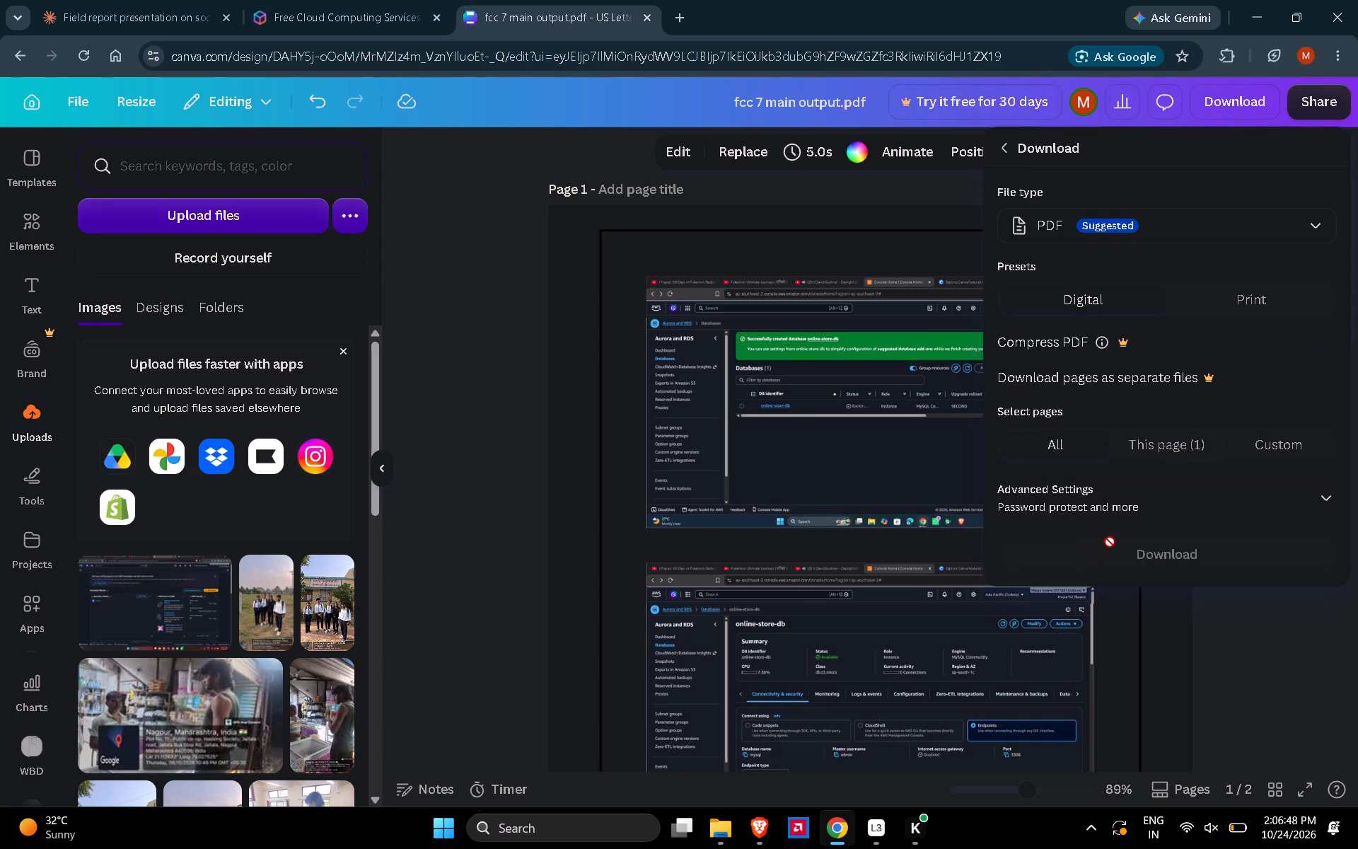
left_click(529, 405)
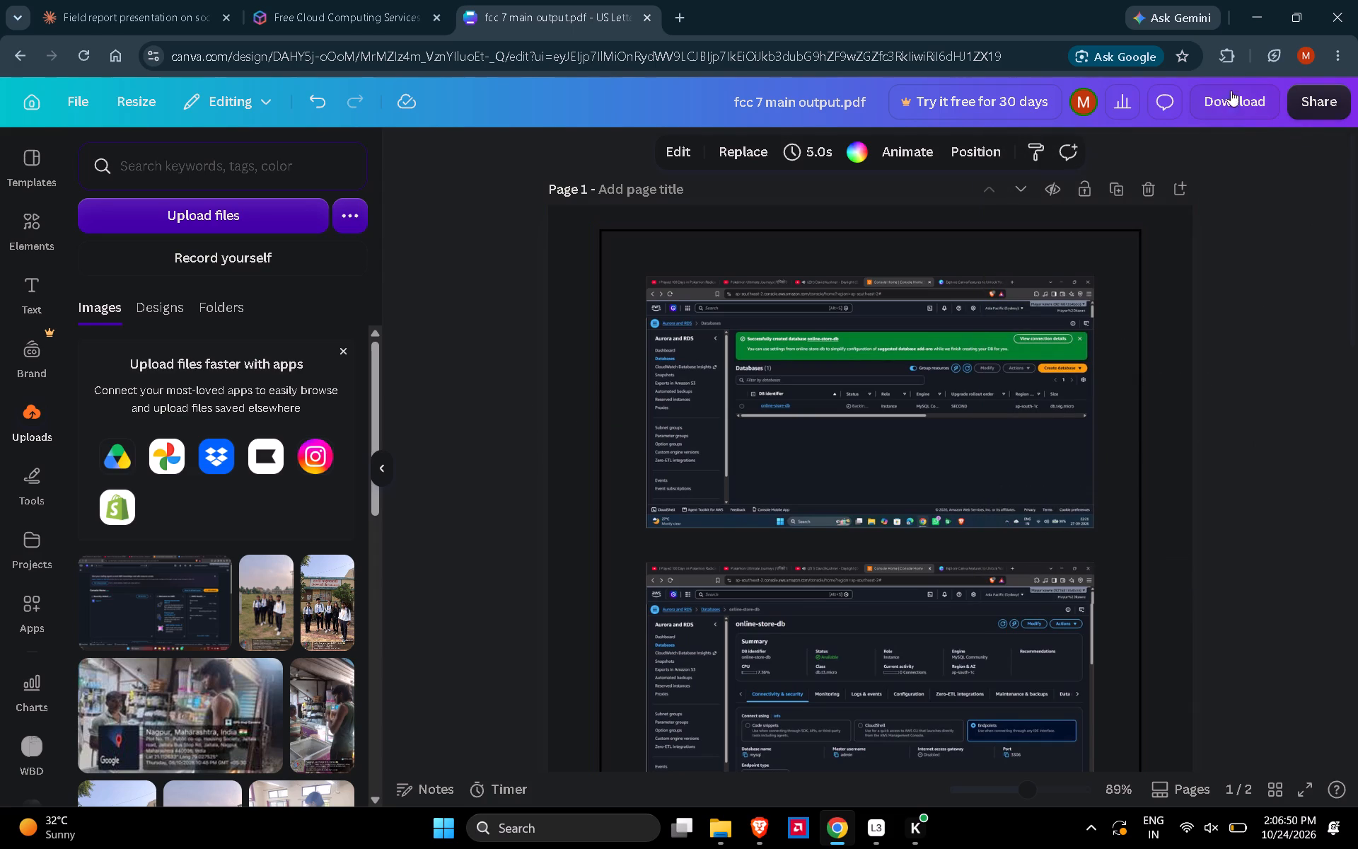
left_click(1224, 93)
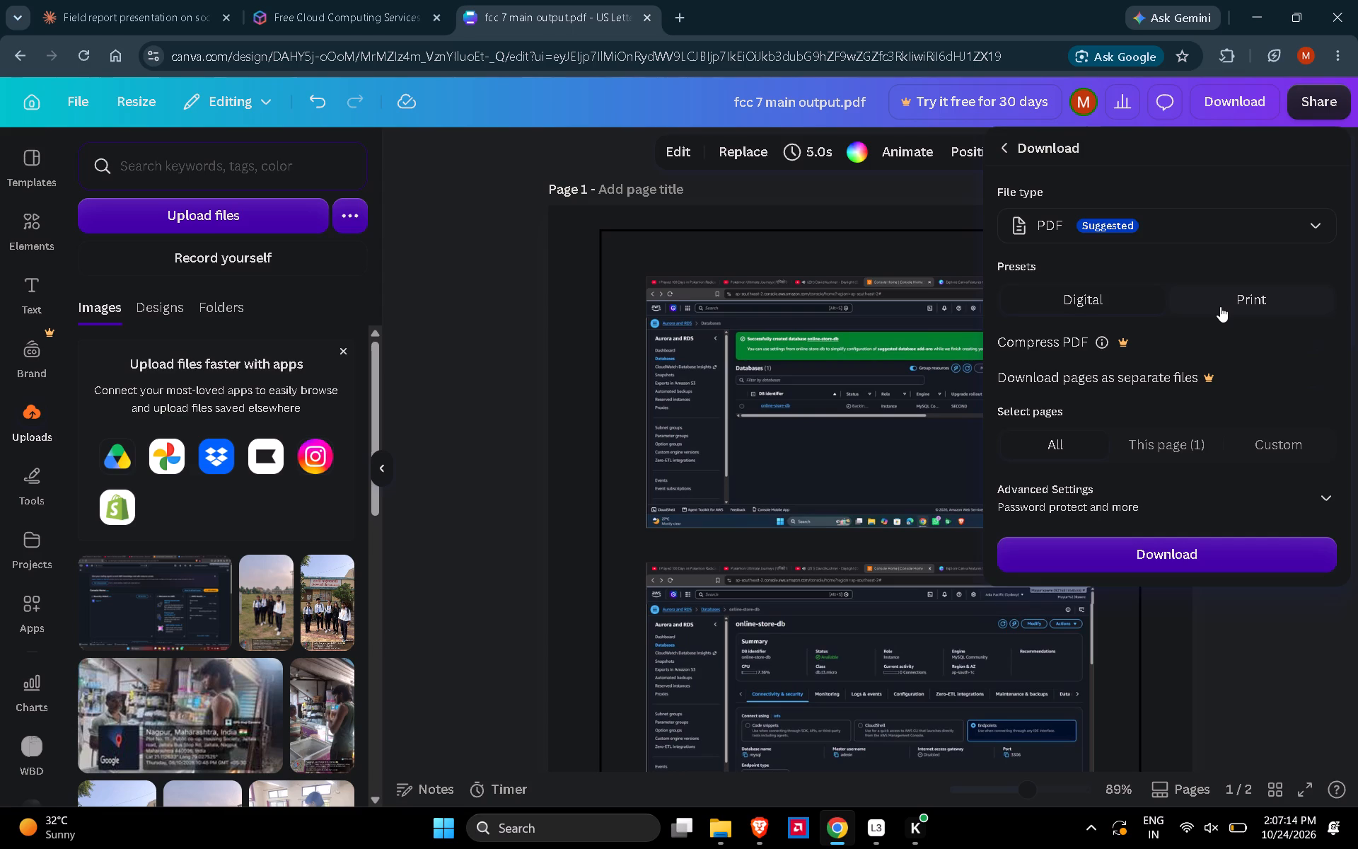
Start the PDF download of all pages of the design and check its progress.
left_click(1170, 562)
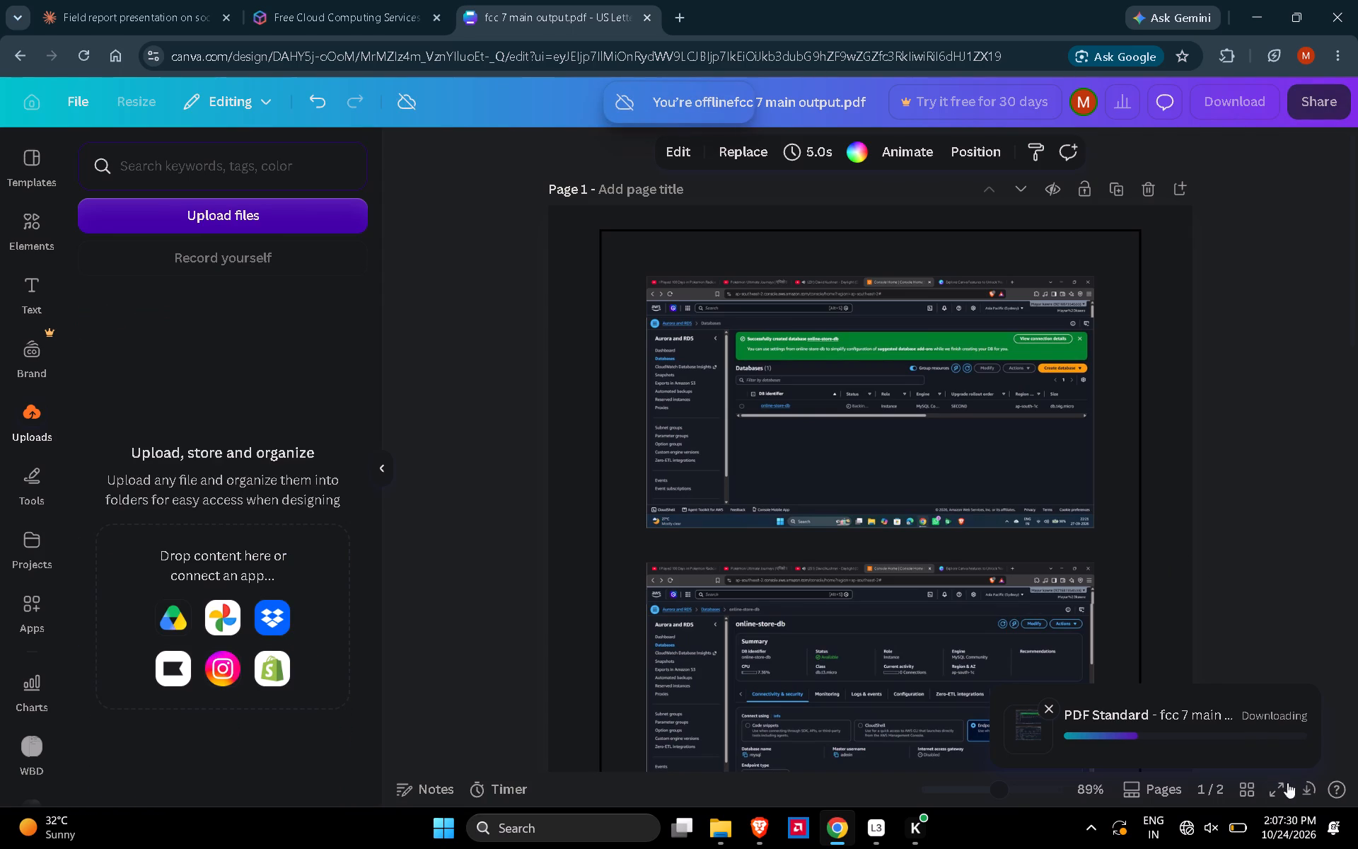
left_click(1316, 787)
left_click(1313, 787)
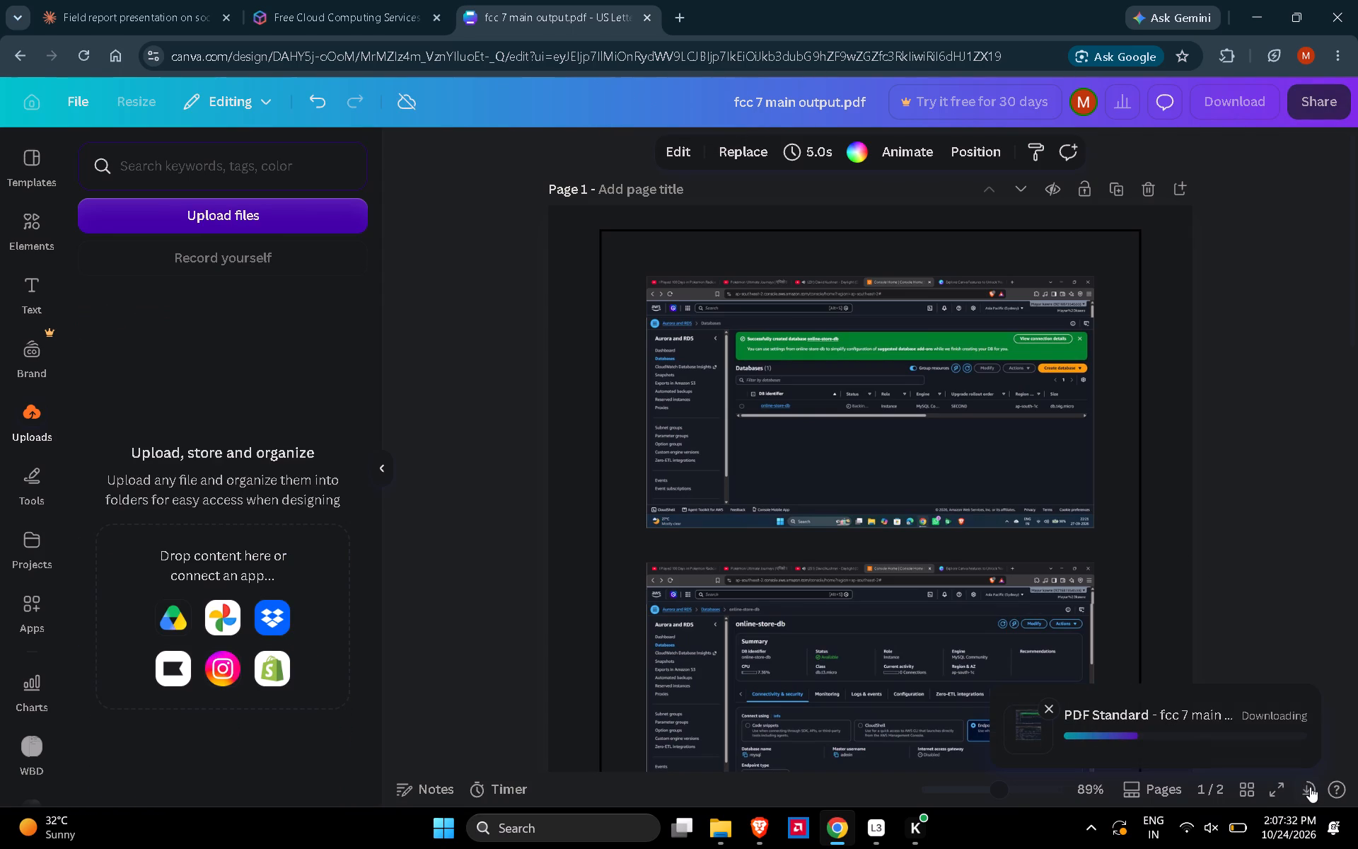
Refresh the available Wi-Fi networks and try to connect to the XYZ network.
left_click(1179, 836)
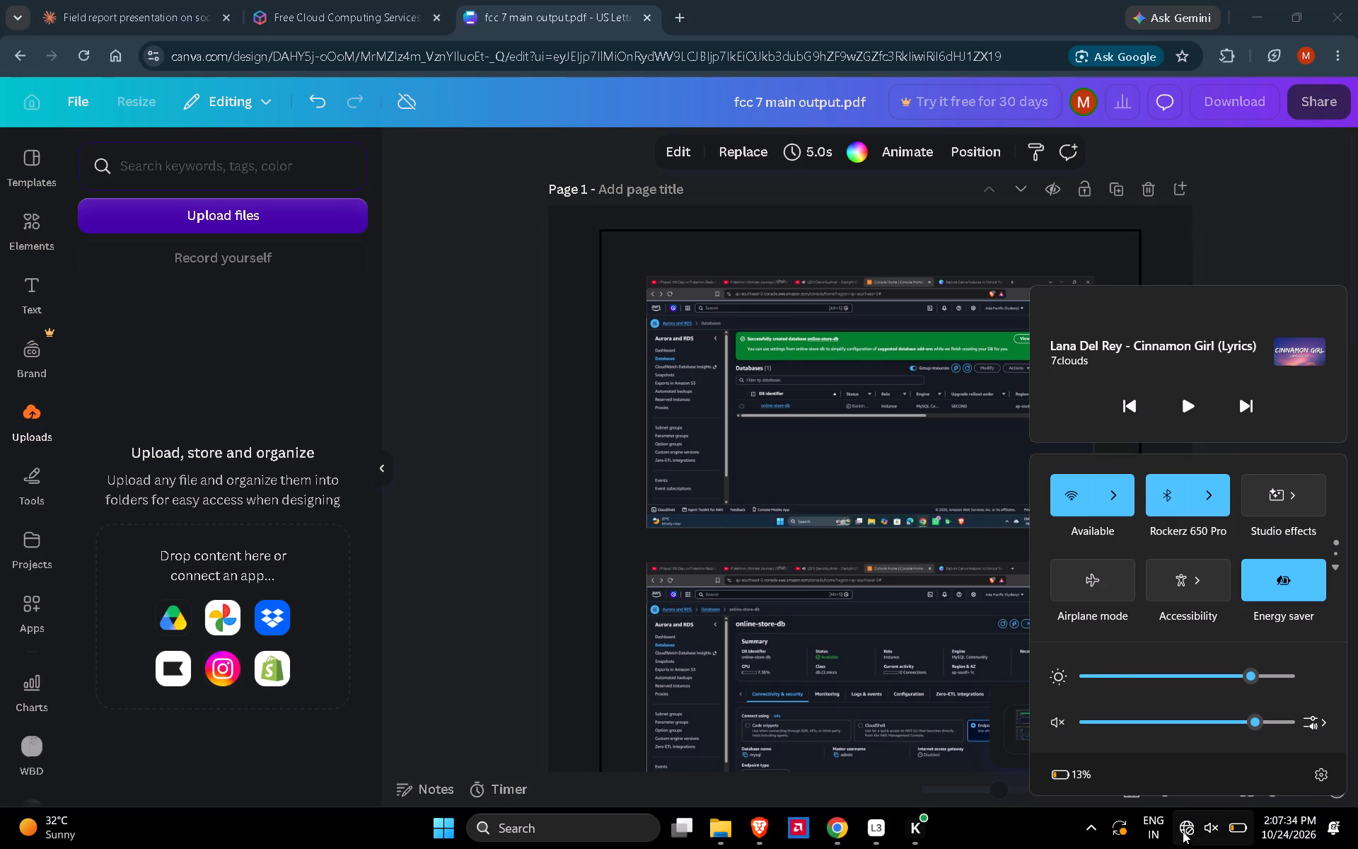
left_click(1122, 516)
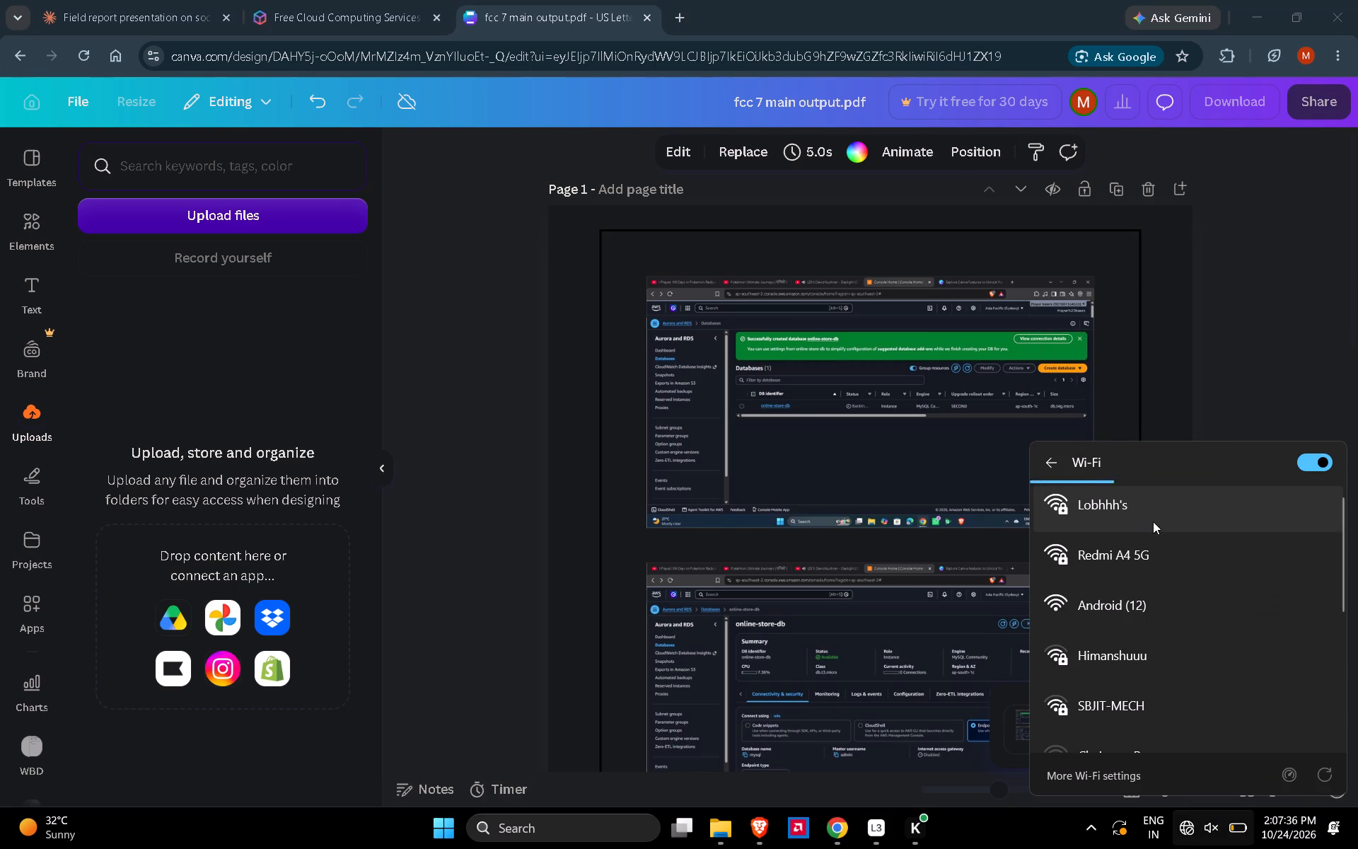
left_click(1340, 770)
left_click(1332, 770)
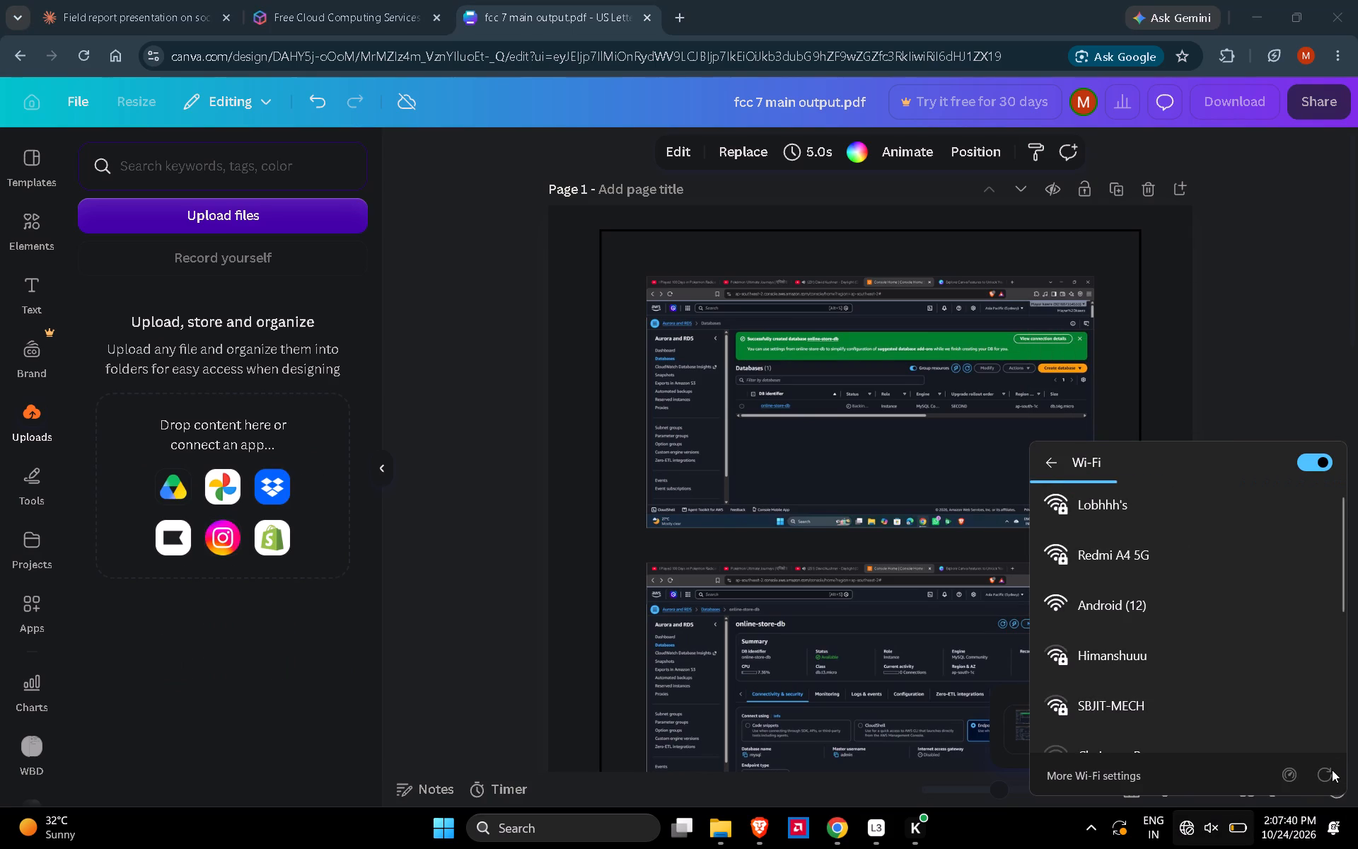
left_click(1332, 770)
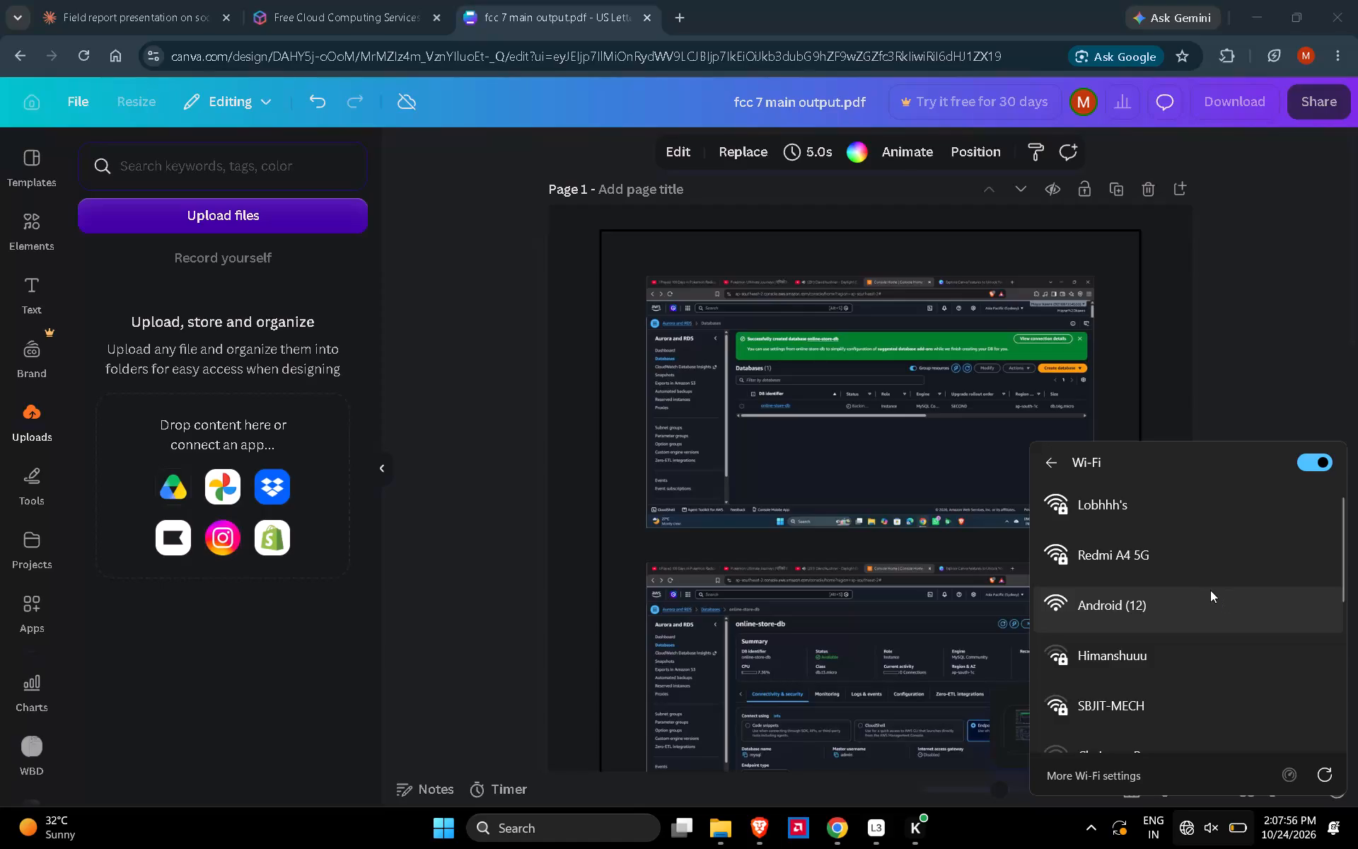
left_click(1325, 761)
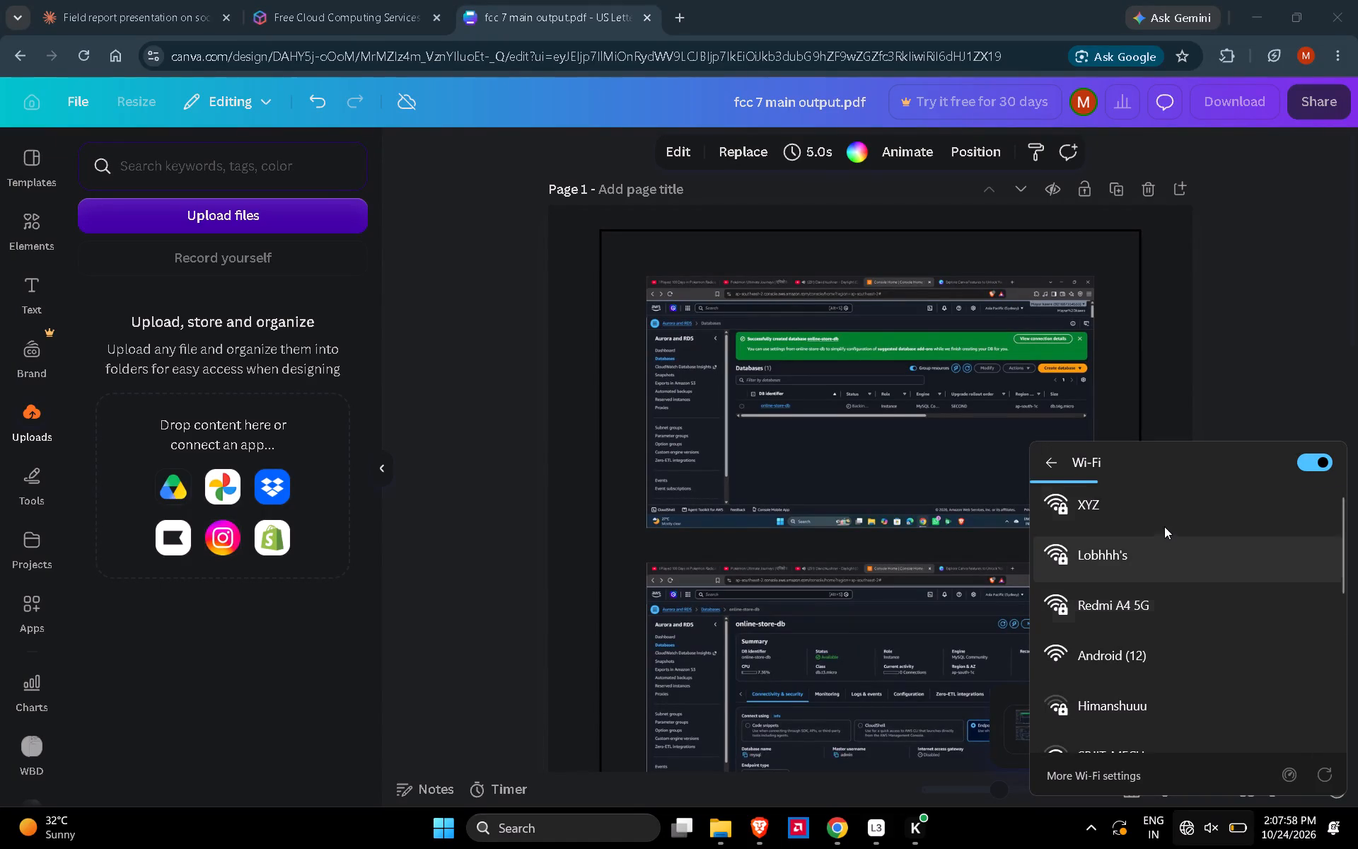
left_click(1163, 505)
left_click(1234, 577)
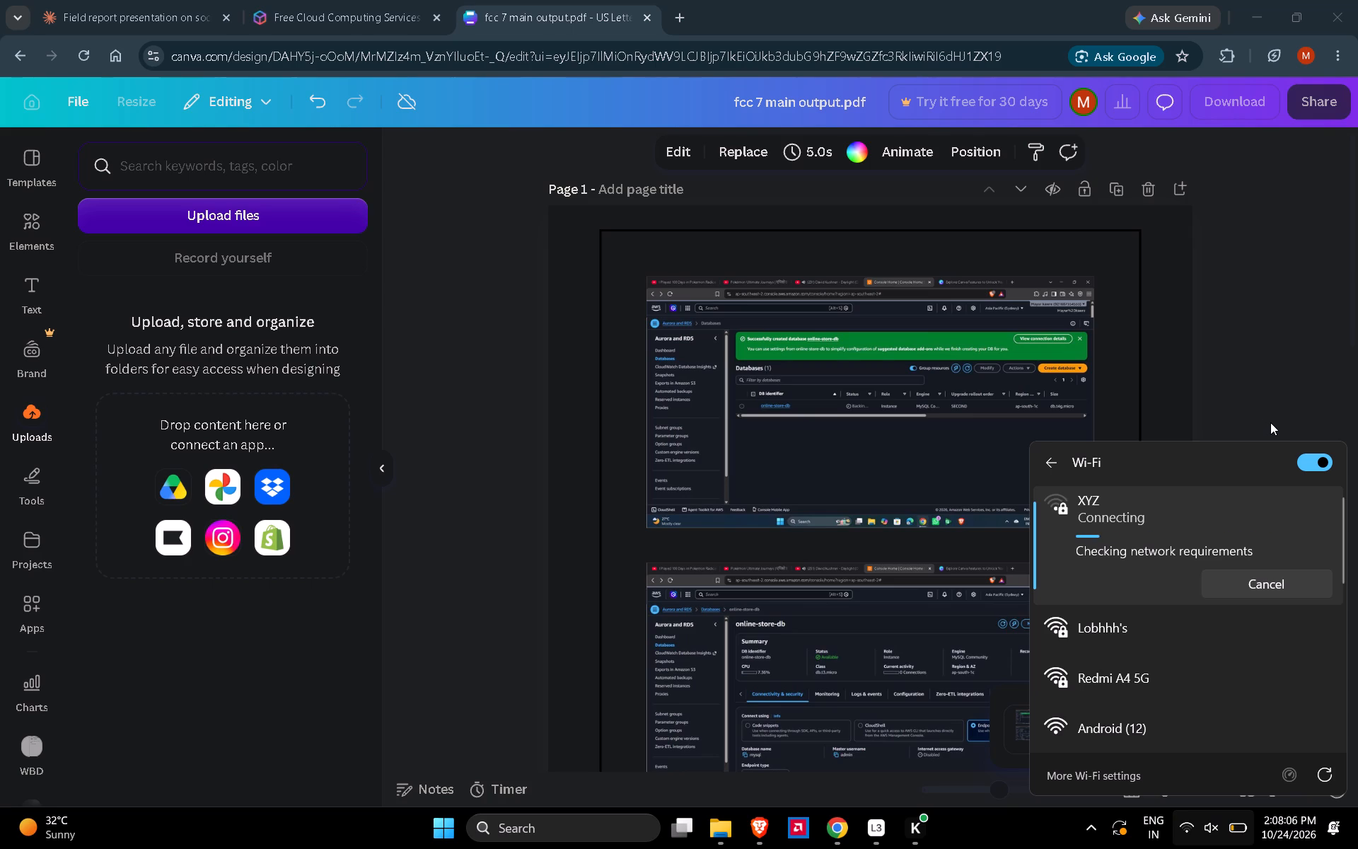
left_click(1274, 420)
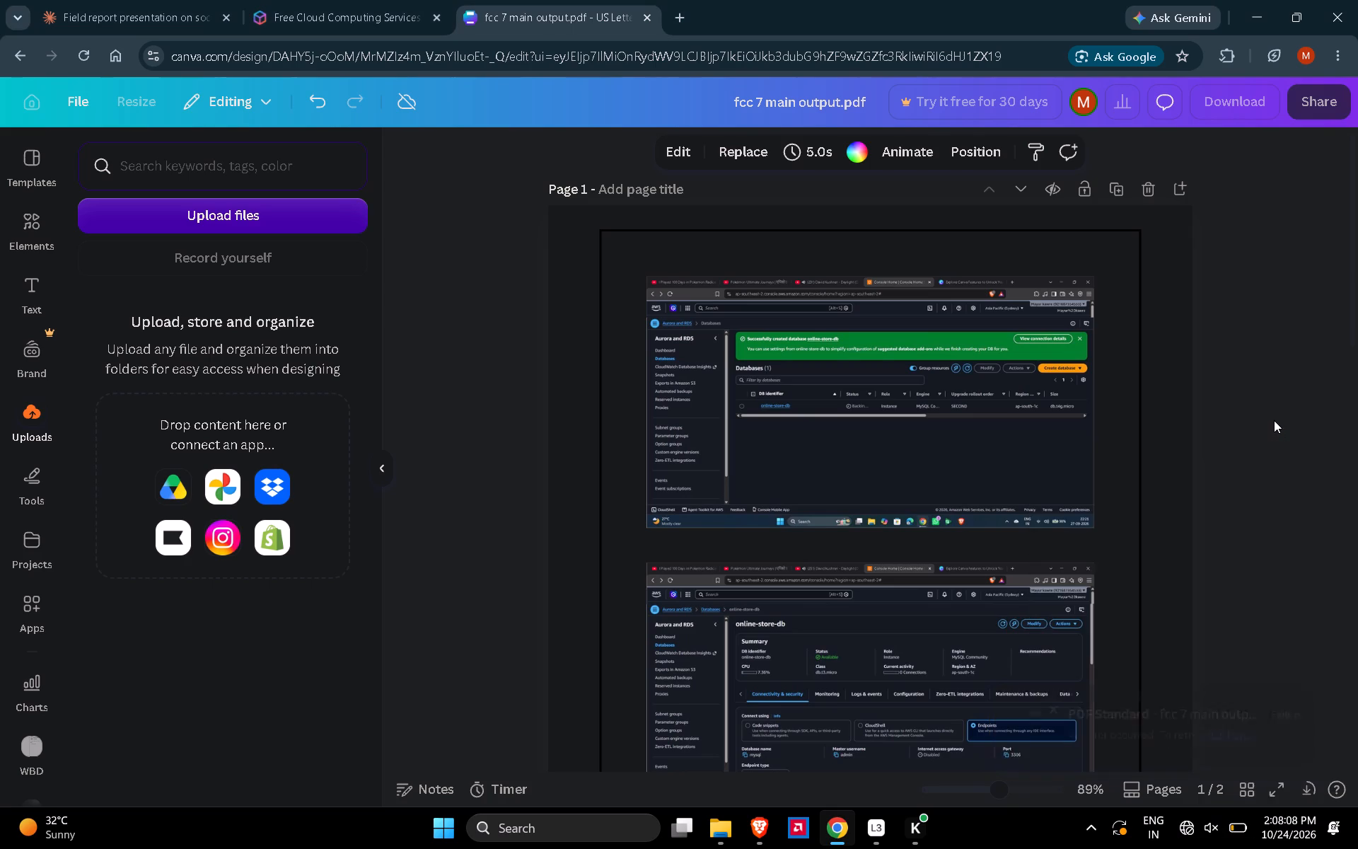
Check the status of the design's PDF download.
scroll(1222, 659, "down", 2)
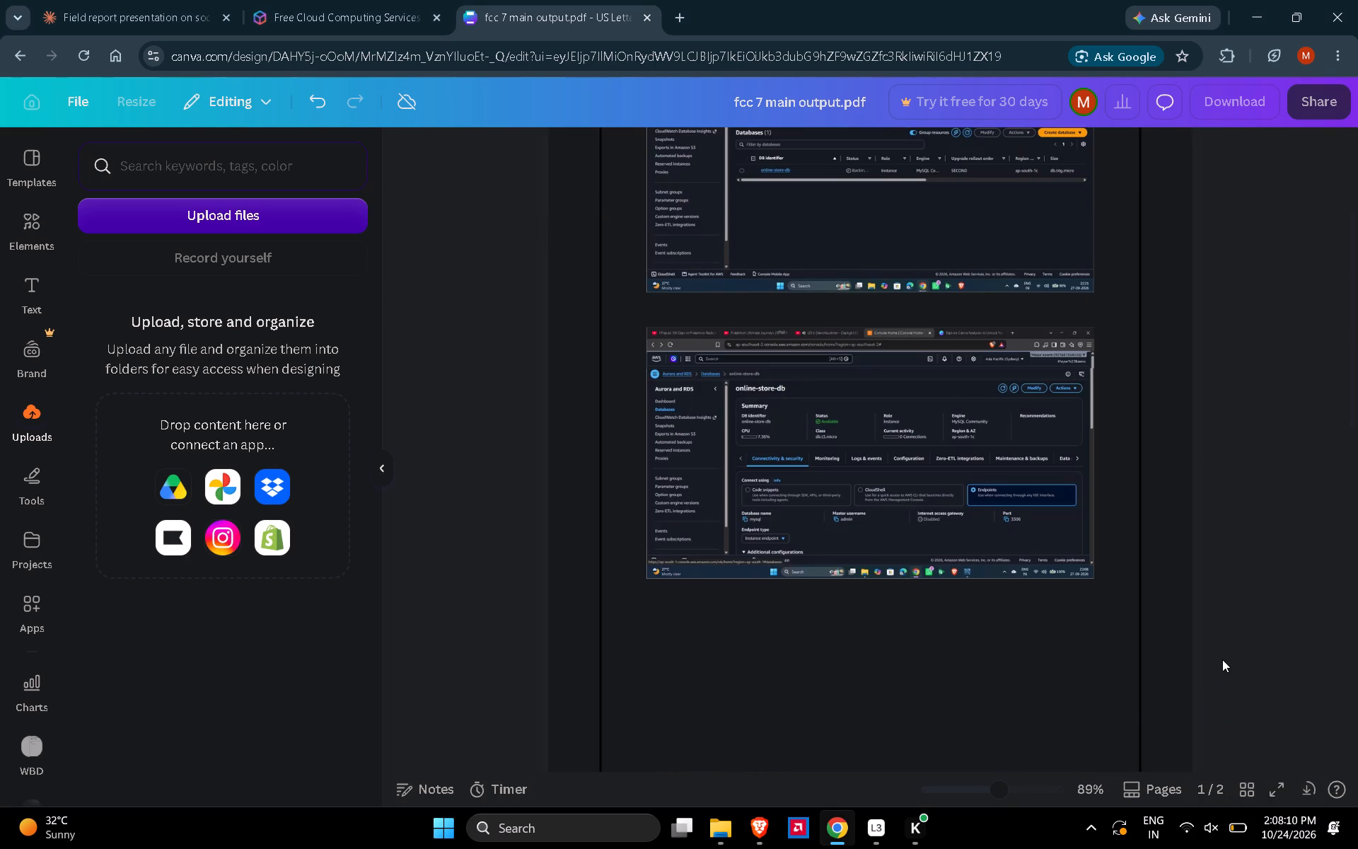
left_click(1303, 782)
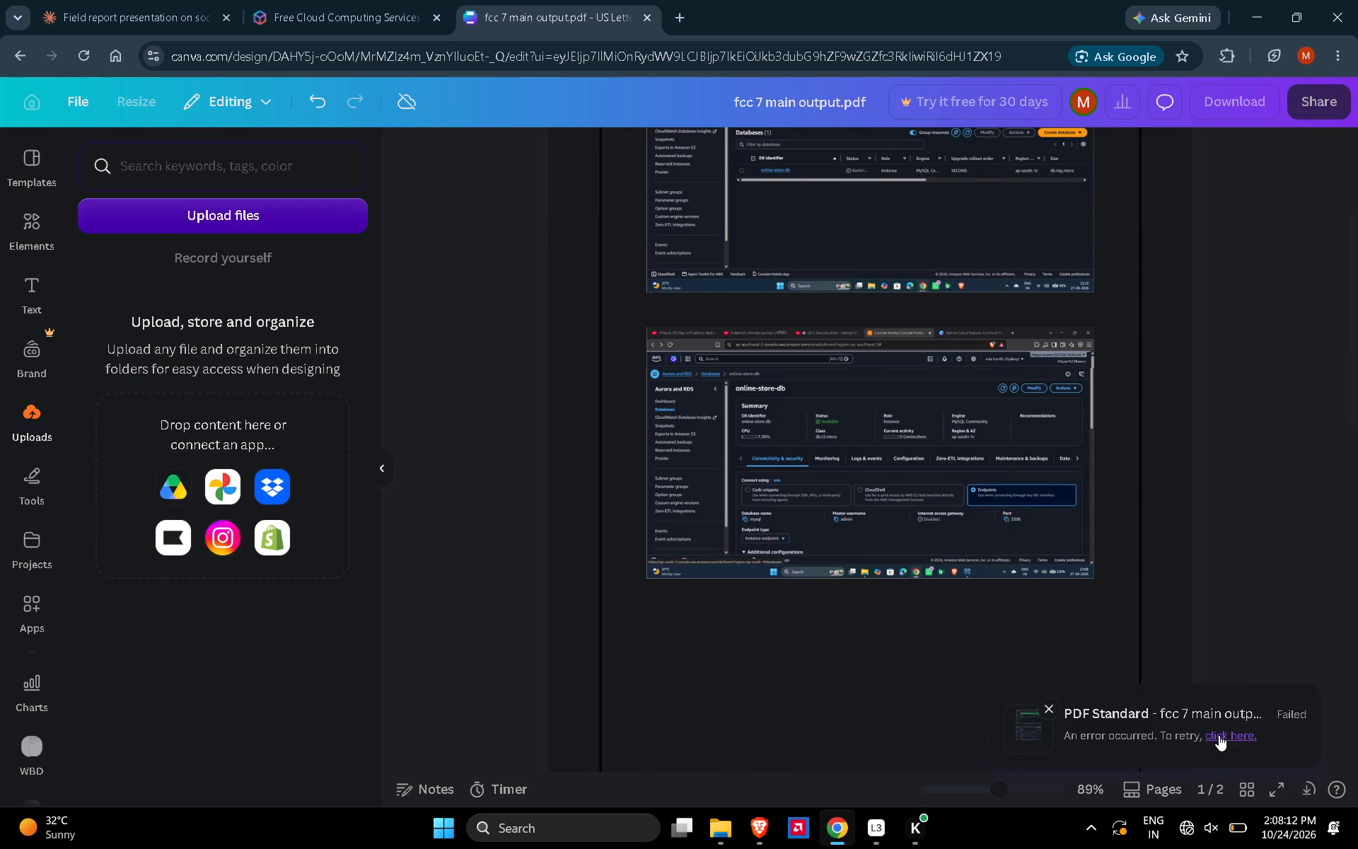
Bring up the available Wi-Fi networks again to reconnect the computer.
left_click(1193, 826)
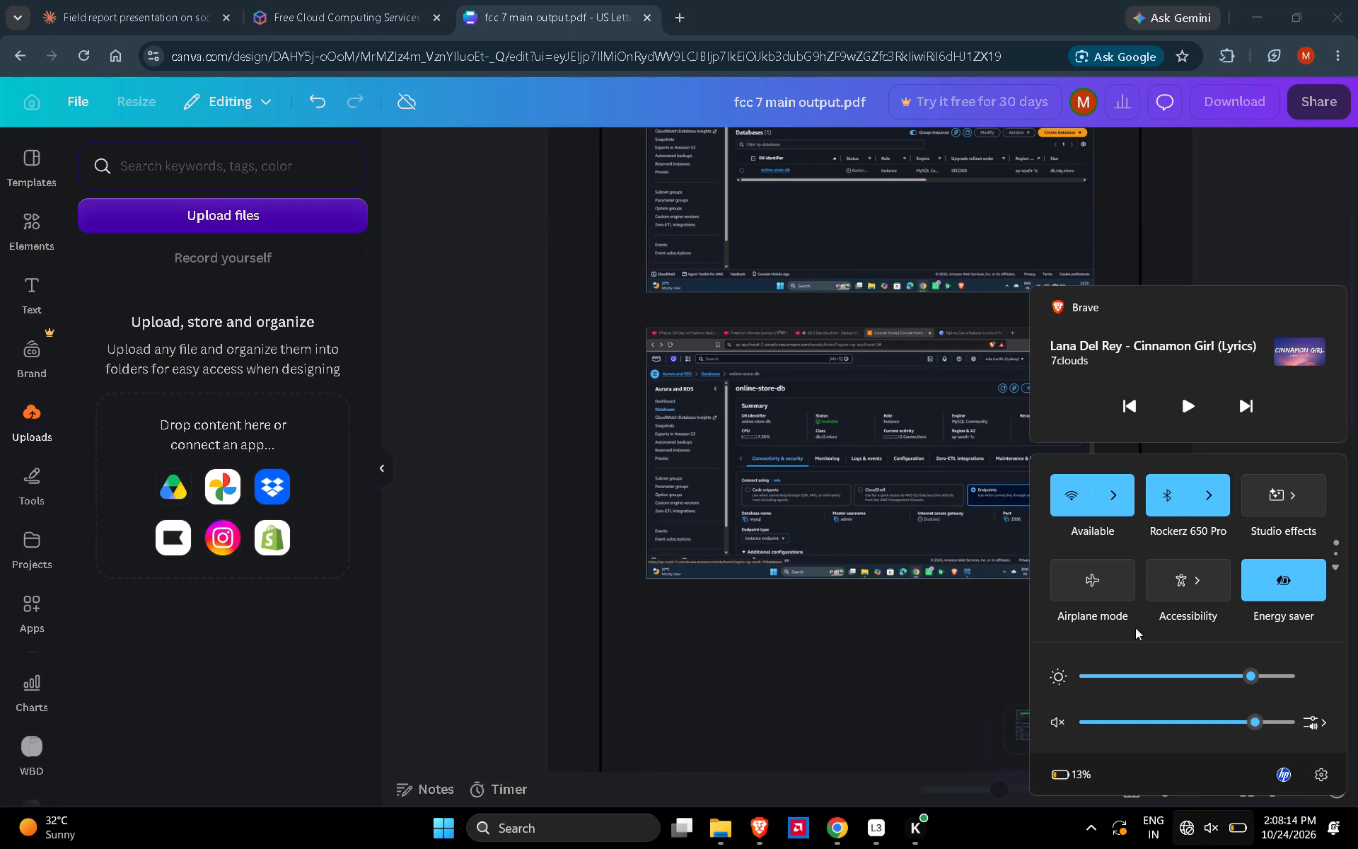
left_click(1125, 504)
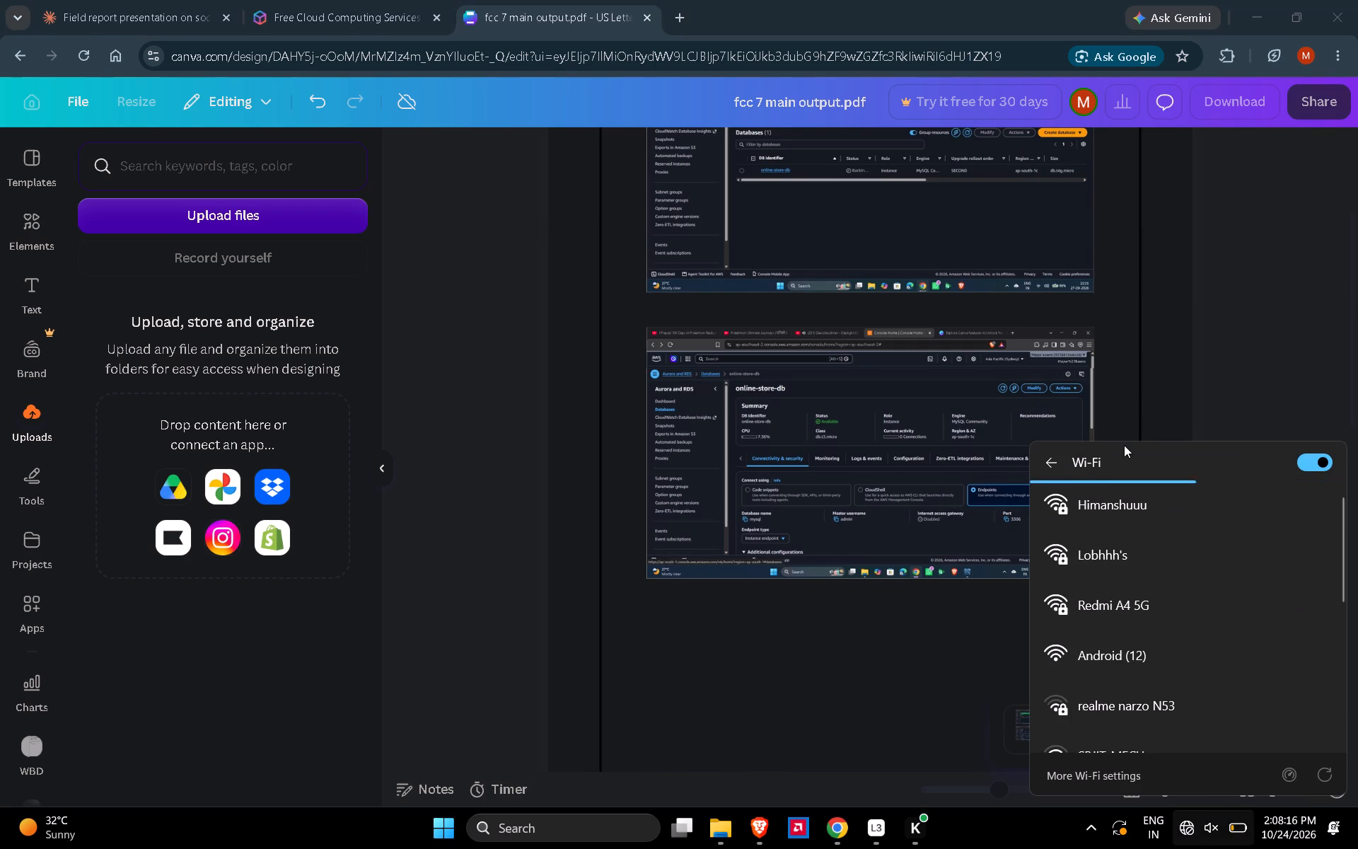
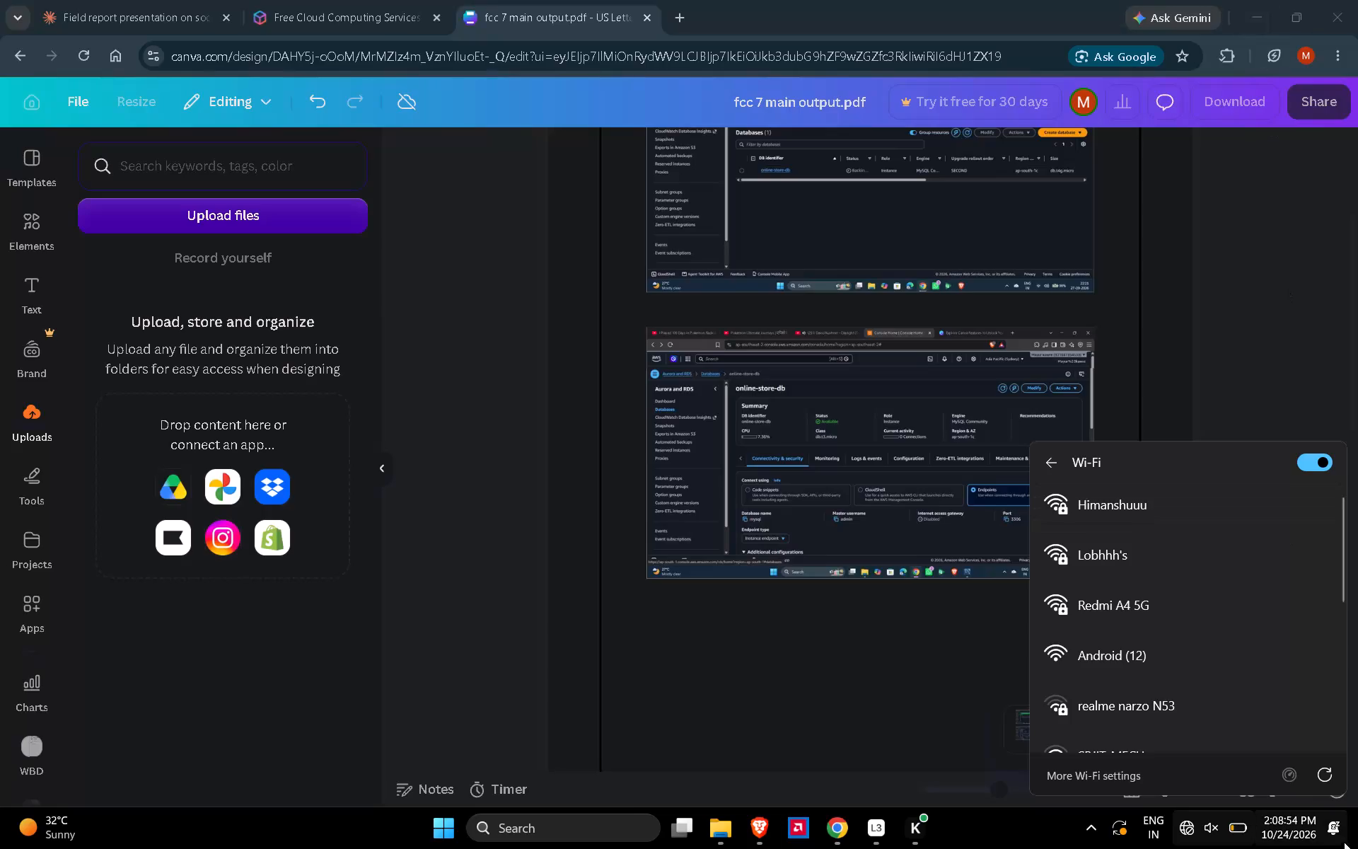
Rescan the available Wi-Fi networks to restore the internet connection, and return to the design.
left_click(1332, 777)
left_click(1344, 769)
left_click(1335, 770)
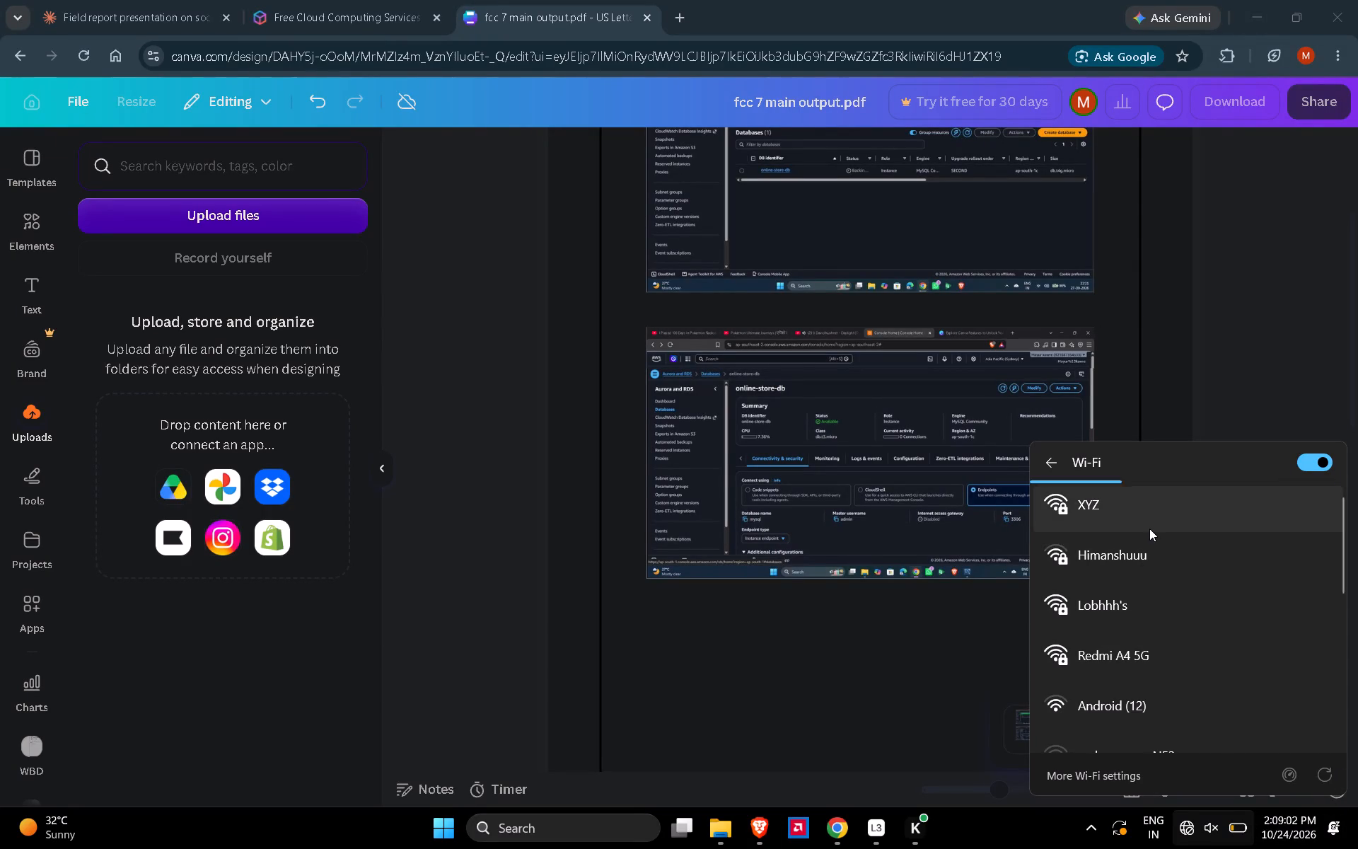
left_click(982, 619)
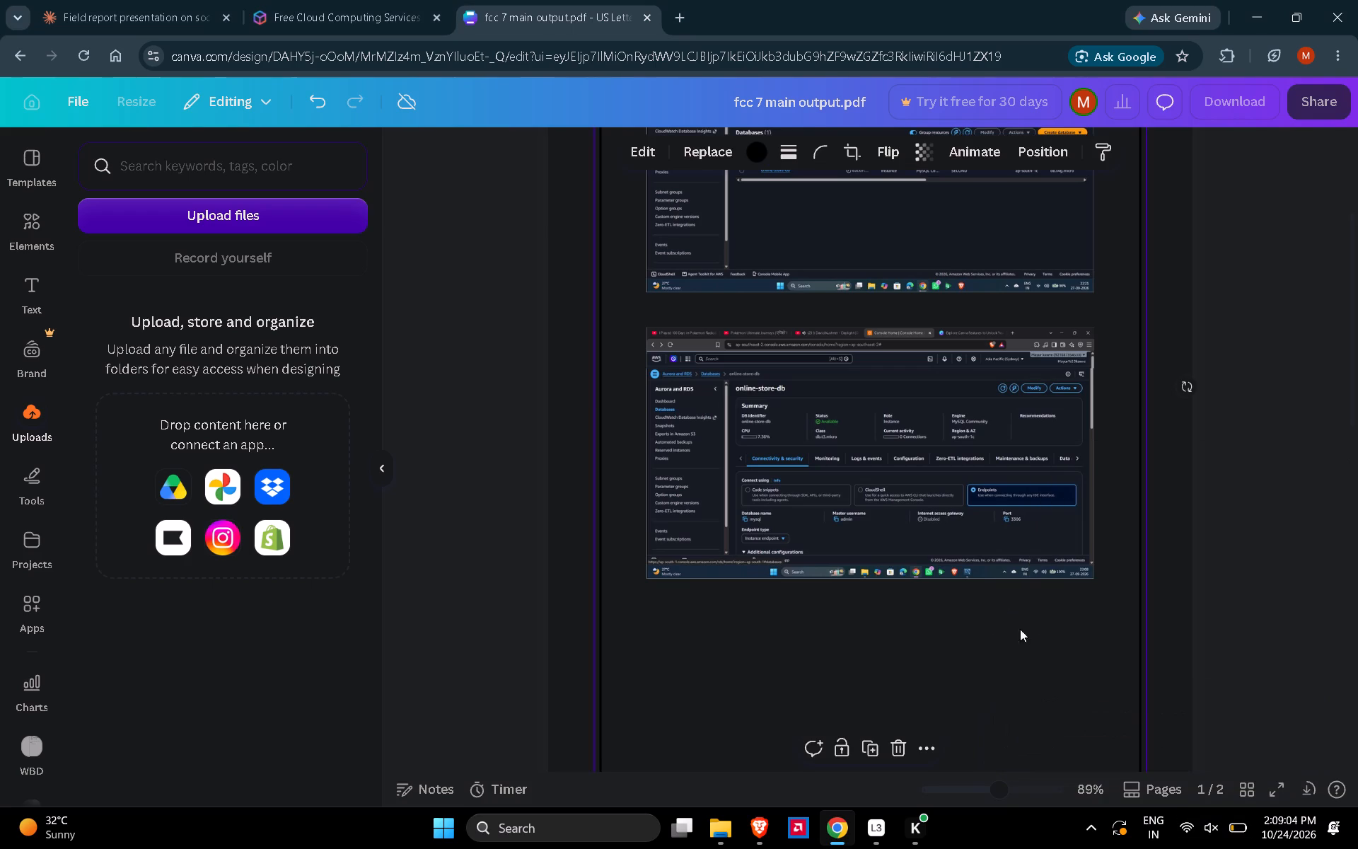
Retry the PDF Standard download of the fcc 7 main output.pdf design.
left_click(1308, 792)
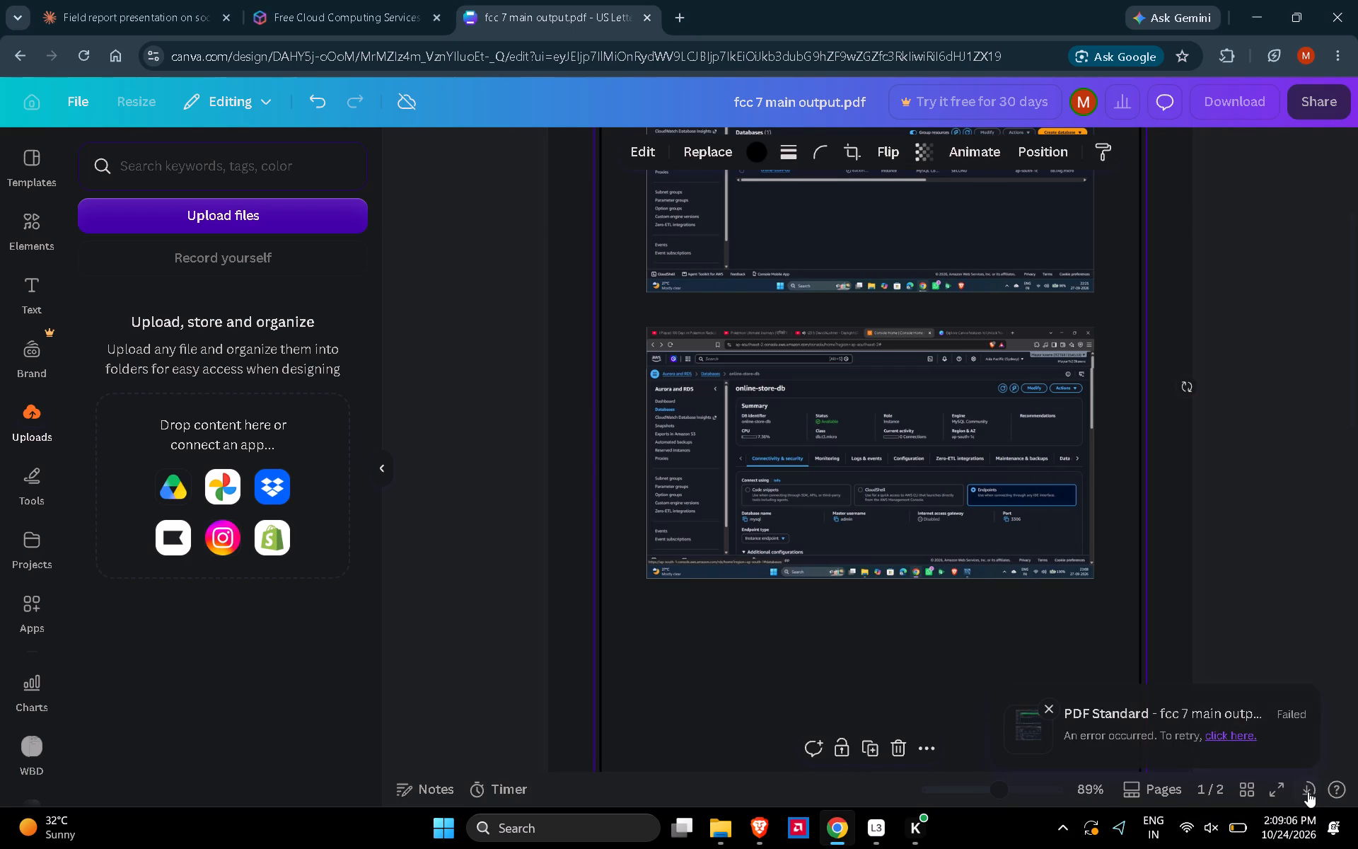
left_click(1243, 728)
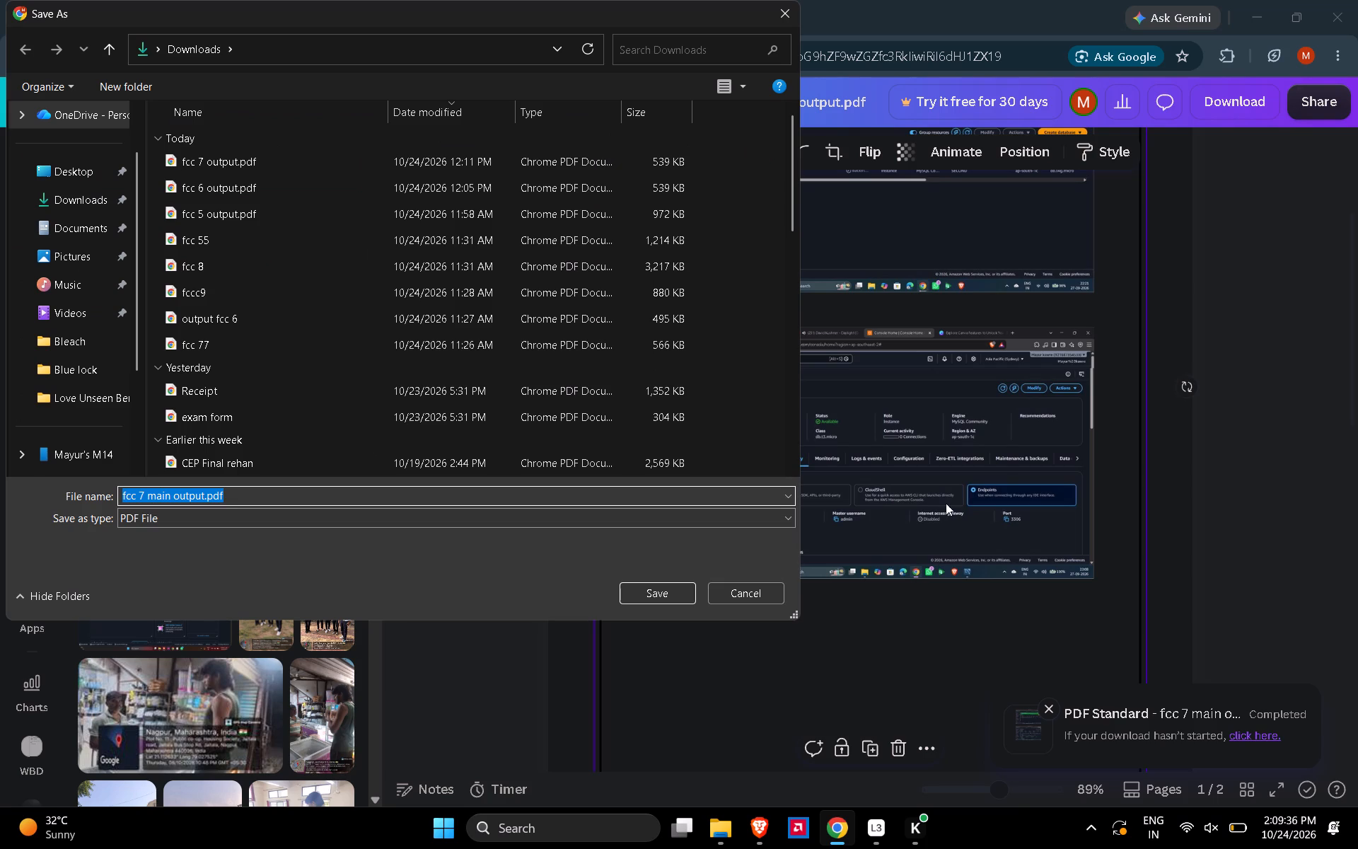
Save the exported PDF in the Downloads folder under the name fcc 7 main output.pdf.
left_click(669, 603)
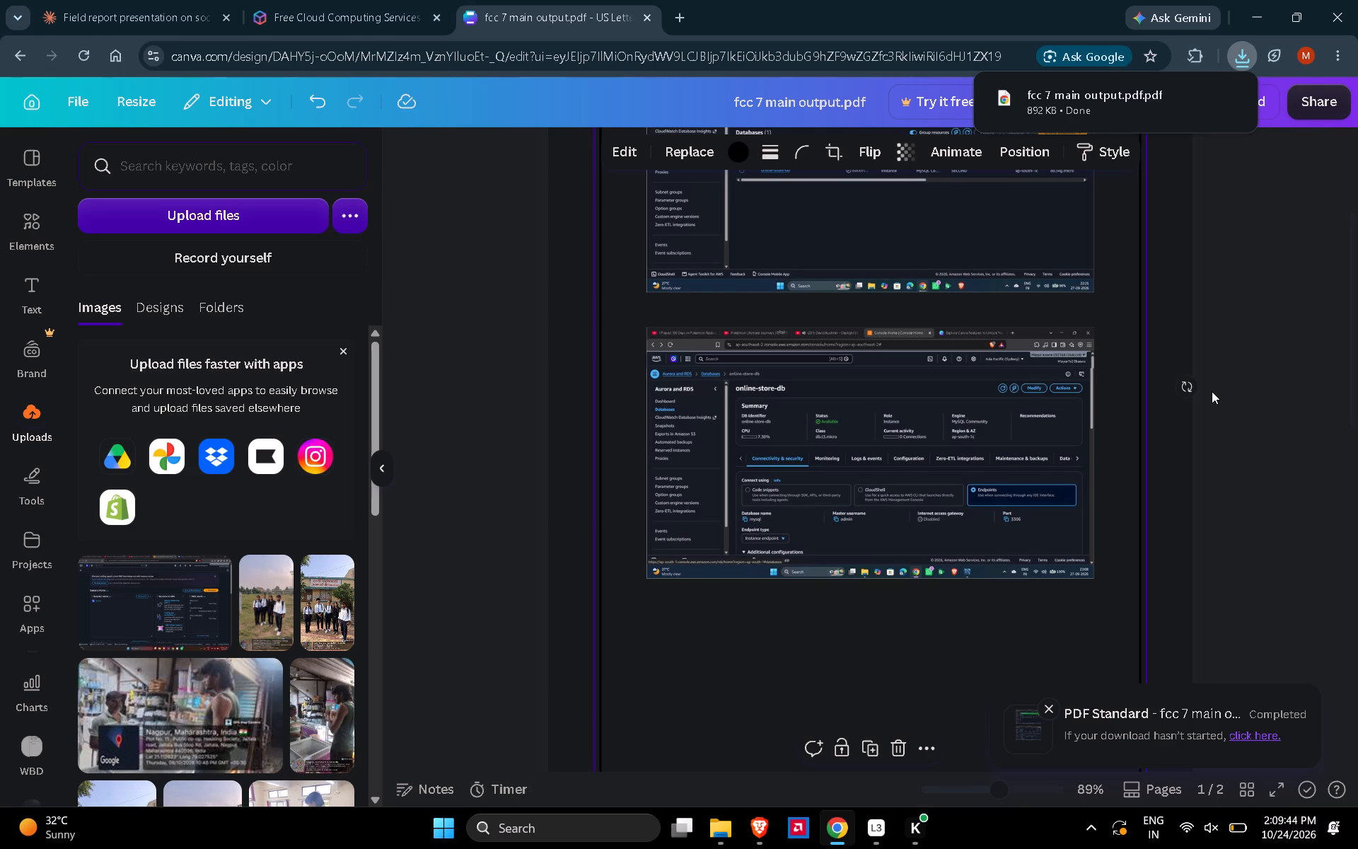
Switch to Loggy3, stop the running recording session, and minimize its window.
left_click(869, 833)
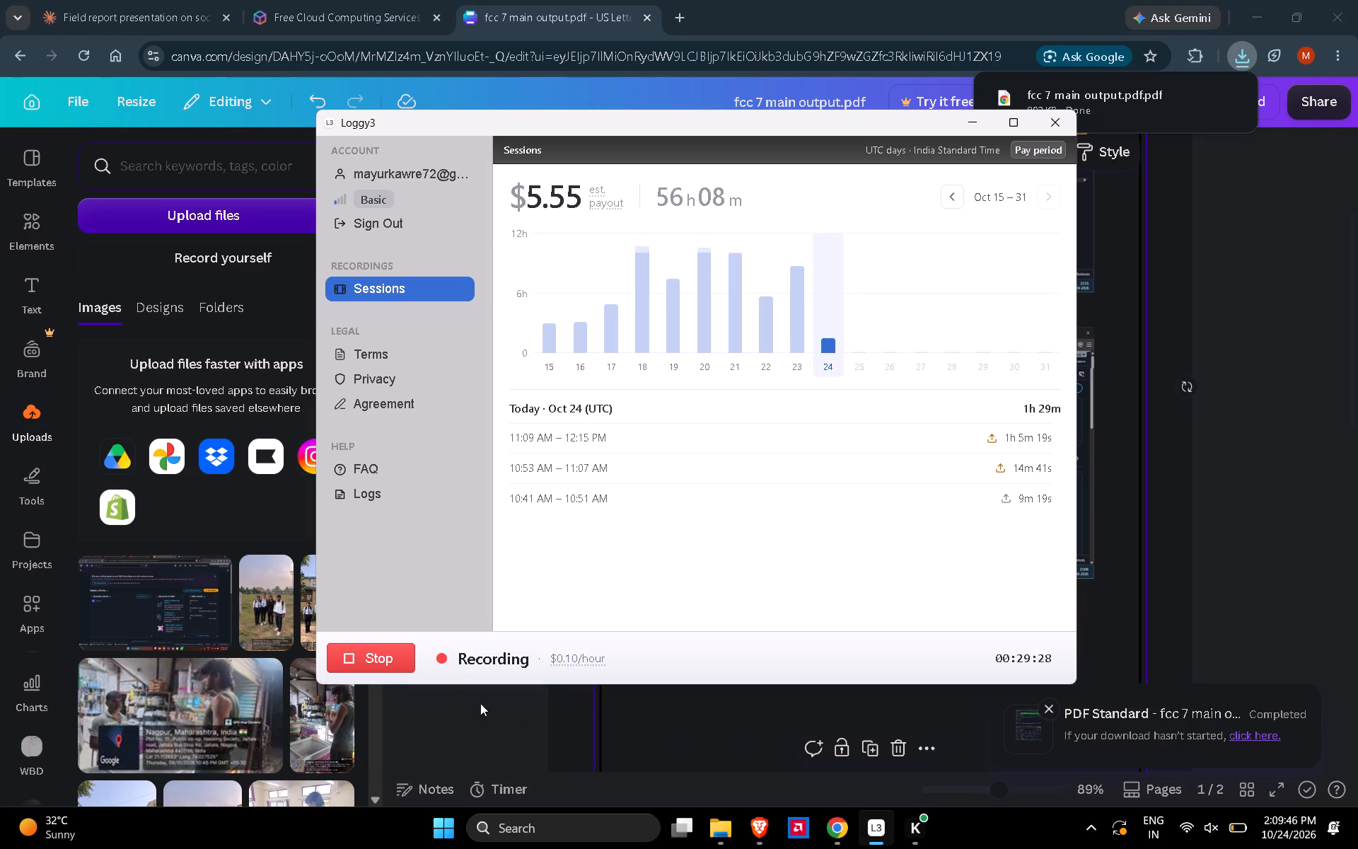
left_click(373, 662)
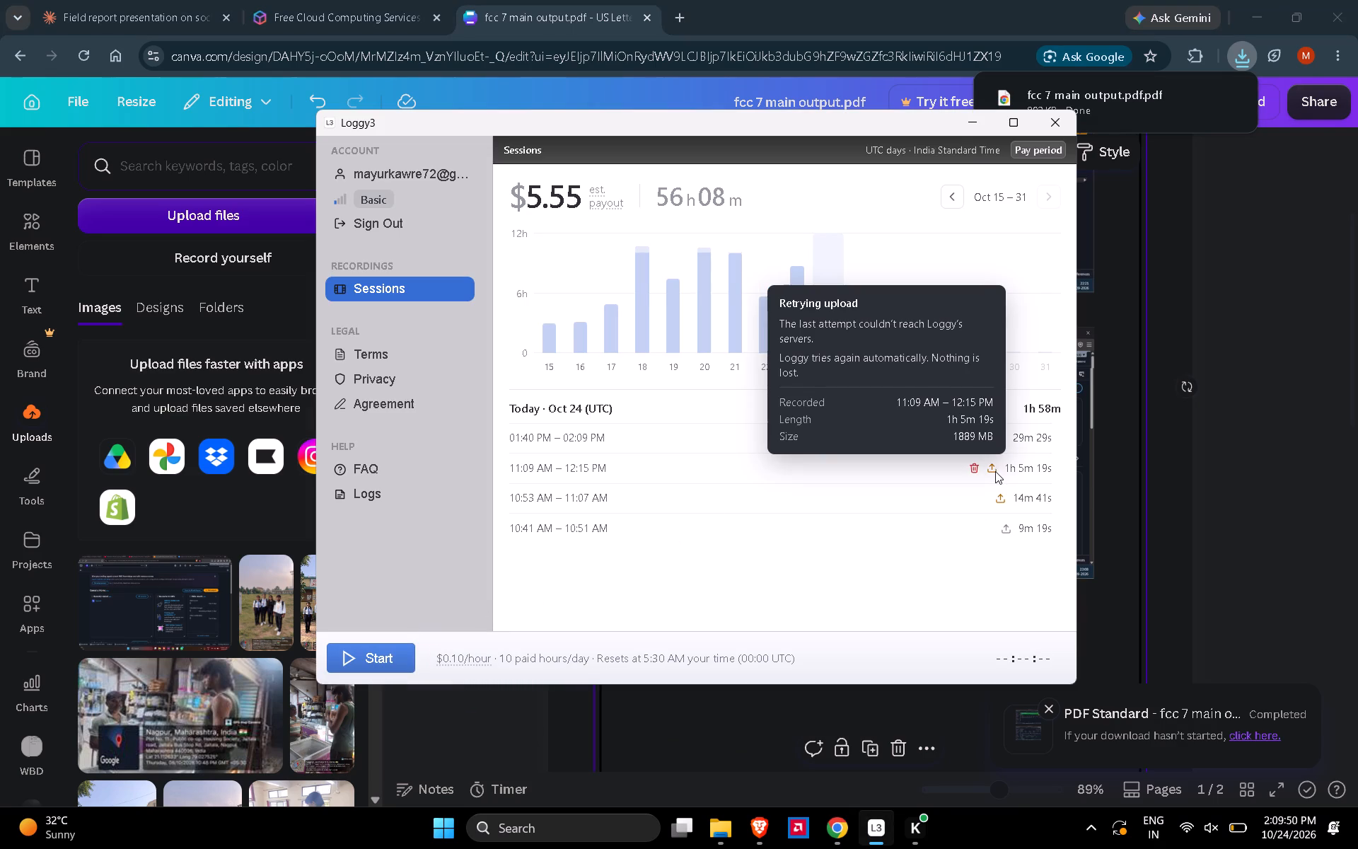
left_click(981, 126)
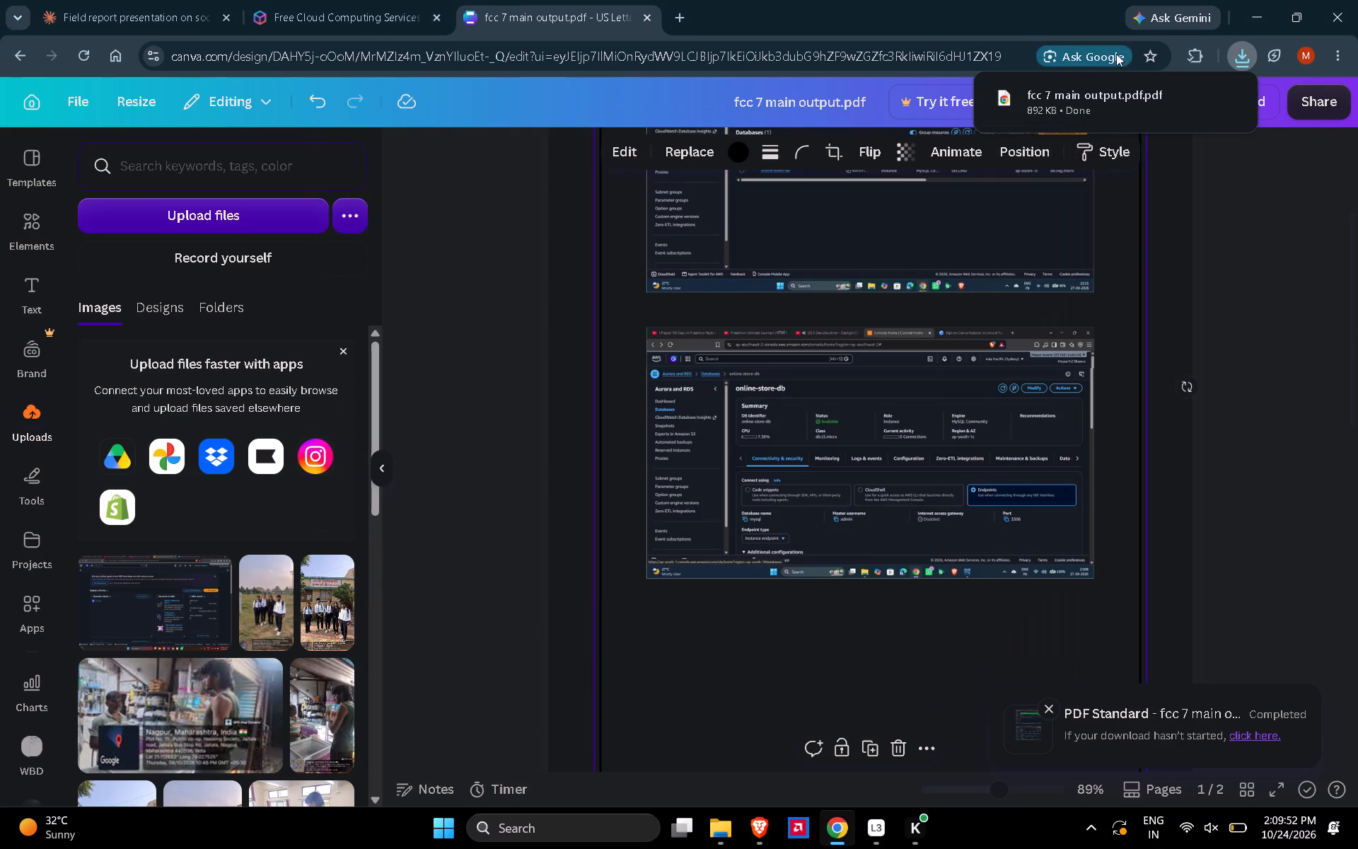
Turn off the computer's Wi-Fi connection in the Windows quick settings.
left_click(1188, 824)
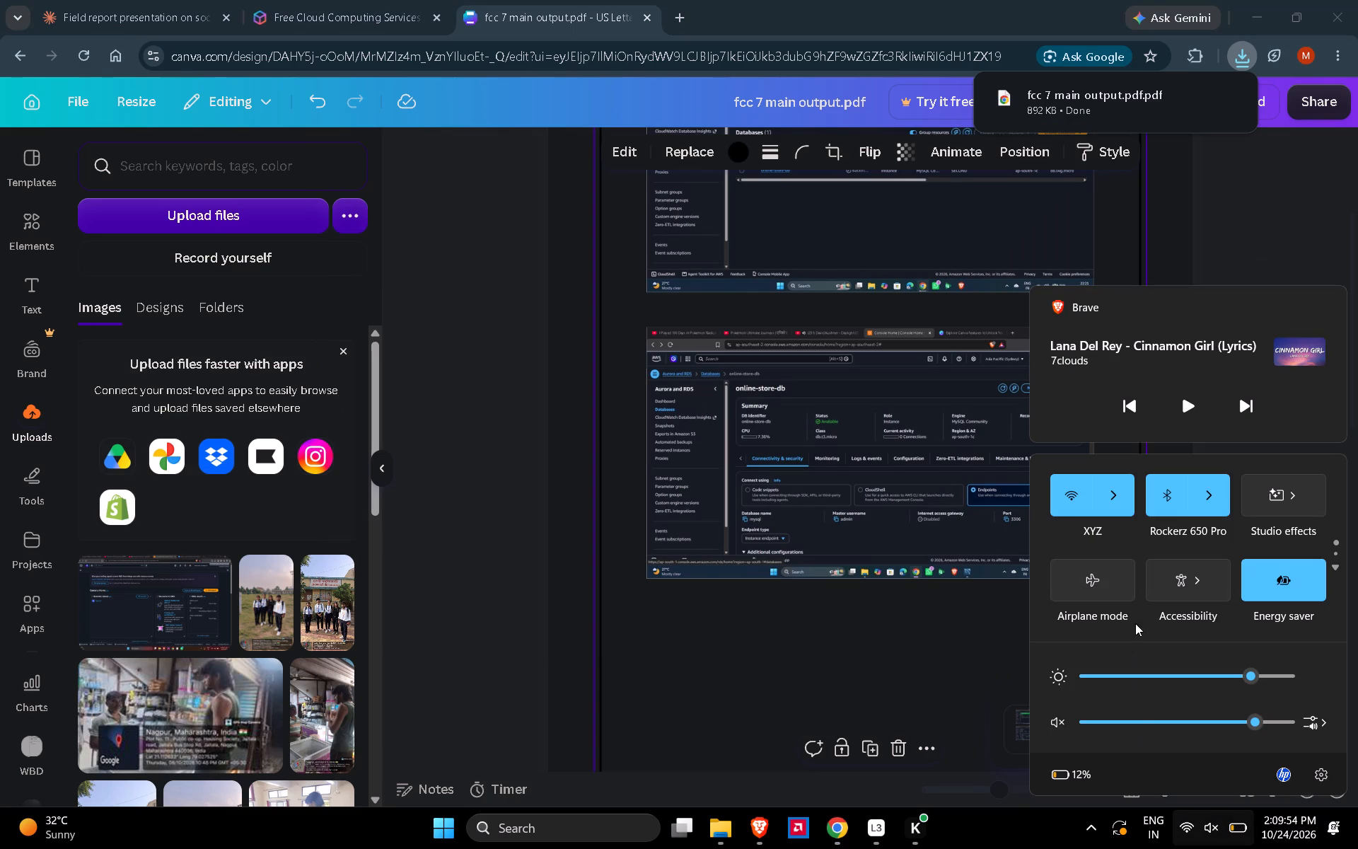
left_click(1084, 495)
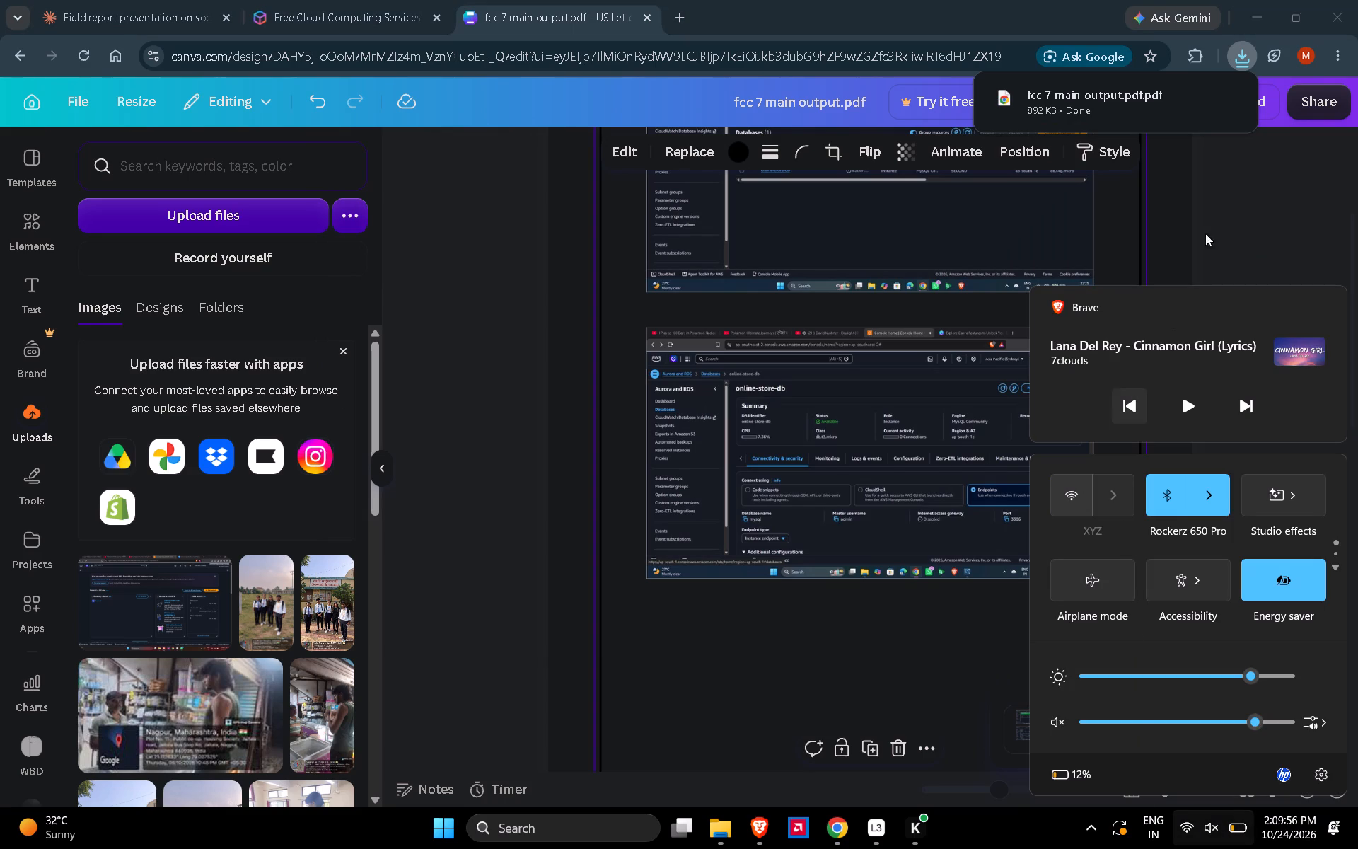
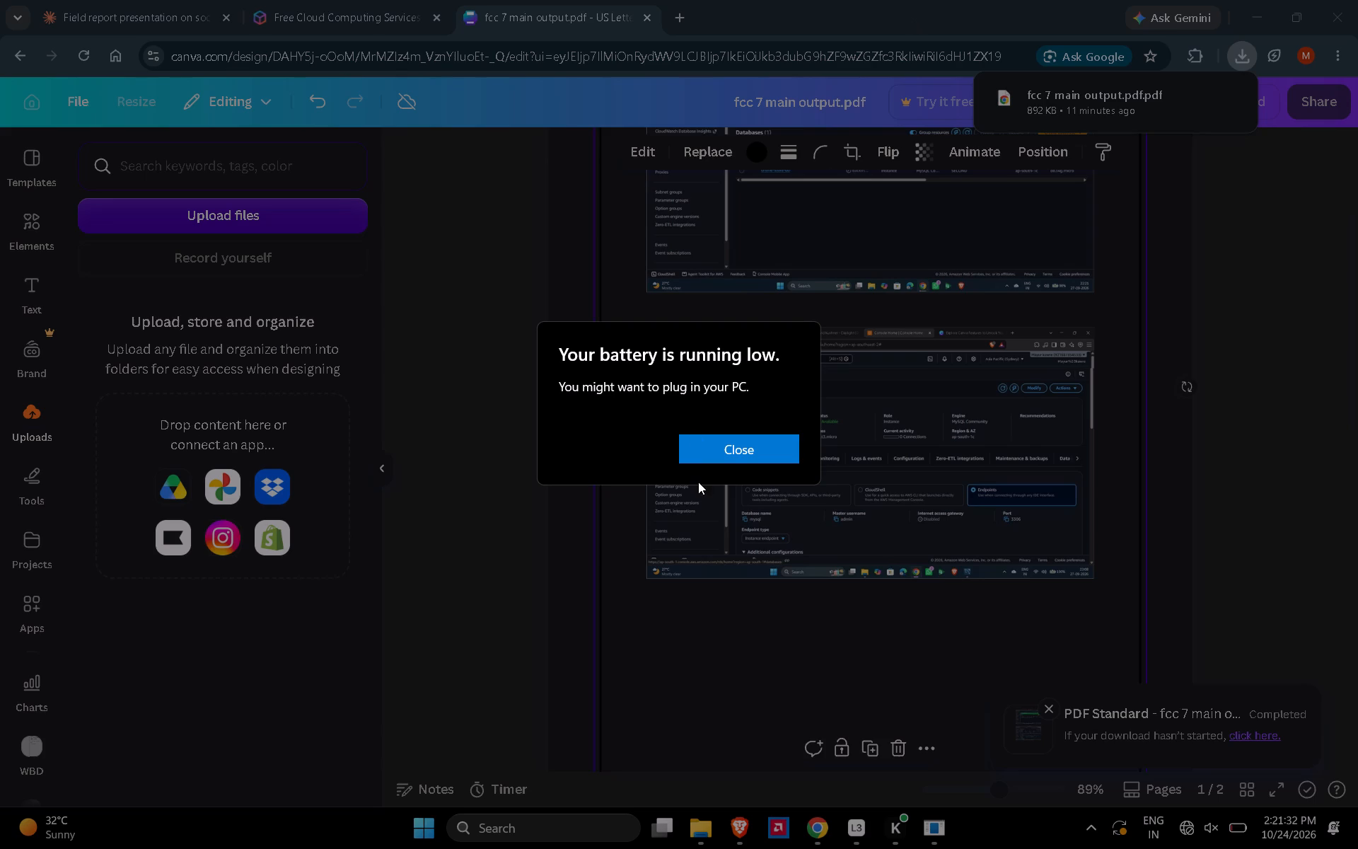
Dismiss the low-battery warning.
left_click(702, 450)
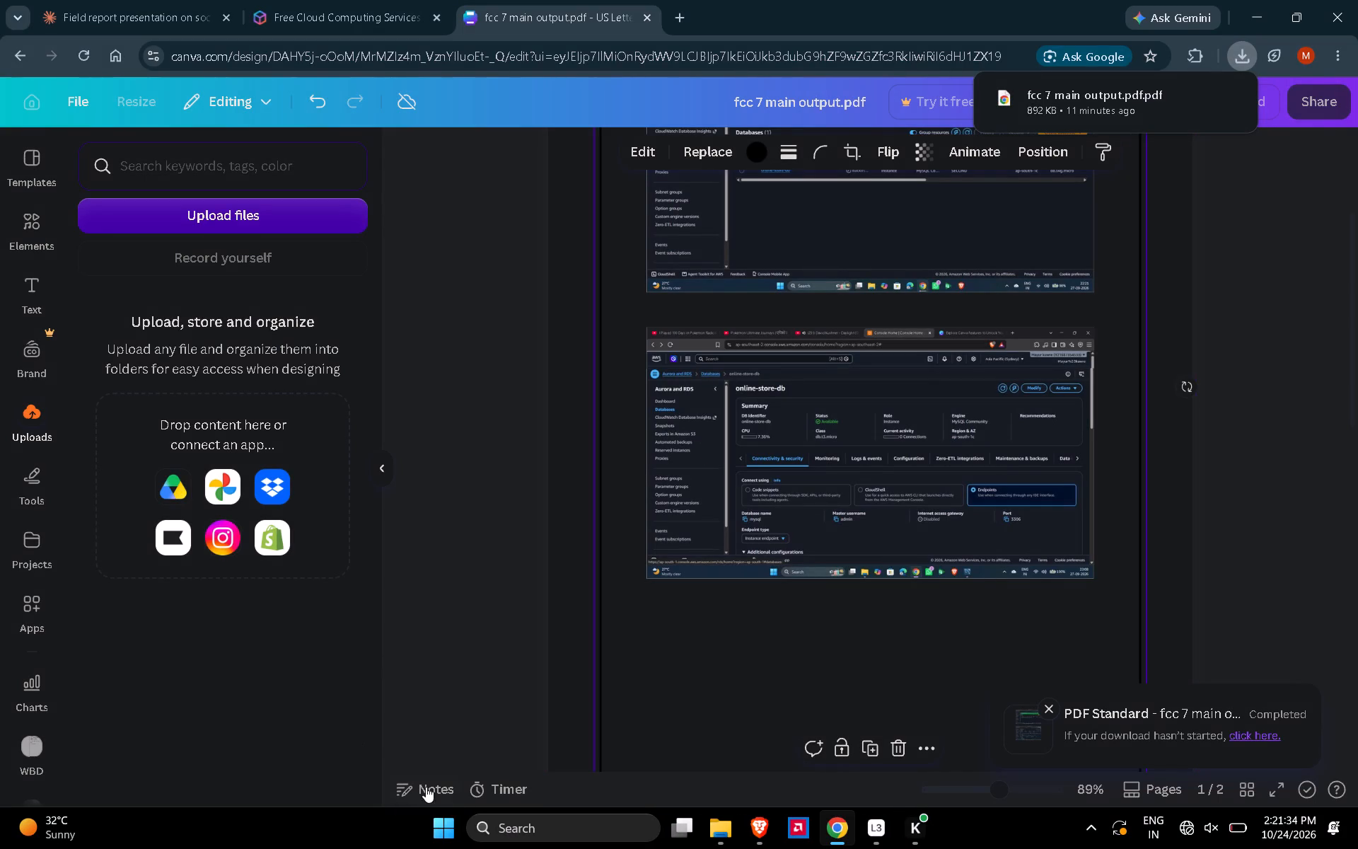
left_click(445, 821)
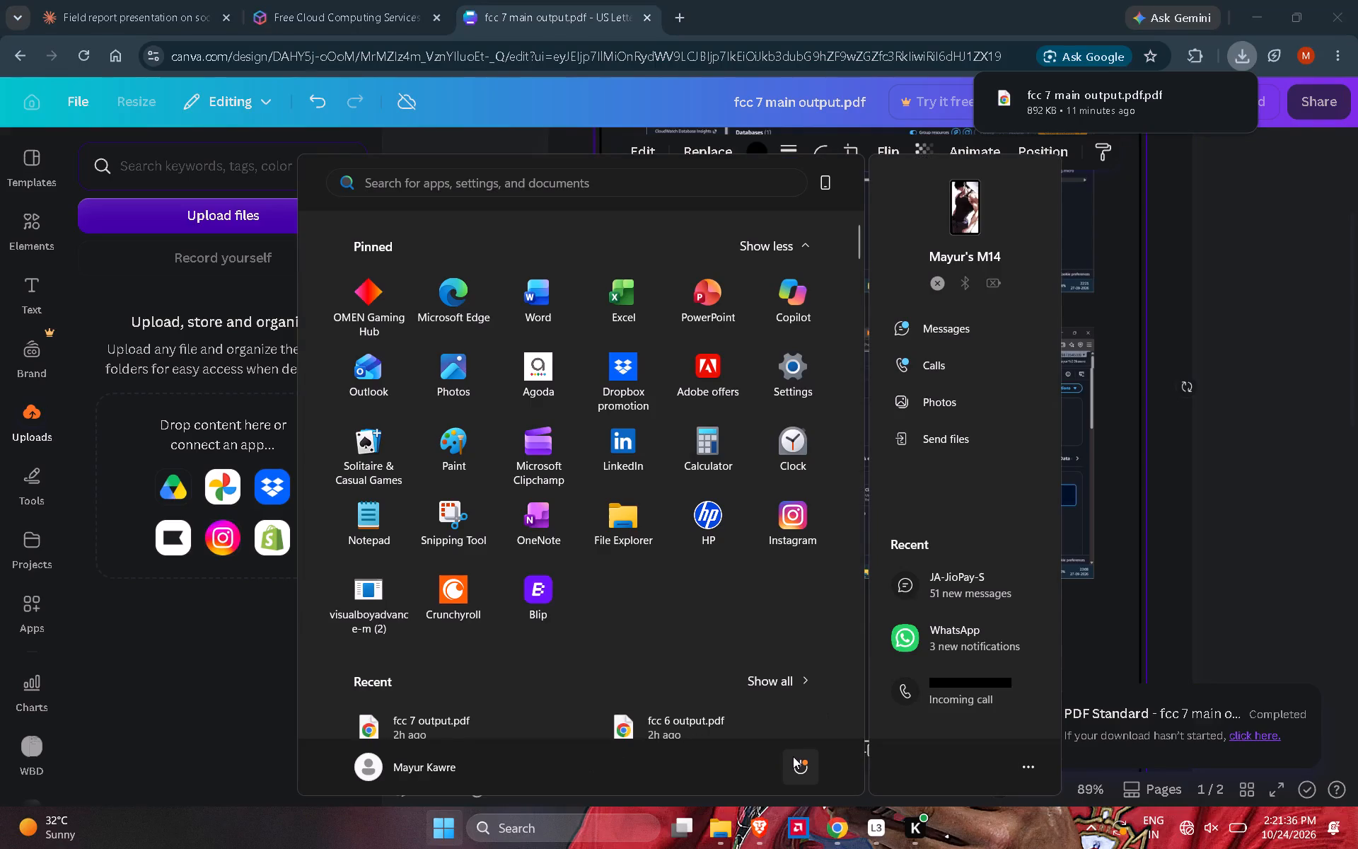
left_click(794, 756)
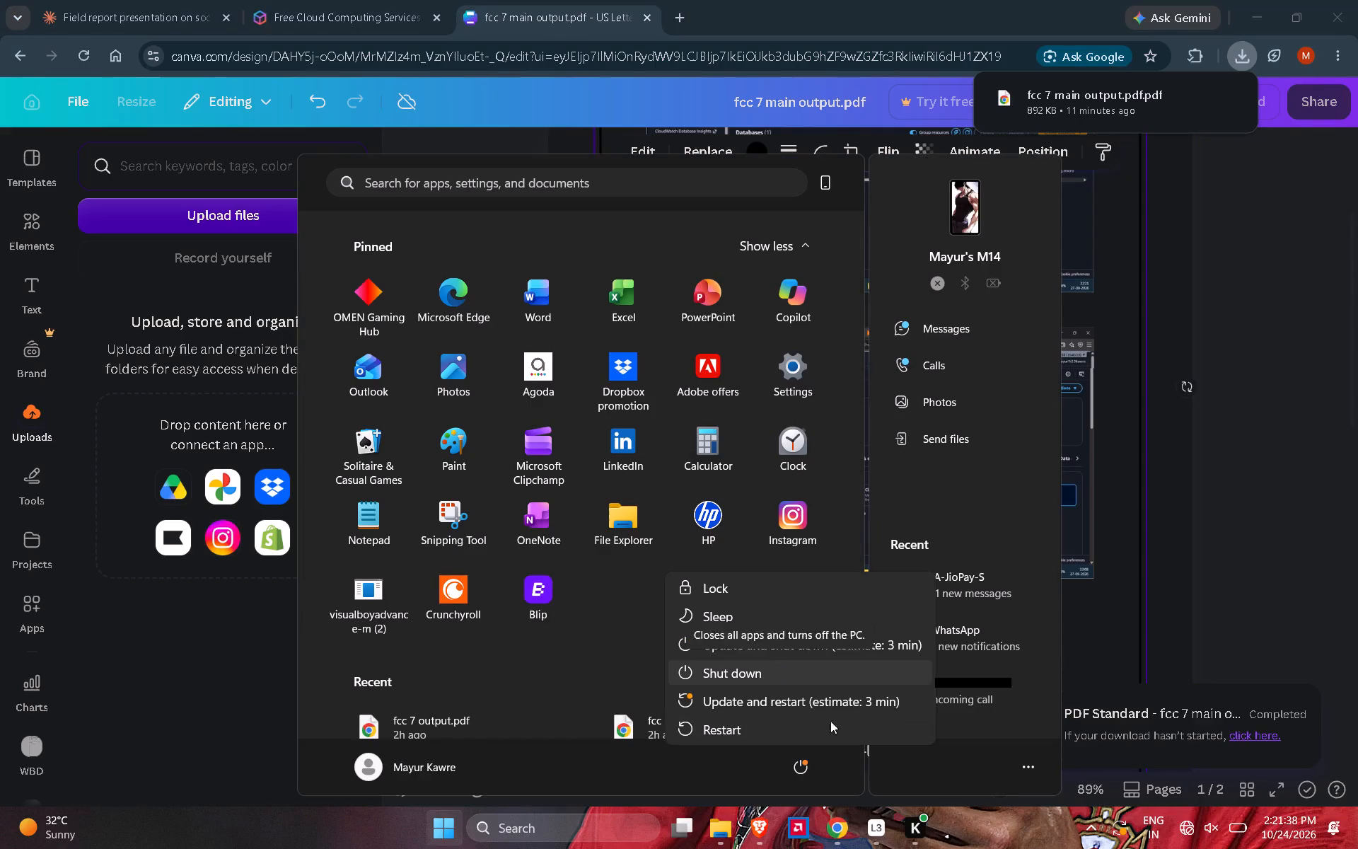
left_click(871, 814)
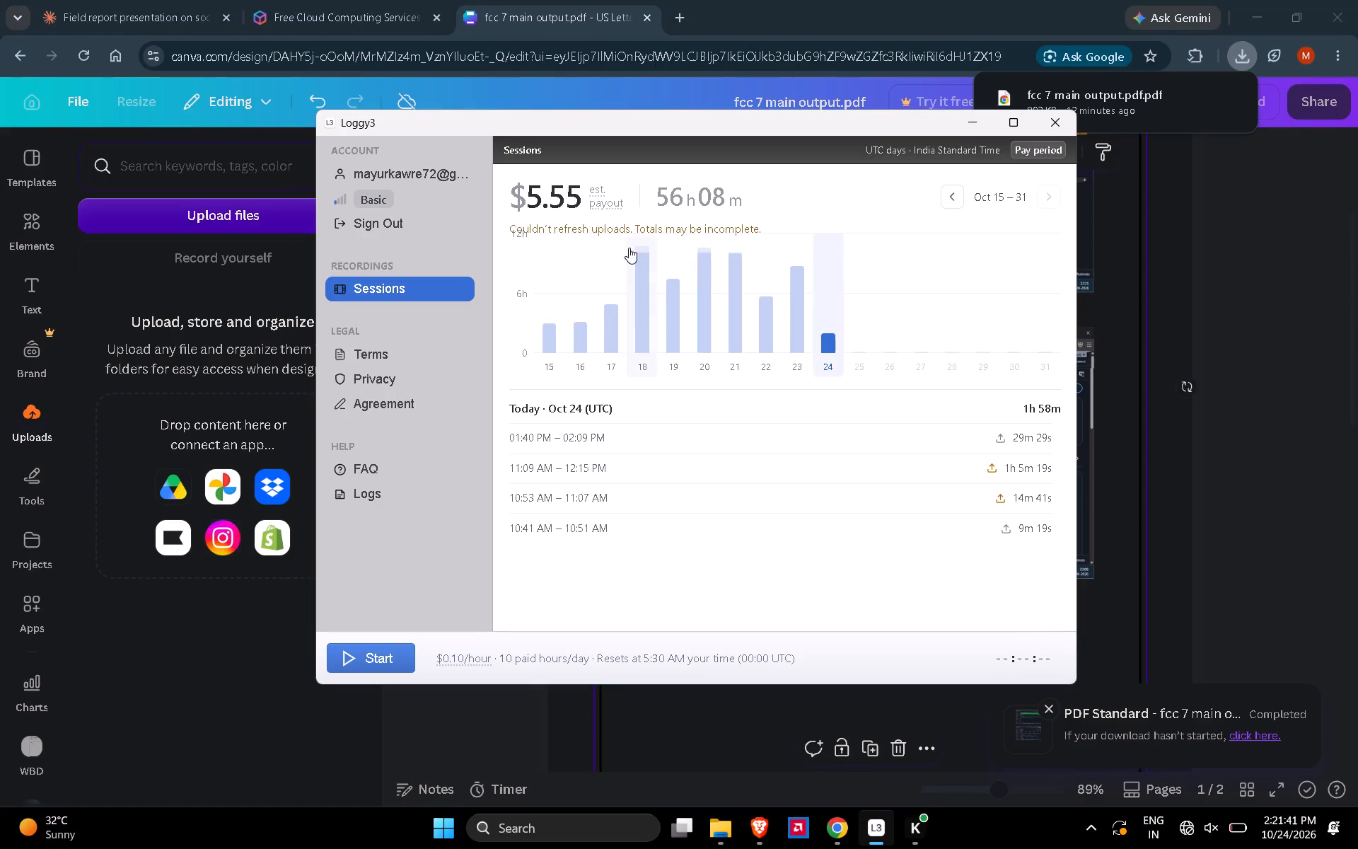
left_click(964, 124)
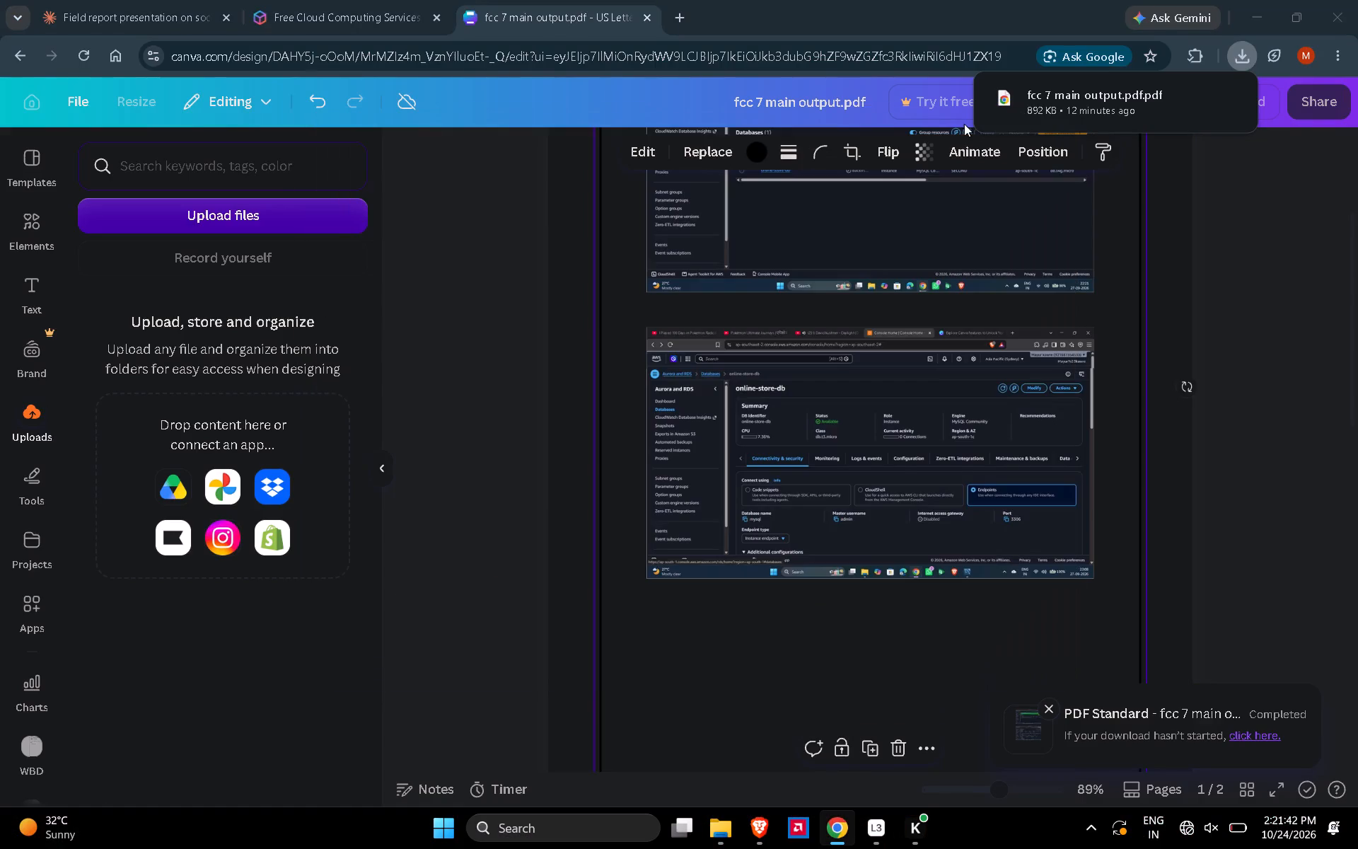
Shut down the PC using the plain shutdown option, without installing the pending update.
left_click(456, 826)
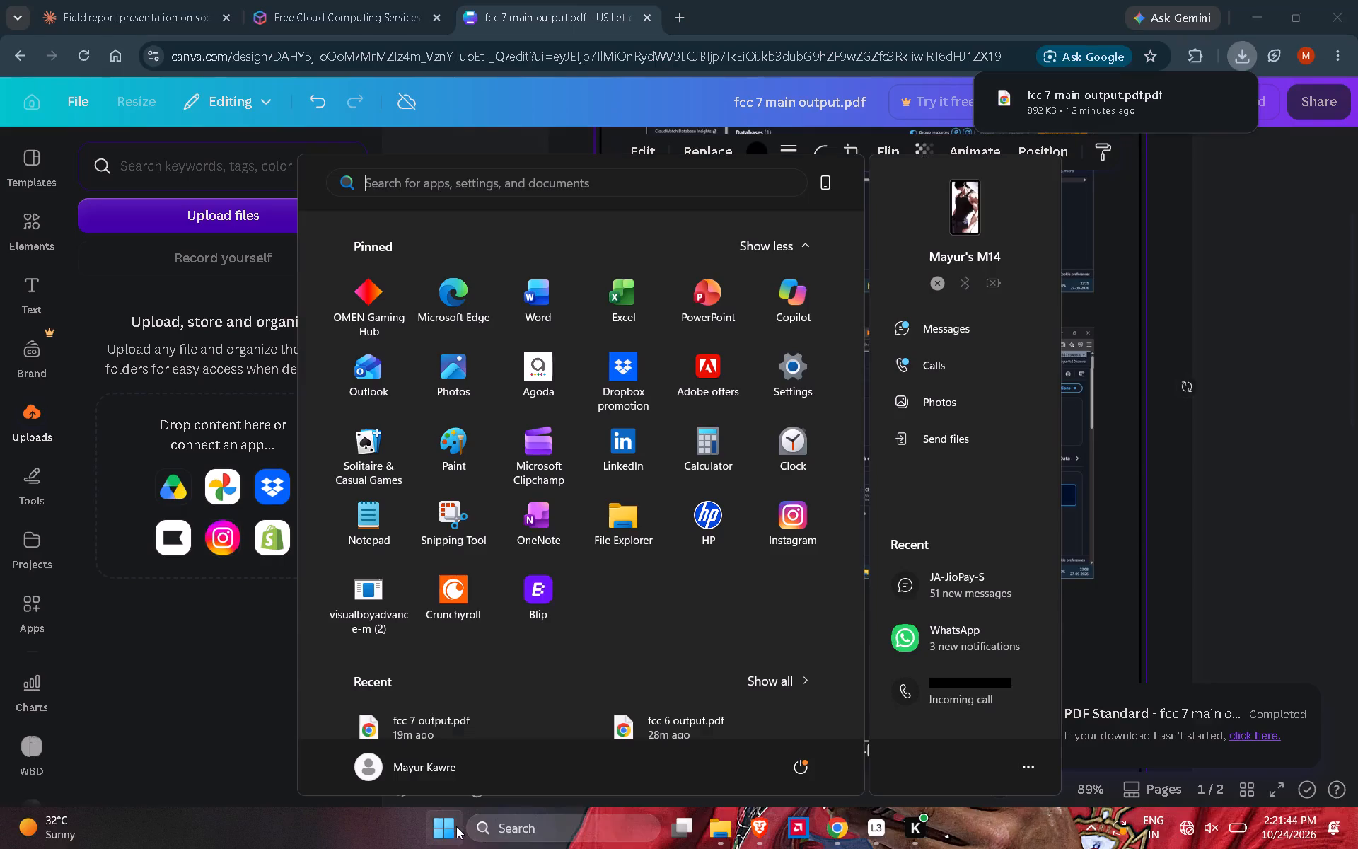
left_click(801, 775)
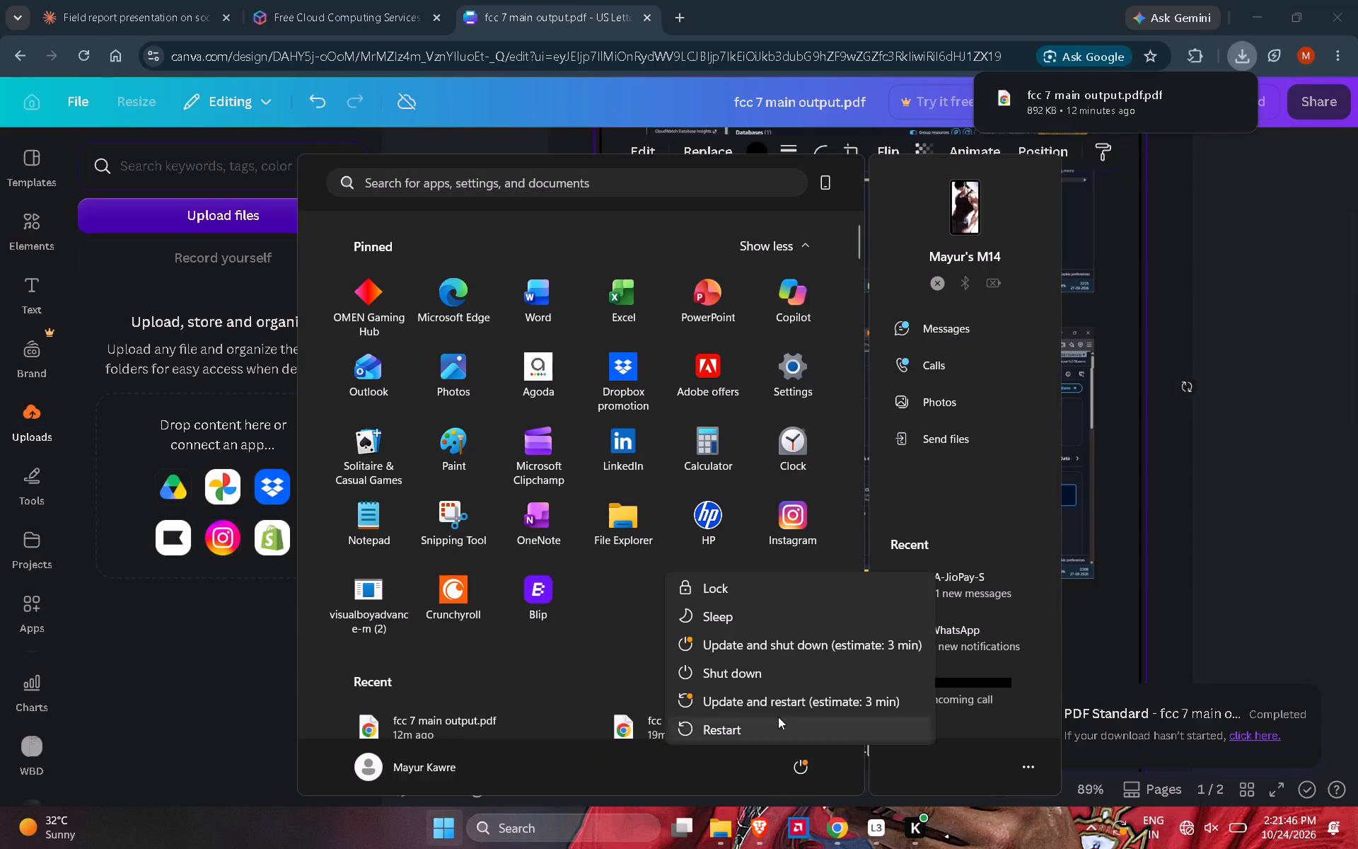
left_click(764, 672)
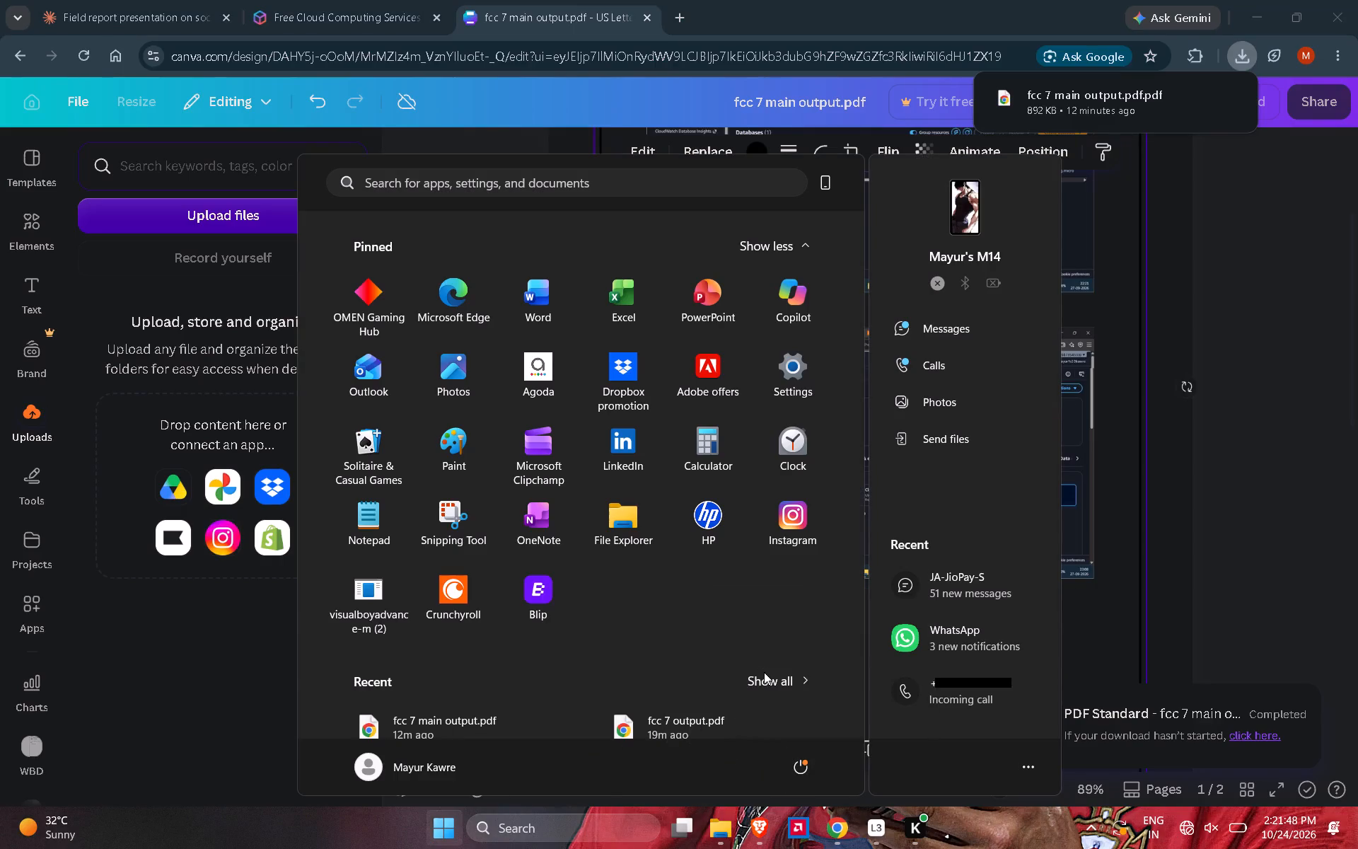